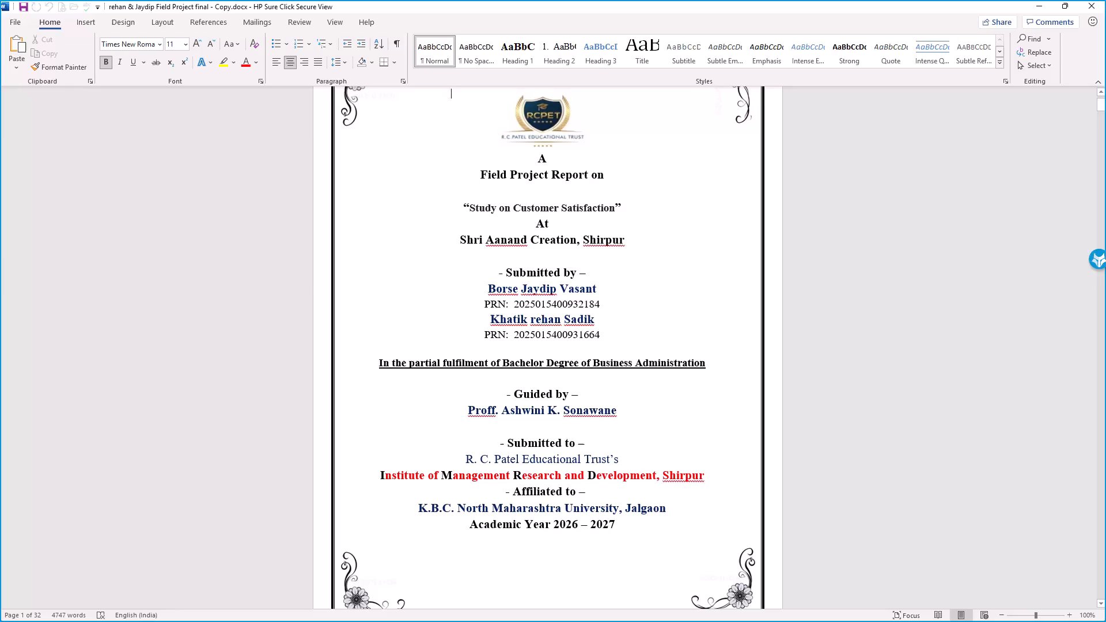
Review the field project report from the cover page through the certificate, acknowledgement, index and Chapter 1 introduction to the needs of the study.
{"action": "scroll", "coordinate": [786, 179], "scroll_direction": "down", "scroll_amount": 9}
{"action": "scroll", "coordinate": [775, 219], "scroll_direction": "down", "scroll_amount": 13}
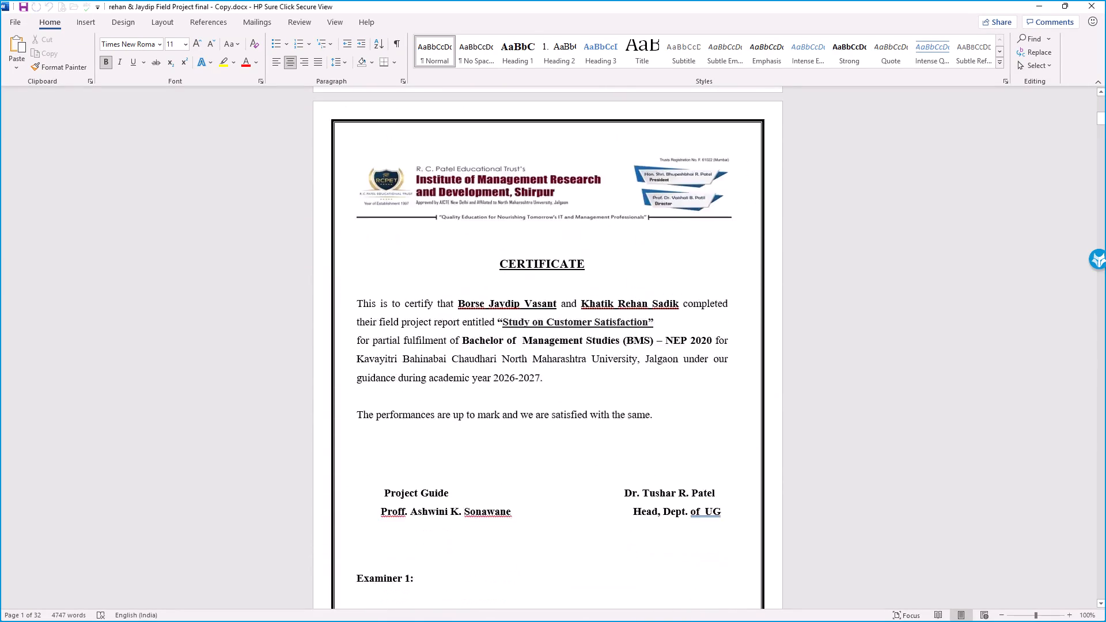
{"action": "scroll", "coordinate": [783, 287], "scroll_direction": "down", "scroll_amount": 10}
{"action": "scroll", "coordinate": [783, 287], "scroll_direction": "down", "scroll_amount": 17}
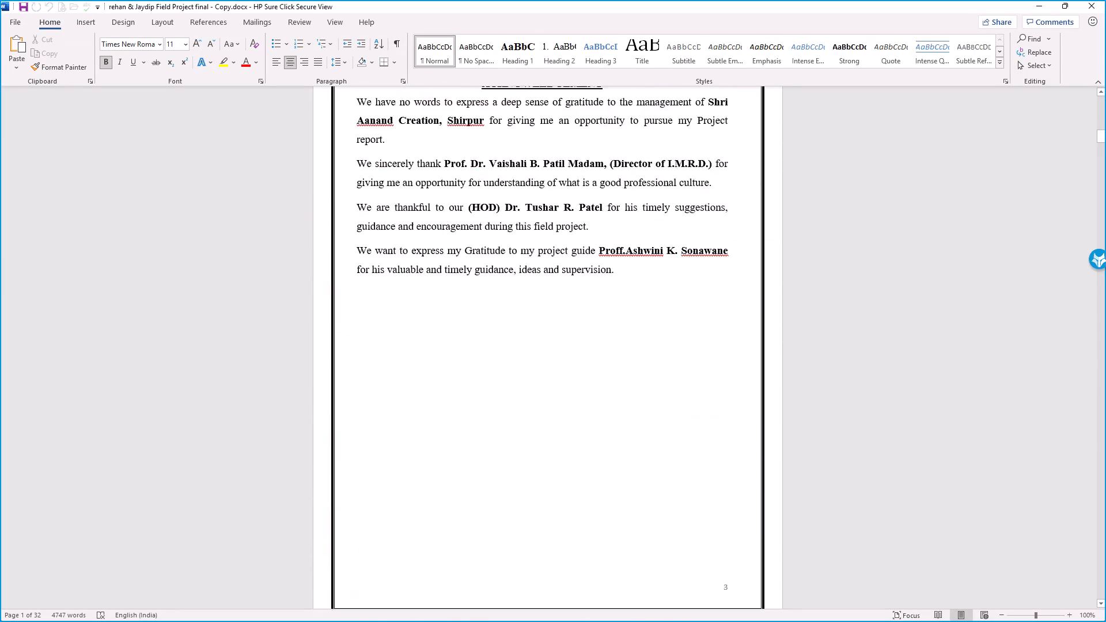
{"action": "scroll", "coordinate": [783, 287], "scroll_direction": "down", "scroll_amount": 15}
{"action": "scroll", "coordinate": [783, 287], "scroll_direction": "down", "scroll_amount": 16}
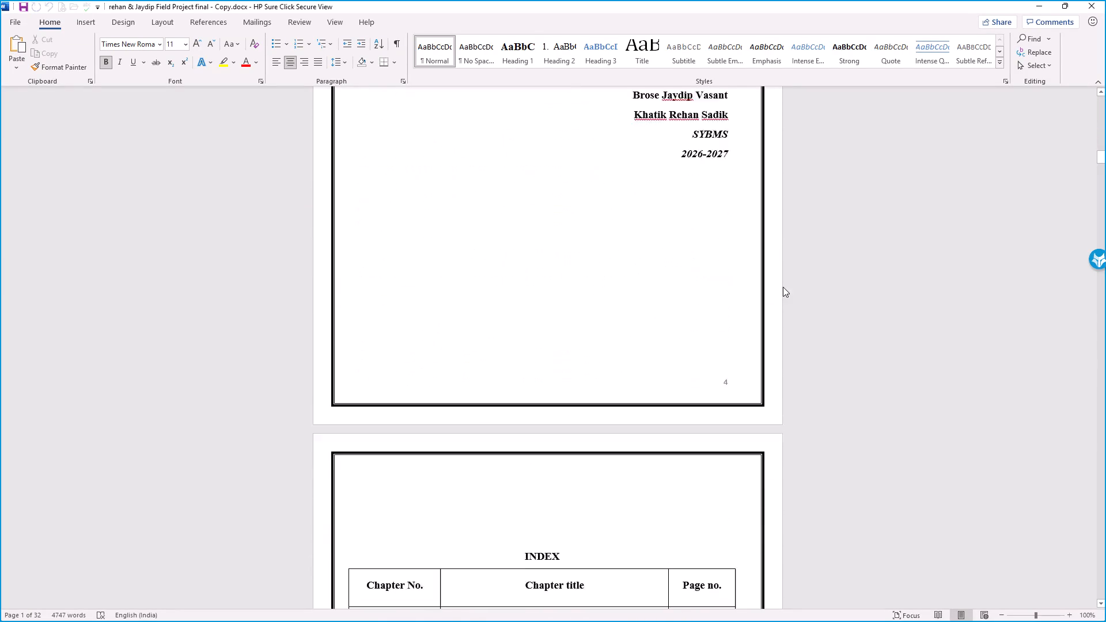
{"action": "scroll", "coordinate": [783, 287], "scroll_direction": "down", "scroll_amount": 20}
{"action": "scroll", "coordinate": [783, 287], "scroll_direction": "down", "scroll_amount": 11}
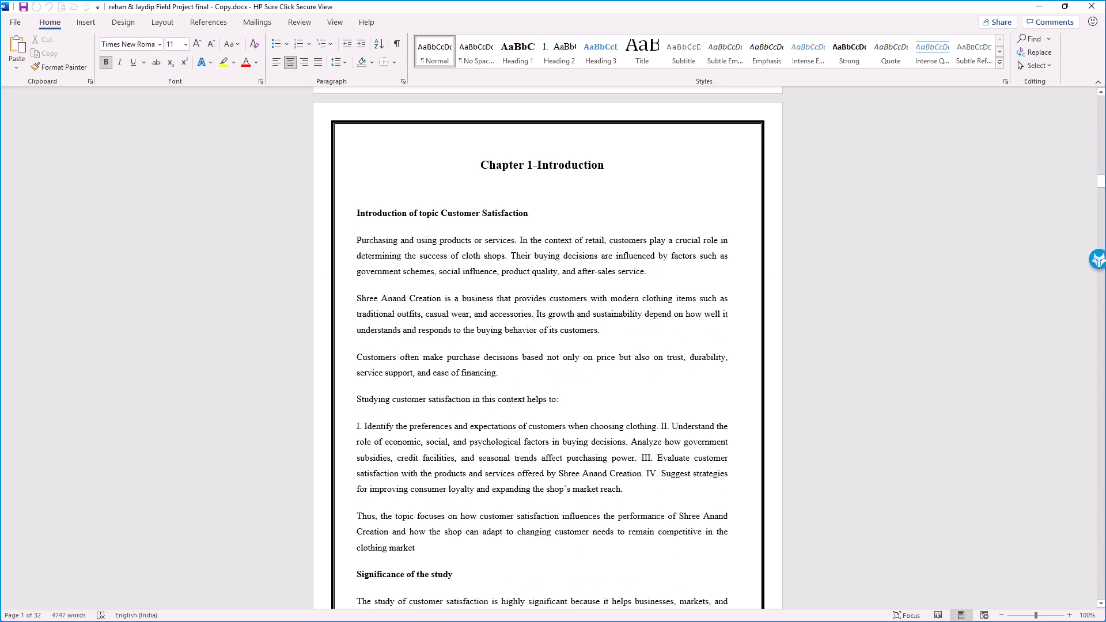
{"action": "scroll", "coordinate": [783, 287], "scroll_direction": "down", "scroll_amount": 20}
{"action": "scroll", "coordinate": [783, 287], "scroll_direction": "down", "scroll_amount": 10}
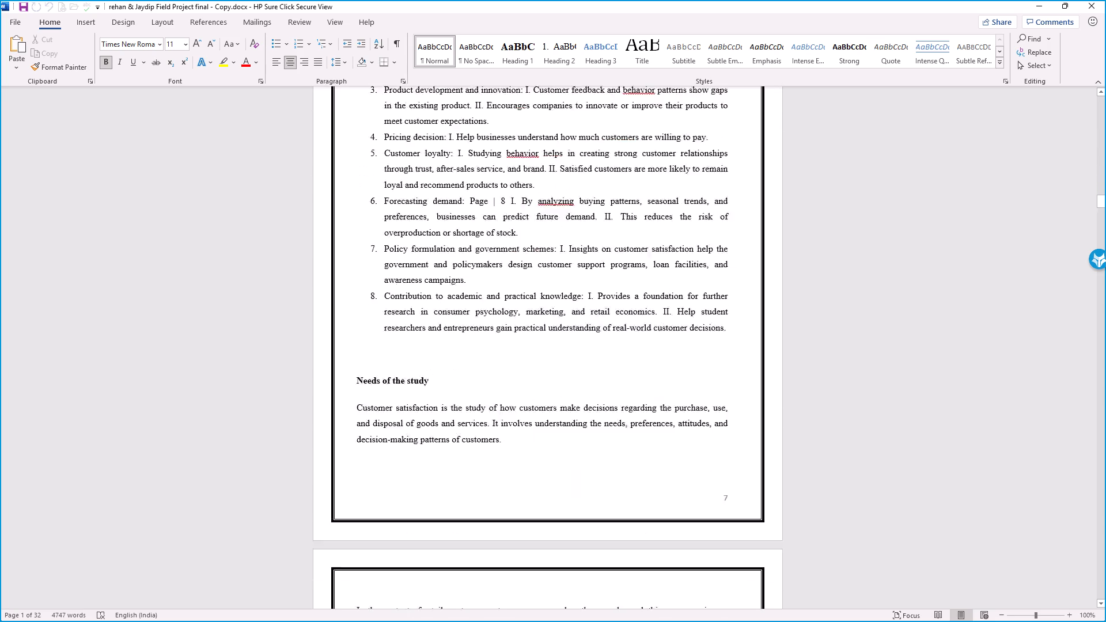
{"action": "scroll", "coordinate": [783, 287], "scroll_direction": "down", "scroll_amount": 10}
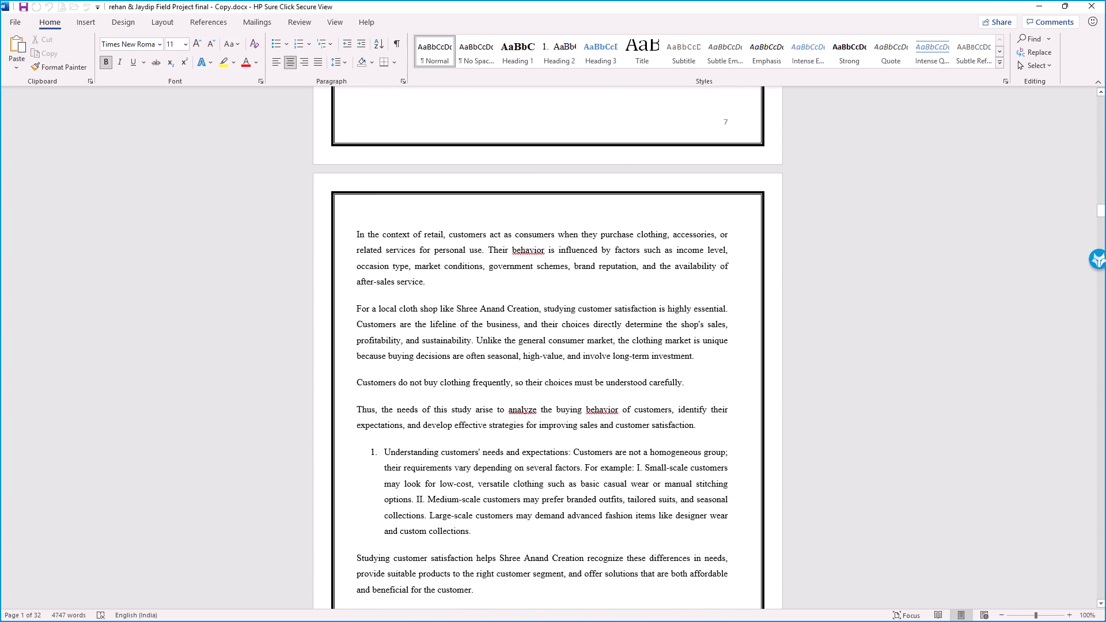
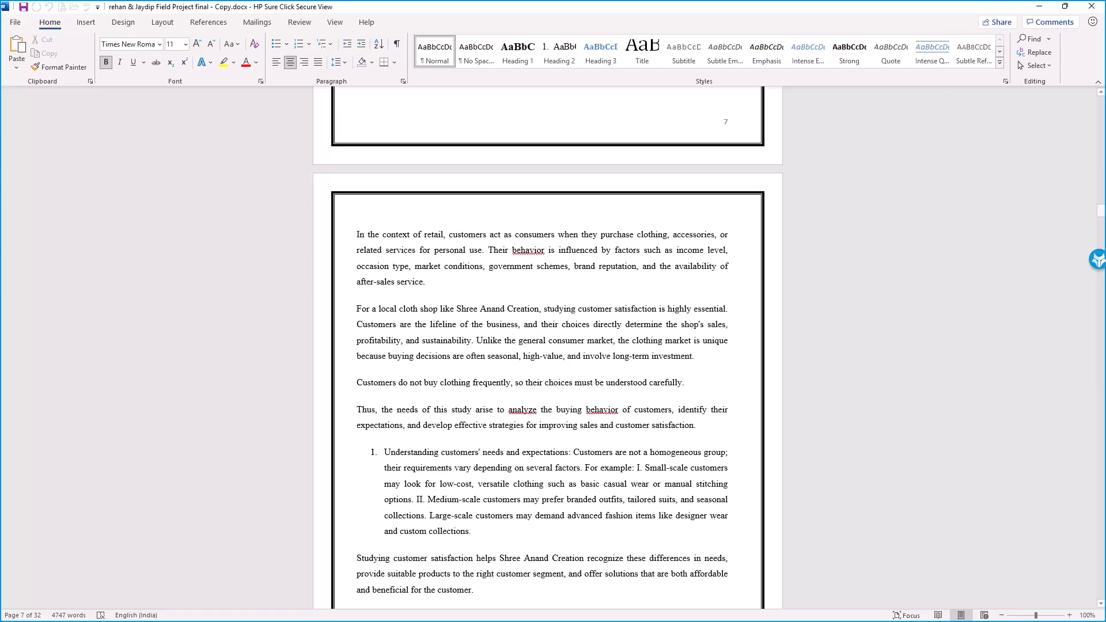
Review the rest of Chapter 1, from the needs of the study through its scope and objectives to the limitations.
{"action": "scroll", "coordinate": [909, 288], "scroll_direction": "down", "scroll_amount": 15}
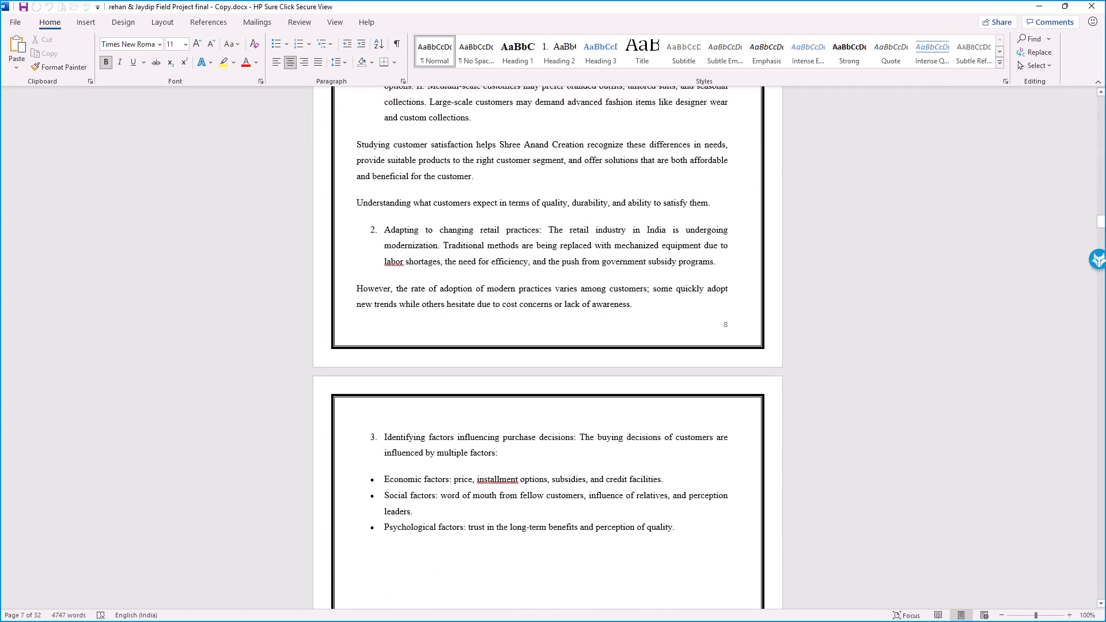
{"action": "scroll", "coordinate": [909, 288], "scroll_direction": "down", "scroll_amount": 18}
{"action": "scroll", "coordinate": [873, 342], "scroll_direction": "down", "scroll_amount": 15}
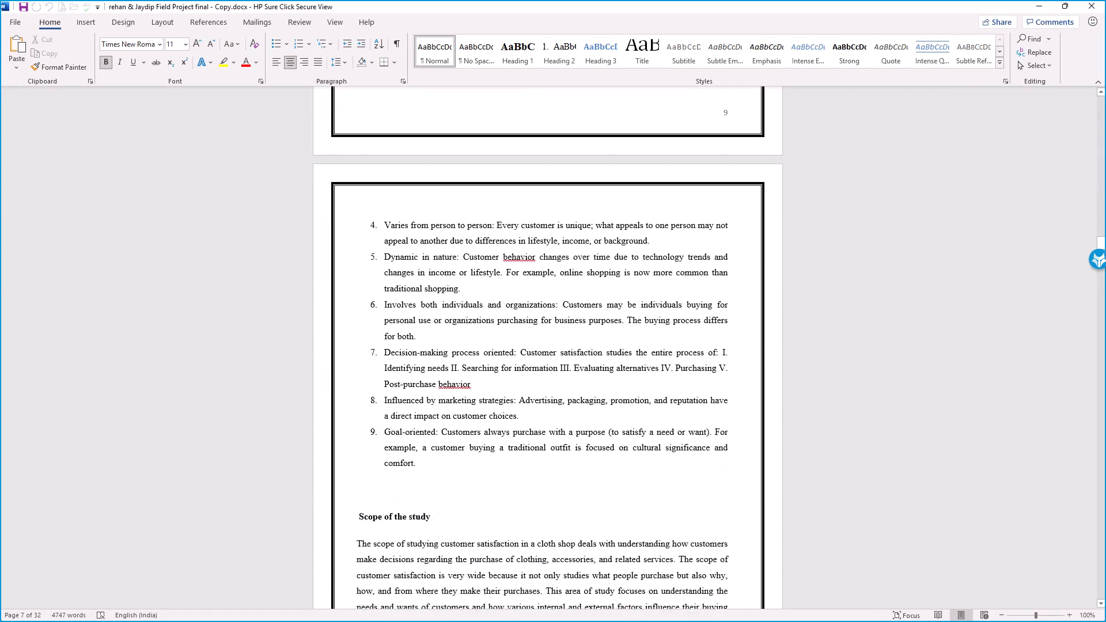
{"action": "scroll", "coordinate": [862, 356], "scroll_direction": "down", "scroll_amount": 6}
{"action": "scroll", "coordinate": [844, 313], "scroll_direction": "down", "scroll_amount": 18}
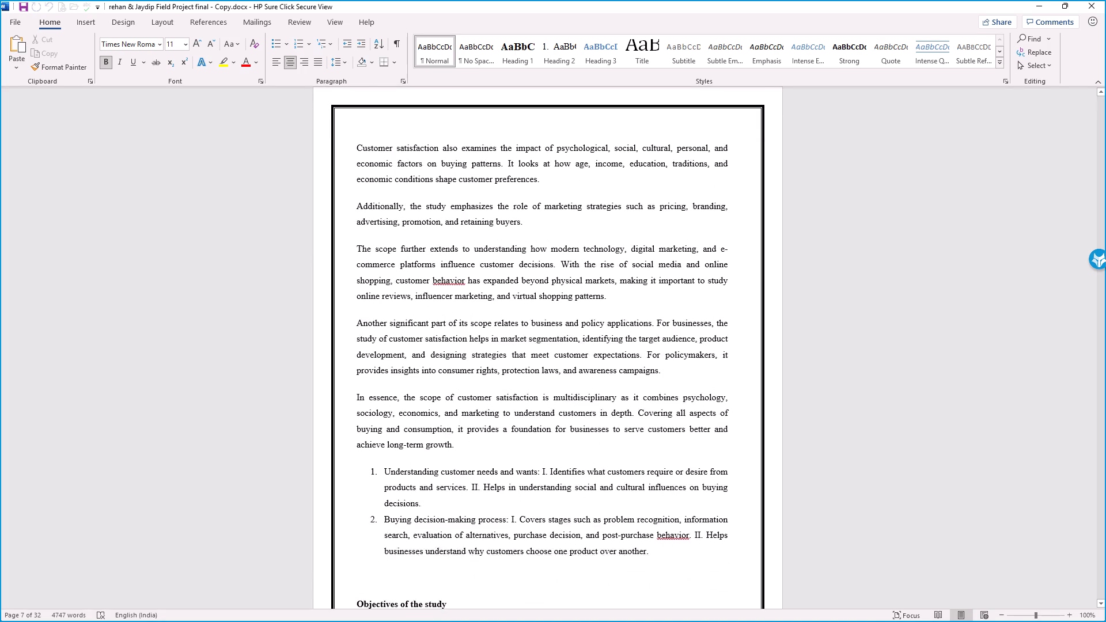
{"action": "scroll", "coordinate": [844, 313], "scroll_direction": "down", "scroll_amount": 20}
{"action": "scroll", "coordinate": [844, 313], "scroll_direction": "down", "scroll_amount": 14}
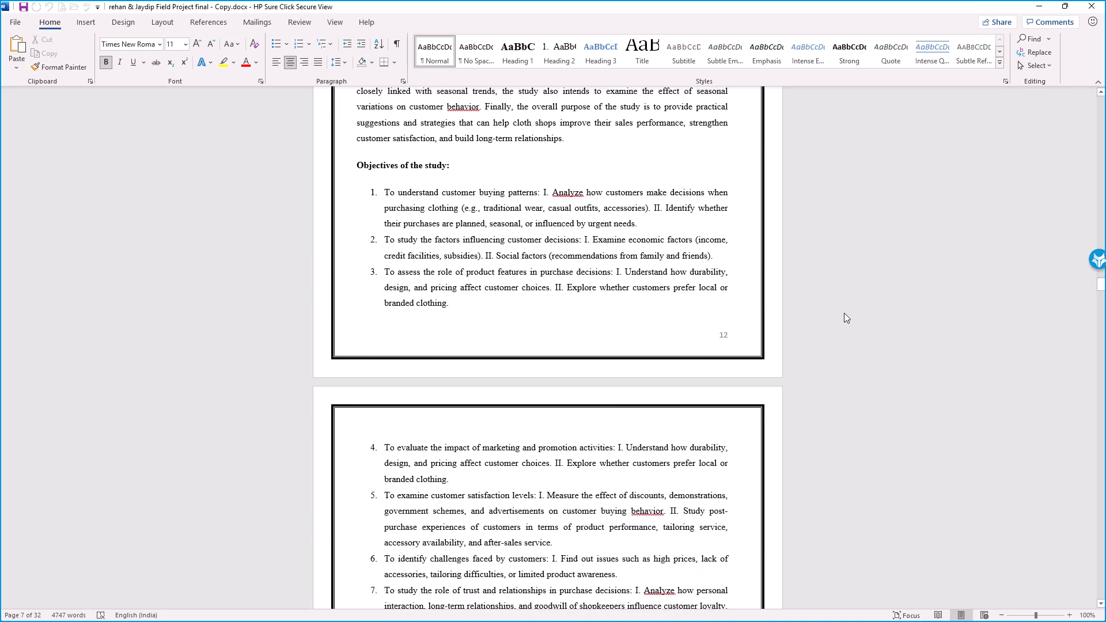
{"action": "scroll", "coordinate": [844, 313], "scroll_direction": "down", "scroll_amount": 9}
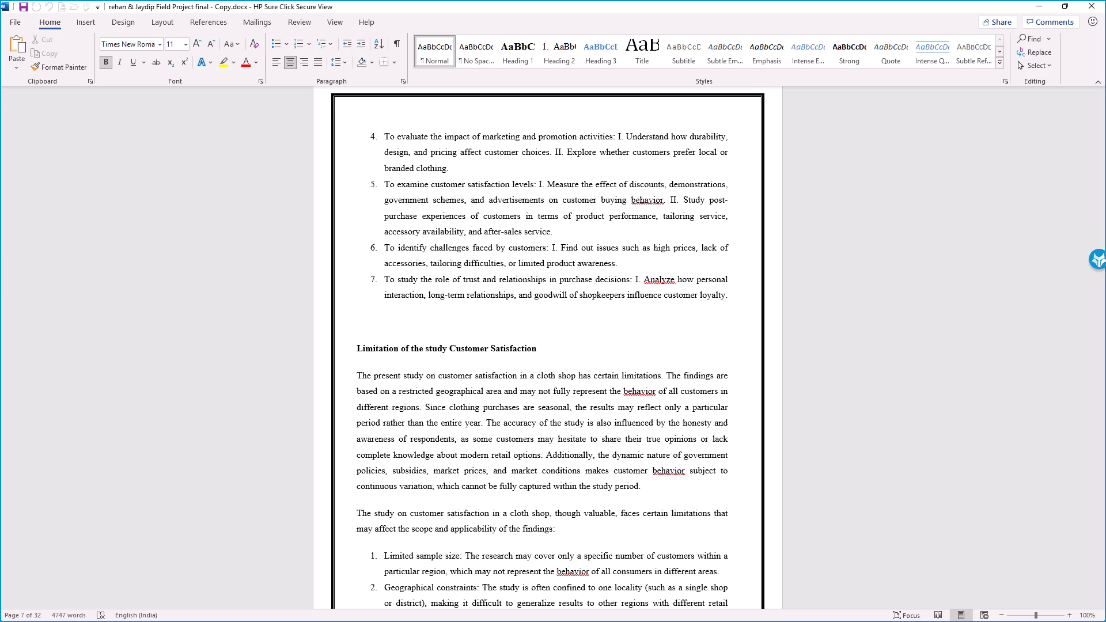
{"action": "scroll", "coordinate": [815, 234], "scroll_direction": "down", "scroll_amount": 2}
Review Chapter 2, Company Profile, including the shop photos, competitors, customer profile and marketing strategies.
{"action": "scroll", "coordinate": [815, 234], "scroll_direction": "down", "scroll_amount": 20}
{"action": "scroll", "coordinate": [815, 234], "scroll_direction": "down", "scroll_amount": 20}
{"action": "scroll", "coordinate": [815, 234], "scroll_direction": "down", "scroll_amount": 3}
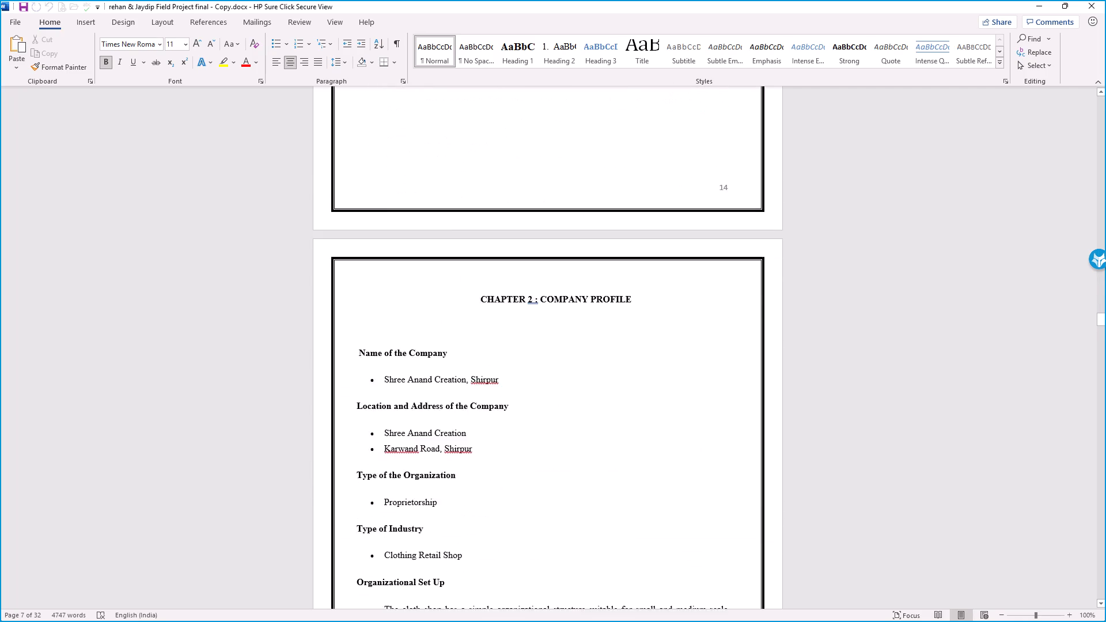
{"action": "scroll", "coordinate": [824, 235], "scroll_direction": "down", "scroll_amount": 2}
{"action": "scroll", "coordinate": [1001, 273], "scroll_direction": "down", "scroll_amount": 20}
{"action": "scroll", "coordinate": [1001, 273], "scroll_direction": "down", "scroll_amount": 11}
{"action": "middle_click", "coordinate": [999, 277]}
{"action": "middle_click", "coordinate": [998, 277]}
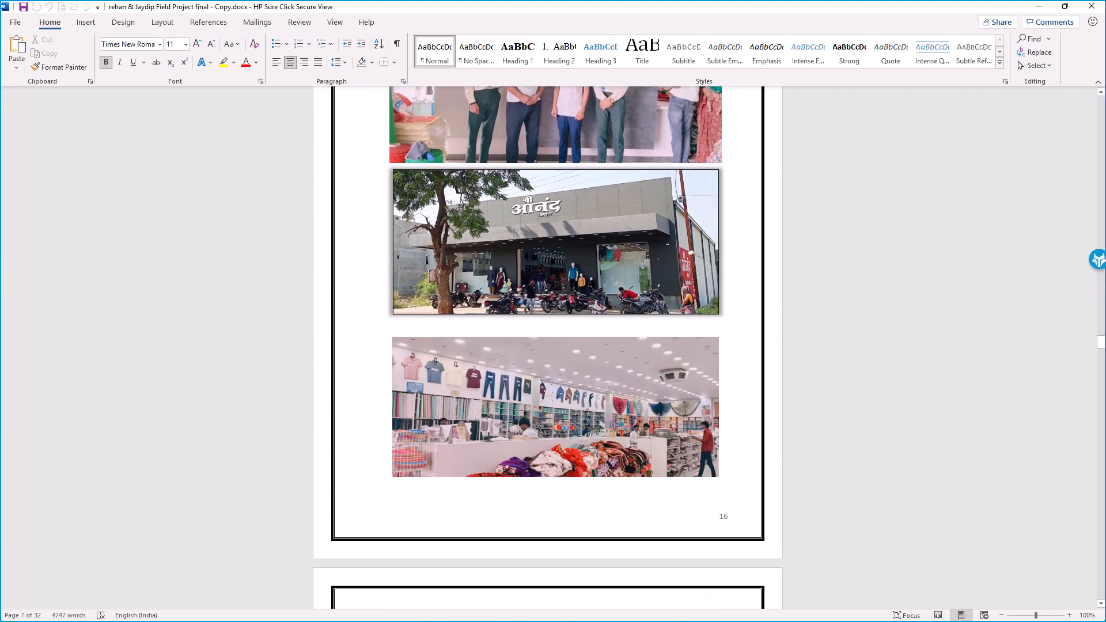
{"action": "scroll", "coordinate": [847, 286], "scroll_direction": "down", "scroll_amount": 20}
{"action": "scroll", "coordinate": [847, 286], "scroll_direction": "down", "scroll_amount": 19}
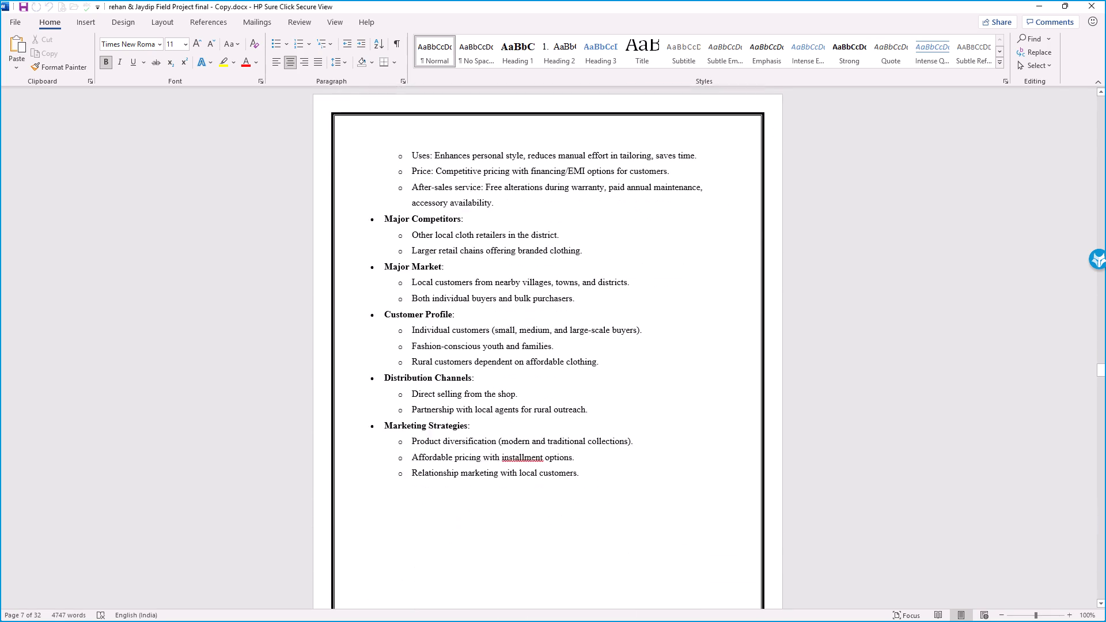
Examine the sampling details and the research methodology table, from project title to data analysis method.
{"action": "scroll", "coordinate": [847, 286], "scroll_direction": "down", "scroll_amount": 20}
{"action": "scroll", "coordinate": [847, 286], "scroll_direction": "down", "scroll_amount": 14}
{"action": "scroll", "coordinate": [847, 286], "scroll_direction": "down", "scroll_amount": 7}
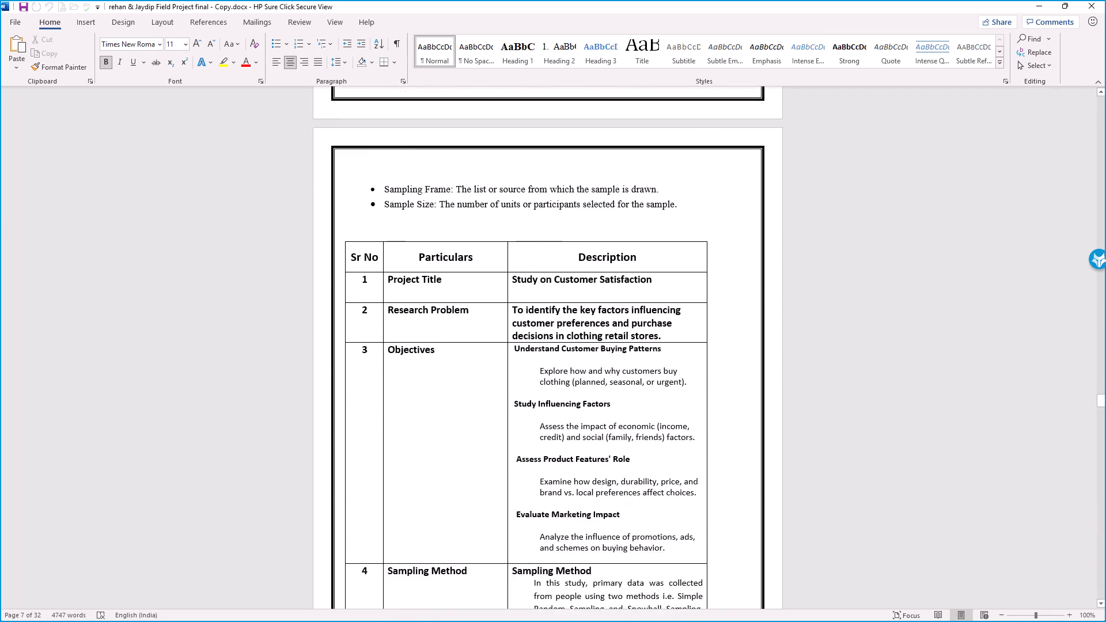
{"action": "scroll", "coordinate": [847, 286], "scroll_direction": "down", "scroll_amount": 15}
{"action": "scroll", "coordinate": [847, 286], "scroll_direction": "down", "scroll_amount": 7}
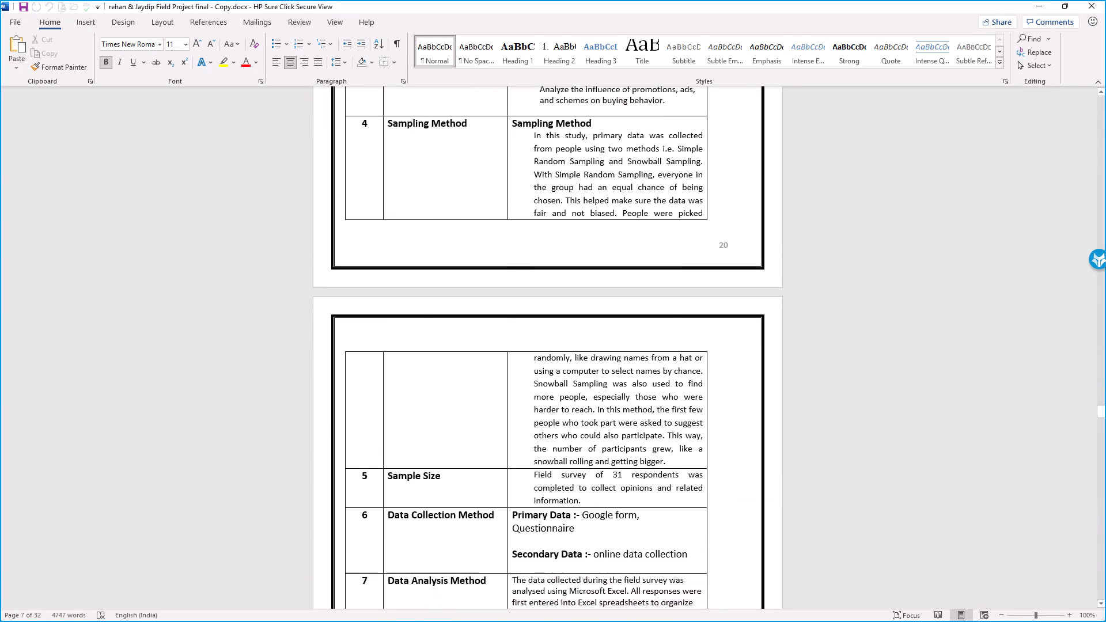
{"action": "scroll", "coordinate": [847, 286], "scroll_direction": "down", "scroll_amount": 18}
Examine the Chapter 4 survey charts and interpretations for Statements 1 to 6, returning to Statement 5 on clothing quality.
{"action": "scroll", "coordinate": [847, 286], "scroll_direction": "down", "scroll_amount": 8}
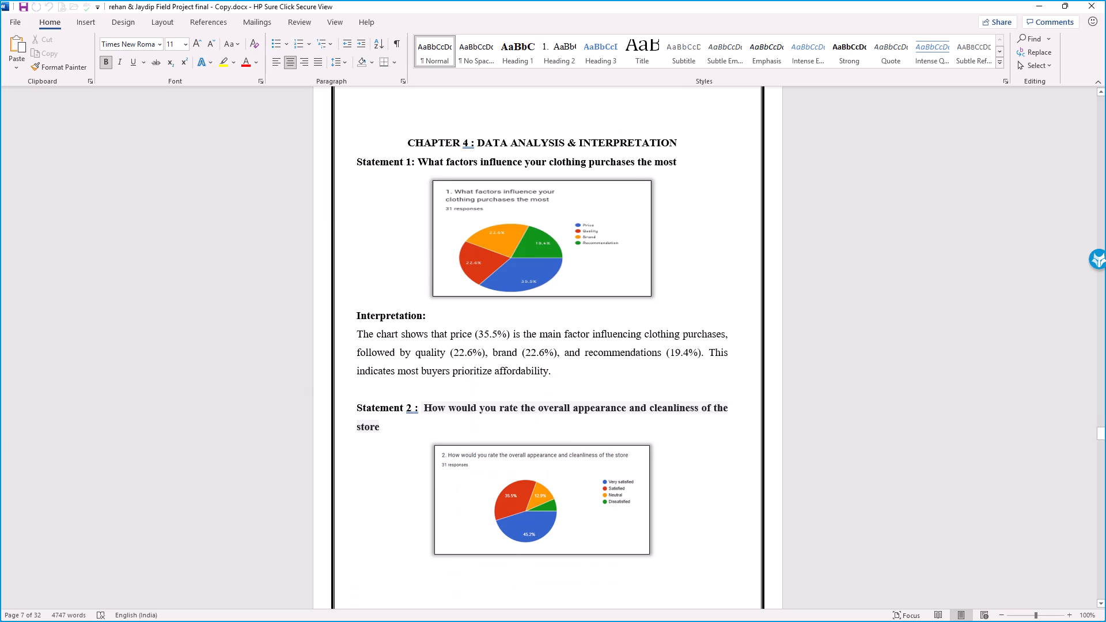
{"action": "scroll", "coordinate": [847, 286], "scroll_direction": "down", "scroll_amount": 3}
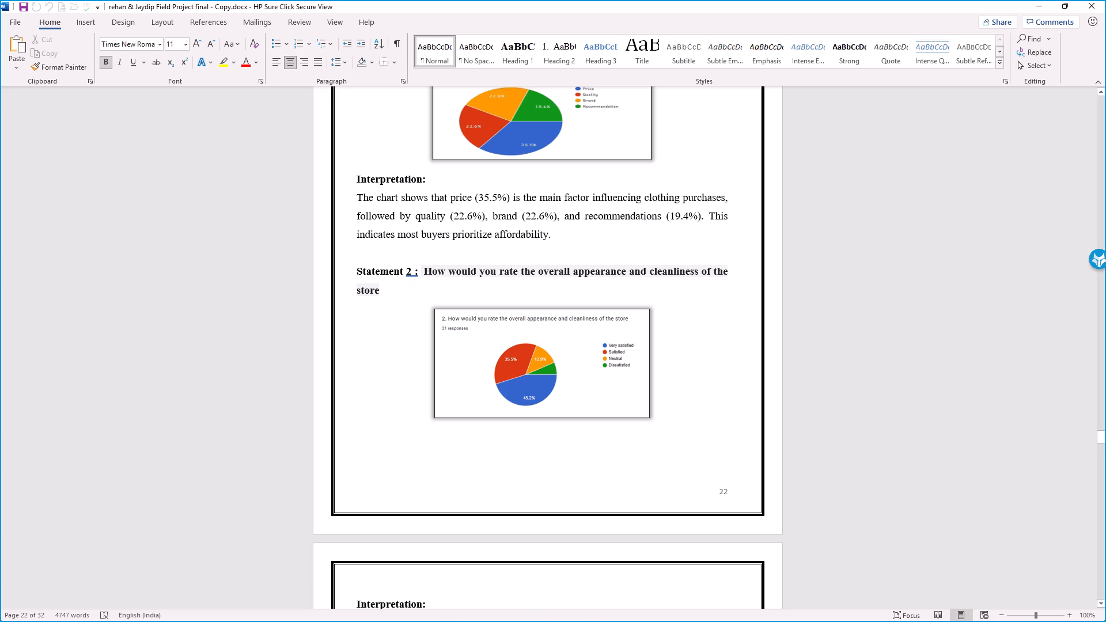
{"action": "scroll", "coordinate": [679, 426], "scroll_direction": "down", "scroll_amount": 8}
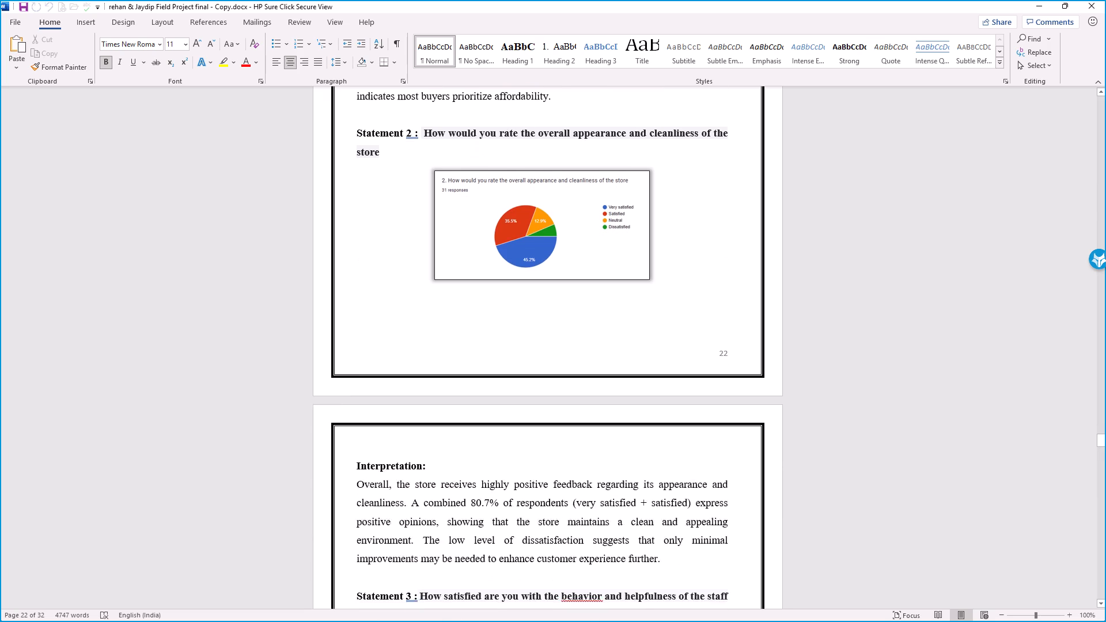
{"action": "scroll", "coordinate": [680, 425], "scroll_direction": "down", "scroll_amount": 19}
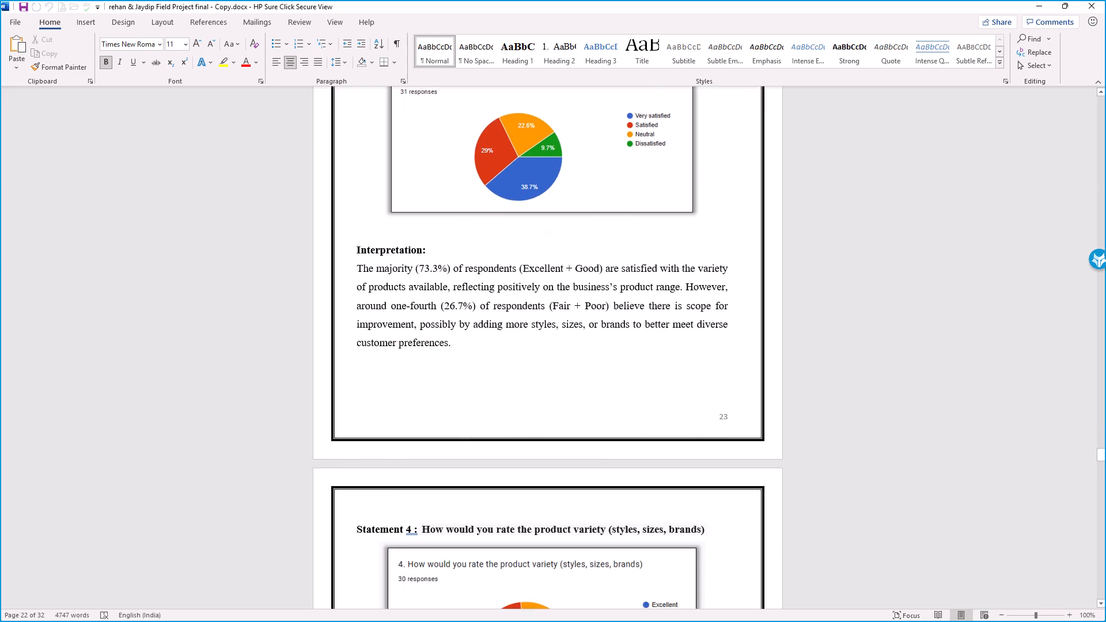
{"action": "scroll", "coordinate": [680, 425], "scroll_direction": "down", "scroll_amount": 3}
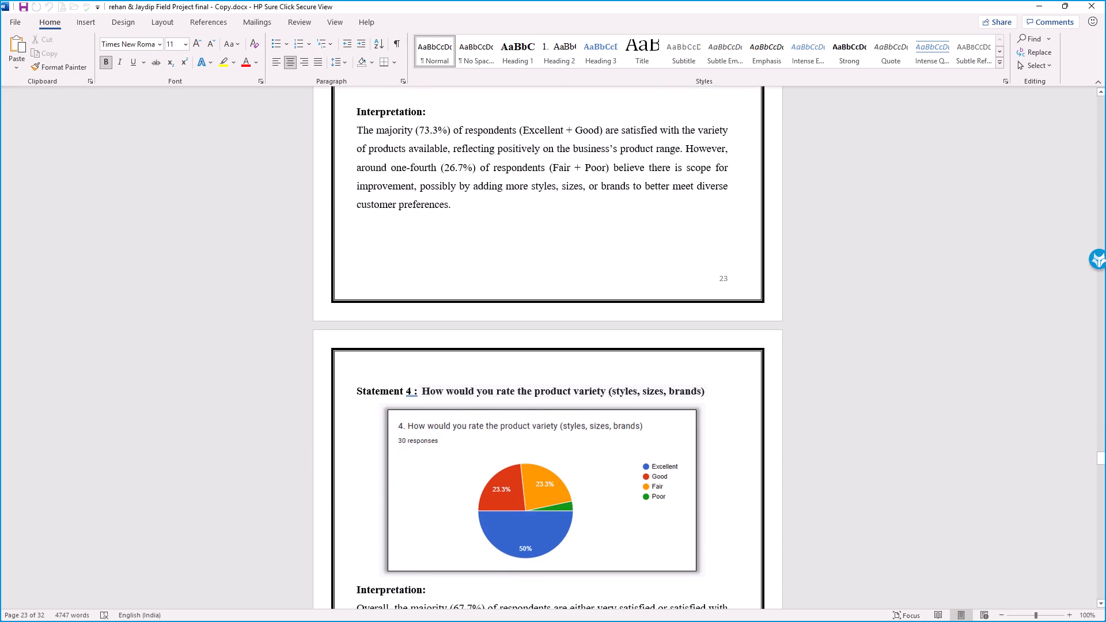
{"action": "scroll", "coordinate": [761, 366], "scroll_direction": "down", "scroll_amount": 4}
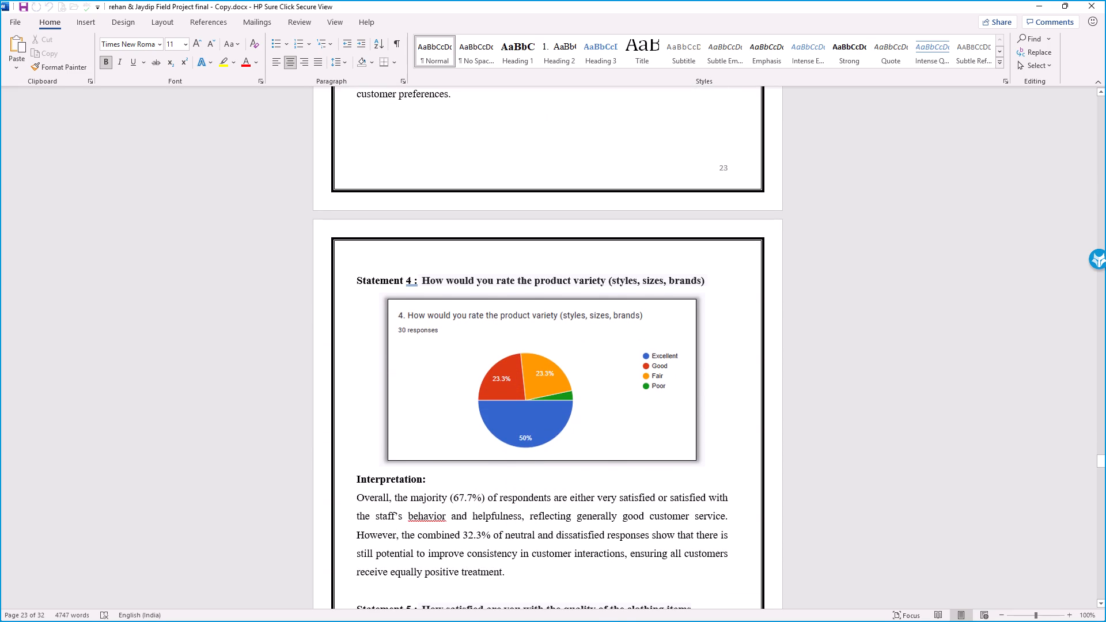
{"action": "scroll", "coordinate": [767, 332], "scroll_direction": "down", "scroll_amount": 19}
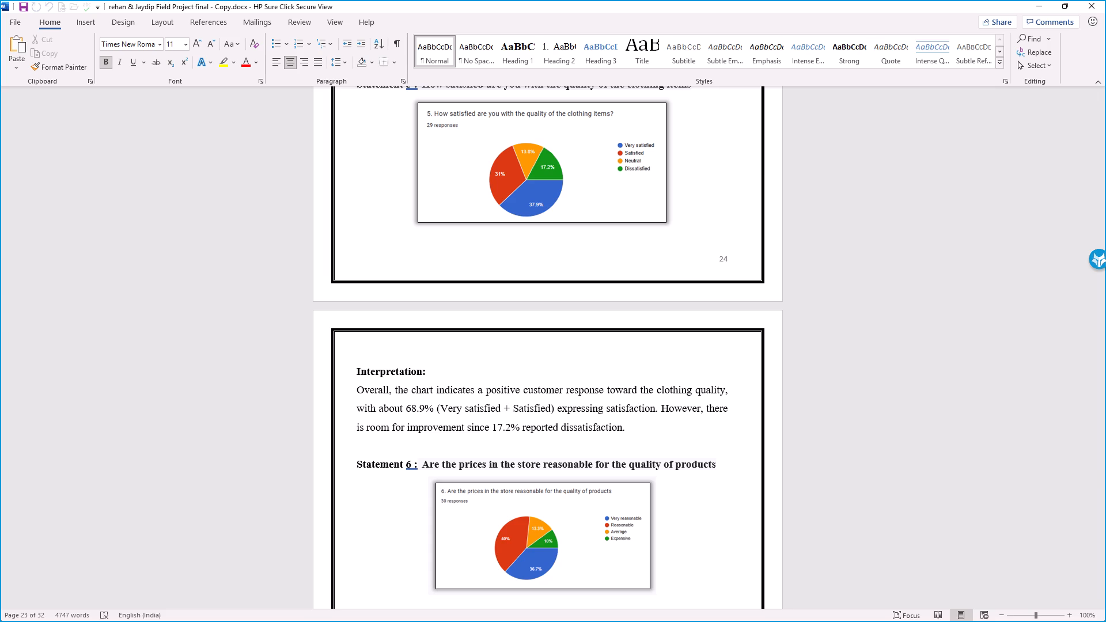
{"action": "scroll", "coordinate": [767, 332], "scroll_direction": "down", "scroll_amount": 12}
{"action": "scroll", "coordinate": [767, 332], "scroll_direction": "up", "scroll_amount": 9}
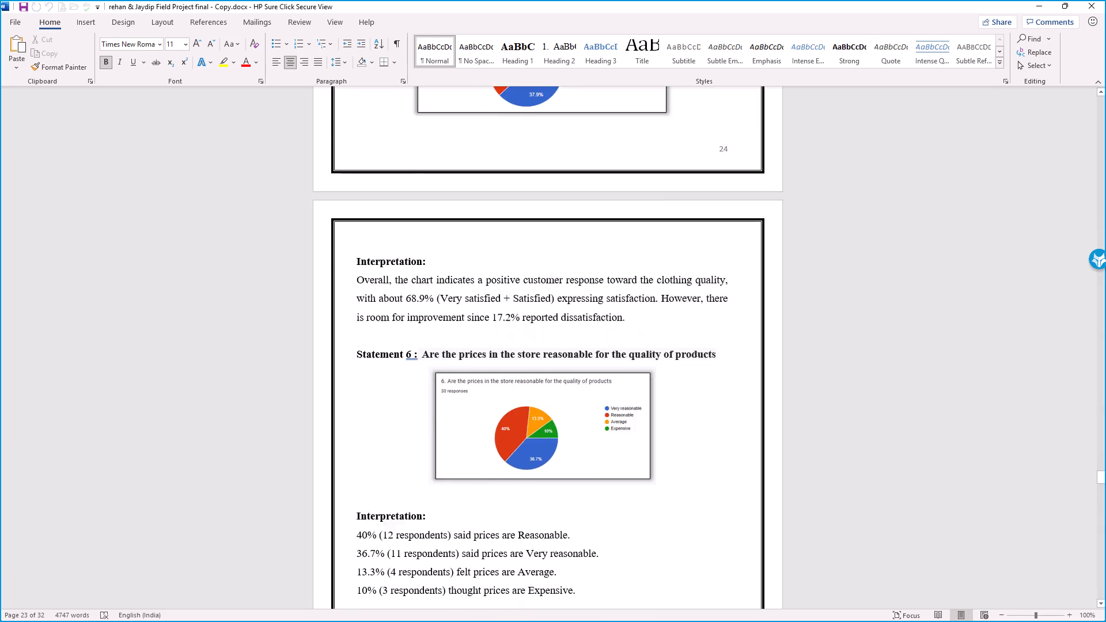
{"action": "scroll", "coordinate": [767, 332], "scroll_direction": "up", "scroll_amount": 9}
{"action": "scroll", "coordinate": [792, 293], "scroll_direction": "down", "scroll_amount": 5}
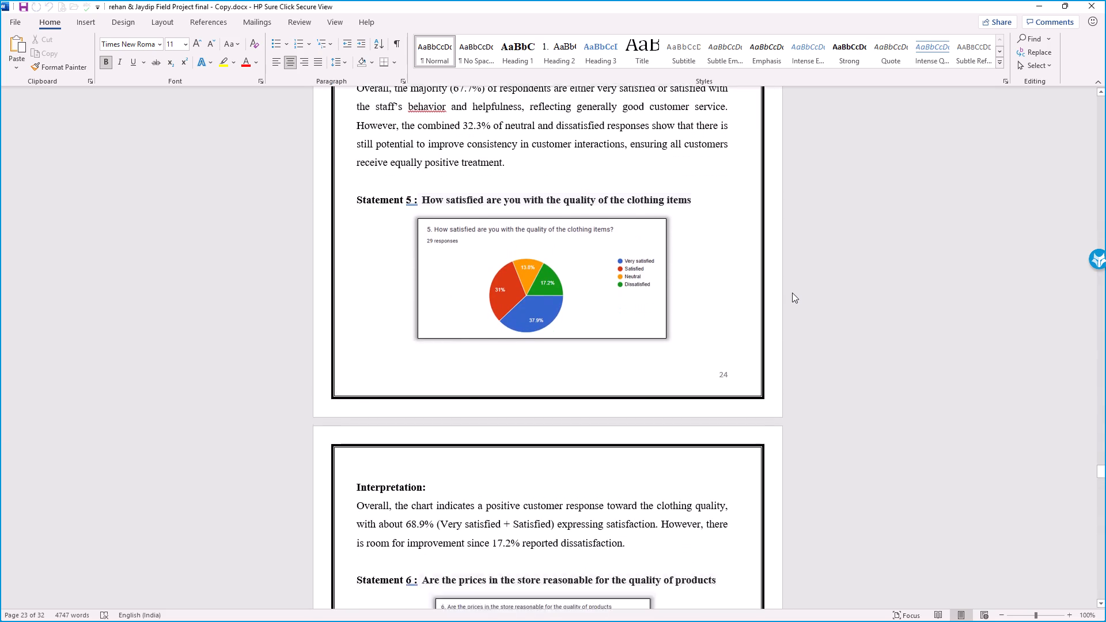
{"action": "scroll", "coordinate": [793, 293], "scroll_direction": "up", "scroll_amount": 3}
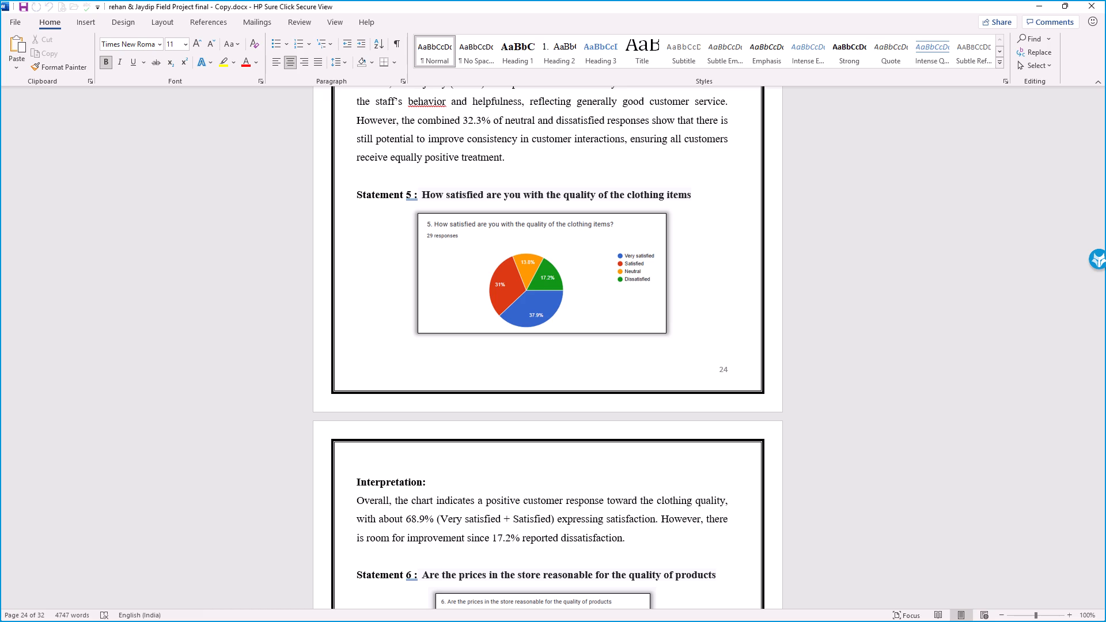
Examine the survey charts and interpretations for Statements 6 to 9, from store prices to overall shopping experience.
{"action": "scroll", "coordinate": [728, 312], "scroll_direction": "down", "scroll_amount": 15}
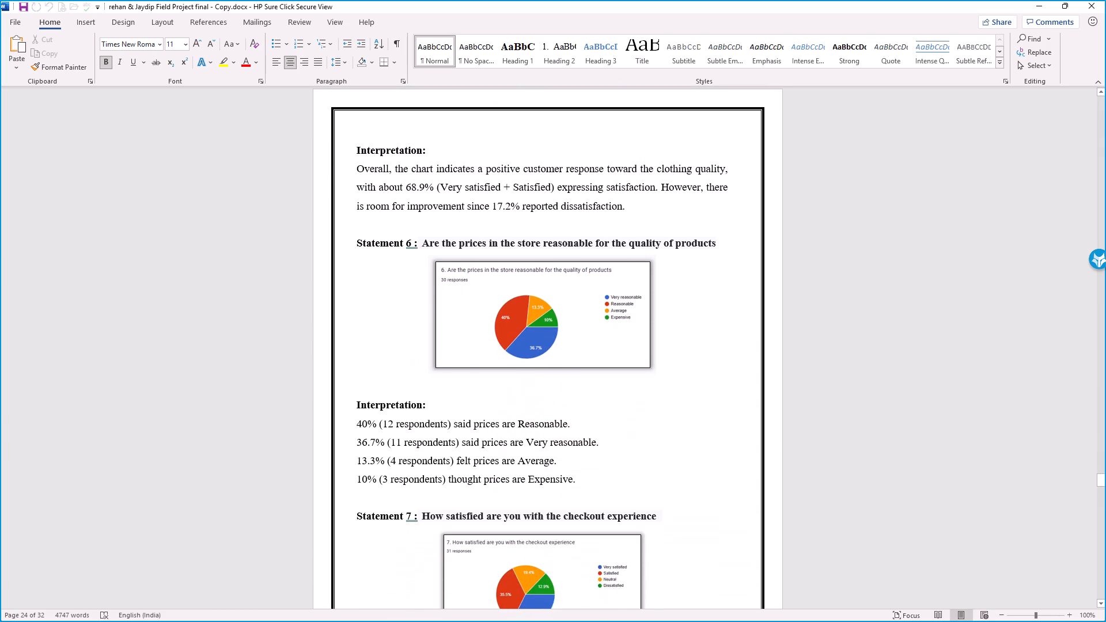
{"action": "scroll", "coordinate": [715, 271], "scroll_direction": "down", "scroll_amount": 2}
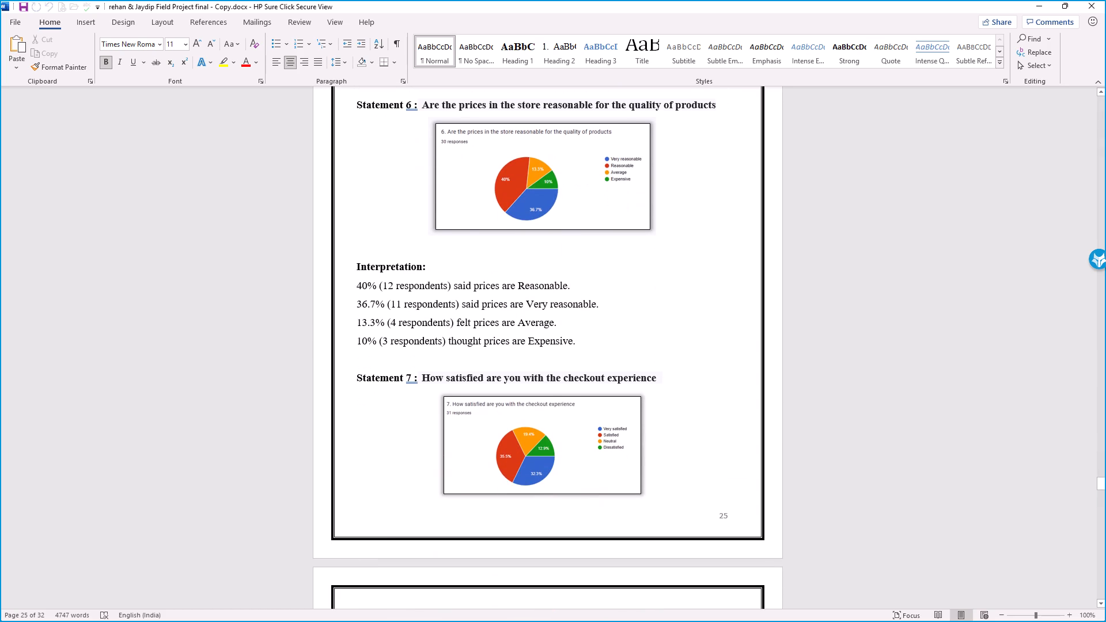
{"action": "scroll", "coordinate": [657, 285], "scroll_direction": "down", "scroll_amount": 4}
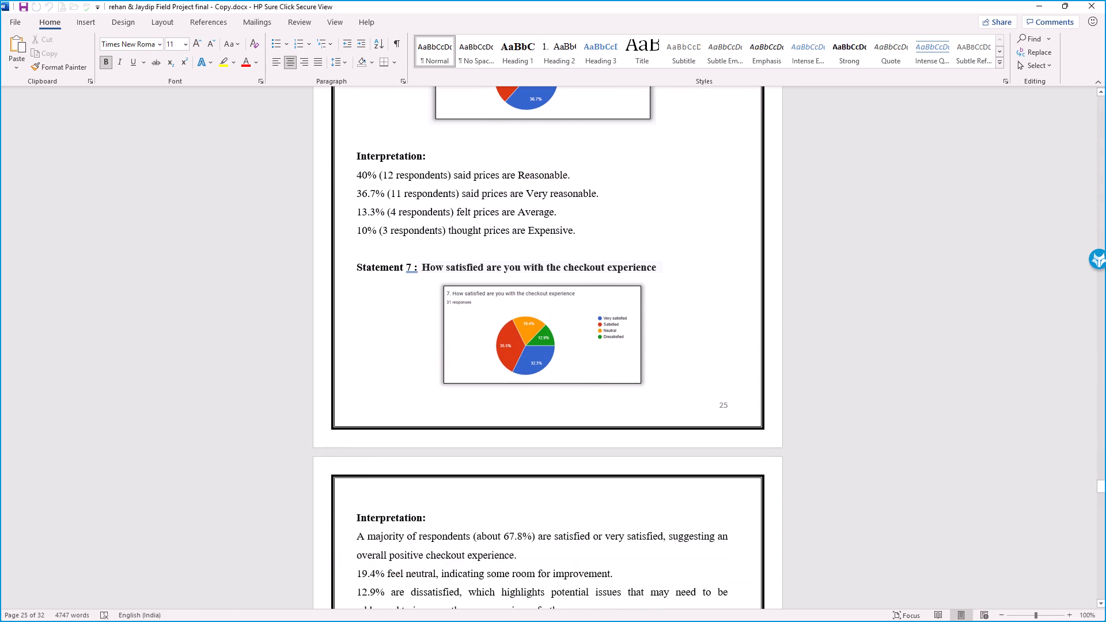
{"action": "scroll", "coordinate": [713, 266], "scroll_direction": "down", "scroll_amount": 17}
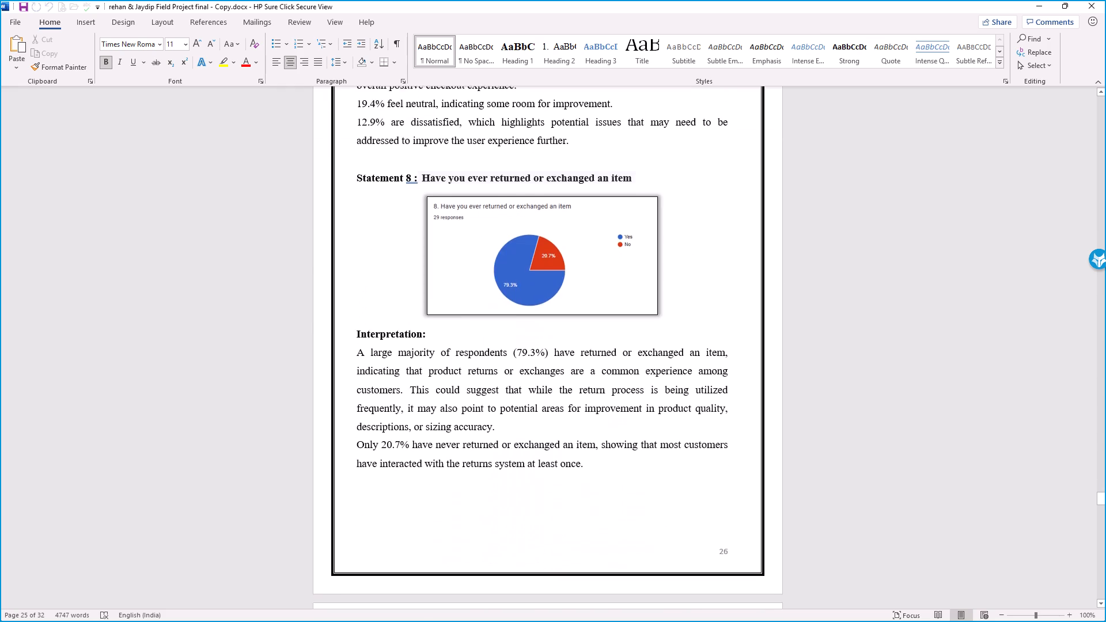
{"action": "scroll", "coordinate": [713, 266], "scroll_direction": "down", "scroll_amount": 12}
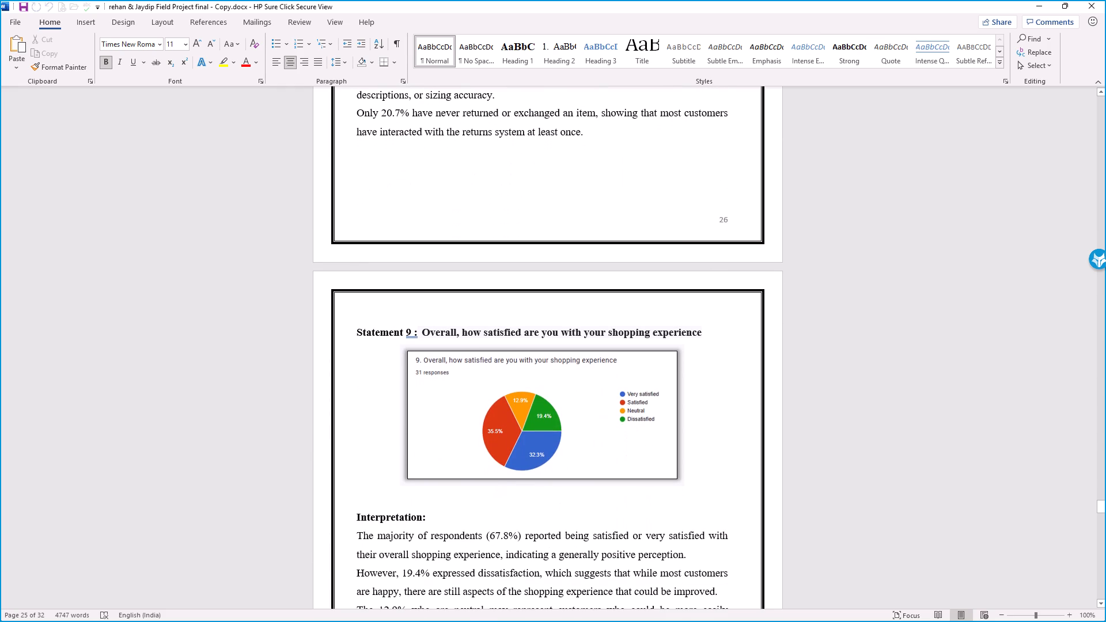
Recheck the charts and interpretations backwards from Statement 9 to Statement 5 on clothing quality.
{"action": "scroll", "coordinate": [794, 251], "scroll_direction": "up", "scroll_amount": 8}
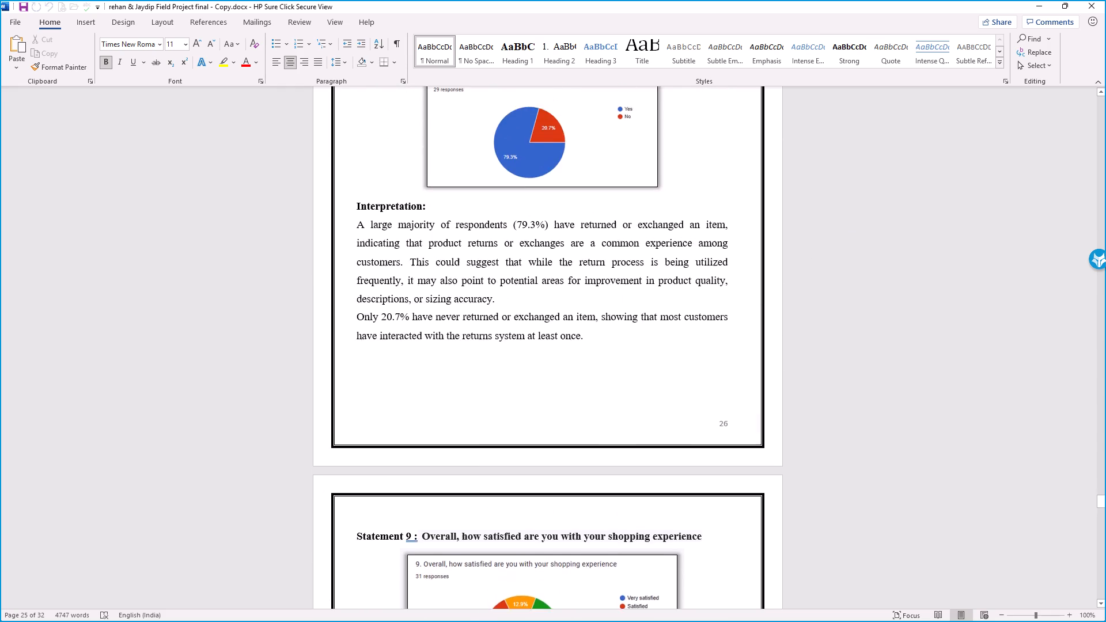
{"action": "scroll", "coordinate": [794, 251], "scroll_direction": "up", "scroll_amount": 12}
{"action": "scroll", "coordinate": [794, 251], "scroll_direction": "up", "scroll_amount": 9}
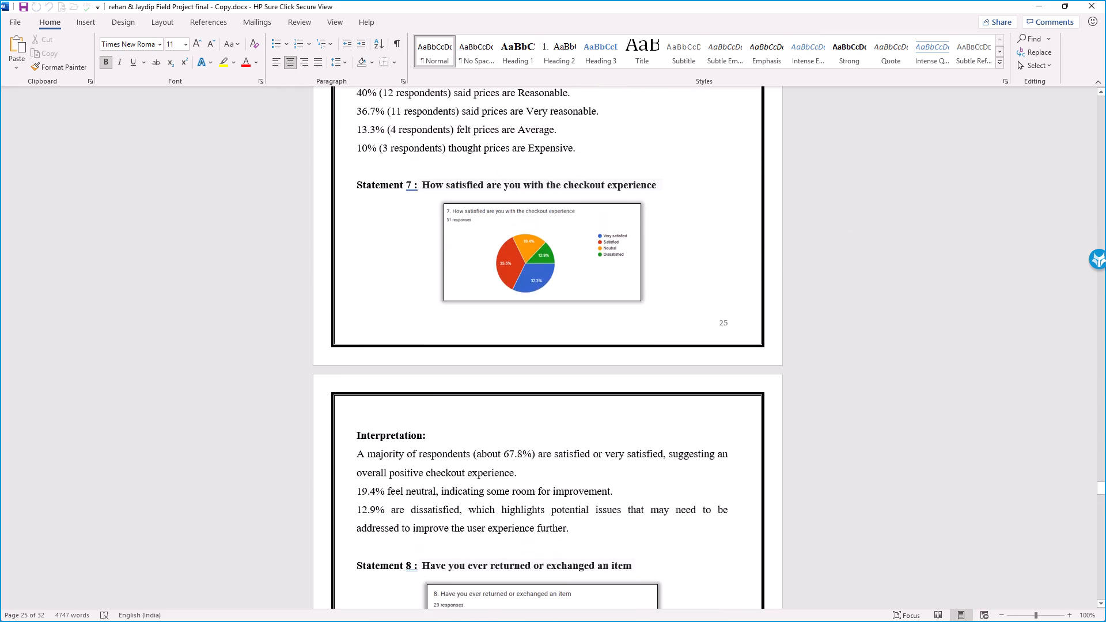
{"action": "scroll", "coordinate": [794, 251], "scroll_direction": "up", "scroll_amount": 15}
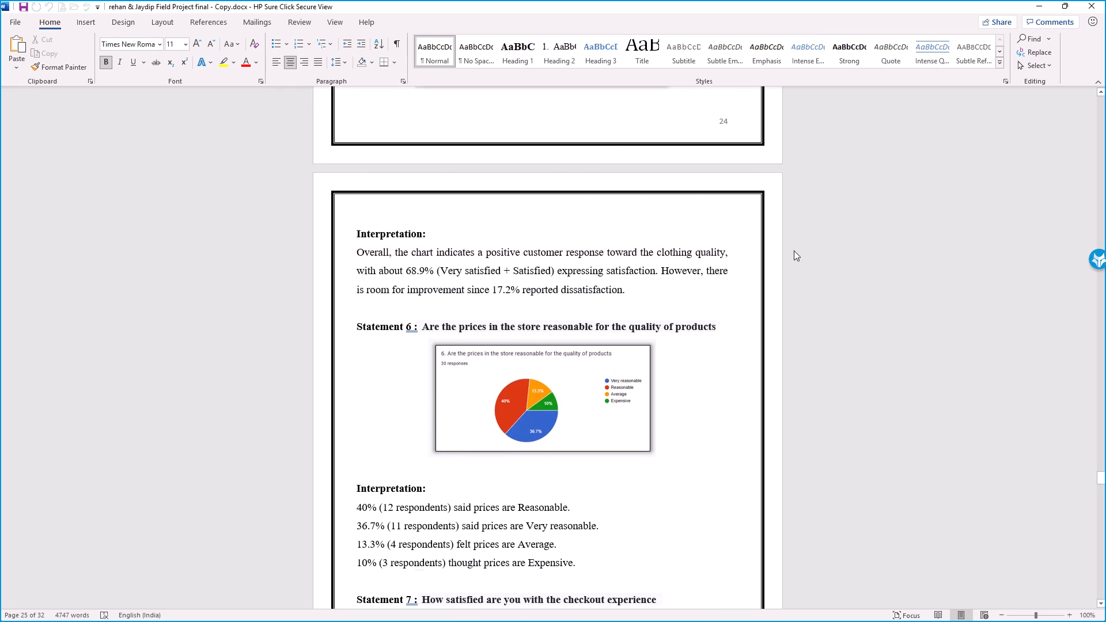
{"action": "scroll", "coordinate": [794, 251], "scroll_direction": "up", "scroll_amount": 6}
{"action": "scroll", "coordinate": [794, 251], "scroll_direction": "down", "scroll_amount": 3}
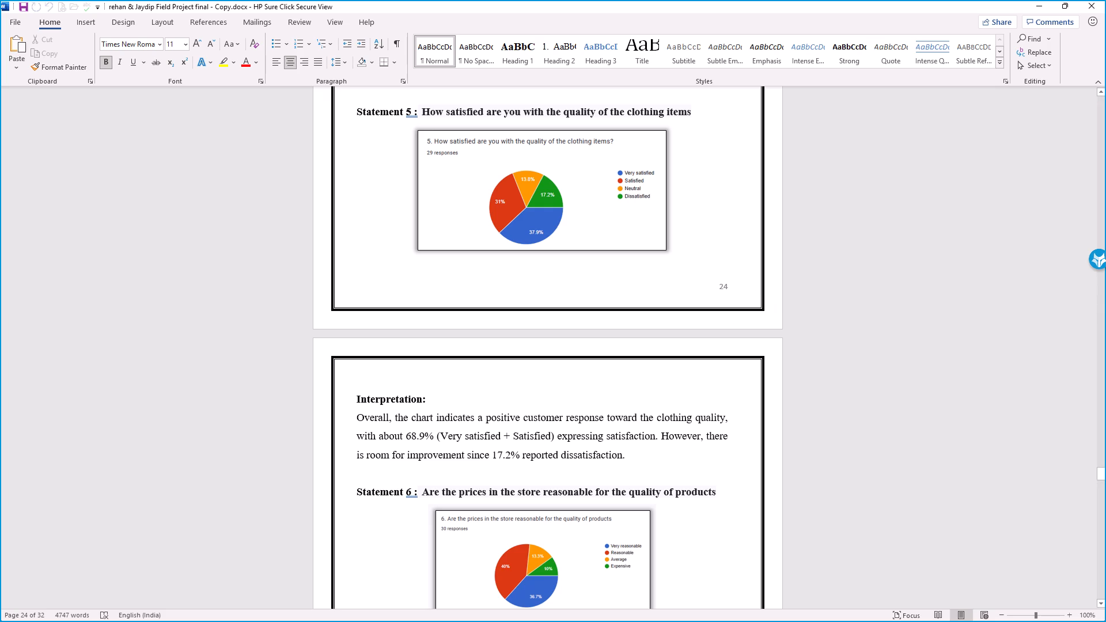
{"action": "scroll", "coordinate": [751, 253], "scroll_direction": "down", "scroll_amount": 4}
{"action": "scroll", "coordinate": [751, 253], "scroll_direction": "up", "scroll_amount": 5}
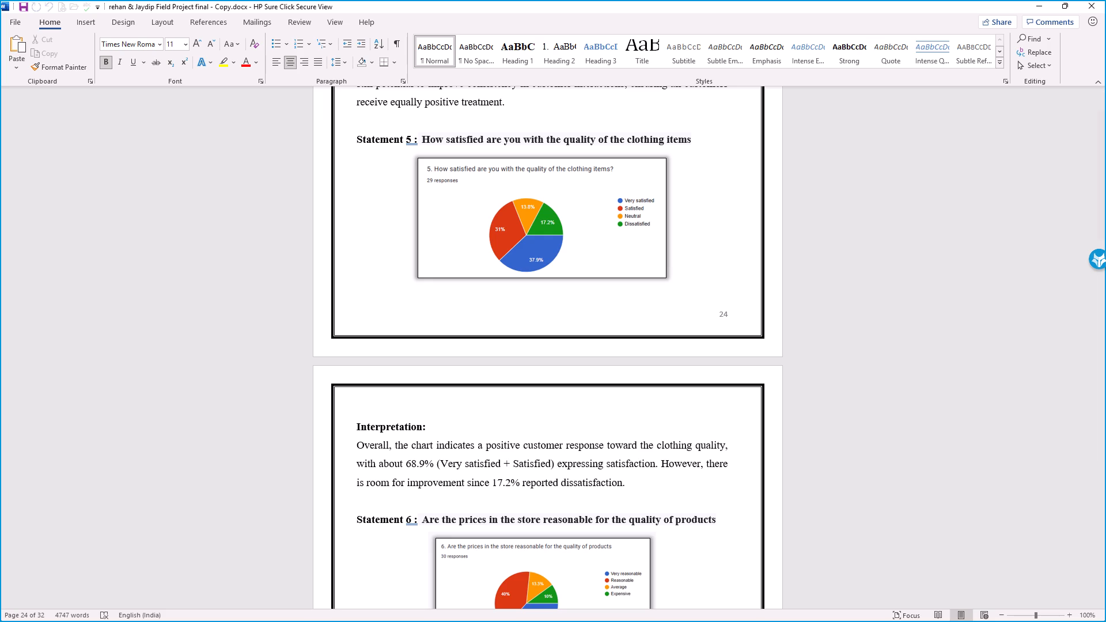
Place the text cursor at the start of the Statement 5 heading on clothing quality.
{"action": "left_click_drag", "start_coordinate": [355, 140], "coordinate": [668, 120]}
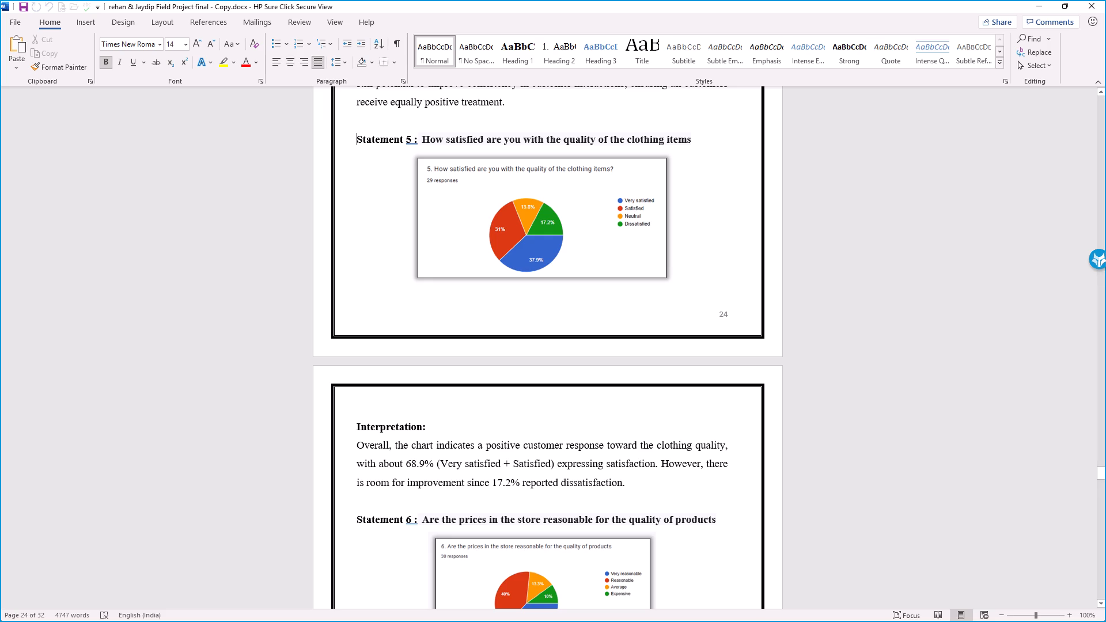
{"action": "left_click", "coordinate": [355, 140]}
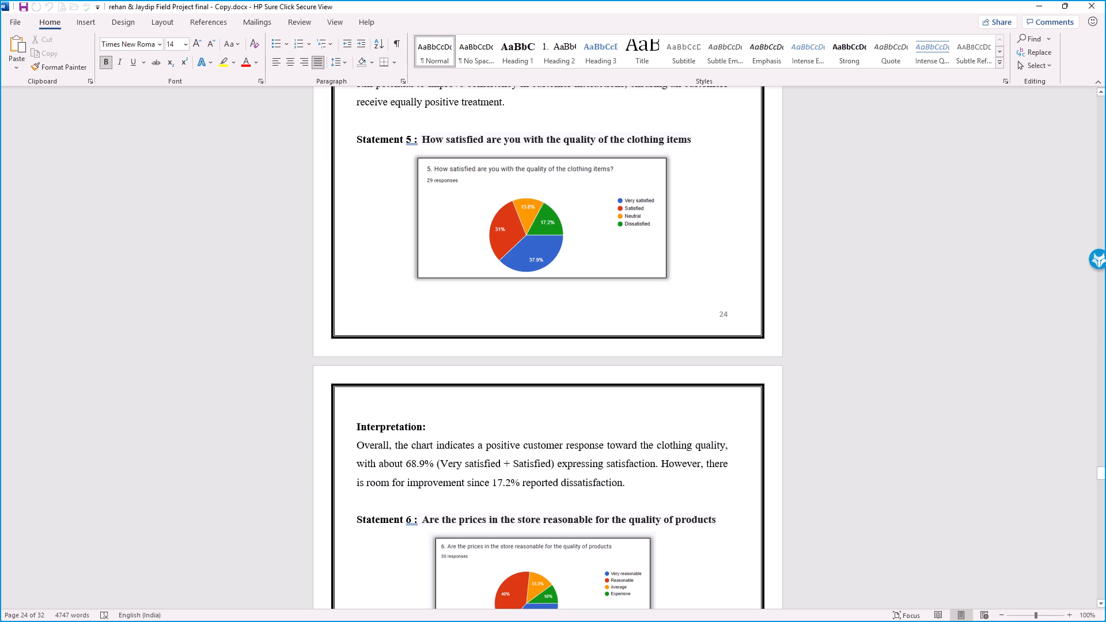
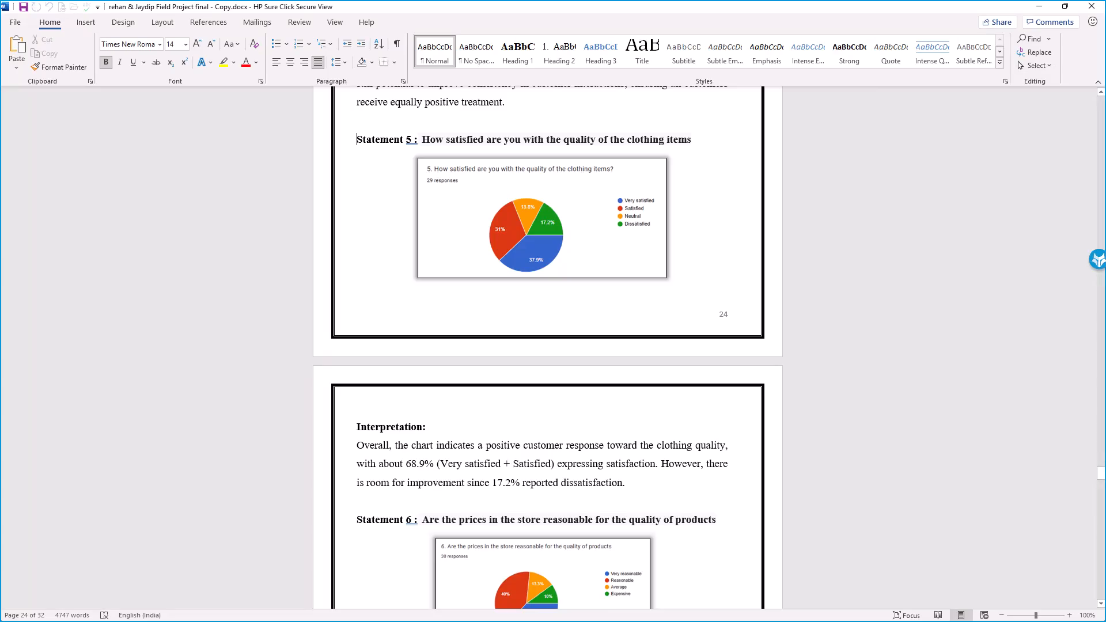
Recheck the Chapter 4 survey charts and interpretations backwards from Statements 5 and 6 to Statement 1 on purchase factors.
{"action": "scroll", "coordinate": [917, 248], "scroll_direction": "down", "scroll_amount": 2}
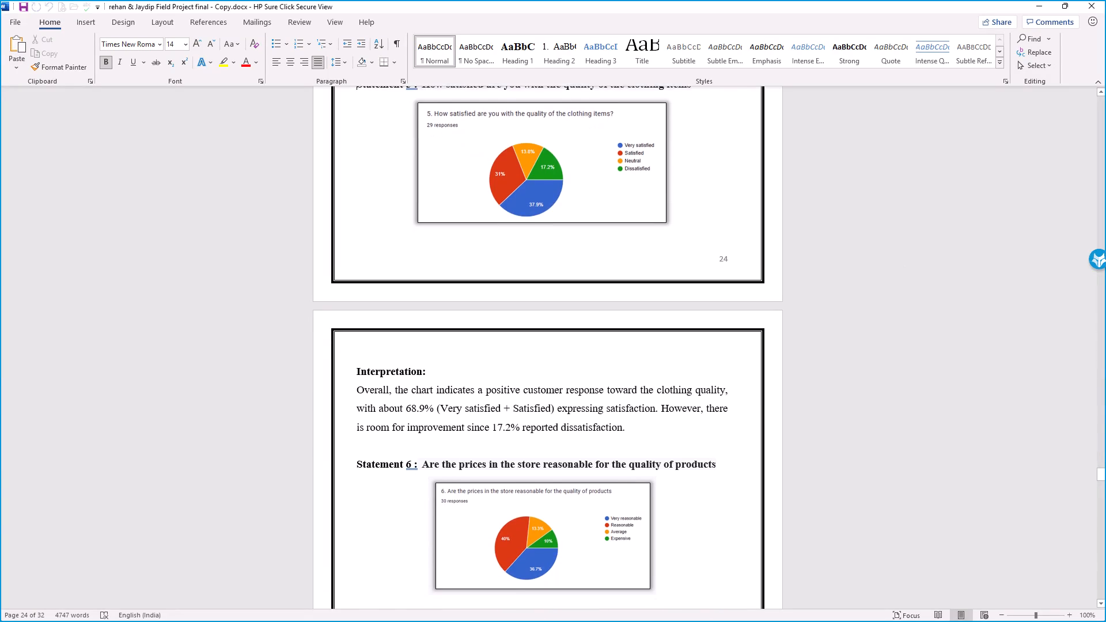
{"action": "scroll", "coordinate": [760, 439], "scroll_direction": "down", "scroll_amount": 2}
{"action": "scroll", "coordinate": [760, 439], "scroll_direction": "up", "scroll_amount": 12}
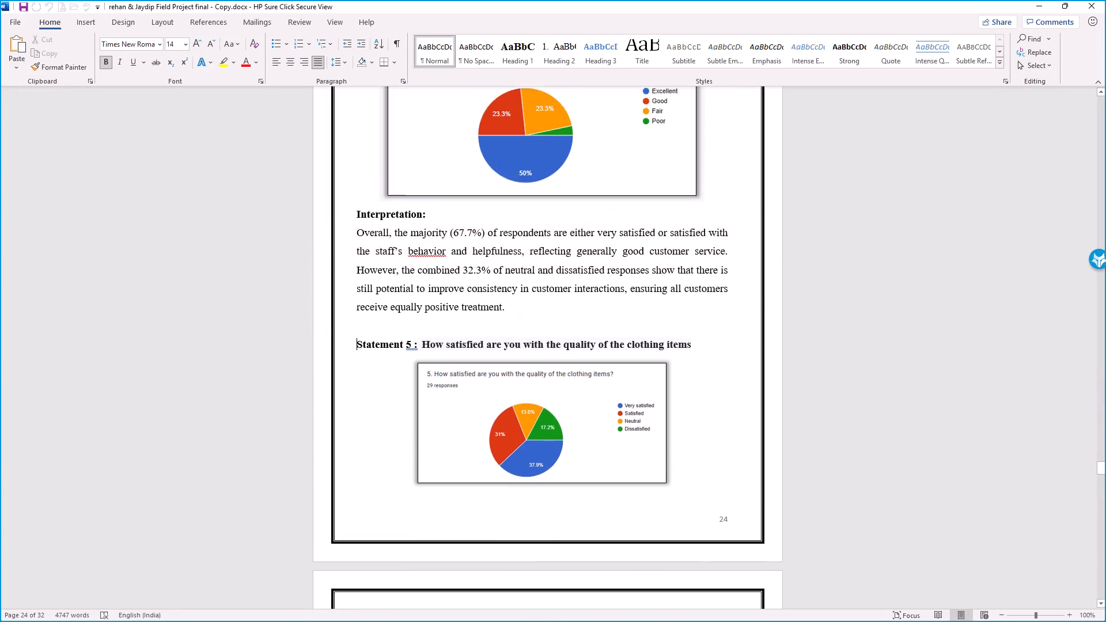
{"action": "scroll", "coordinate": [760, 439], "scroll_direction": "up", "scroll_amount": 18}
{"action": "scroll", "coordinate": [760, 439], "scroll_direction": "up", "scroll_amount": 18}
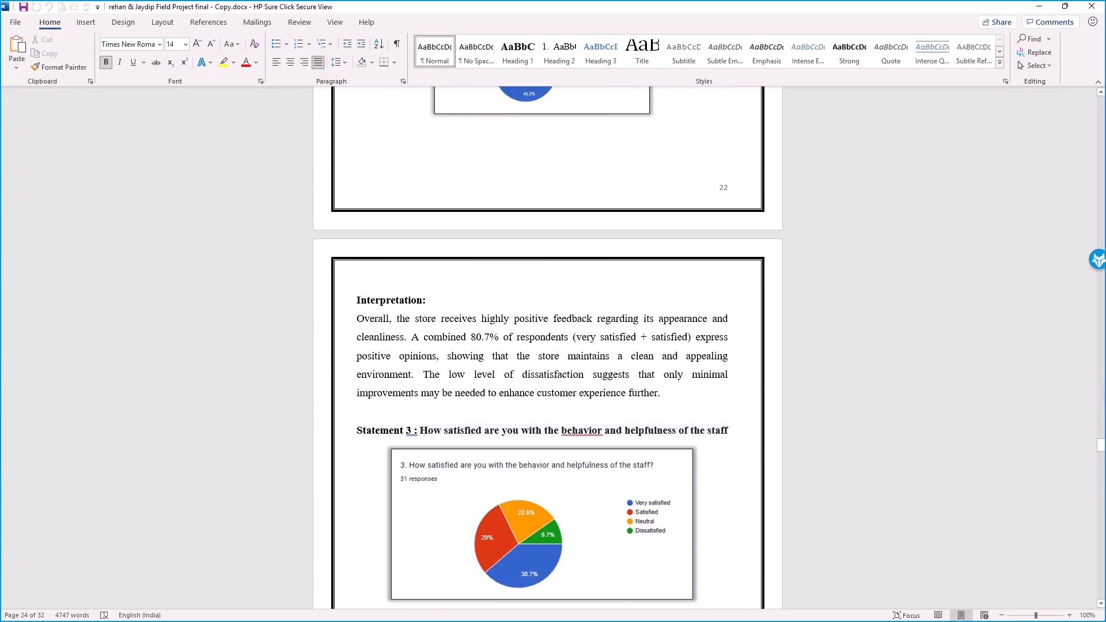
{"action": "scroll", "coordinate": [760, 439], "scroll_direction": "up", "scroll_amount": 17}
{"action": "middle_click", "coordinate": [925, 306]}
{"action": "scroll", "coordinate": [925, 306], "scroll_direction": "up", "scroll_amount": 8}
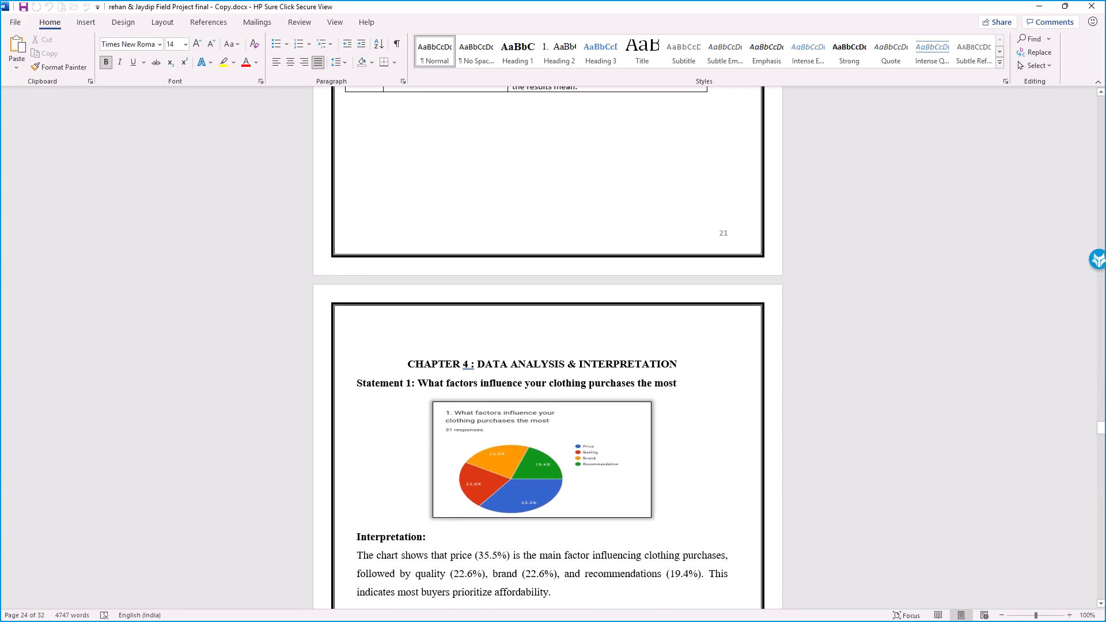
Look back through the research methodology chapter, from the sampling table to the research and data collection definitions.
{"action": "scroll", "coordinate": [925, 306], "scroll_direction": "up", "scroll_amount": 12}
{"action": "scroll", "coordinate": [786, 484], "scroll_direction": "up", "scroll_amount": 11}
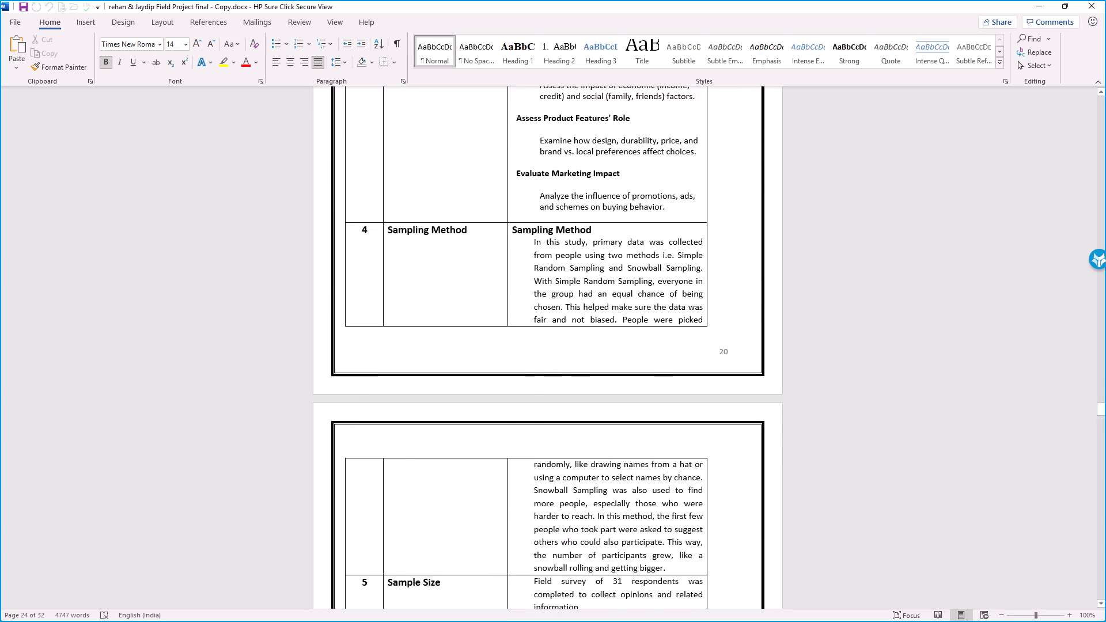
{"action": "scroll", "coordinate": [824, 440], "scroll_direction": "up", "scroll_amount": 20}
{"action": "scroll", "coordinate": [824, 440], "scroll_direction": "up", "scroll_amount": 10}
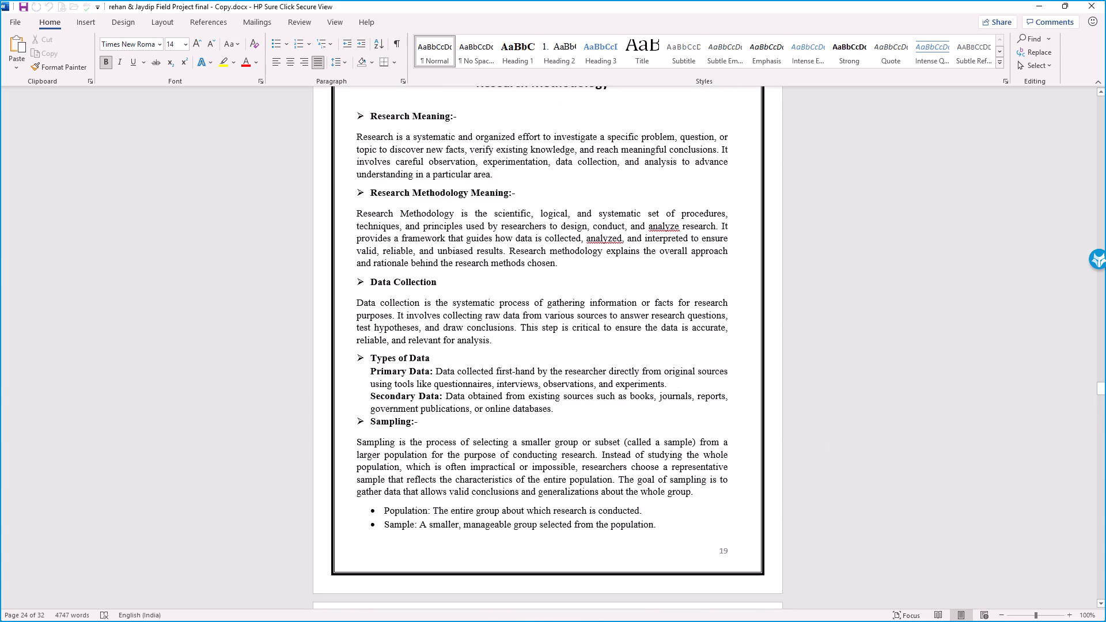
{"action": "scroll", "coordinate": [824, 440], "scroll_direction": "up", "scroll_amount": 6}
{"action": "scroll", "coordinate": [887, 405], "scroll_direction": "up", "scroll_amount": 13}
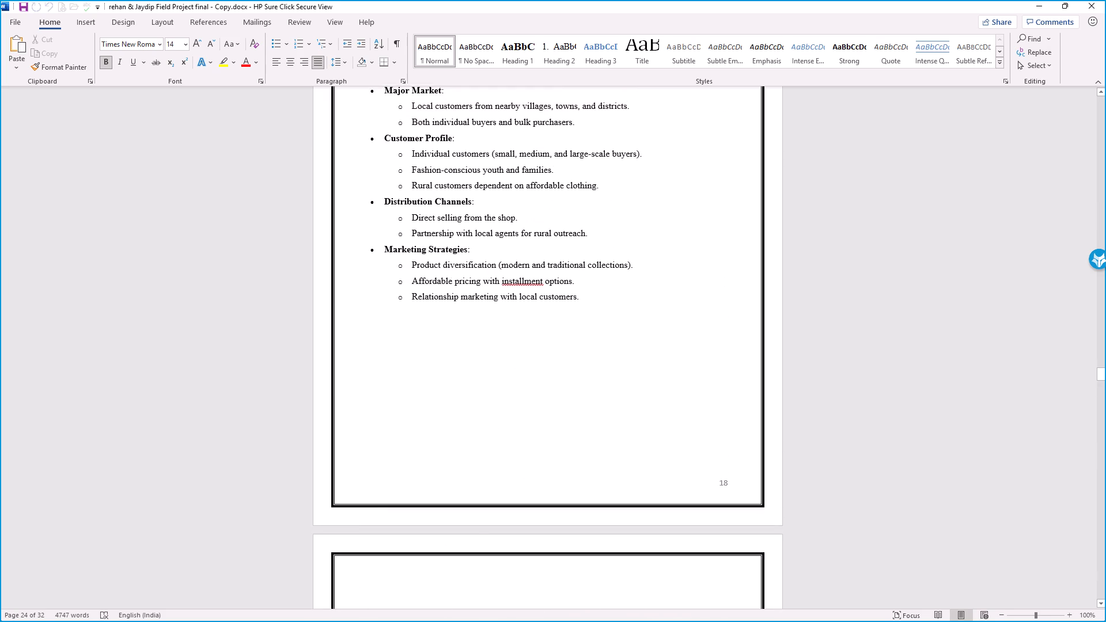
Look back through the Shree Anand Creation shop profile, from marketing aspects and products to the shop photos and organizational set up.
{"action": "scroll", "coordinate": [887, 405], "scroll_direction": "up", "scroll_amount": 18}
{"action": "scroll", "coordinate": [887, 405], "scroll_direction": "up", "scroll_amount": 6}
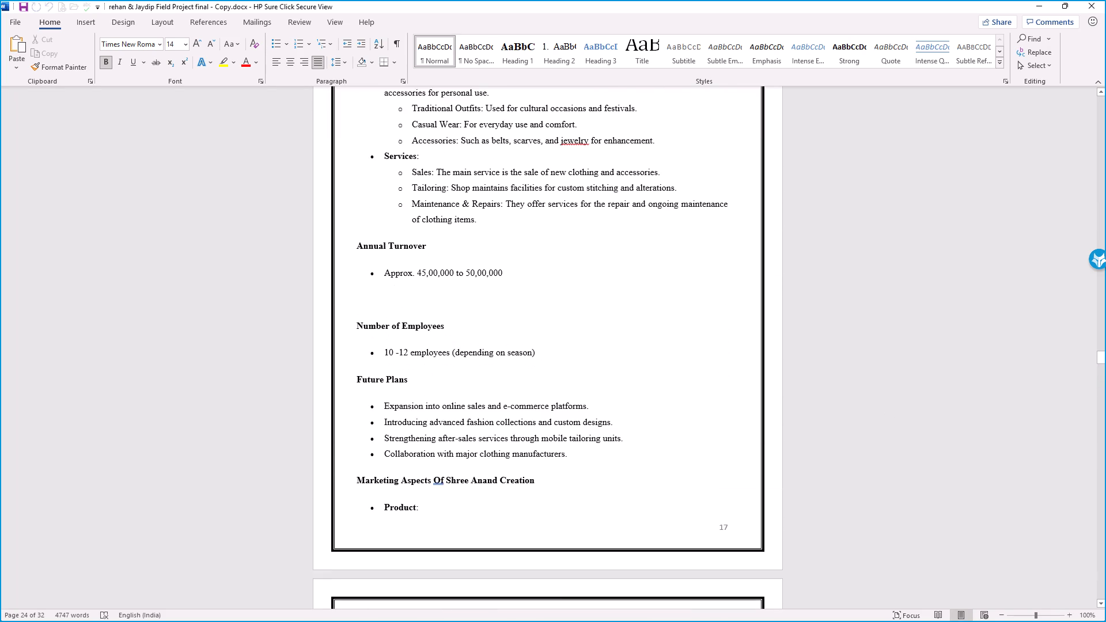
{"action": "scroll", "coordinate": [887, 405], "scroll_direction": "up", "scroll_amount": 20}
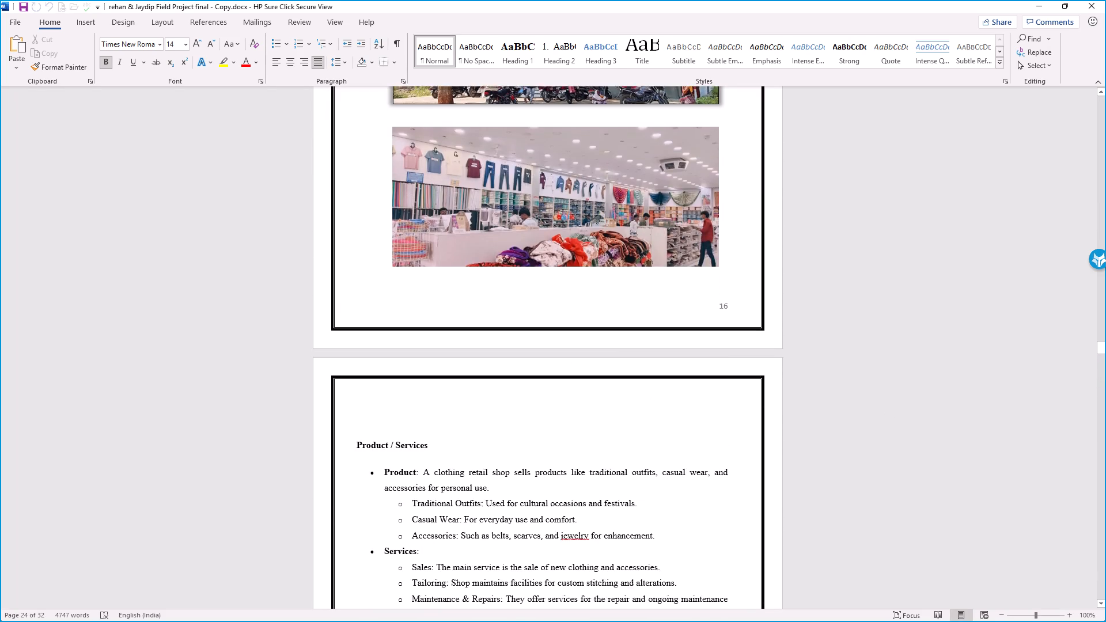
{"action": "scroll", "coordinate": [887, 405], "scroll_direction": "up", "scroll_amount": 17}
{"action": "scroll", "coordinate": [887, 405], "scroll_direction": "up", "scroll_amount": 6}
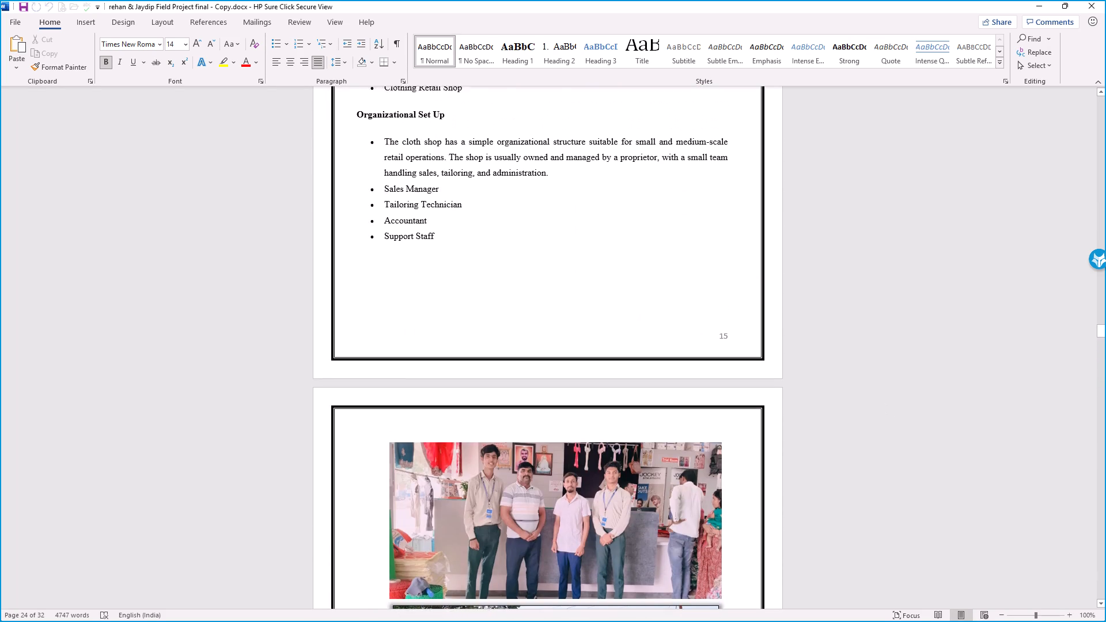
{"action": "scroll", "coordinate": [887, 405], "scroll_direction": "up", "scroll_amount": 20}
{"action": "scroll", "coordinate": [887, 405], "scroll_direction": "up", "scroll_amount": 5}
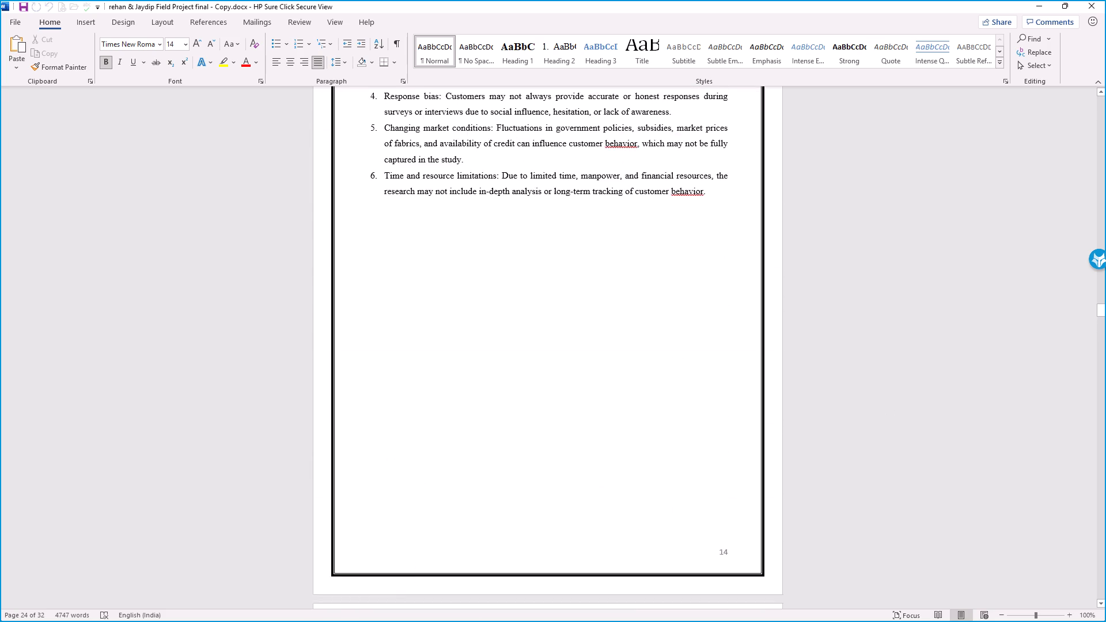
Examine the limitations of the customer satisfaction study and the objectives of the study on pages 12 to 14.
{"action": "scroll", "coordinate": [887, 405], "scroll_direction": "up", "scroll_amount": 17}
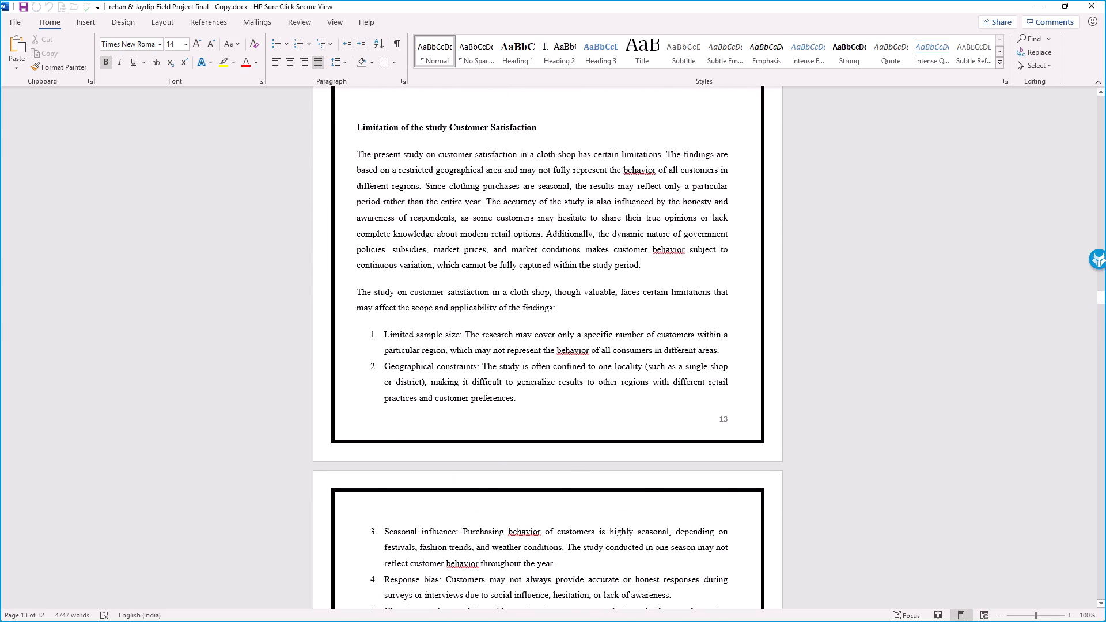
{"action": "scroll", "coordinate": [887, 405], "scroll_direction": "down", "scroll_amount": 7}
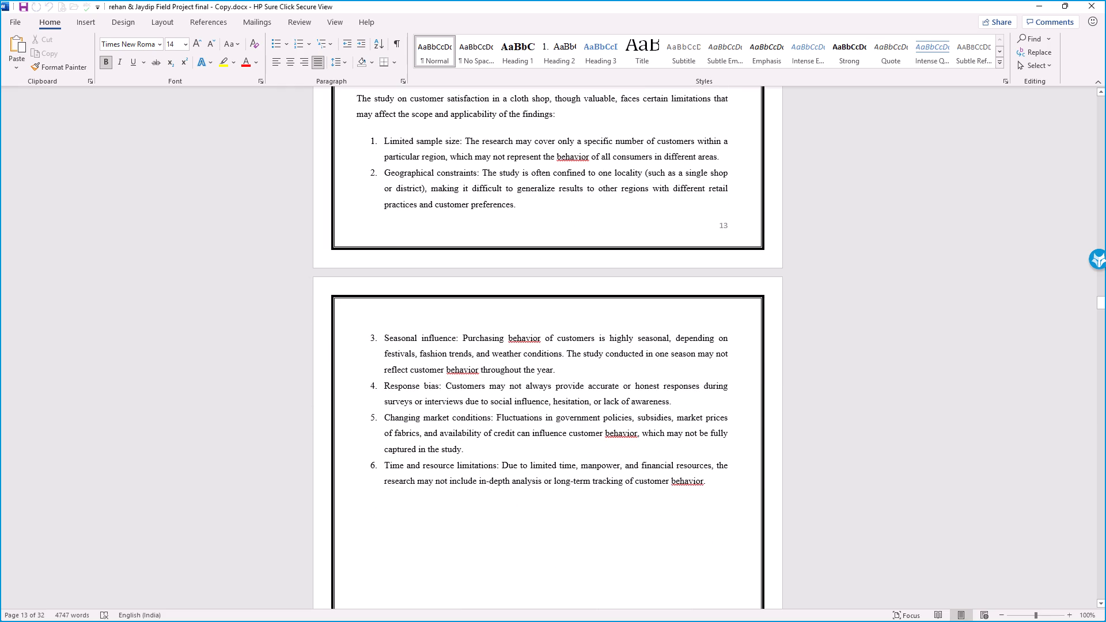
{"action": "scroll", "coordinate": [846, 502], "scroll_direction": "up", "scroll_amount": 5}
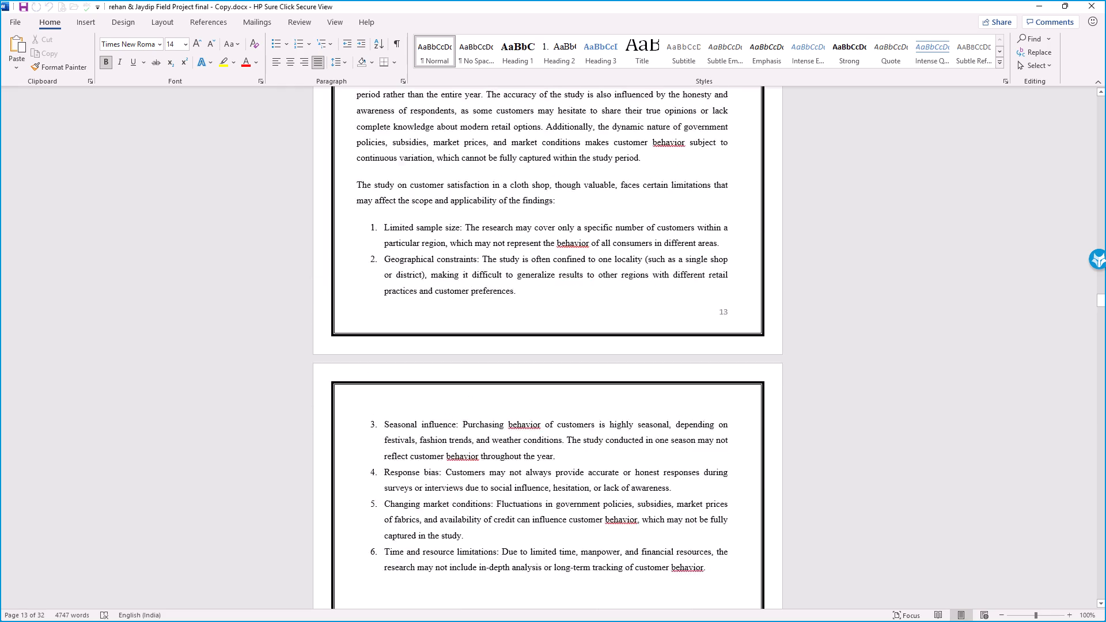
{"action": "scroll", "coordinate": [846, 502], "scroll_direction": "up", "scroll_amount": 6}
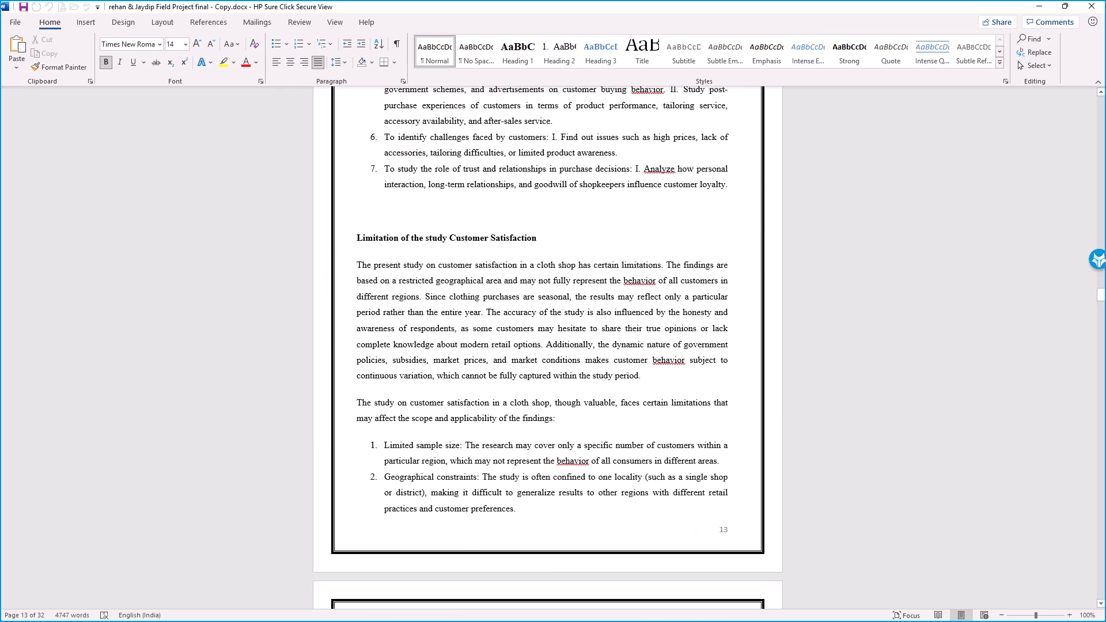
{"action": "scroll", "coordinate": [846, 502], "scroll_direction": "up", "scroll_amount": 11}
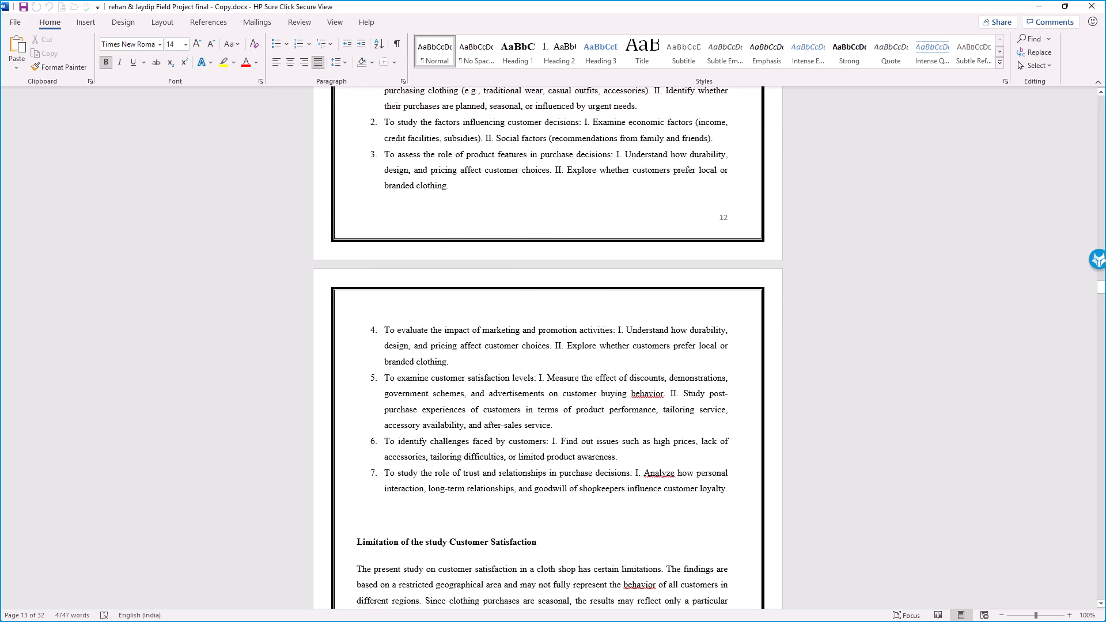
{"action": "scroll", "coordinate": [846, 502], "scroll_direction": "up", "scroll_amount": 5}
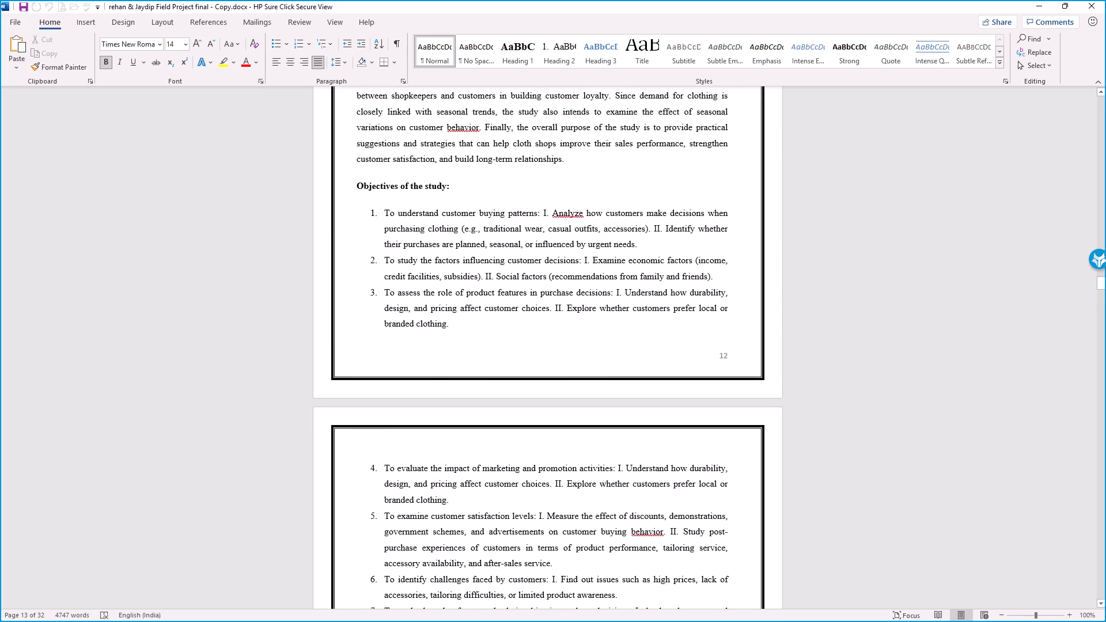
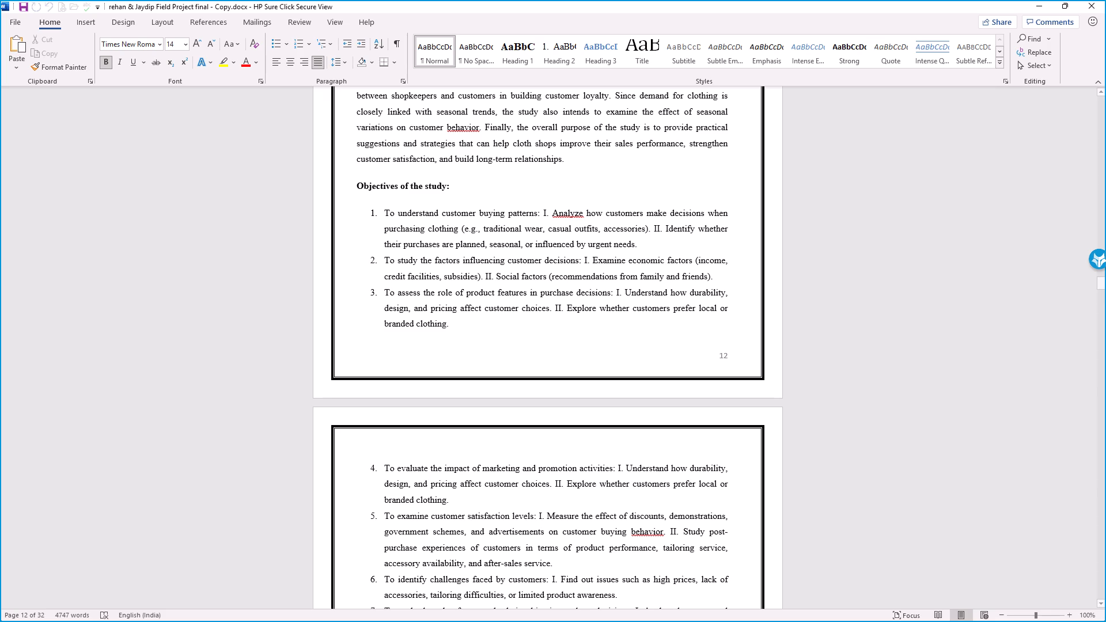
Read through the numbered objectives of the study, from customer buying patterns to trust and relationships in purchase decisions.
{"action": "left_click", "coordinate": [369, 210]}
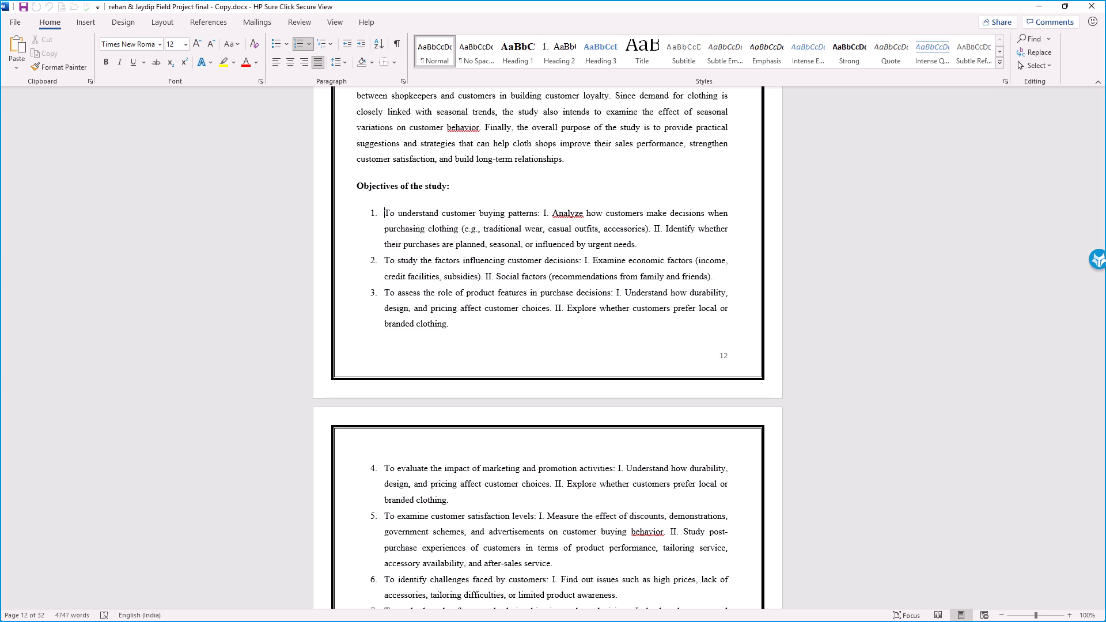
{"action": "scroll", "coordinate": [415, 340], "scroll_direction": "down", "scroll_amount": 2}
{"action": "scroll", "coordinate": [365, 439], "scroll_direction": "down", "scroll_amount": 2}
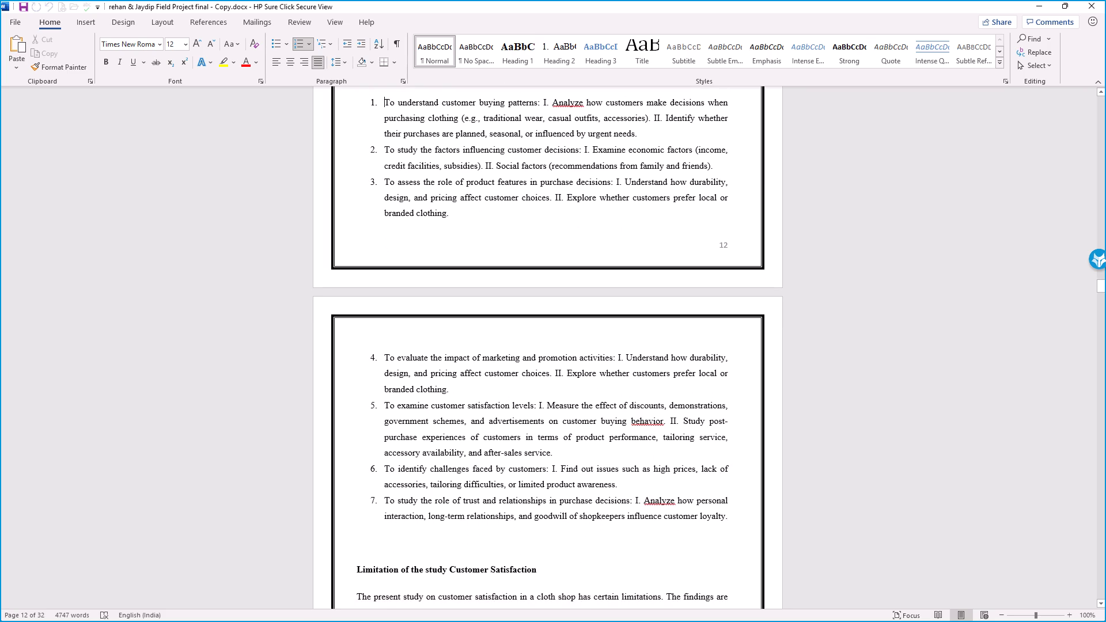
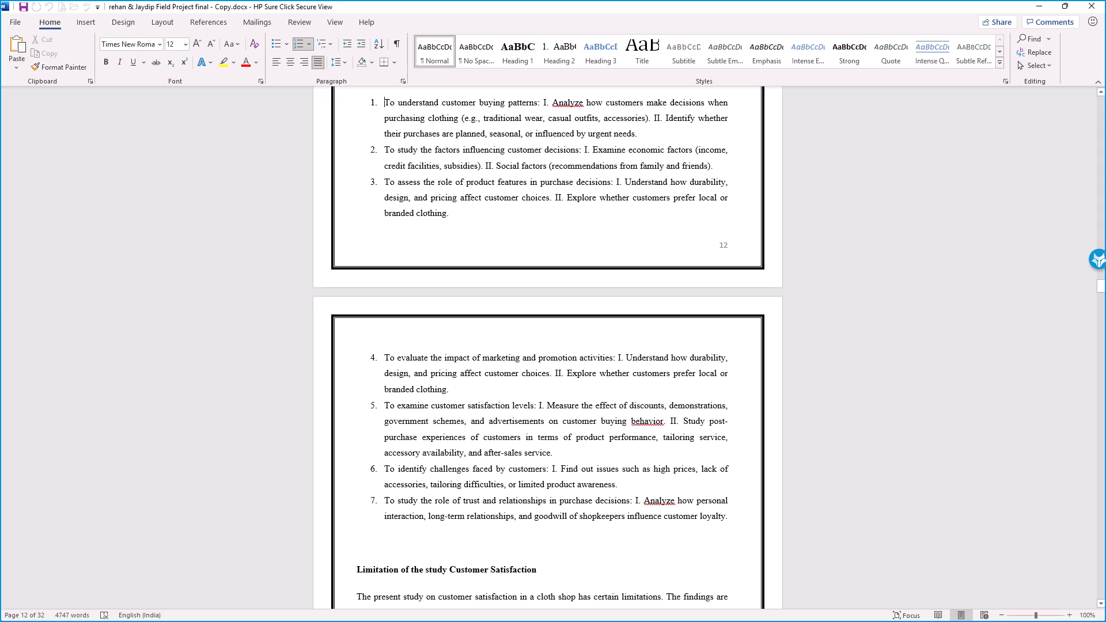
Place the text cursor at the end of objective 4, on the impact of marketing and promotion activities.
{"action": "left_click", "coordinate": [460, 389]}
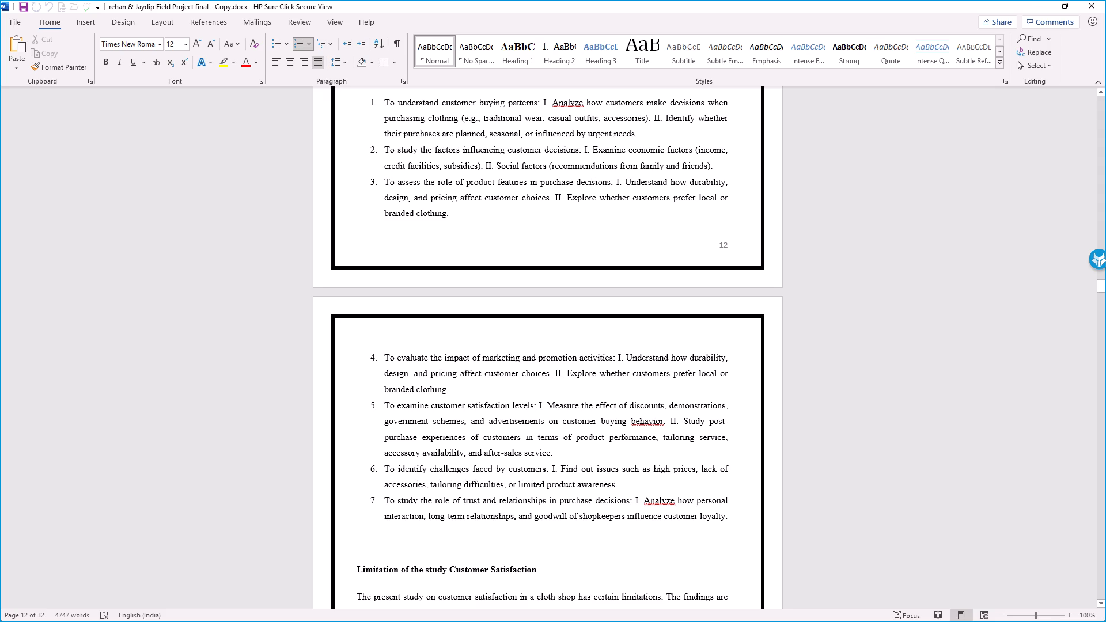
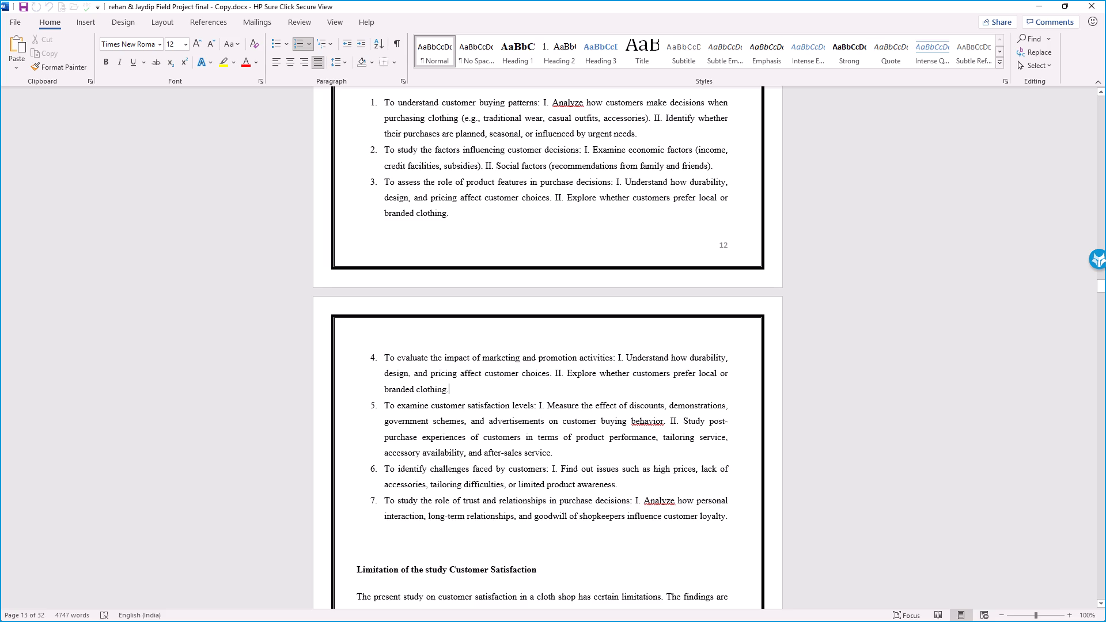
Delete the text and number of objective 4, on evaluating the impact of marketing and promotion activities.
{"action": "scroll", "coordinate": [400, 171], "scroll_direction": "up", "scroll_amount": 2}
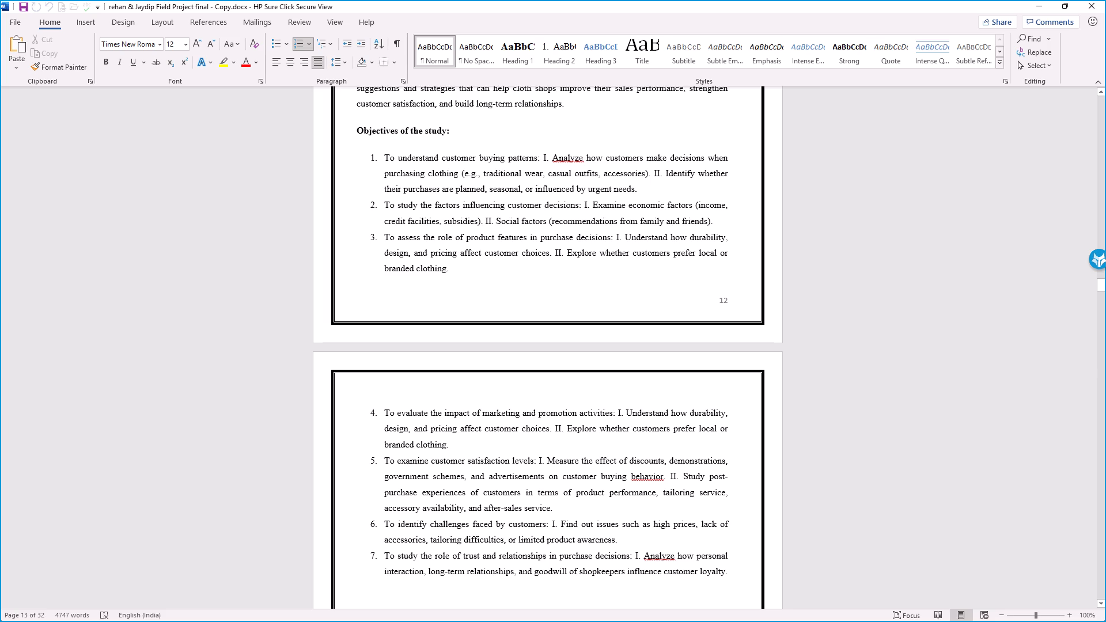
{"action": "scroll", "coordinate": [445, 292], "scroll_direction": "down", "scroll_amount": 3}
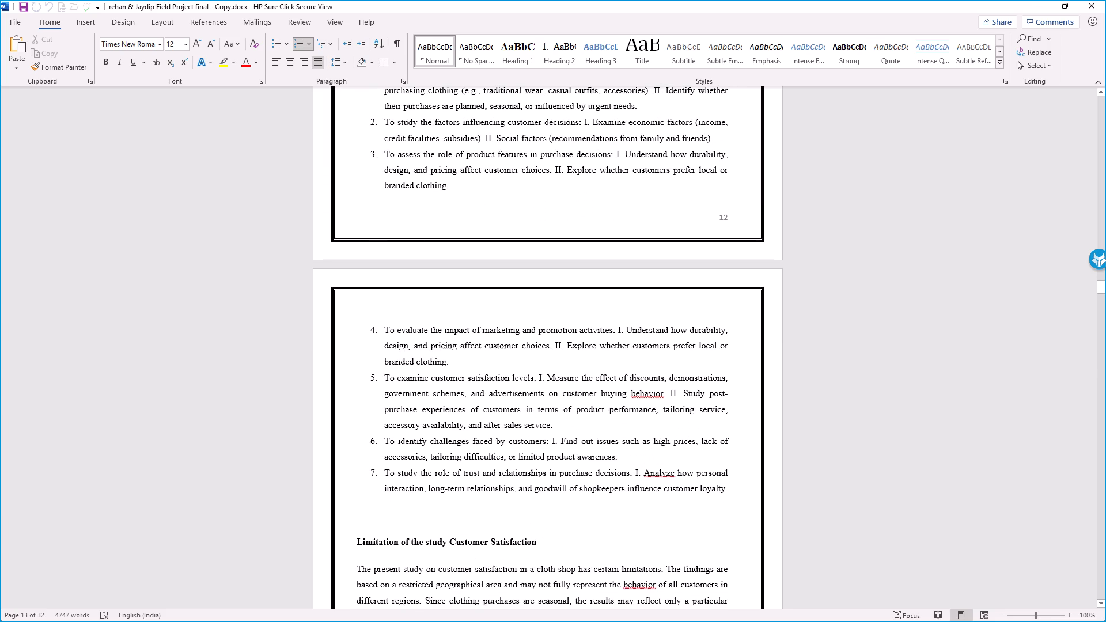
{"action": "left_click", "coordinate": [457, 363]}
{"action": "key", "text": "BackSpace"}
{"action": "key", "text": "BackSpace"}
{"action": "key", "text": "BackSpace"}
{"action": "key", "text": "BackSpace"}
{"action": "key", "text": "BackSpace"}
{"action": "key", "text": "BackSpace"}
{"action": "key", "text": "BackSpace"}
{"action": "key", "text": "BackSpace"}
{"action": "key", "text": "BackSpace"}
{"action": "key", "text": "BackSpace"}
{"action": "key", "text": "BackSpace"}
{"action": "key", "text": "BackSpace"}
{"action": "key", "text": "BackSpace"}
{"action": "key", "text": "BackSpace"}
{"action": "key", "text": "BackSpace"}
{"action": "key", "text": "BackSpace"}
{"action": "key", "text": "BackSpace"}
{"action": "key", "text": "BackSpace"}
{"action": "key", "text": "BackSpace"}
{"action": "key", "text": "BackSpace"}
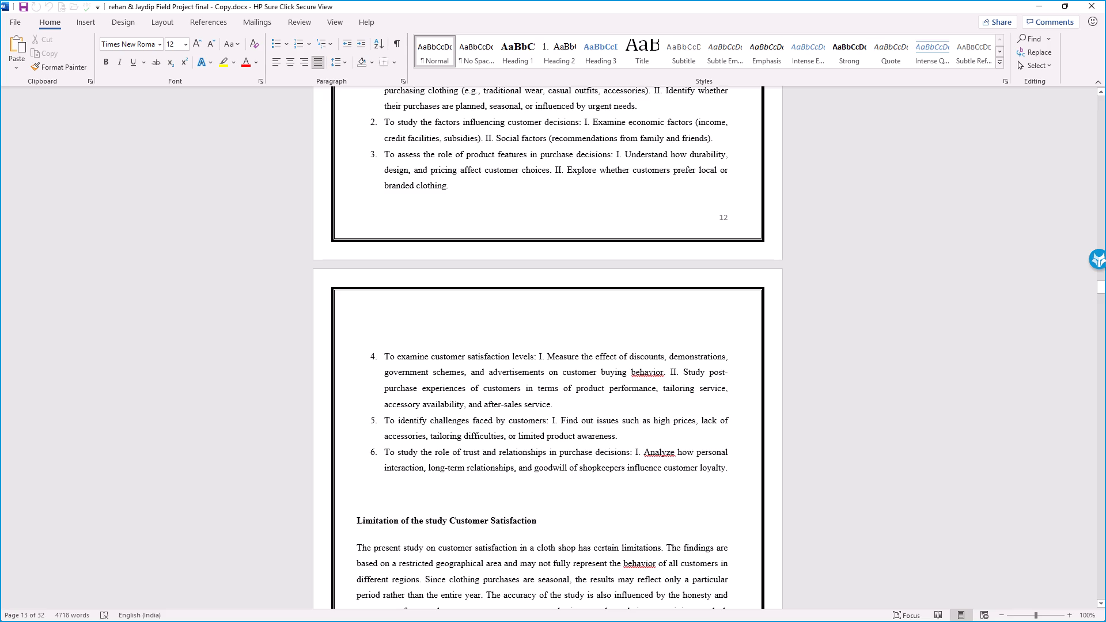
Delete the objective on identifying challenges faced by customers, including the empty line it leaves in the list.
{"action": "left_click", "coordinate": [616, 435]}
{"action": "key", "text": "BackSpace"}
{"action": "key", "text": "BackSpace"}
{"action": "key", "text": "BackSpace"}
{"action": "key", "text": "BackSpace"}
{"action": "key", "text": "BackSpace"}
{"action": "key", "text": "BackSpace"}
{"action": "key", "text": "BackSpace"}
{"action": "key", "text": "BackSpace"}
{"action": "key", "text": "BackSpace"}
{"action": "key", "text": "BackSpace"}
{"action": "key", "text": "BackSpace"}
{"action": "key", "text": "BackSpace"}
{"action": "key", "text": "BackSpace"}
{"action": "key", "text": "BackSpace"}
{"action": "key", "text": "BackSpace"}
{"action": "key", "text": "BackSpace"}
{"action": "key", "text": "BackSpace"}
{"action": "key", "text": "BackSpace"}
{"action": "key", "text": "BackSpace"}
{"action": "key", "text": "BackSpace"}
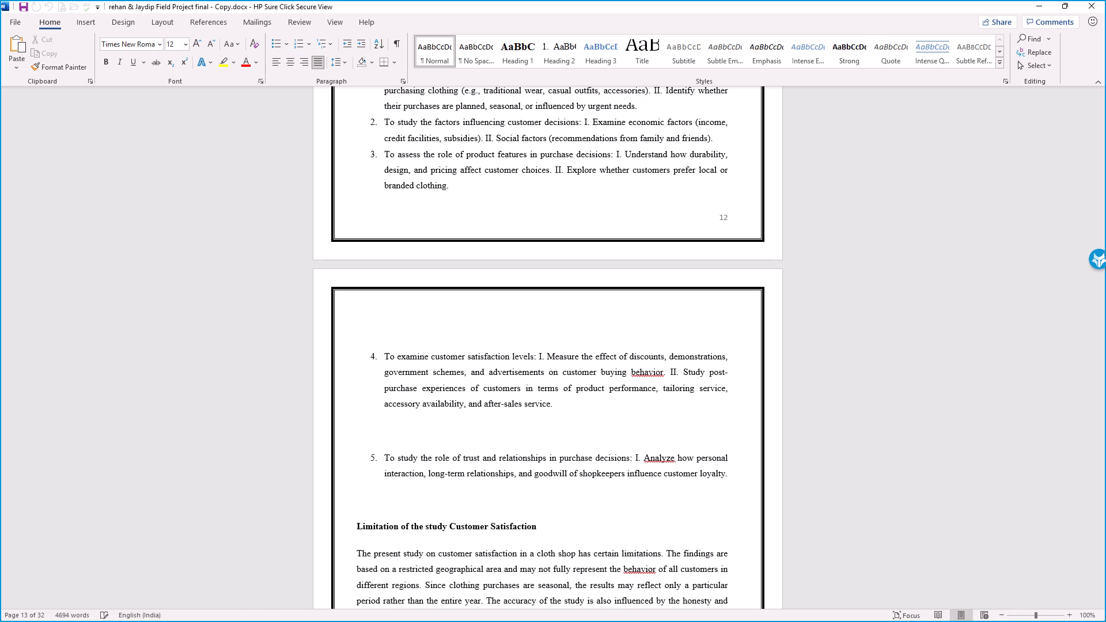
{"action": "key", "text": "BackSpace"}
{"action": "key", "text": "BackSpace"}
{"action": "key", "text": "BackSpace"}
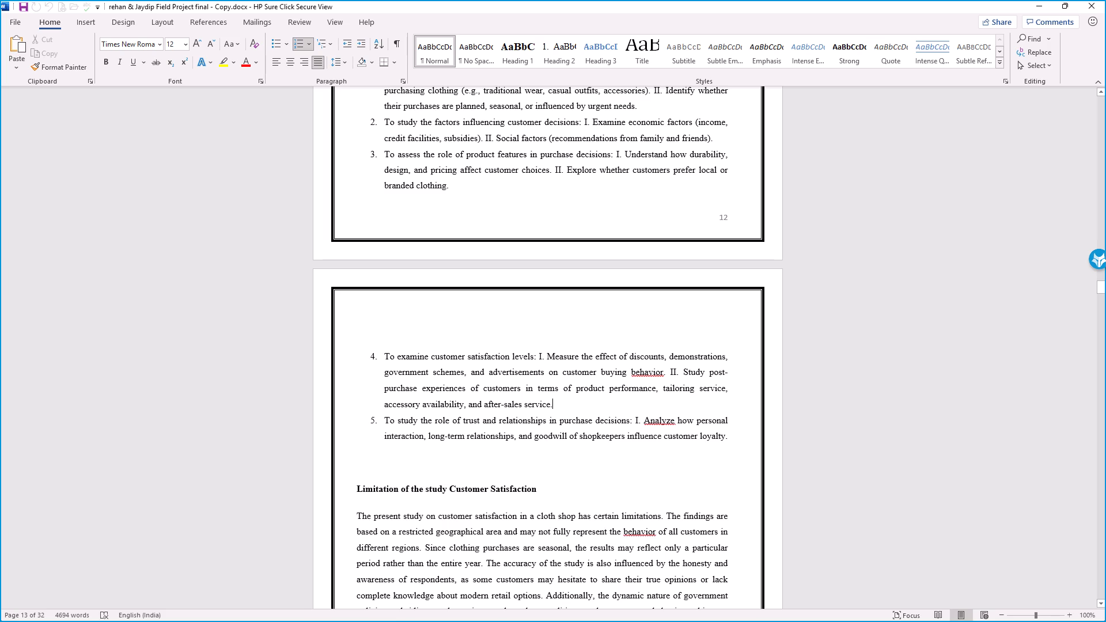
Remove the empty line at the top of page 13, above the customer satisfaction levels objective.
{"action": "left_click", "coordinate": [722, 342]}
{"action": "key", "text": "BackSpace"}
{"action": "key", "text": "BackSpace"}
{"action": "key", "text": "BackSpace"}
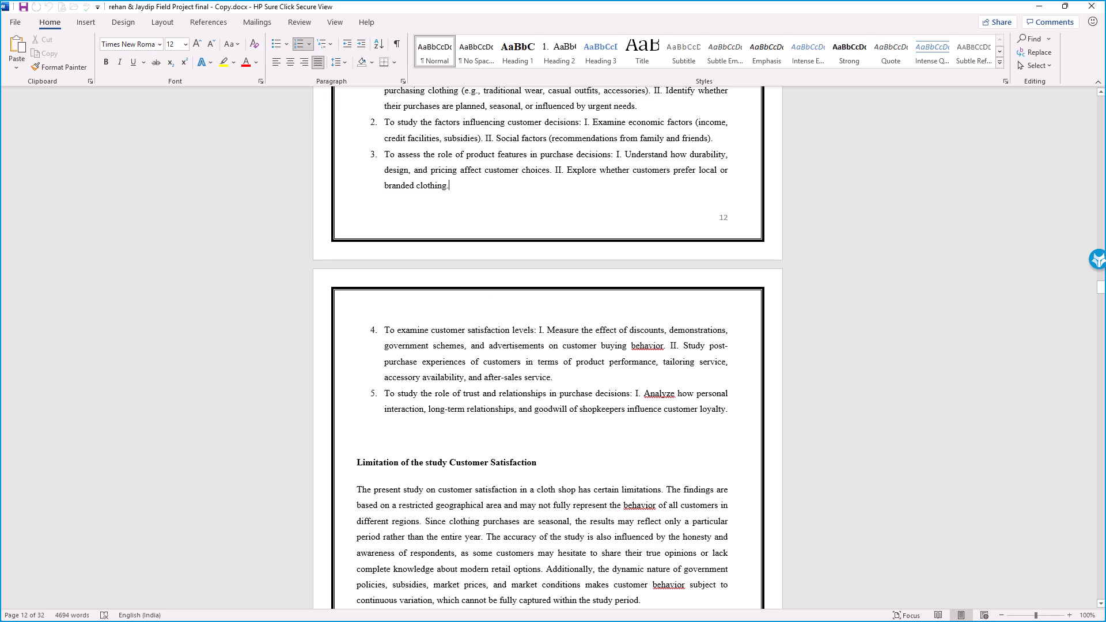
Remove the empty line between the last objective and the "Limitation of the study Customer Satisfaction" heading.
{"action": "left_click", "coordinate": [555, 446]}
{"action": "key", "text": "BackSpace"}
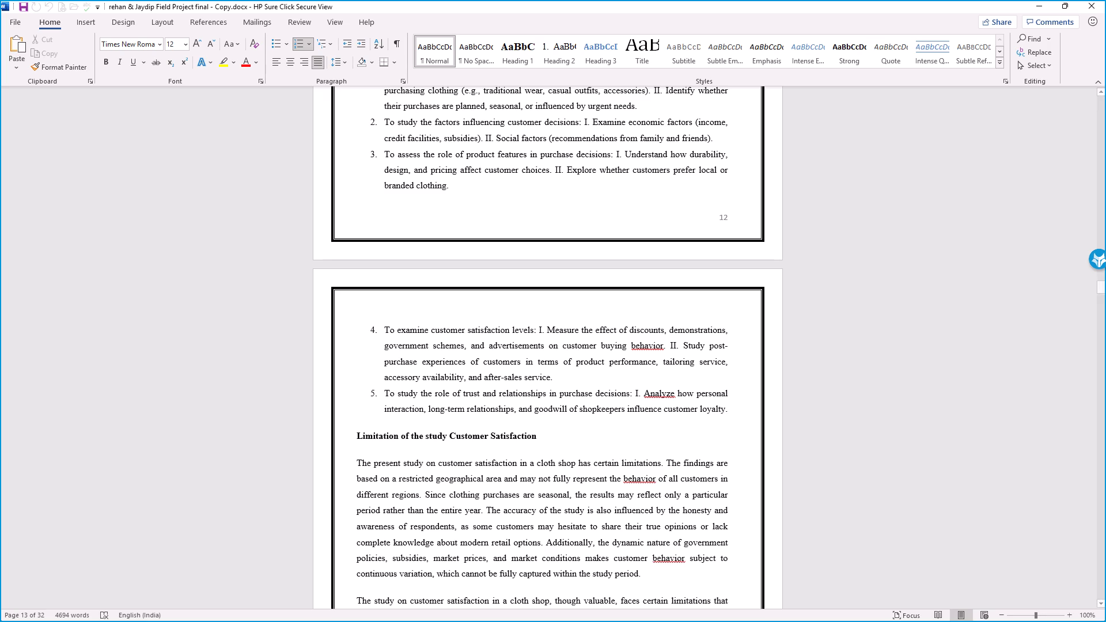
Examine the report from the shortened objectives list through the limitations, shop profile and research methodology to the Chapter 4 survey charts.
{"action": "scroll", "coordinate": [503, 327], "scroll_direction": "up", "scroll_amount": 2}
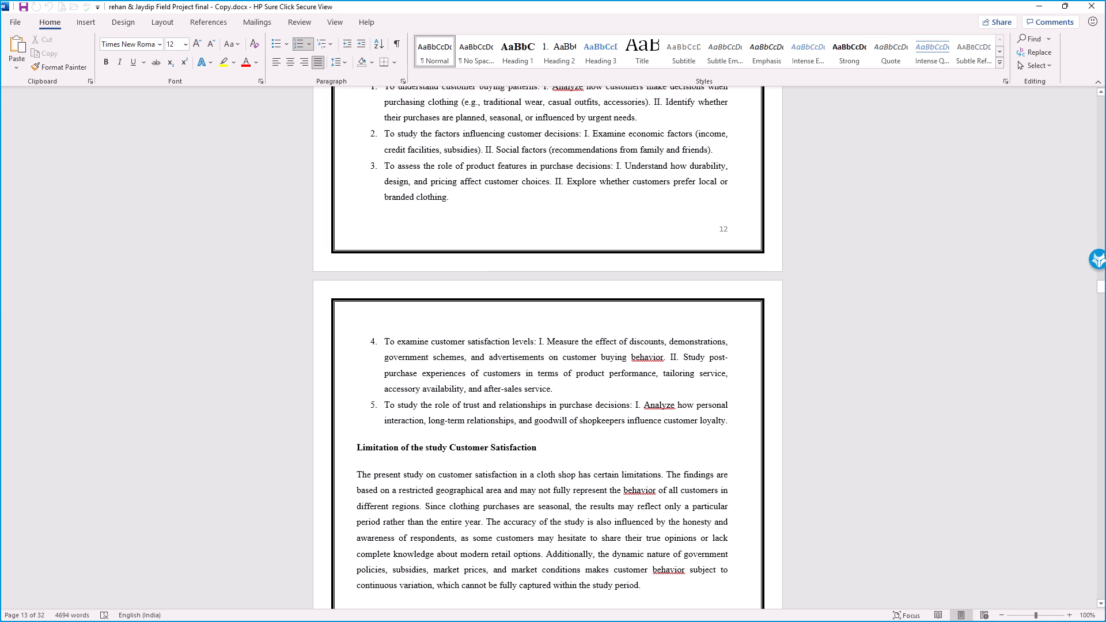
{"action": "scroll", "coordinate": [503, 327], "scroll_direction": "up", "scroll_amount": 2}
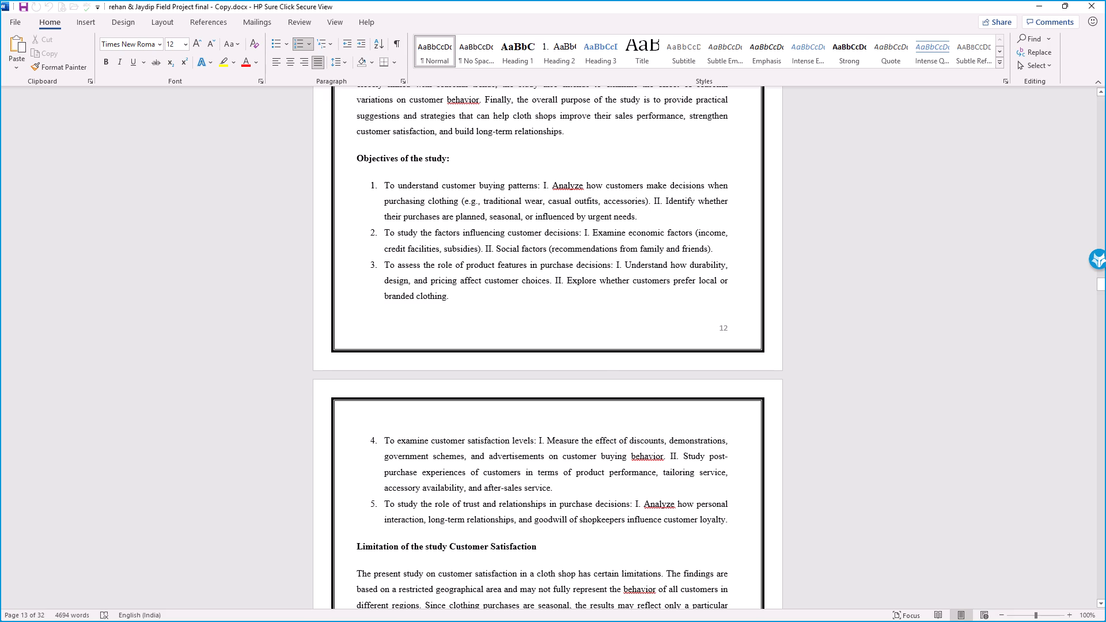
{"action": "left_click", "coordinate": [653, 325]}
{"action": "scroll", "coordinate": [409, 339], "scroll_direction": "down", "scroll_amount": 4}
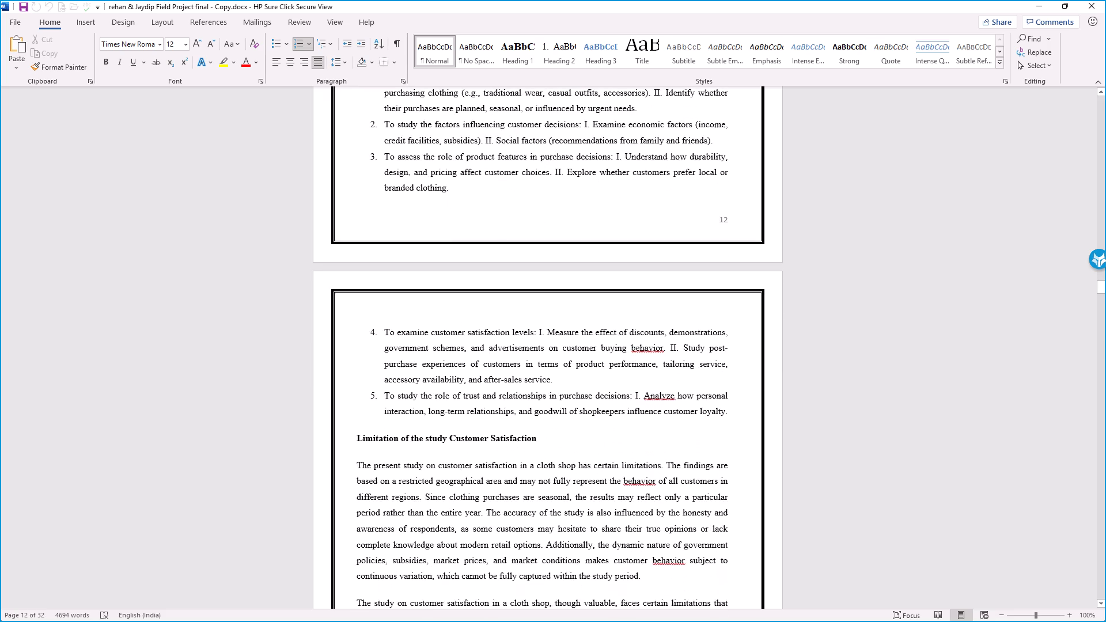
{"action": "scroll", "coordinate": [409, 339], "scroll_direction": "down", "scroll_amount": 19}
{"action": "scroll", "coordinate": [409, 339], "scroll_direction": "down", "scroll_amount": 12}
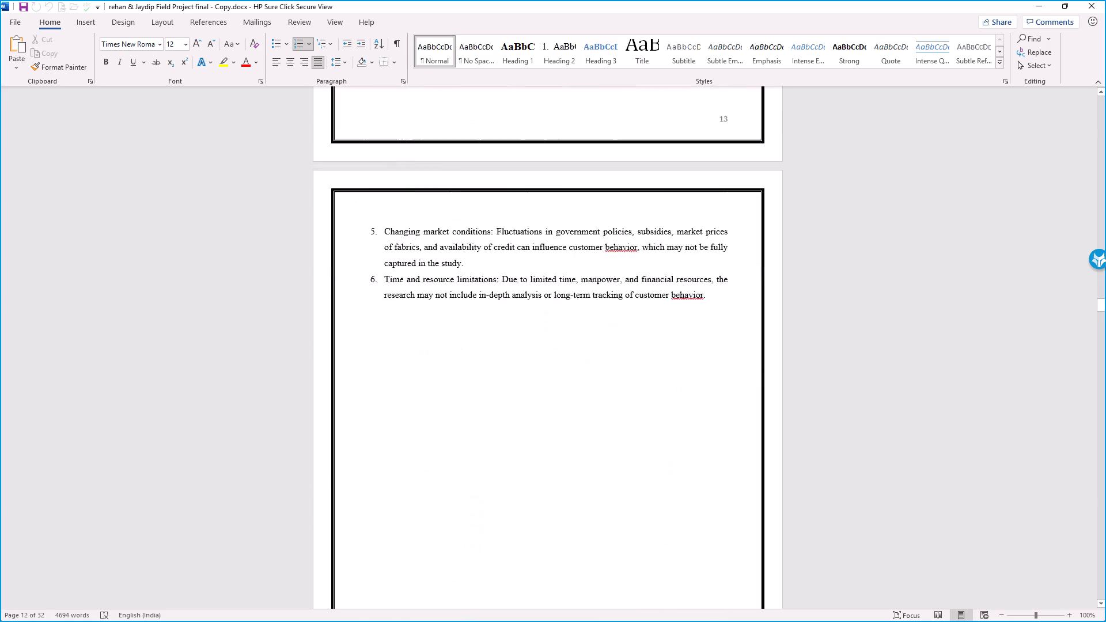
{"action": "scroll", "coordinate": [409, 339], "scroll_direction": "down", "scroll_amount": 20}
{"action": "scroll", "coordinate": [409, 339], "scroll_direction": "down", "scroll_amount": 20}
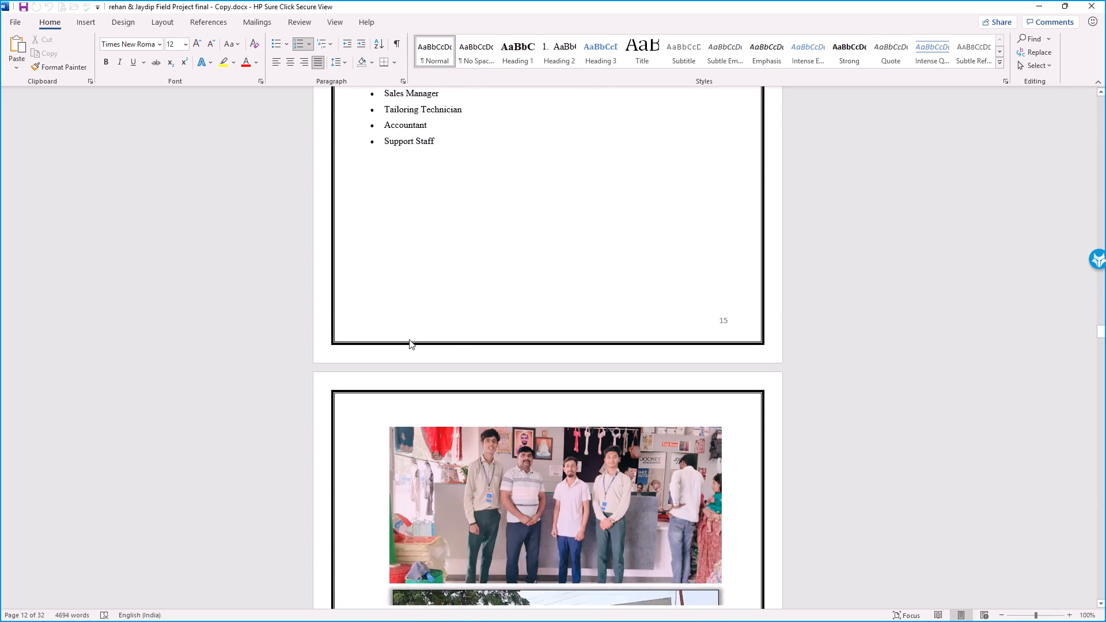
{"action": "scroll", "coordinate": [409, 339], "scroll_direction": "down", "scroll_amount": 20}
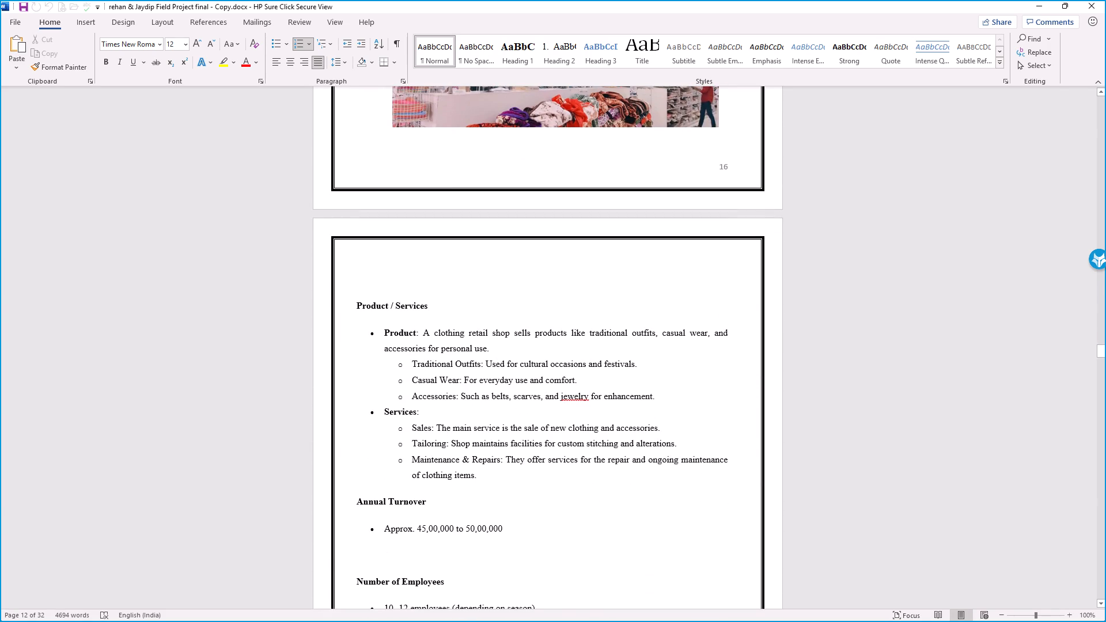
{"action": "scroll", "coordinate": [409, 338], "scroll_direction": "down", "scroll_amount": 20}
{"action": "scroll", "coordinate": [409, 338], "scroll_direction": "down", "scroll_amount": 16}
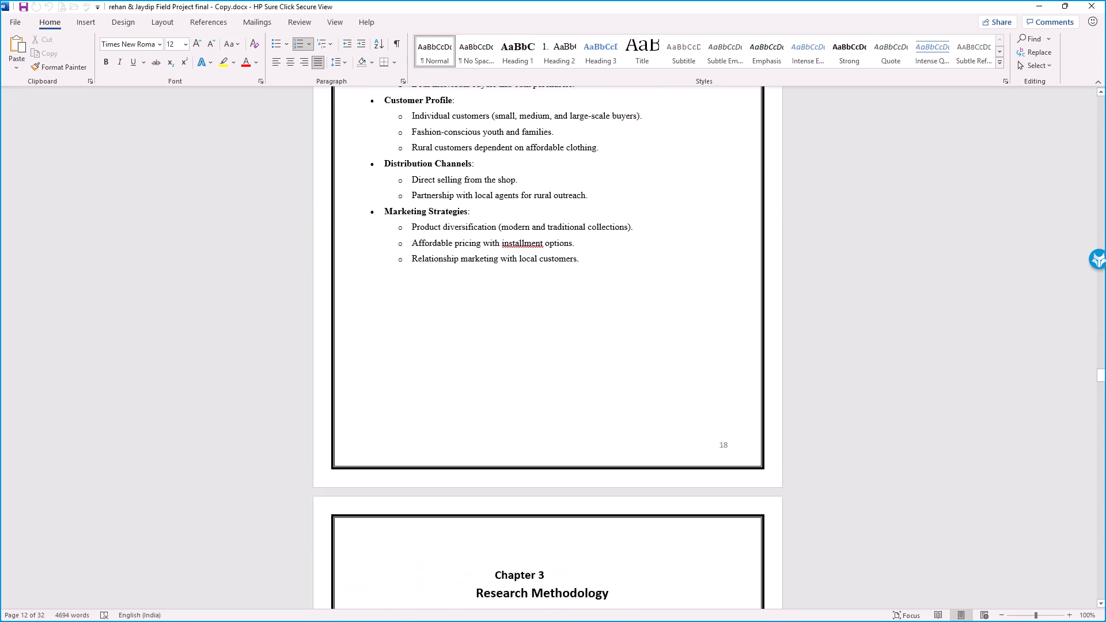
{"action": "scroll", "coordinate": [409, 338], "scroll_direction": "down", "scroll_amount": 20}
{"action": "scroll", "coordinate": [409, 338], "scroll_direction": "down", "scroll_amount": 13}
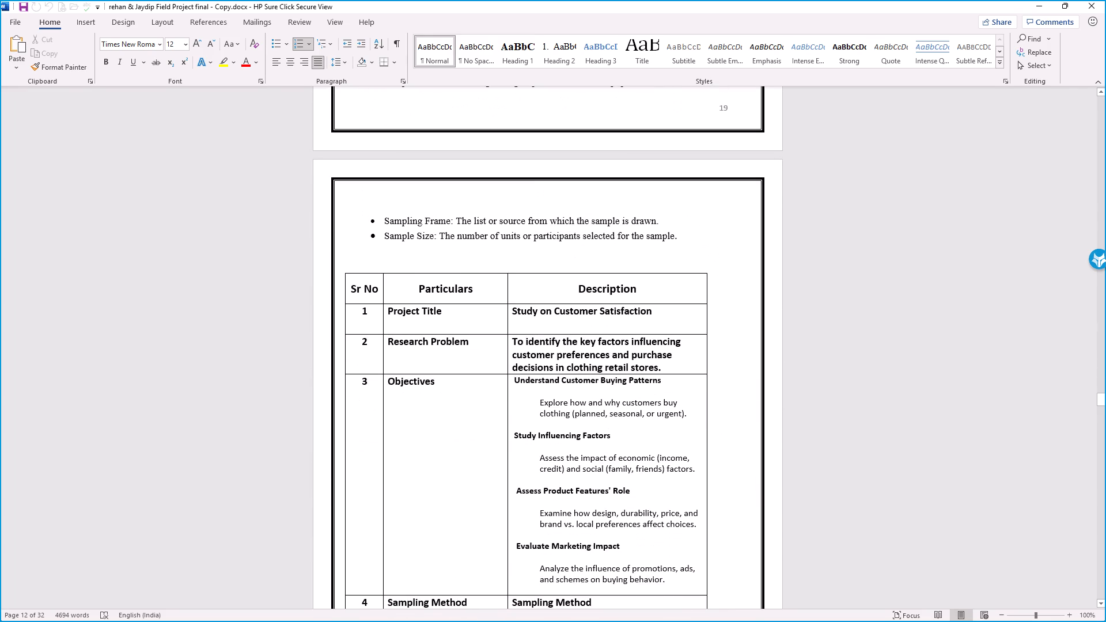
{"action": "scroll", "coordinate": [409, 338], "scroll_direction": "down", "scroll_amount": 13}
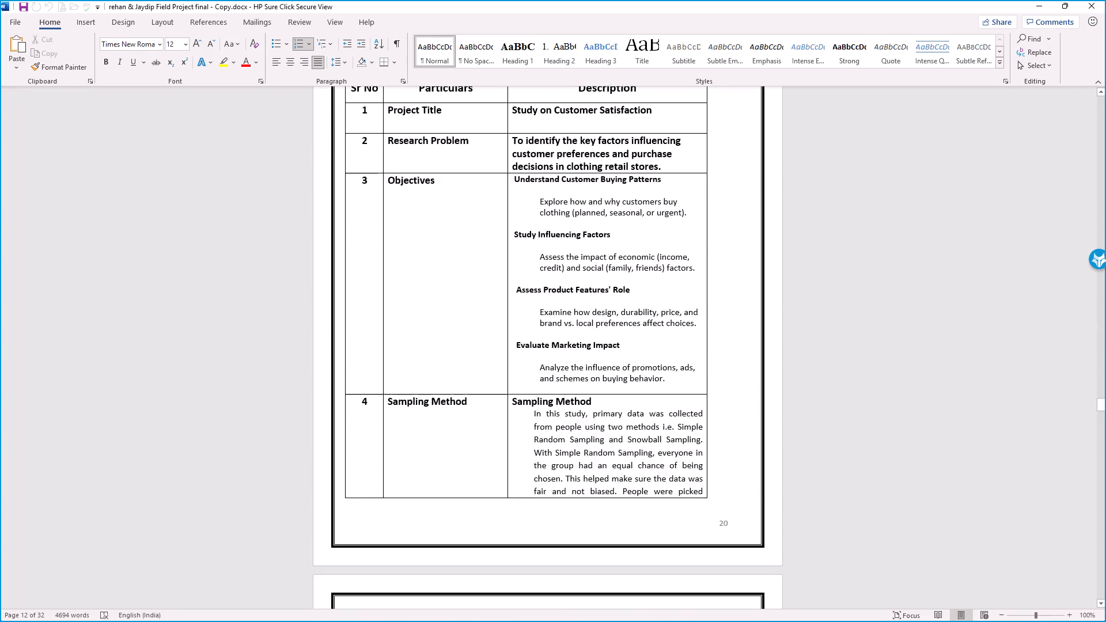
{"action": "scroll", "coordinate": [409, 338], "scroll_direction": "down", "scroll_amount": 15}
{"action": "scroll", "coordinate": [409, 338], "scroll_direction": "down", "scroll_amount": 9}
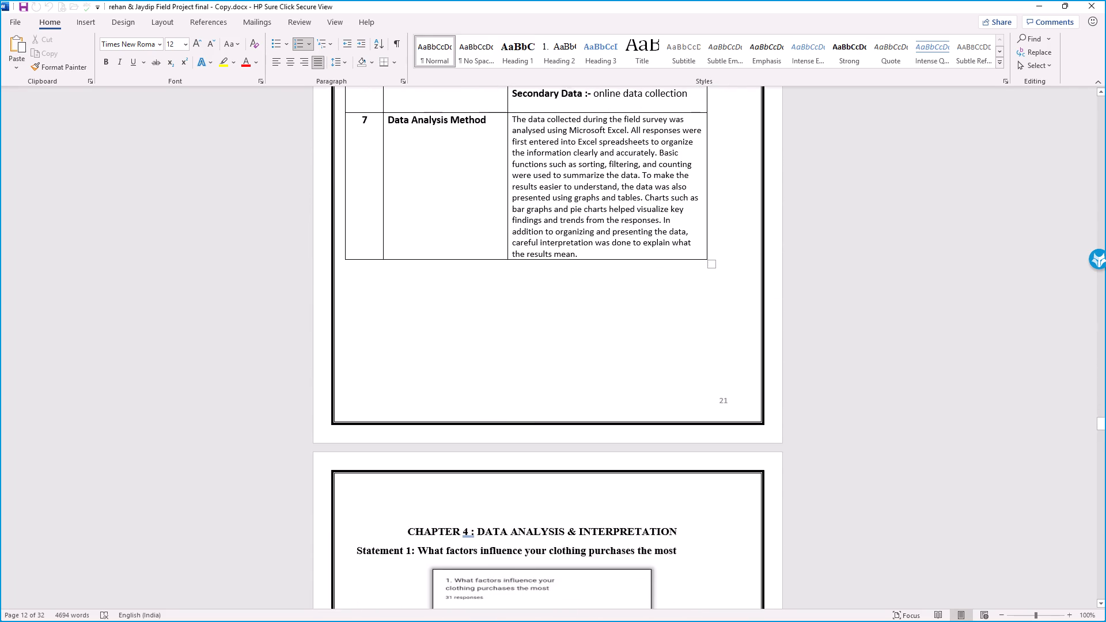
{"action": "scroll", "coordinate": [409, 338], "scroll_direction": "down", "scroll_amount": 20}
{"action": "scroll", "coordinate": [409, 338], "scroll_direction": "down", "scroll_amount": 7}
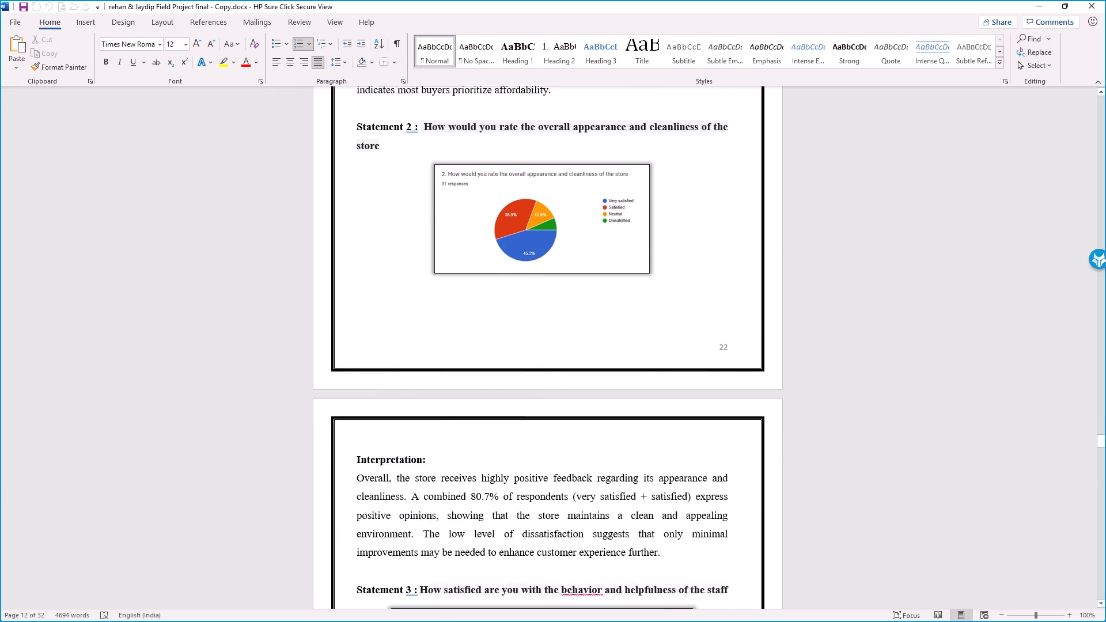
{"action": "scroll", "coordinate": [409, 338], "scroll_direction": "down", "scroll_amount": 11}
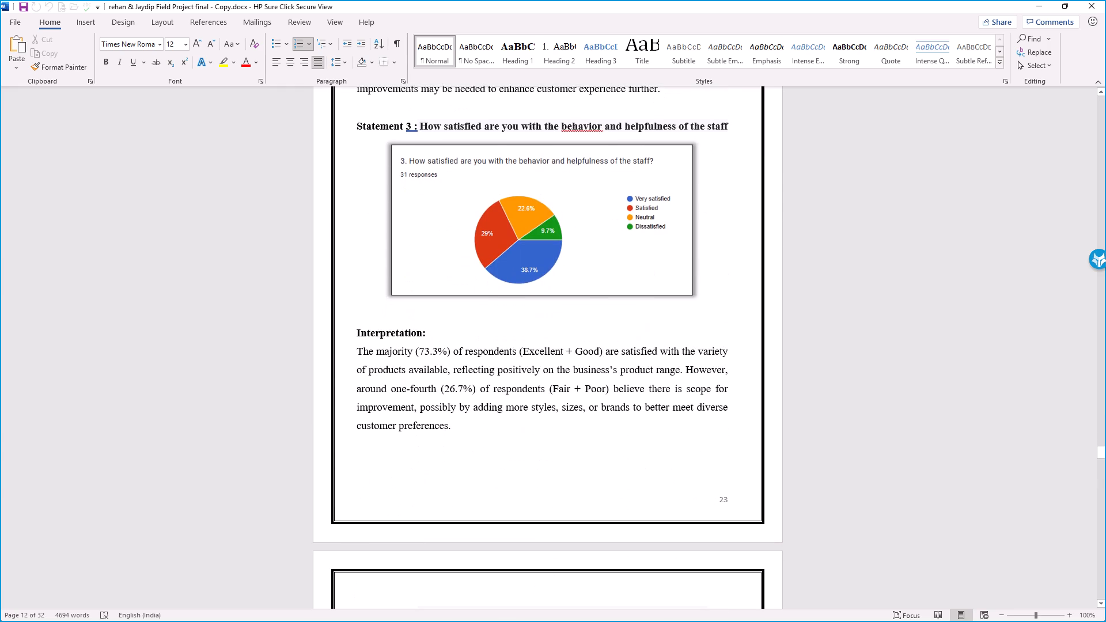
{"action": "scroll", "coordinate": [409, 338], "scroll_direction": "down", "scroll_amount": 18}
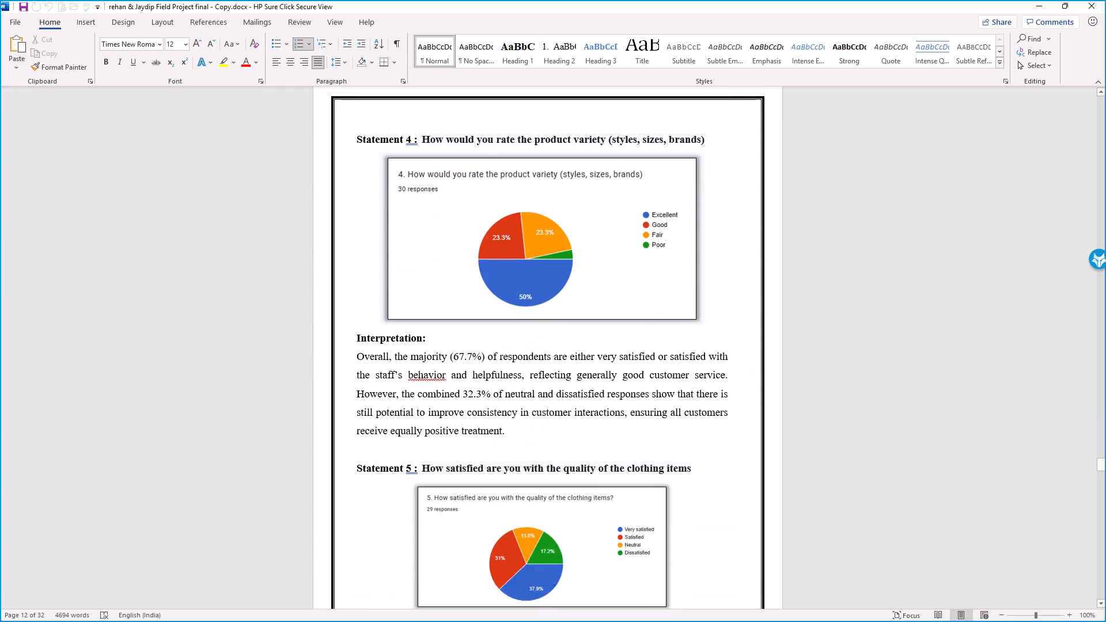
{"action": "scroll", "coordinate": [409, 338], "scroll_direction": "down", "scroll_amount": 5}
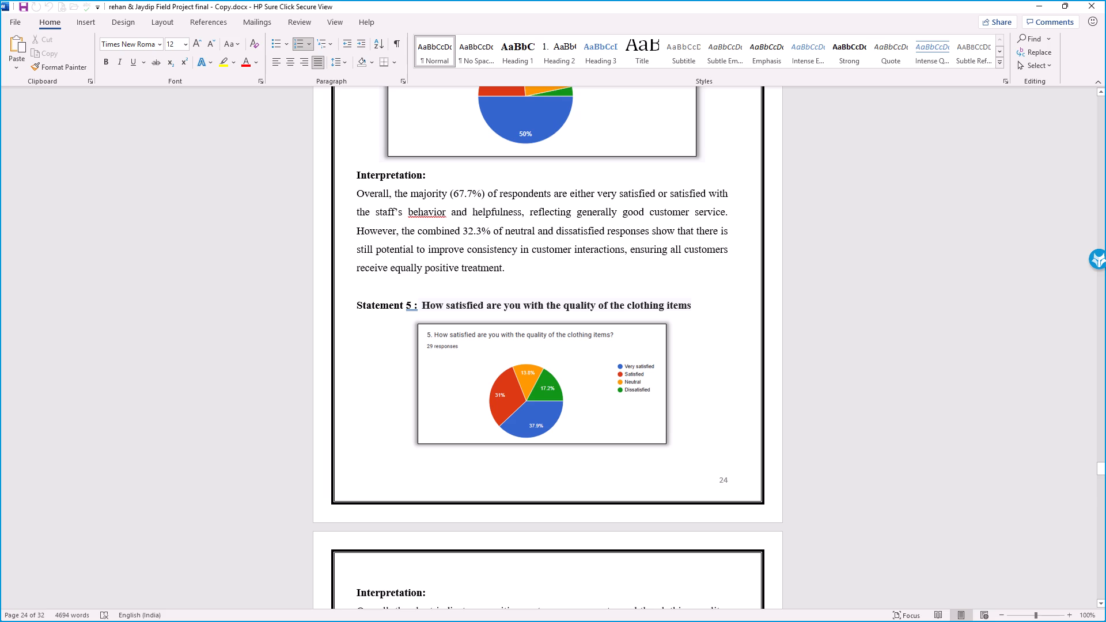
{"action": "scroll", "coordinate": [361, 306], "scroll_direction": "down", "scroll_amount": 1}
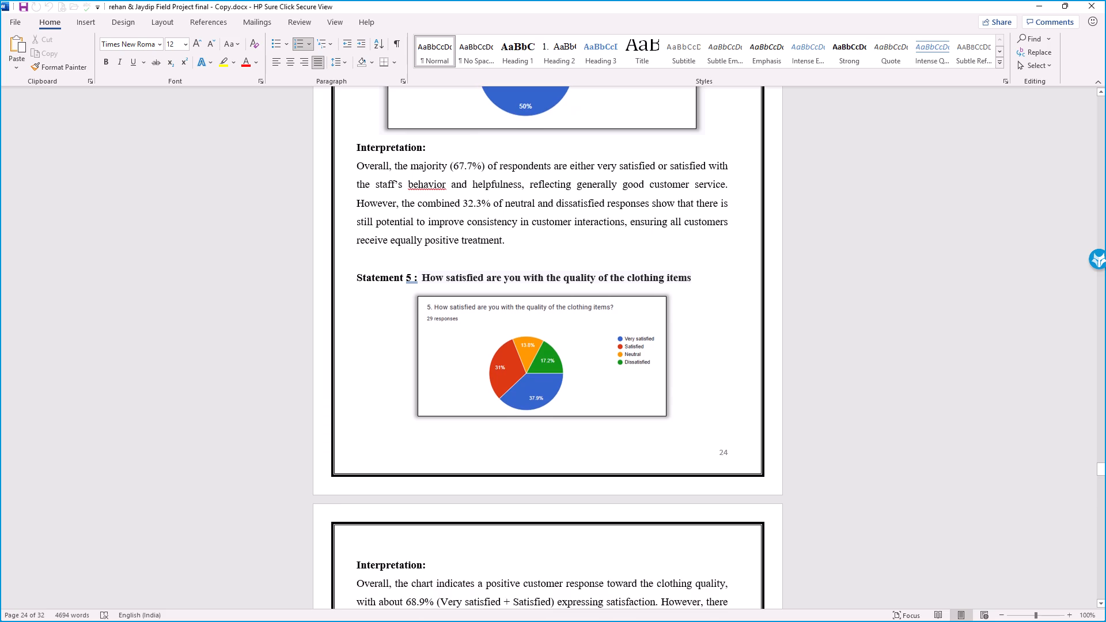
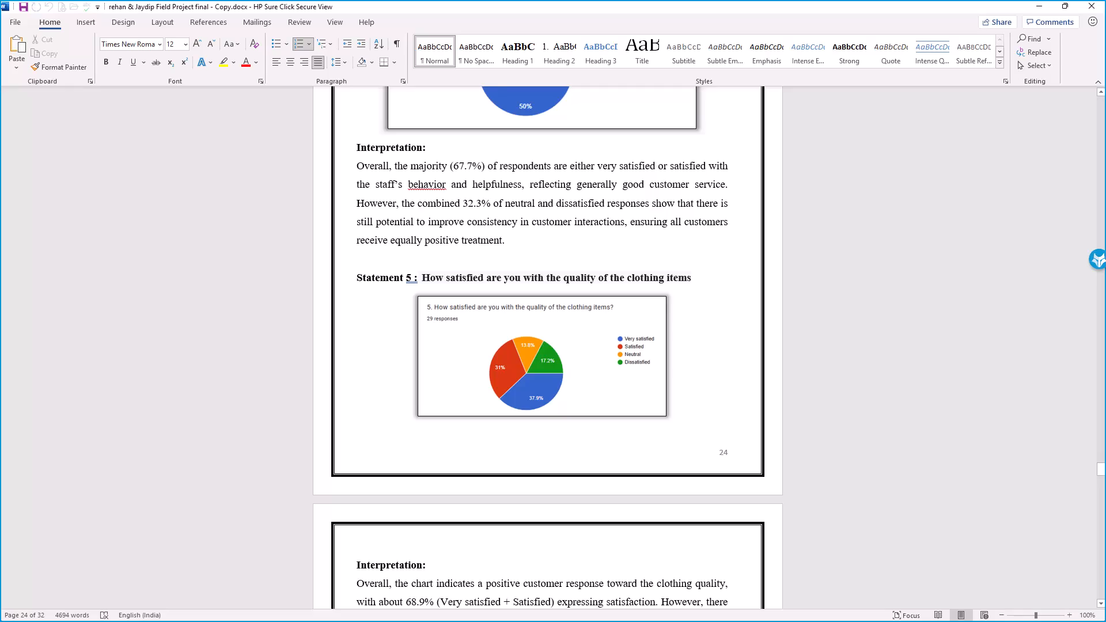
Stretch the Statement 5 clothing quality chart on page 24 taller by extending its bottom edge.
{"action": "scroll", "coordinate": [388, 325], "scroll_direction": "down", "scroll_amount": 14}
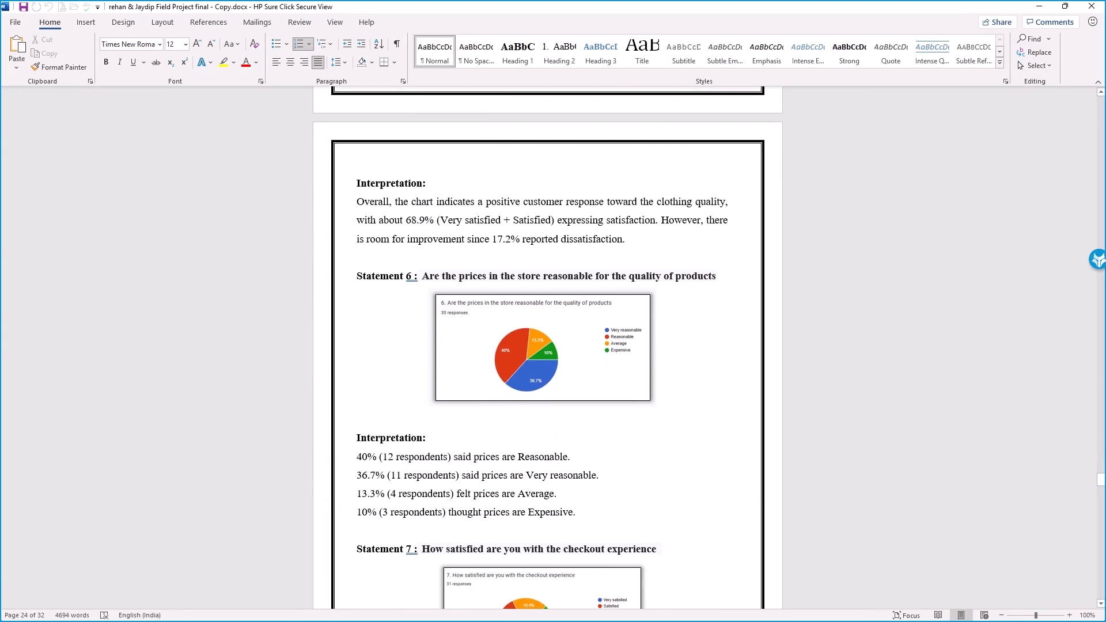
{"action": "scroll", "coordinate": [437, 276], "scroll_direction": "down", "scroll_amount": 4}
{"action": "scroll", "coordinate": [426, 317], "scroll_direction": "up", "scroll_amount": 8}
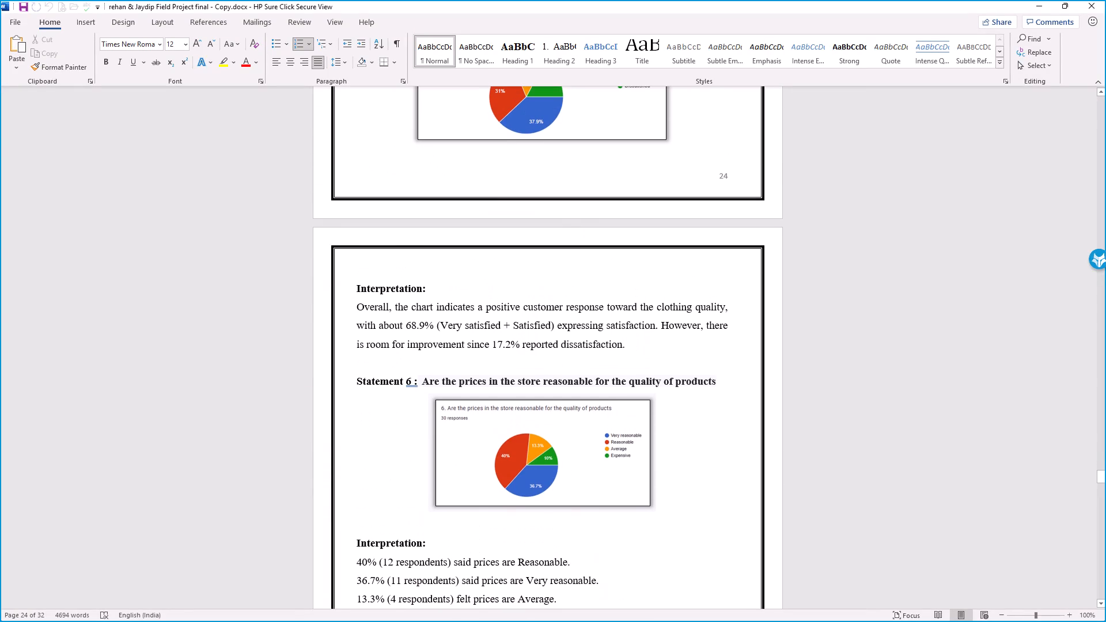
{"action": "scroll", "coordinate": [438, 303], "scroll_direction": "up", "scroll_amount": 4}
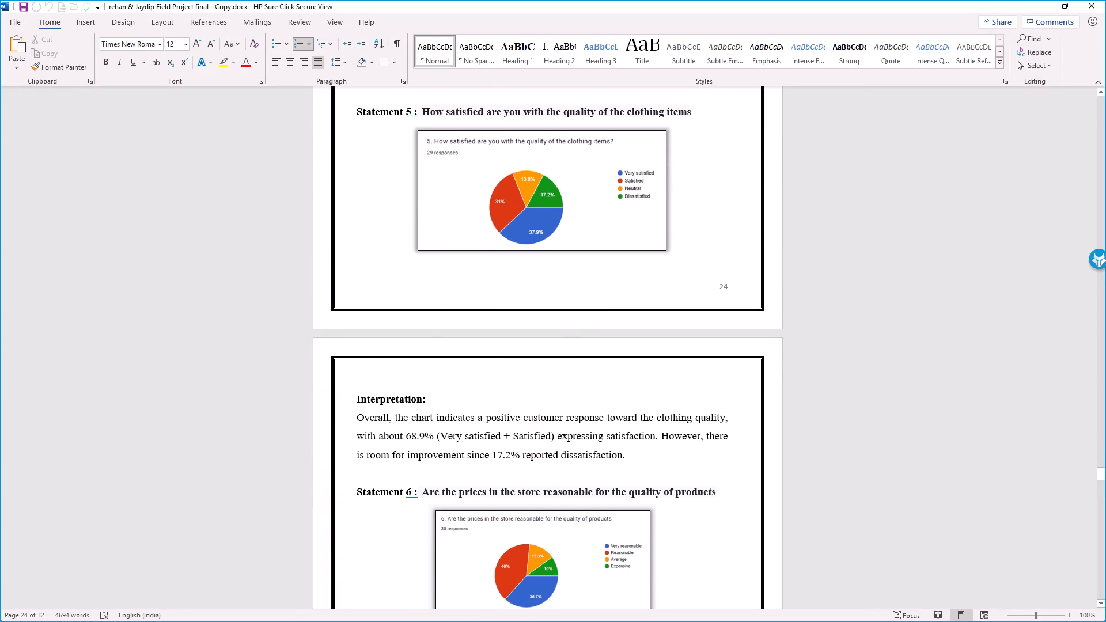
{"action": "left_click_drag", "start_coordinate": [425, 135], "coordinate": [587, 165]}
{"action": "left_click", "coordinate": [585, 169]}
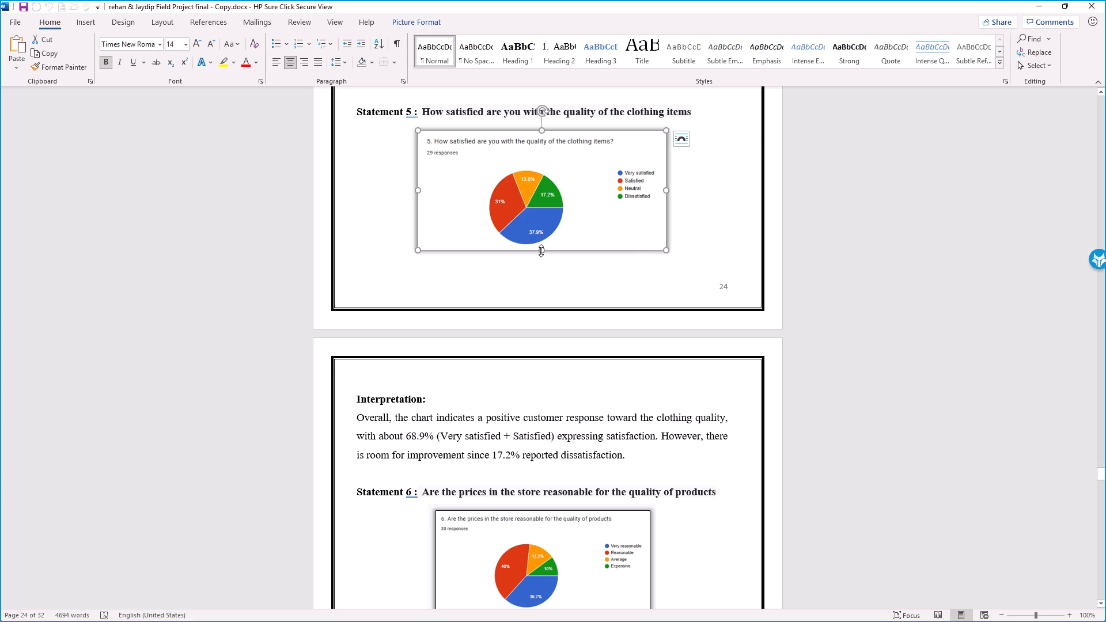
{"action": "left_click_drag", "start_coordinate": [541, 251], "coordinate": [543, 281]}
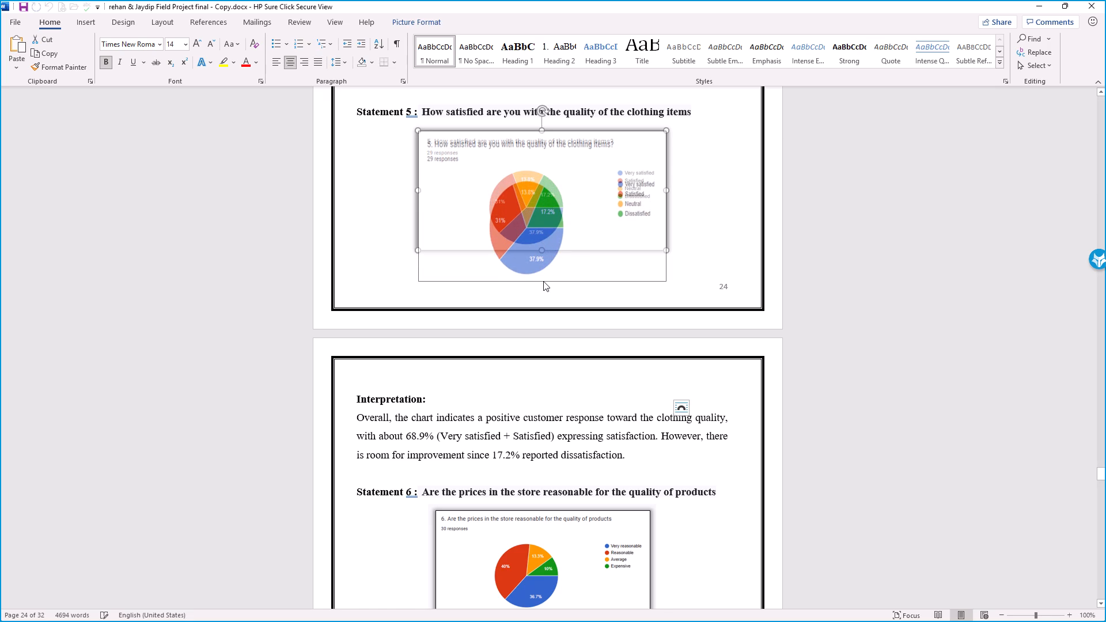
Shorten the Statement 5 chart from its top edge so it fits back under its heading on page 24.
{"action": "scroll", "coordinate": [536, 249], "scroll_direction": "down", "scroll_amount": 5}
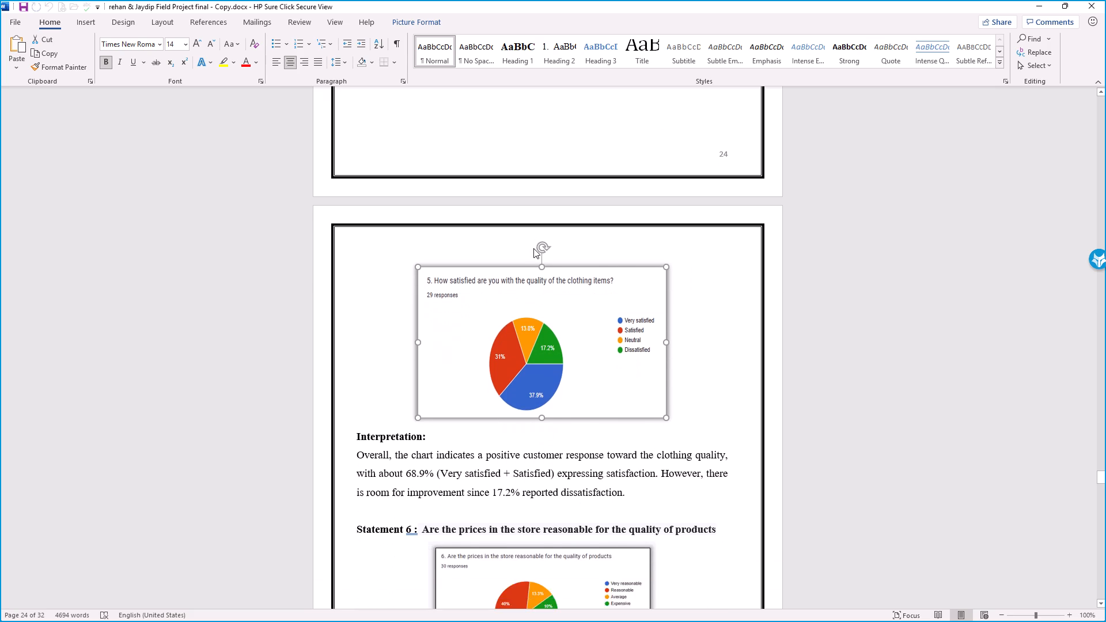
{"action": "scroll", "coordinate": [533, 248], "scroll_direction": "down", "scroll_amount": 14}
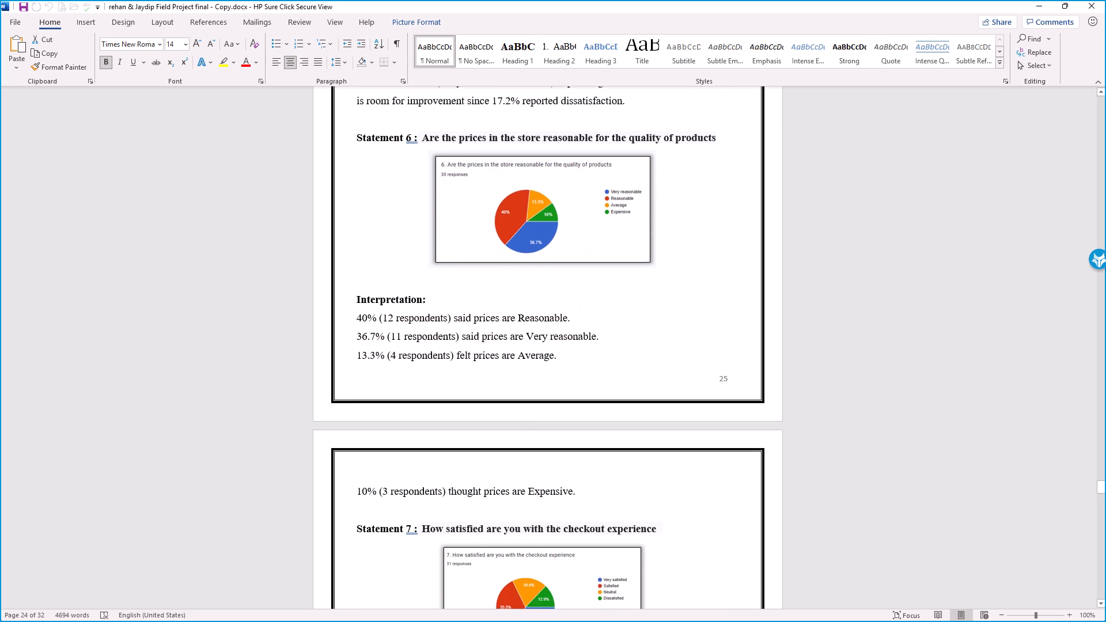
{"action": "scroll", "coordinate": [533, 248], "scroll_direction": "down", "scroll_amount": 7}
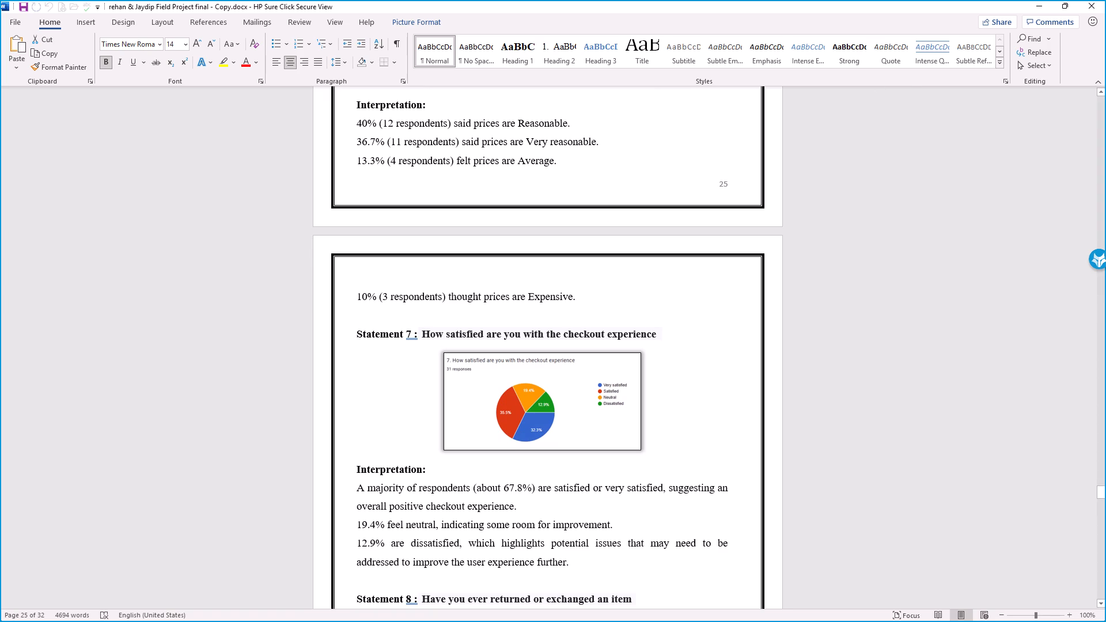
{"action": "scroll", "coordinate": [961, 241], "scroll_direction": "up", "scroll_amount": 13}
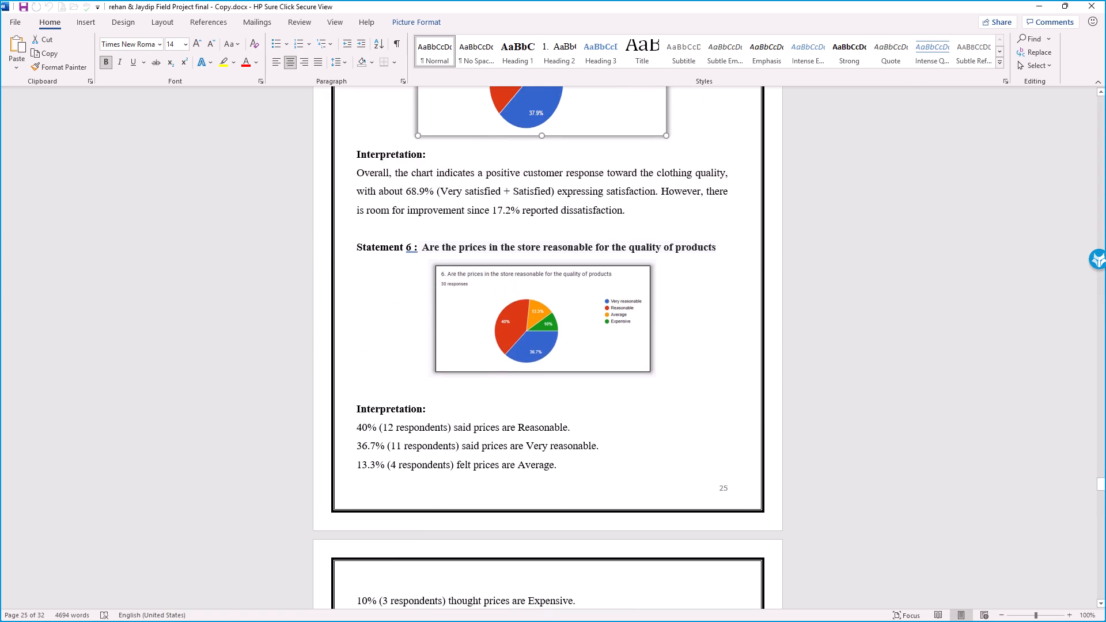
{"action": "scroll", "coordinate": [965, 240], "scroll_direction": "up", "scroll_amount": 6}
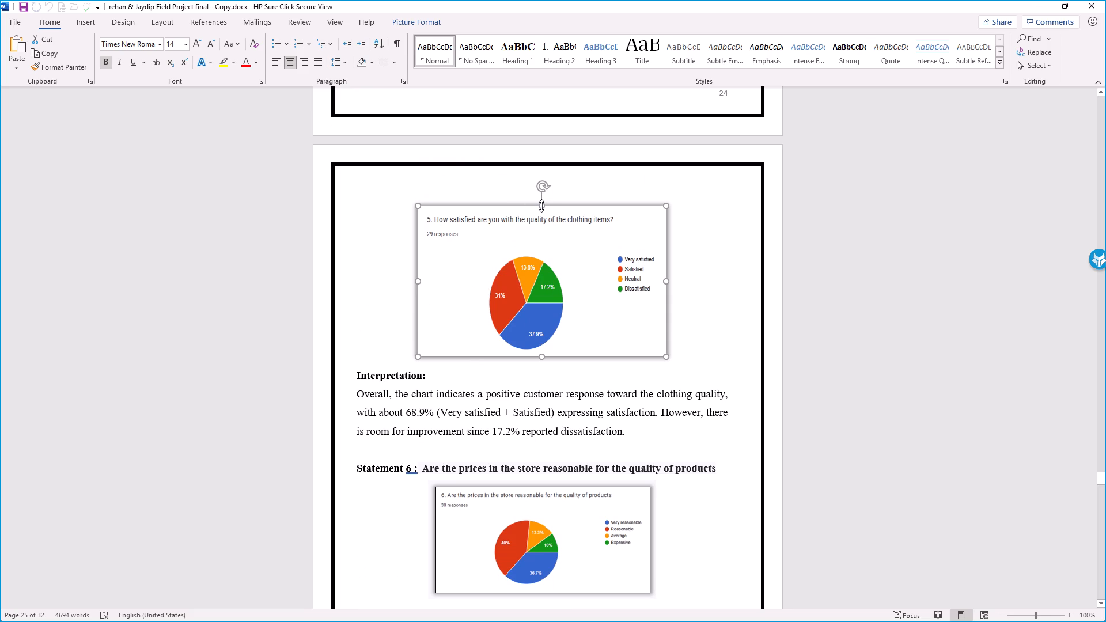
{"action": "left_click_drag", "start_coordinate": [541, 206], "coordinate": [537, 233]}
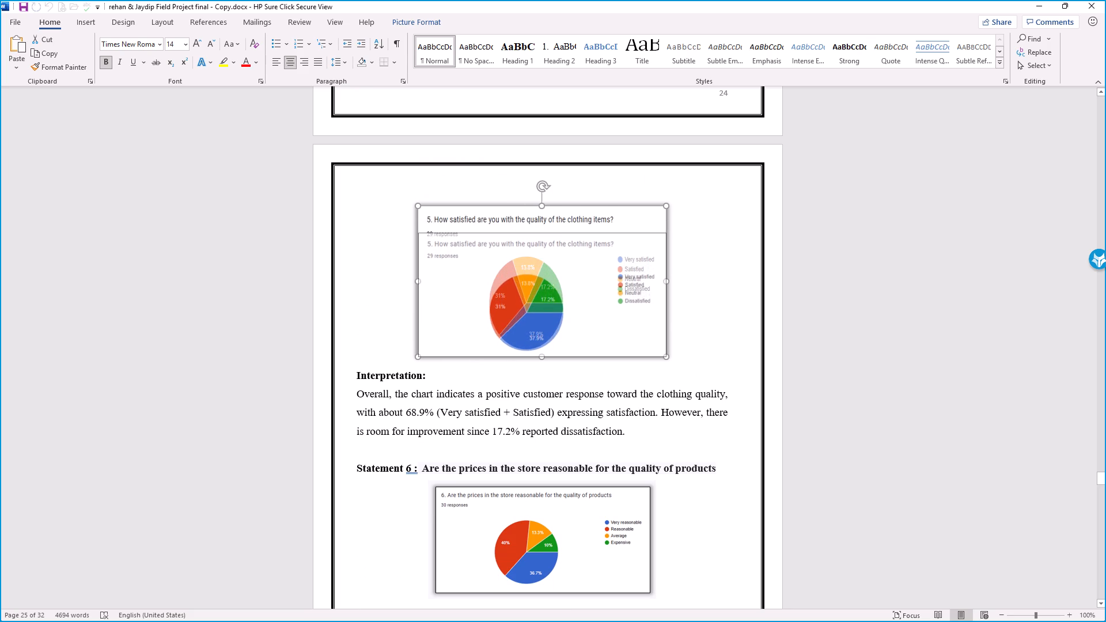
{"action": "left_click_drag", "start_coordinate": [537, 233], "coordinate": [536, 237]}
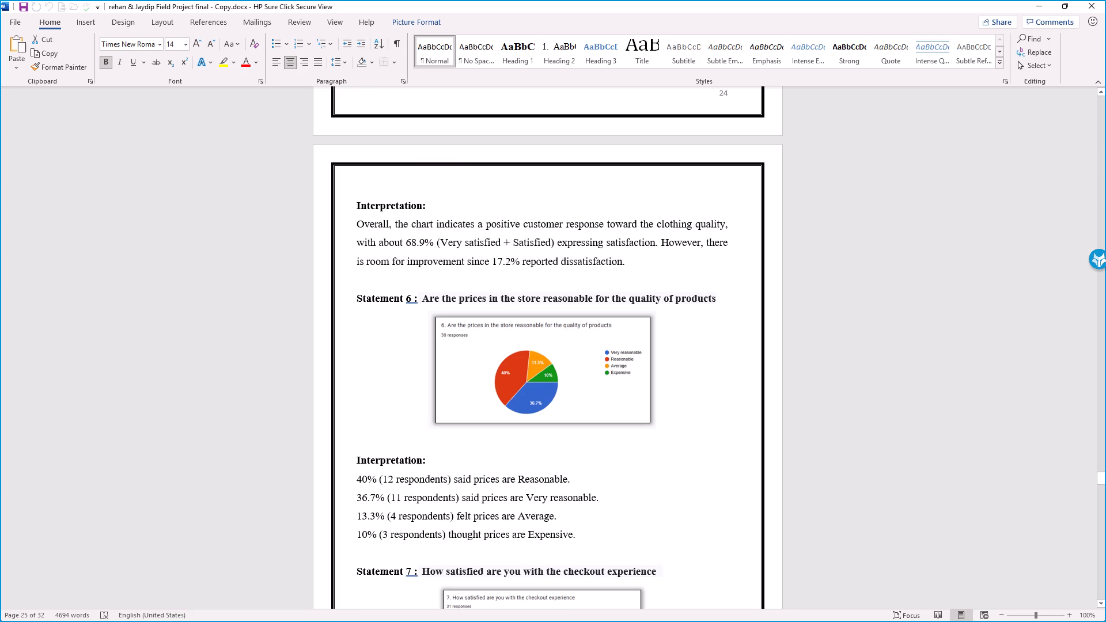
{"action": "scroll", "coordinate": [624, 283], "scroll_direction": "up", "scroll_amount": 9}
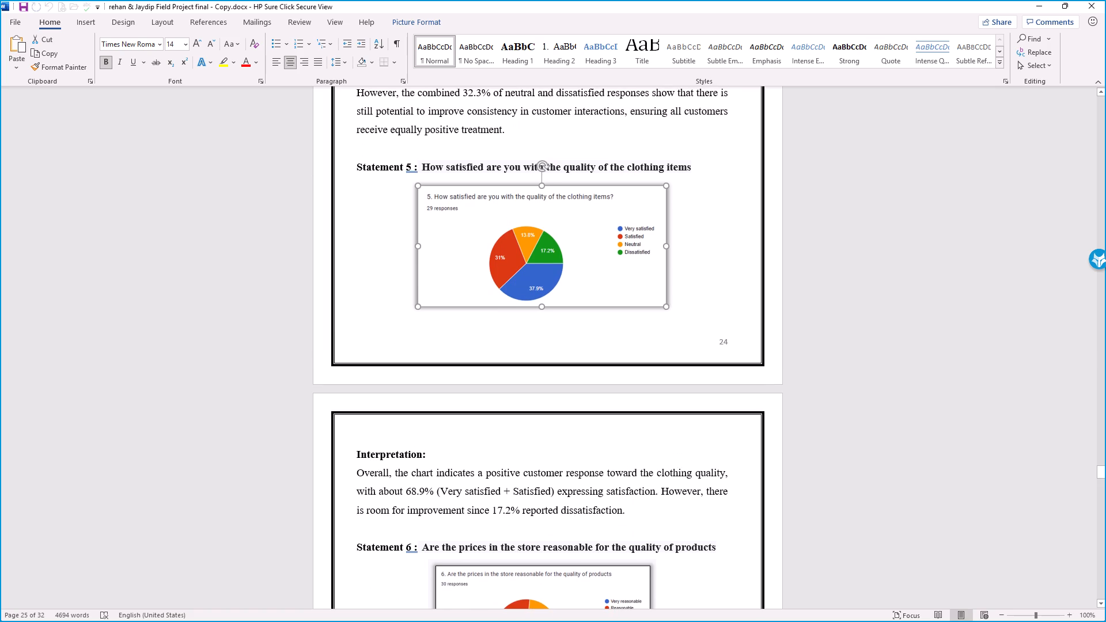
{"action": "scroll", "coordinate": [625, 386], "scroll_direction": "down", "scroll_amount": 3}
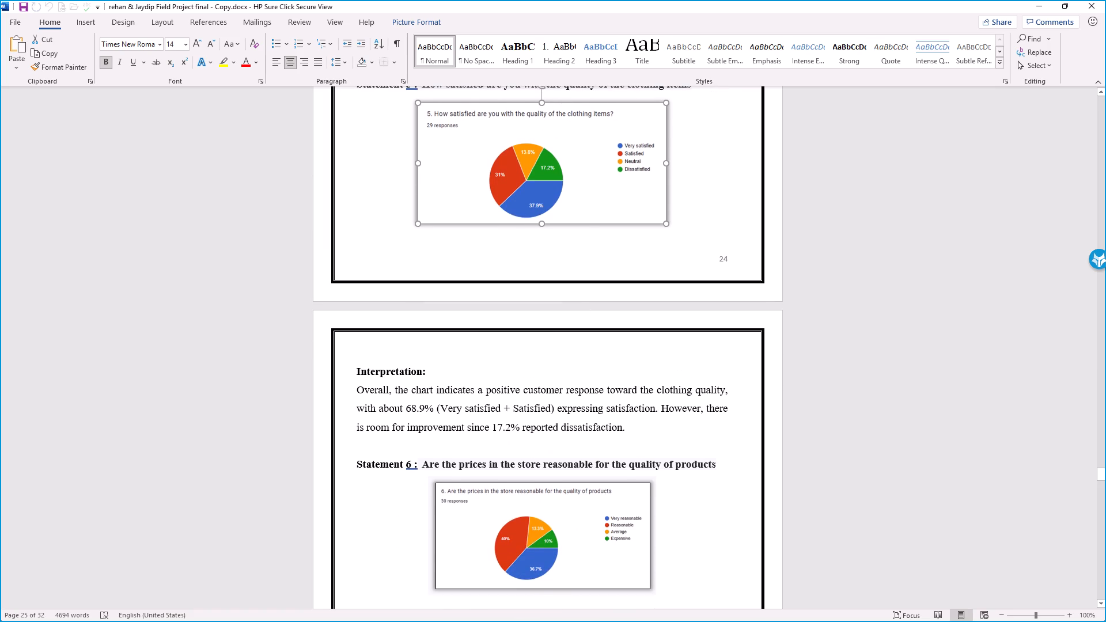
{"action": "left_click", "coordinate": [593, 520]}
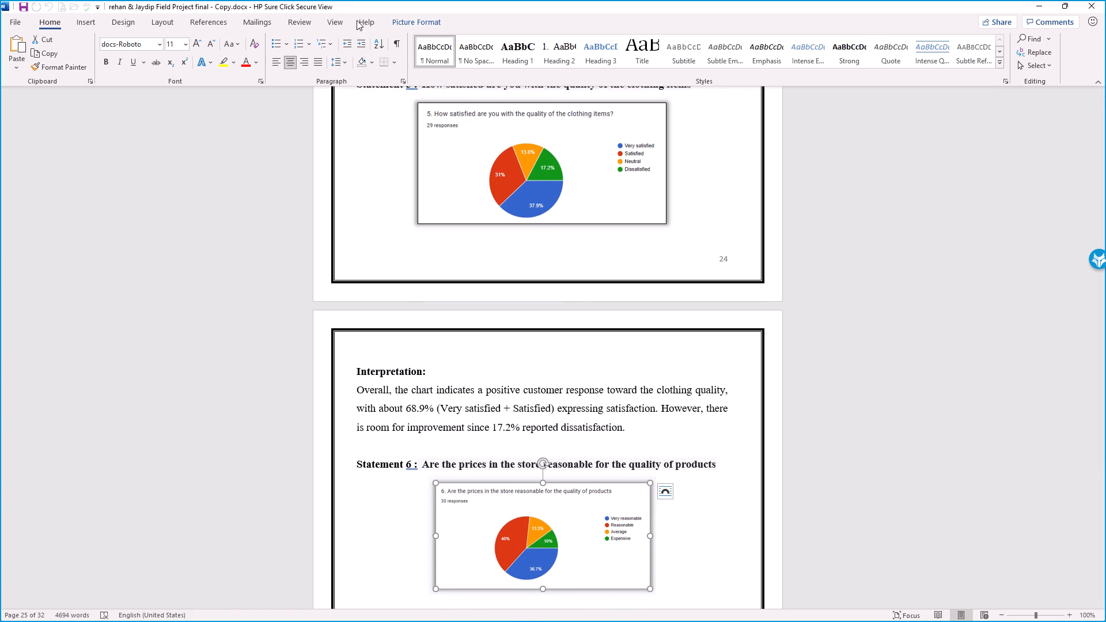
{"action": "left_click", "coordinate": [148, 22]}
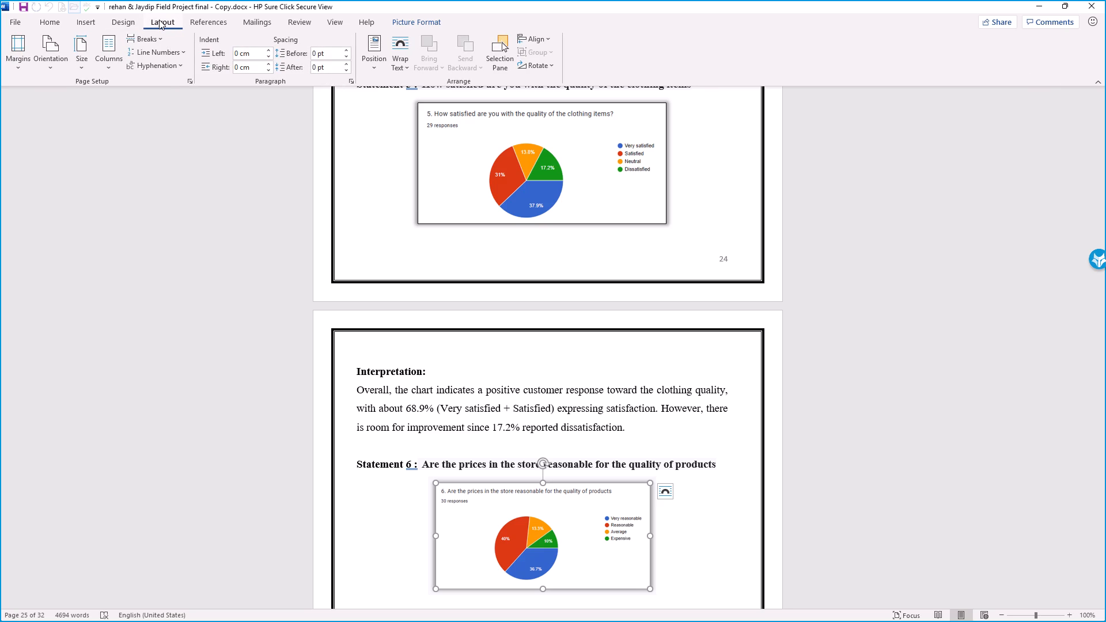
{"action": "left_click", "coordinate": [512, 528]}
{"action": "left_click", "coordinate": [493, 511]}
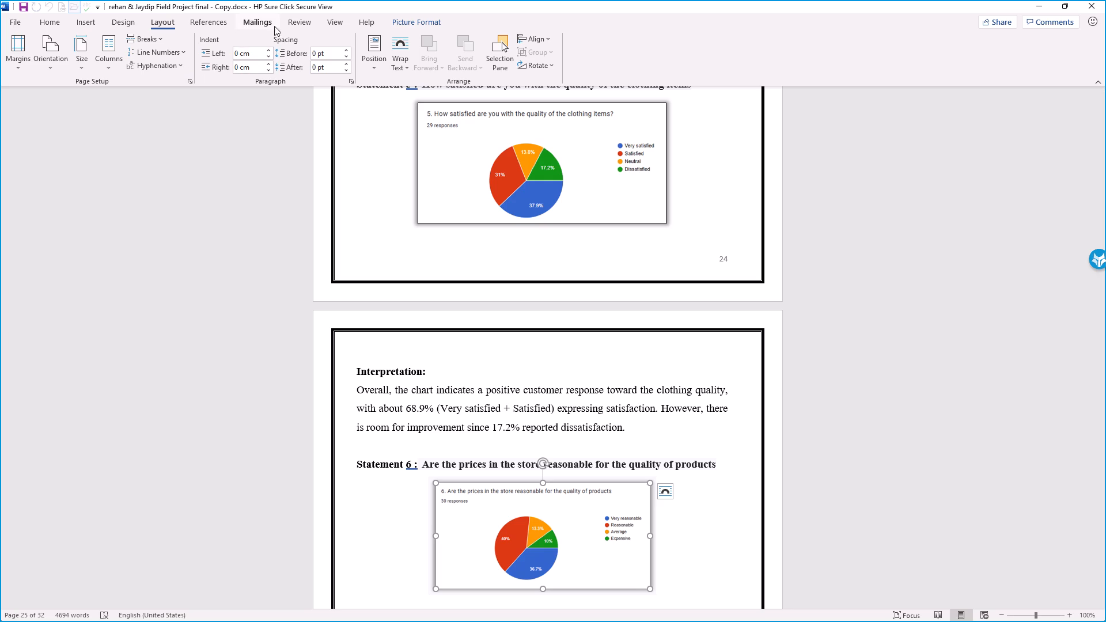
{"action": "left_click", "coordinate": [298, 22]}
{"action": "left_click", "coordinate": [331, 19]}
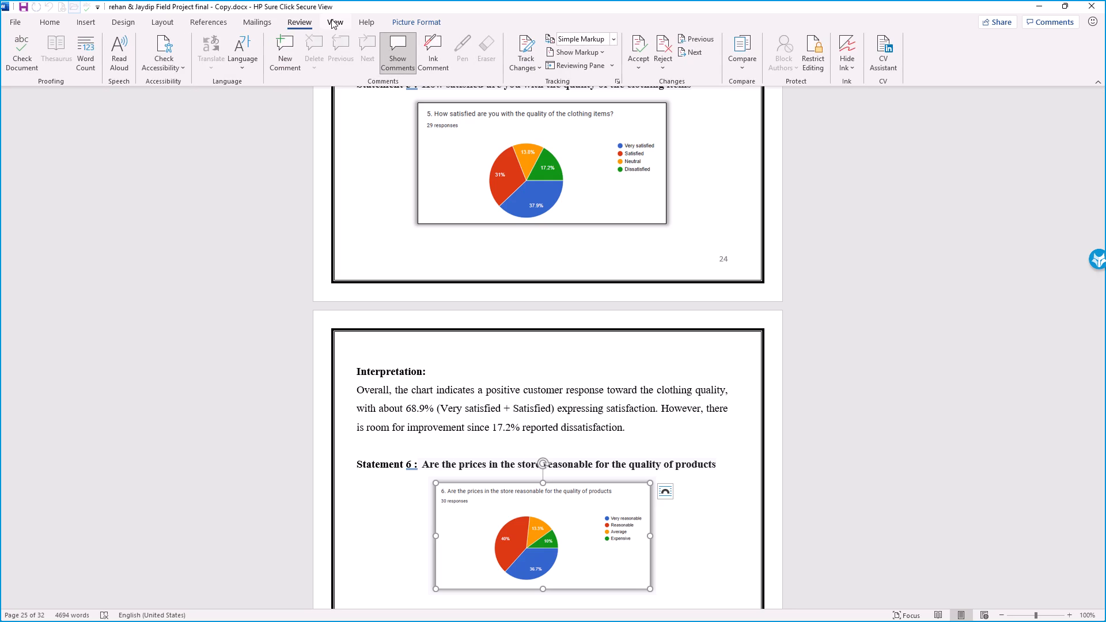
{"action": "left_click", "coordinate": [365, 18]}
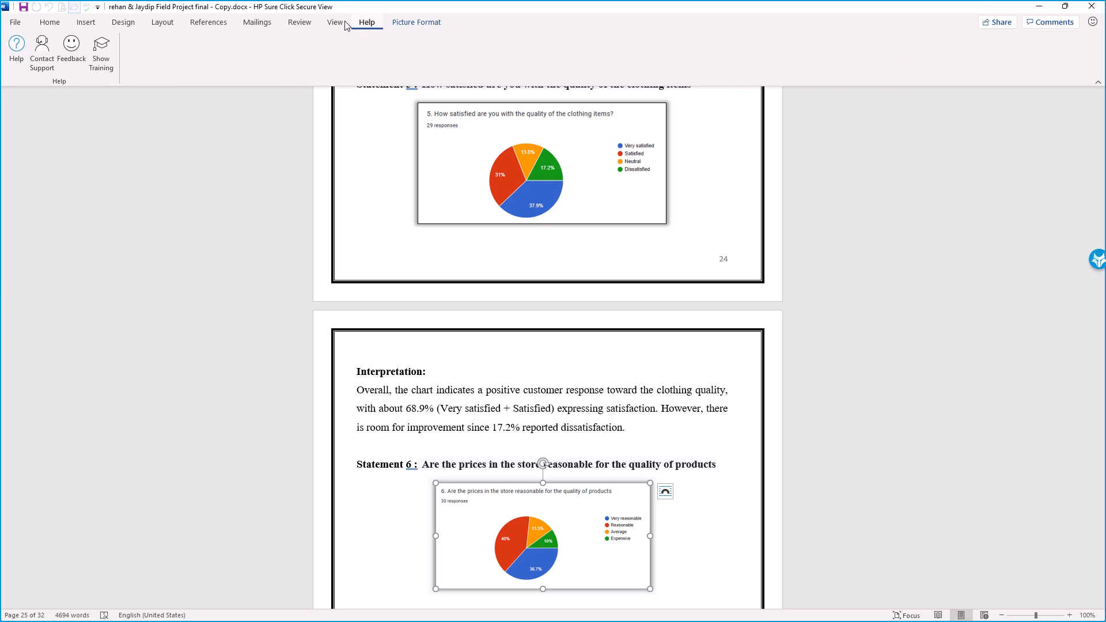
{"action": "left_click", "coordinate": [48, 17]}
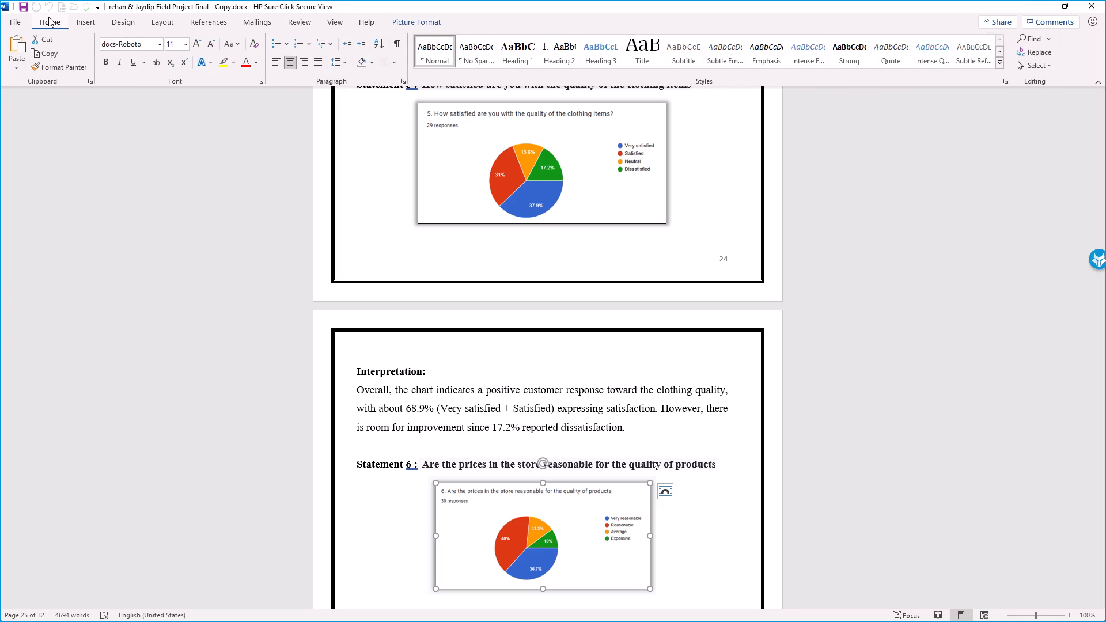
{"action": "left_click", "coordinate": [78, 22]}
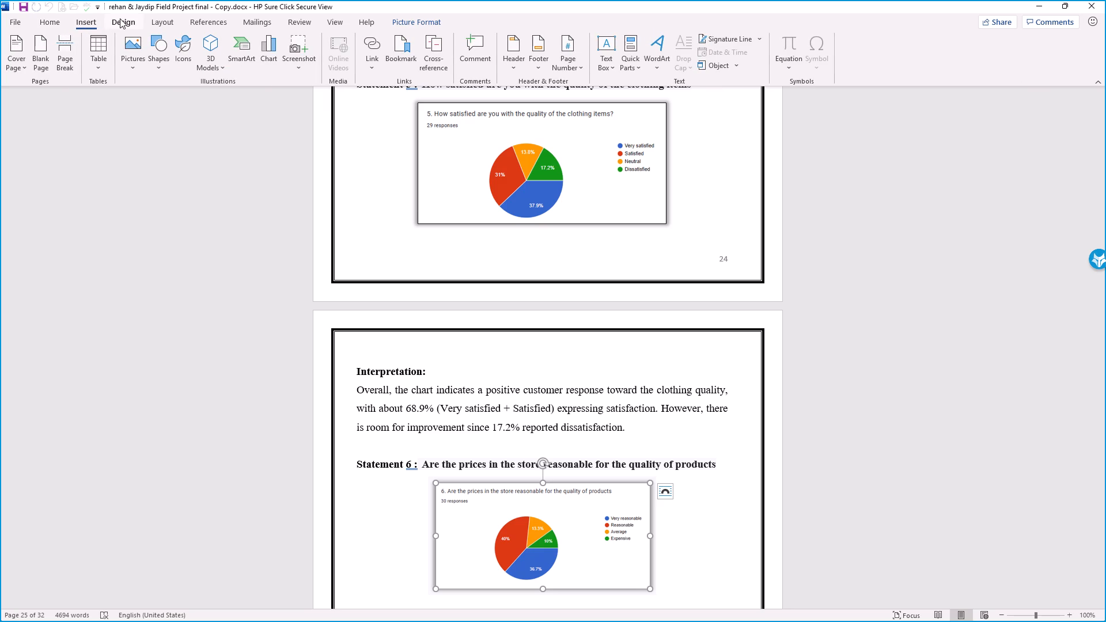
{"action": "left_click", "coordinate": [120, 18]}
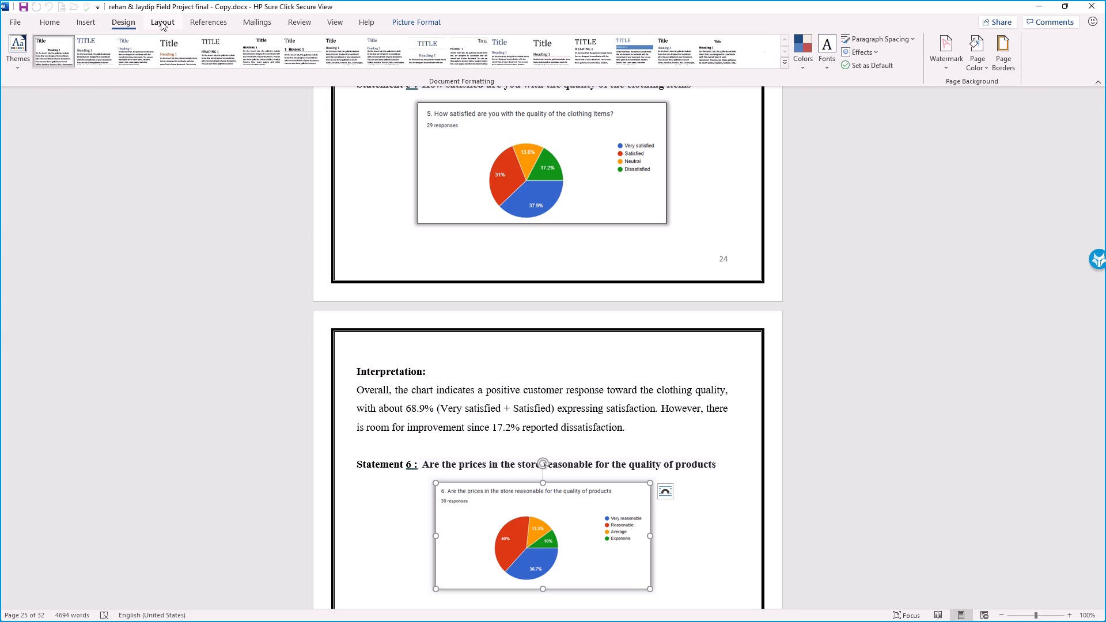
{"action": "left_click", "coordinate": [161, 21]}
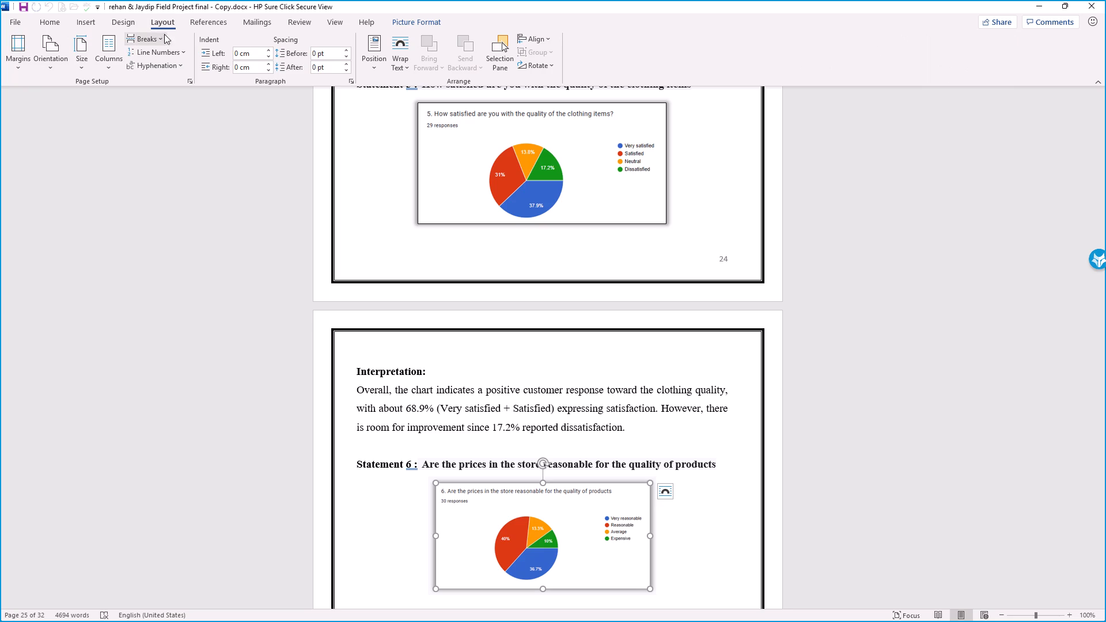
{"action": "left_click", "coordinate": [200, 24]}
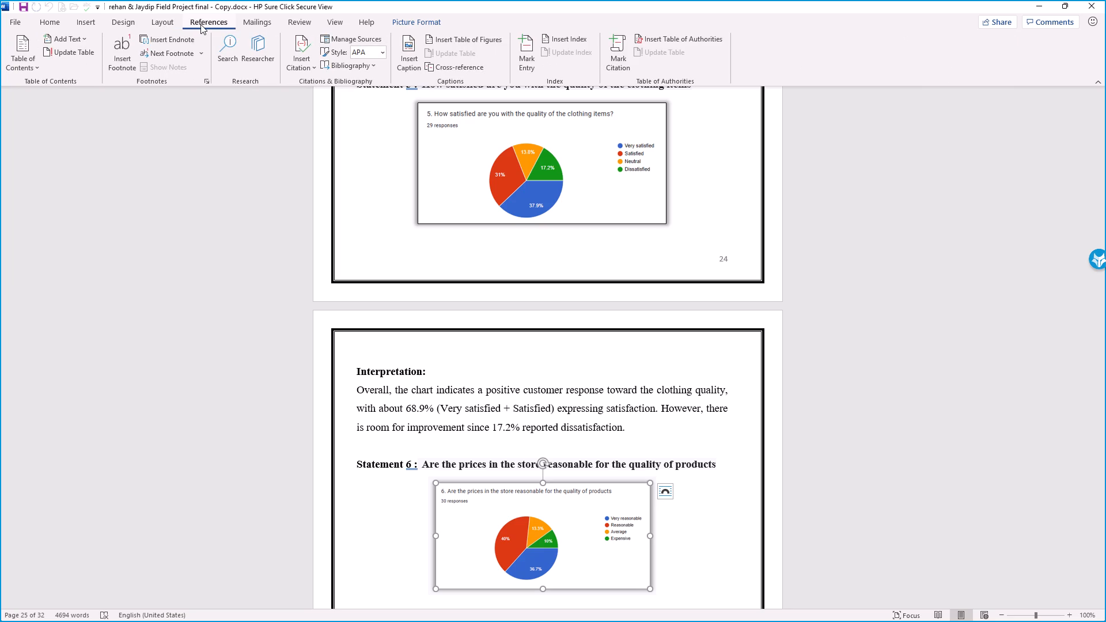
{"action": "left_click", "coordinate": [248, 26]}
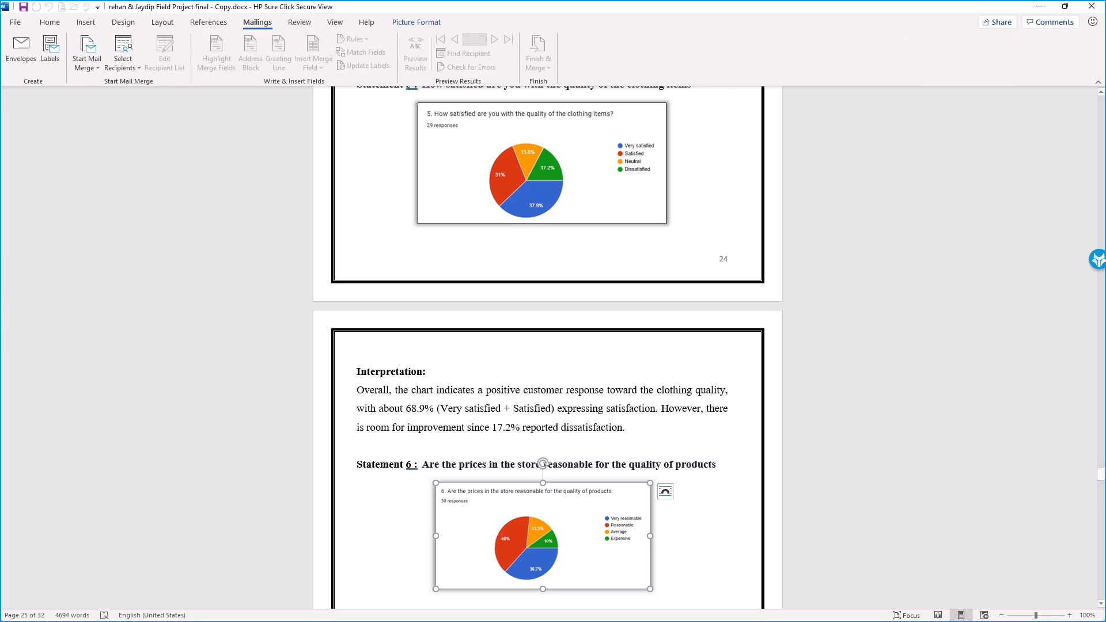
Stretch the Statement 5 clothing quality chart downward into the empty space at the bottom of page 24.
{"action": "scroll", "coordinate": [522, 319], "scroll_direction": "down", "scroll_amount": 1}
{"action": "scroll", "coordinate": [522, 319], "scroll_direction": "up", "scroll_amount": 3}
{"action": "scroll", "coordinate": [522, 319], "scroll_direction": "down", "scroll_amount": 4}
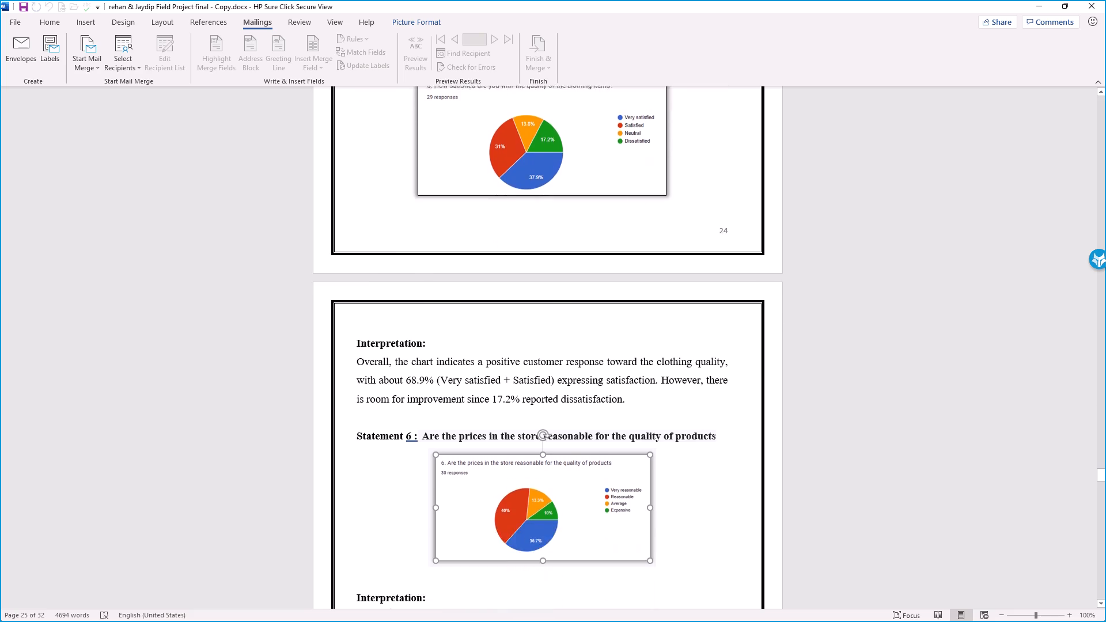
{"action": "scroll", "coordinate": [522, 319], "scroll_direction": "up", "scroll_amount": 12}
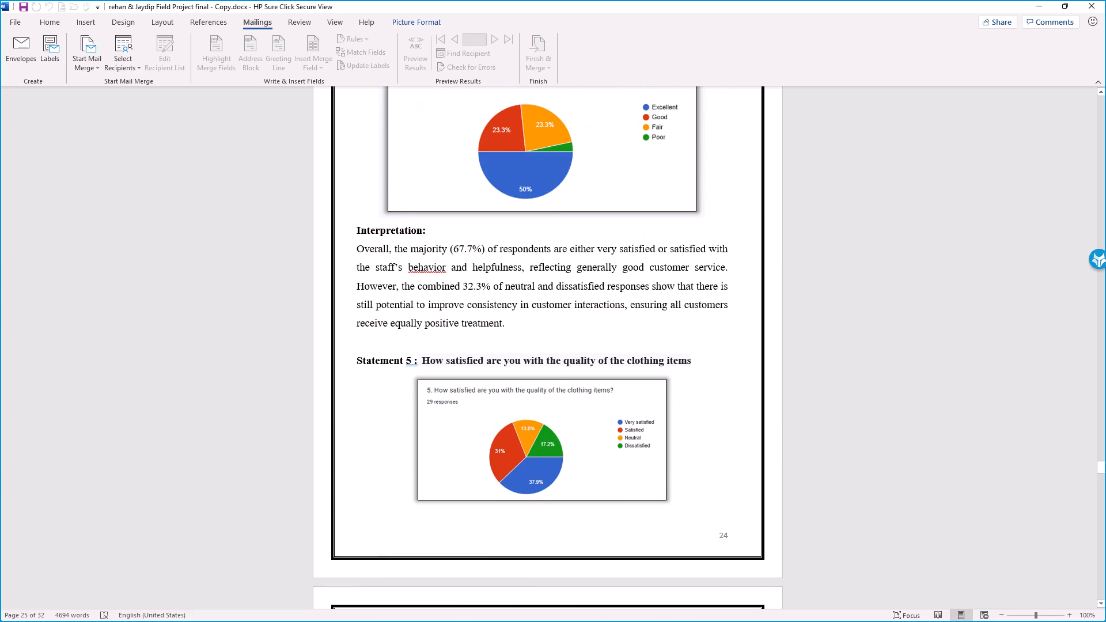
{"action": "left_click_drag", "start_coordinate": [528, 443], "coordinate": [528, 461]}
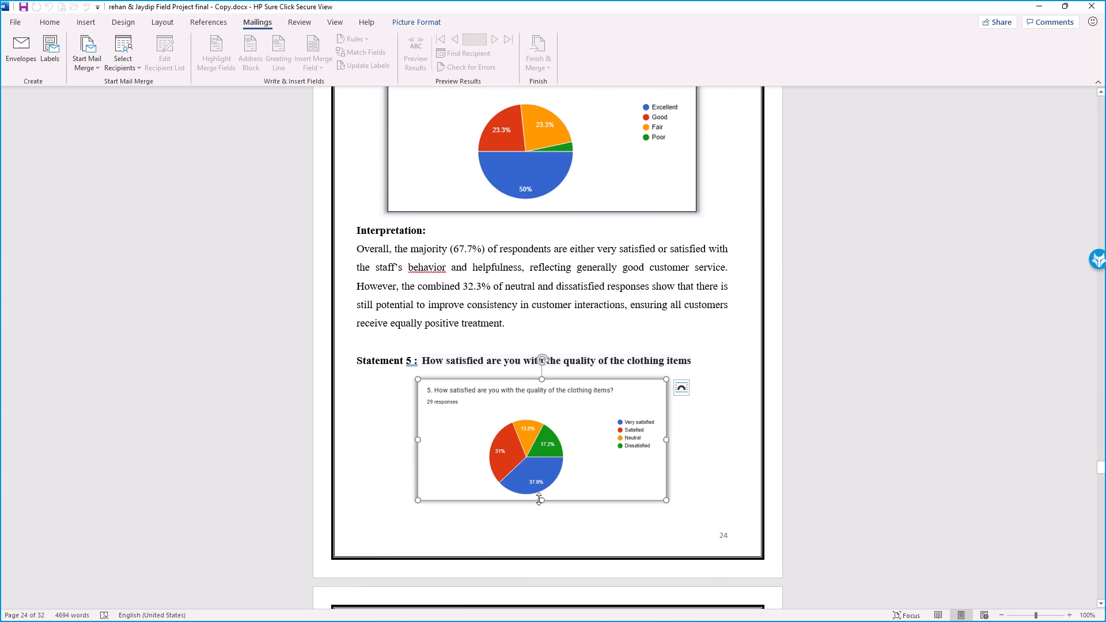
{"action": "left_click_drag", "start_coordinate": [541, 499], "coordinate": [542, 529]}
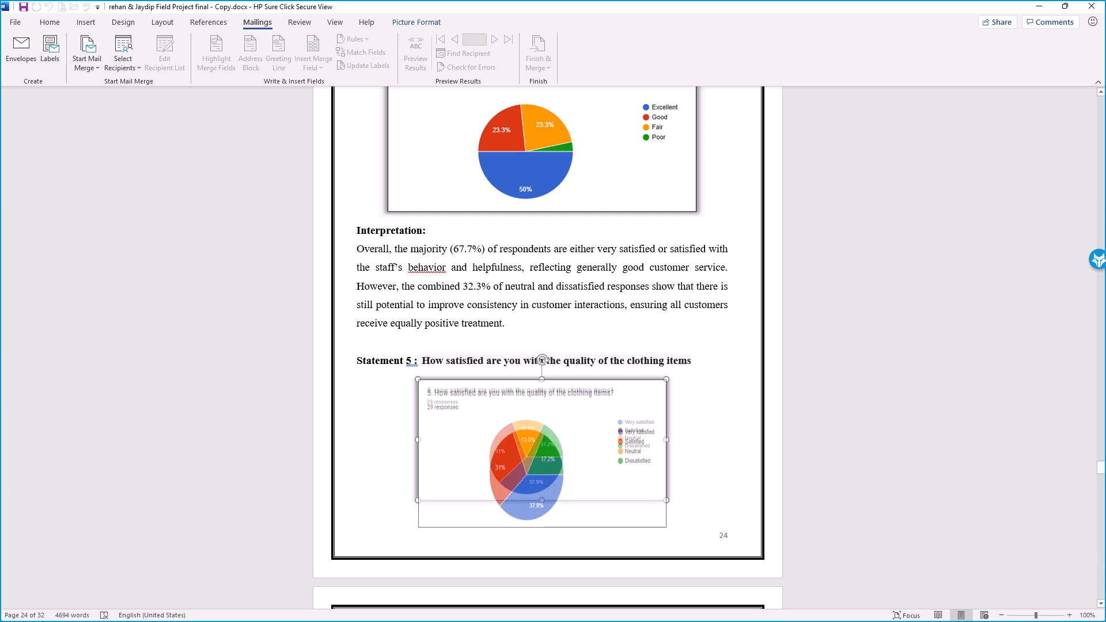
{"action": "left_click_drag", "start_coordinate": [542, 529], "coordinate": [542, 537]}
Reduce the Statement 5 chart's height from its top edge so it fits beneath its heading on page 24.
{"action": "scroll", "coordinate": [556, 489], "scroll_direction": "down", "scroll_amount": 8}
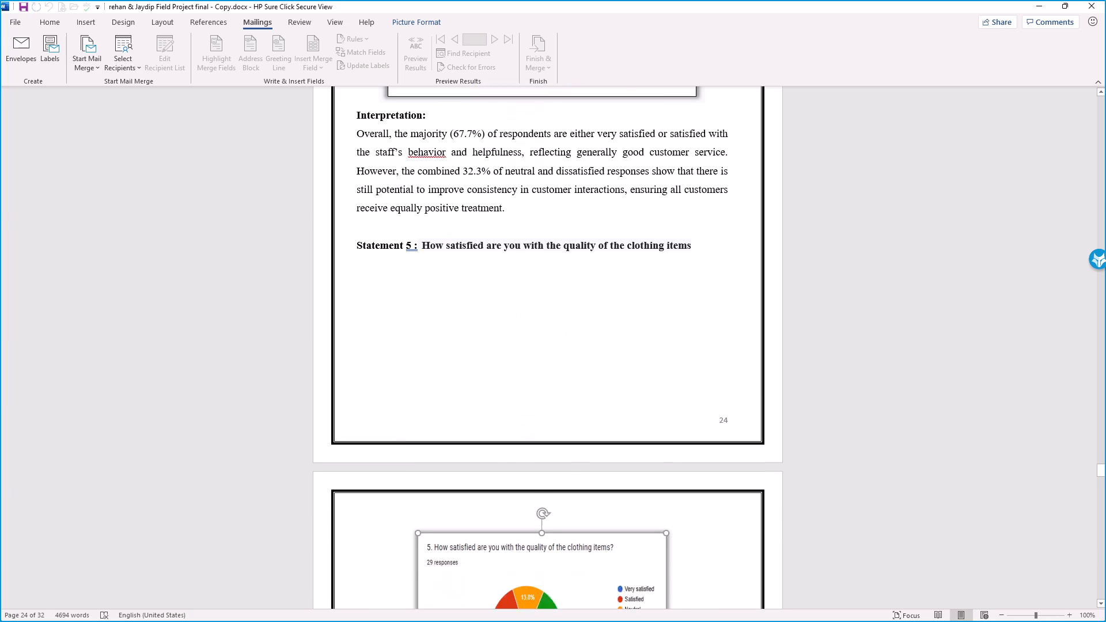
{"action": "scroll", "coordinate": [558, 480], "scroll_direction": "down", "scroll_amount": 5}
{"action": "left_click_drag", "start_coordinate": [540, 289], "coordinate": [540, 294]}
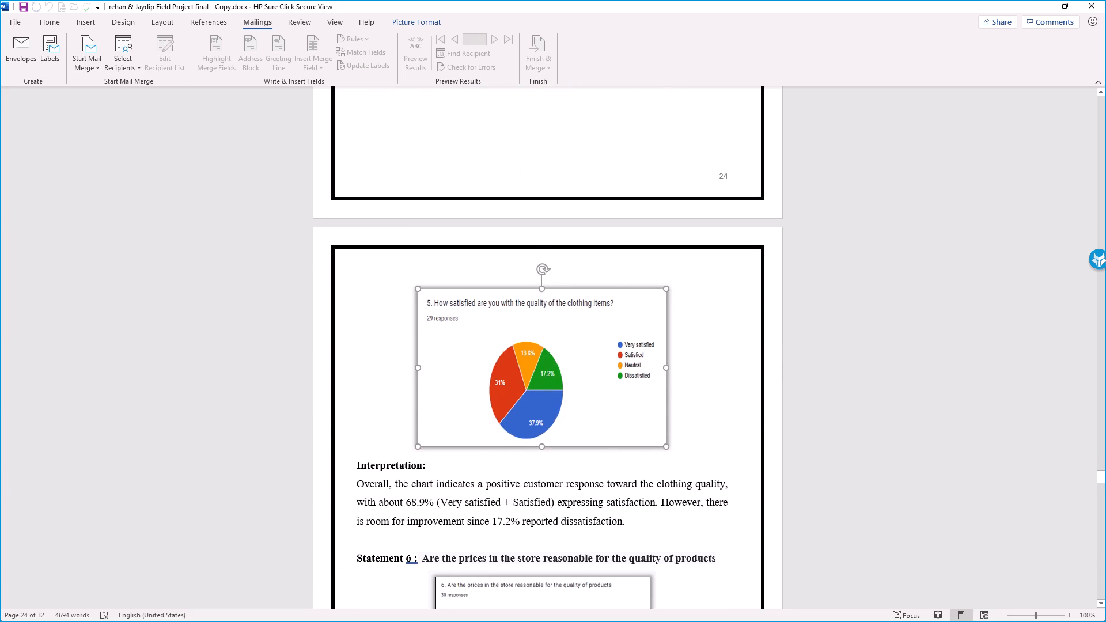
{"action": "left_click_drag", "start_coordinate": [540, 294], "coordinate": [540, 323]}
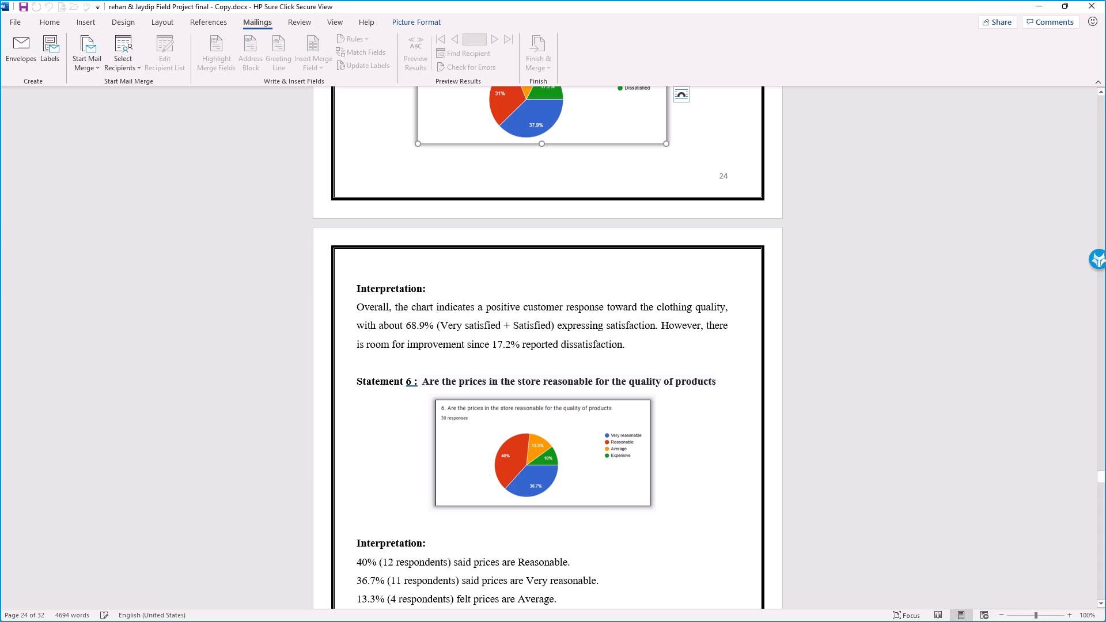
{"action": "scroll", "coordinate": [540, 324], "scroll_direction": "up", "scroll_amount": 7}
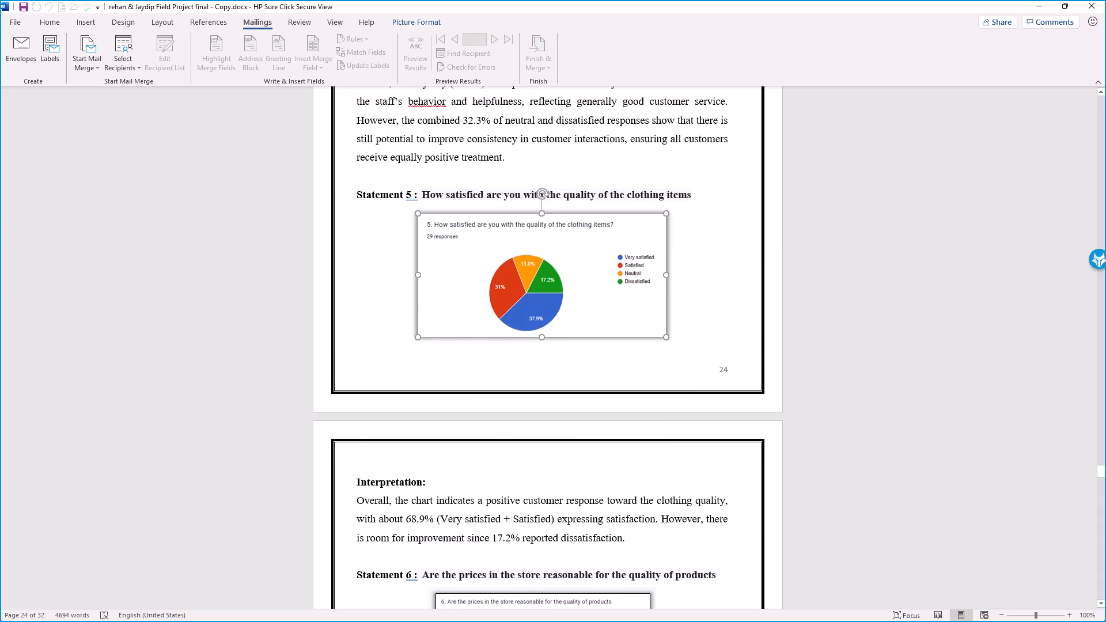
{"action": "scroll", "coordinate": [540, 325], "scroll_direction": "up", "scroll_amount": 2}
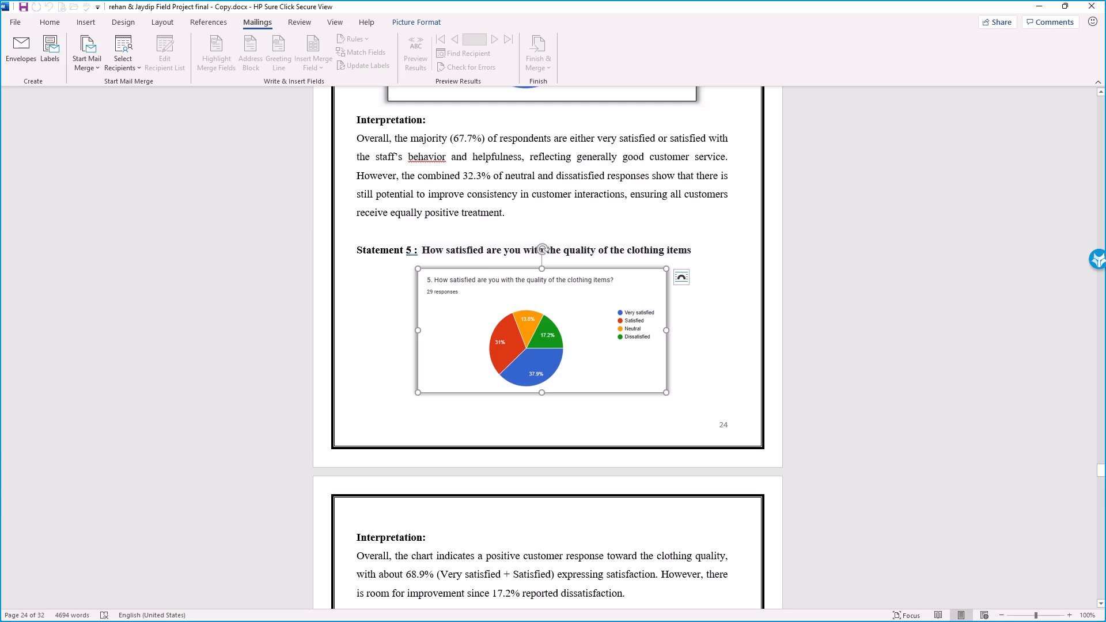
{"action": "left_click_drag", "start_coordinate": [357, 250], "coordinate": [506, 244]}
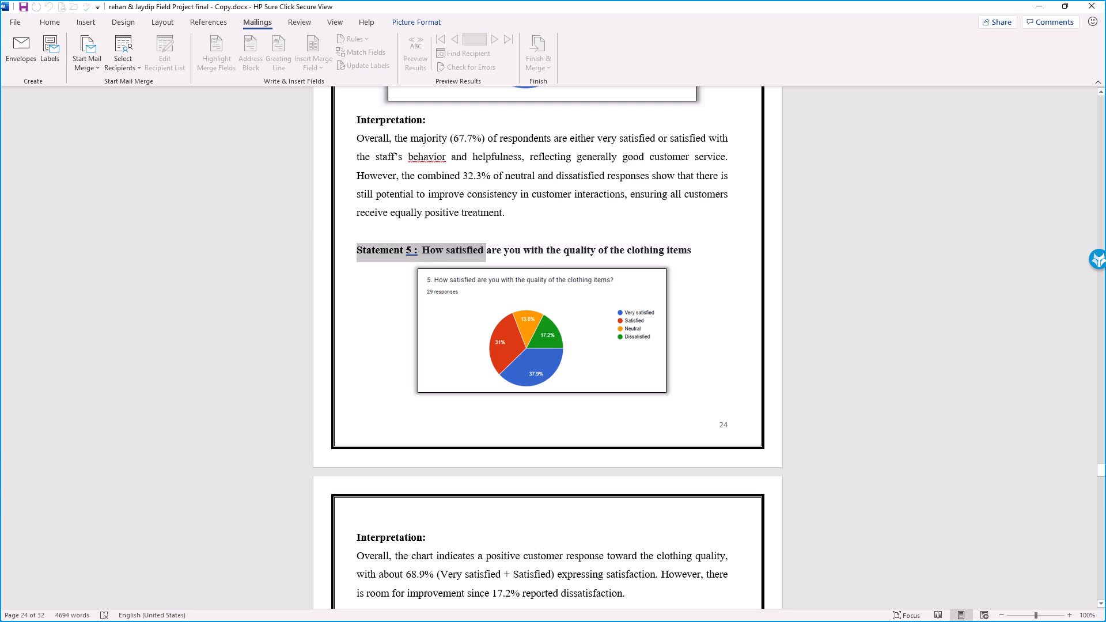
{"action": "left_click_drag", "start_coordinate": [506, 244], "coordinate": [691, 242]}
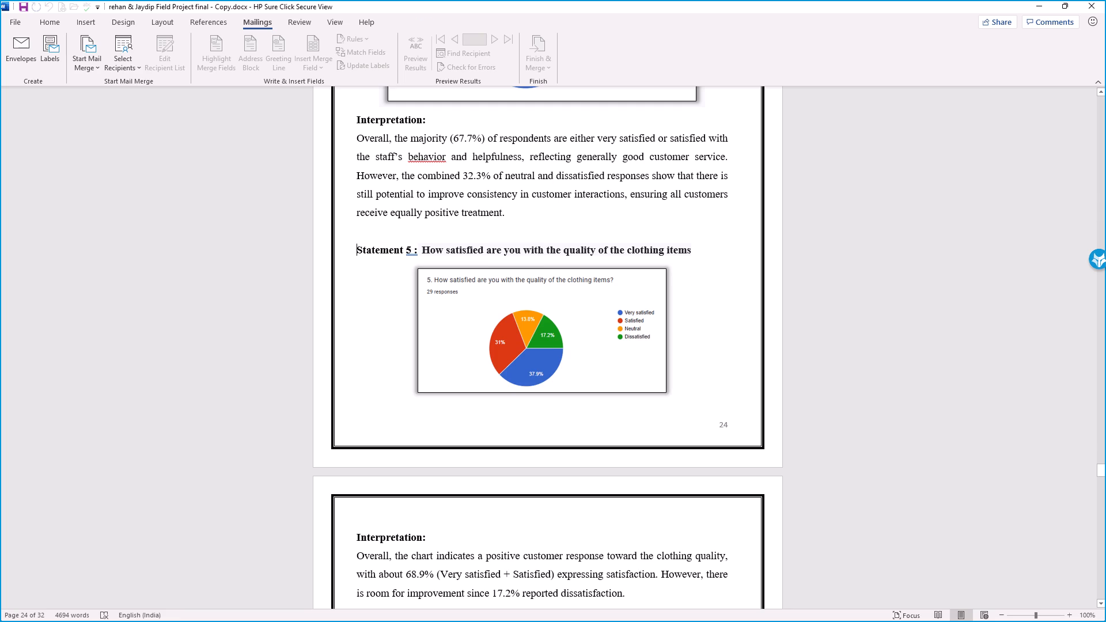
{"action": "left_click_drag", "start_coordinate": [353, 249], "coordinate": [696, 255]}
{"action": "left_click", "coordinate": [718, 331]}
Stretch the Statement 7 checkout experience chart on page 25 taller by extending its bottom edge.
{"action": "scroll", "coordinate": [717, 344], "scroll_direction": "down", "scroll_amount": 2}
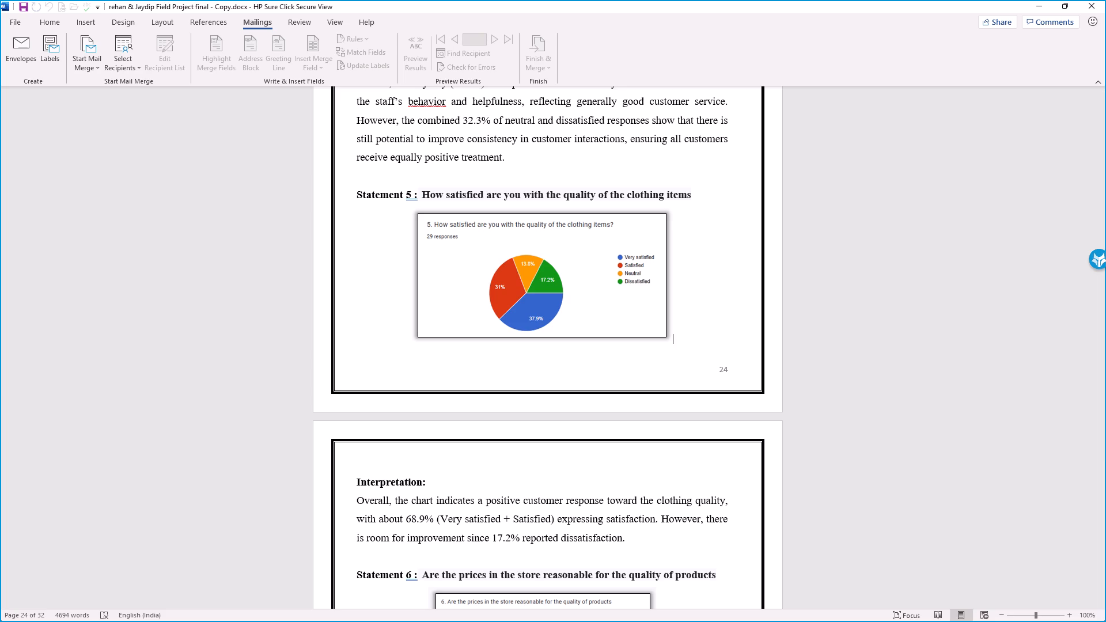
{"action": "scroll", "coordinate": [698, 287], "scroll_direction": "down", "scroll_amount": 4}
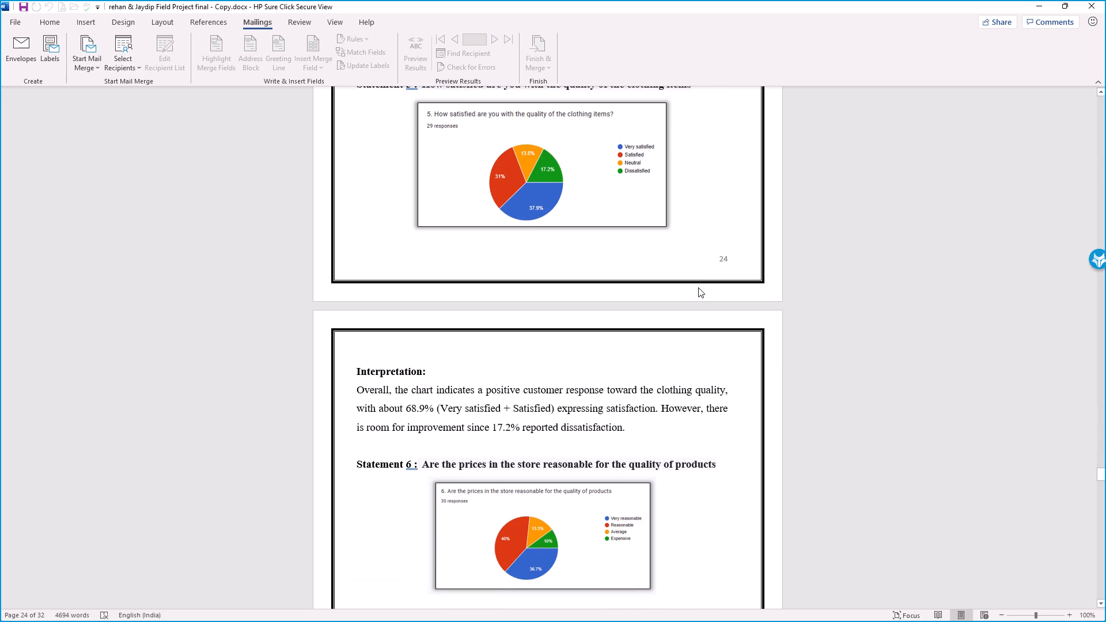
{"action": "scroll", "coordinate": [644, 282], "scroll_direction": "up", "scroll_amount": 5}
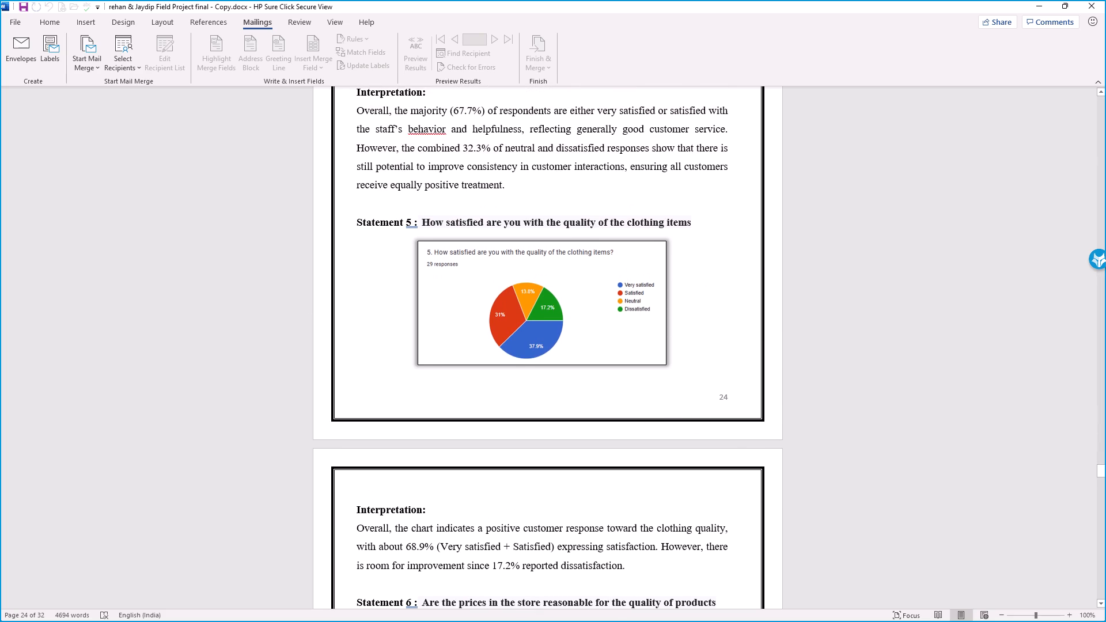
{"action": "scroll", "coordinate": [644, 282], "scroll_direction": "up", "scroll_amount": 4}
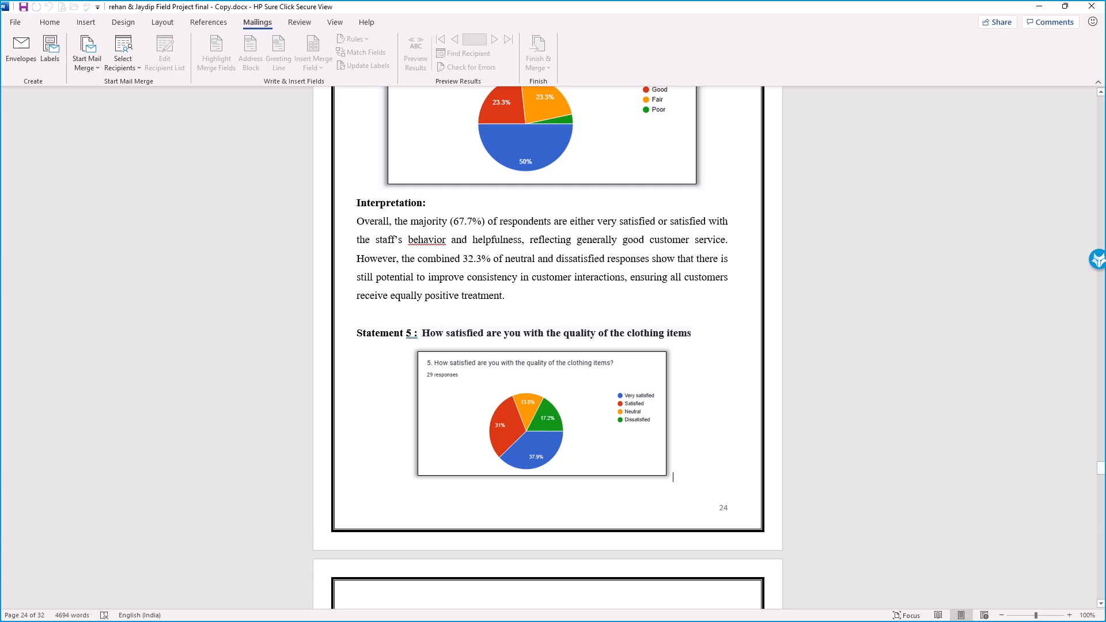
{"action": "scroll", "coordinate": [449, 325], "scroll_direction": "down", "scroll_amount": 13}
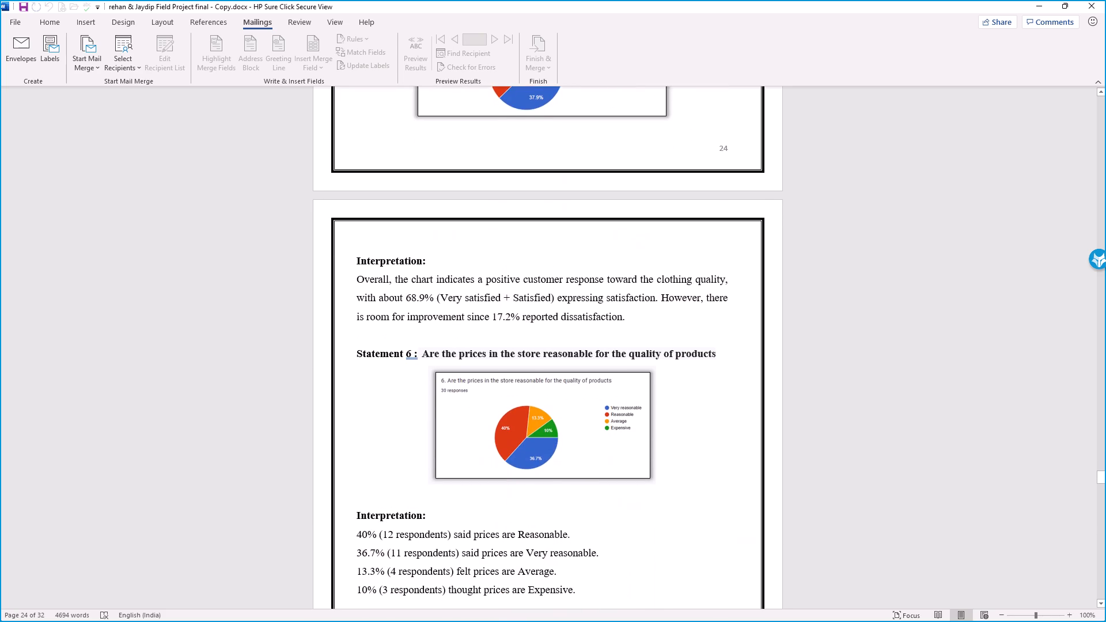
{"action": "scroll", "coordinate": [449, 325], "scroll_direction": "down", "scroll_amount": 10}
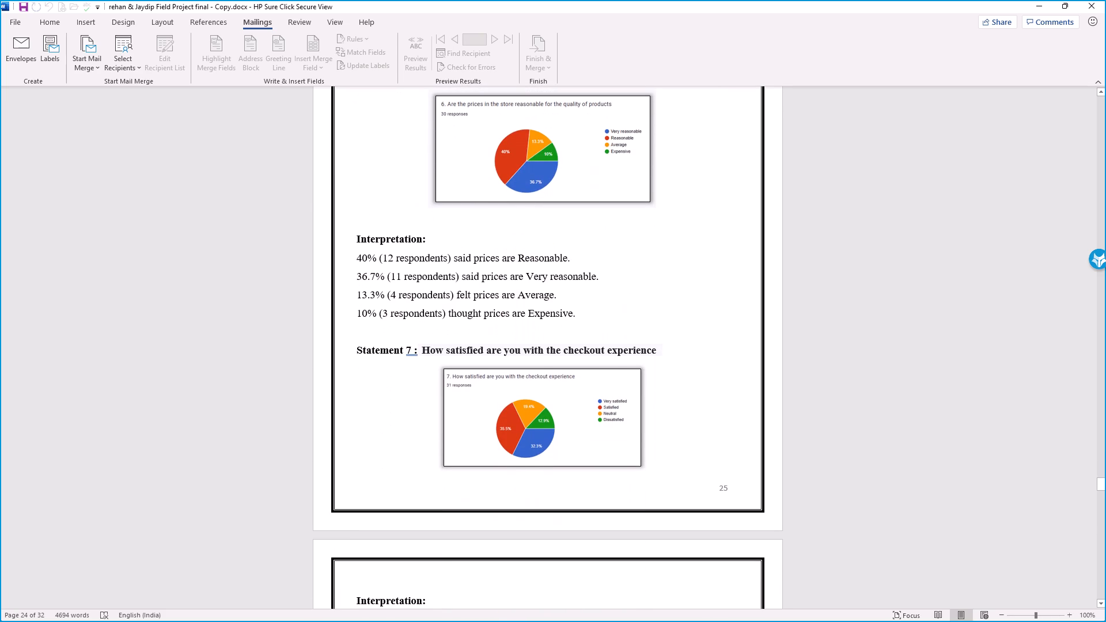
{"action": "scroll", "coordinate": [528, 331], "scroll_direction": "down", "scroll_amount": 3}
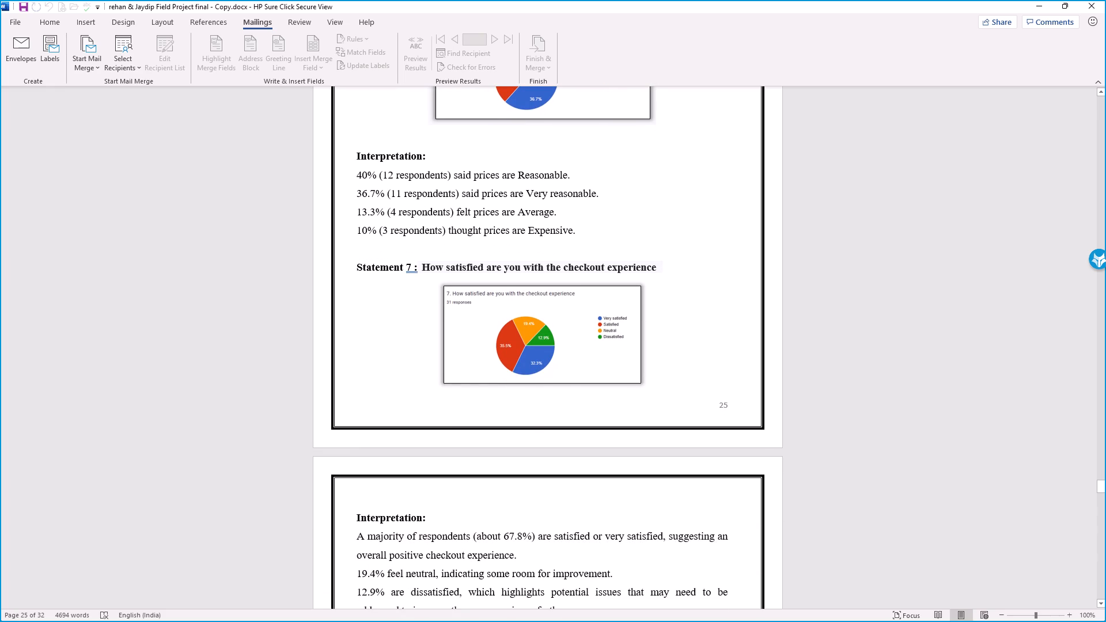
{"action": "left_click", "coordinate": [461, 302]}
{"action": "left_click_drag", "start_coordinate": [542, 382], "coordinate": [546, 404]}
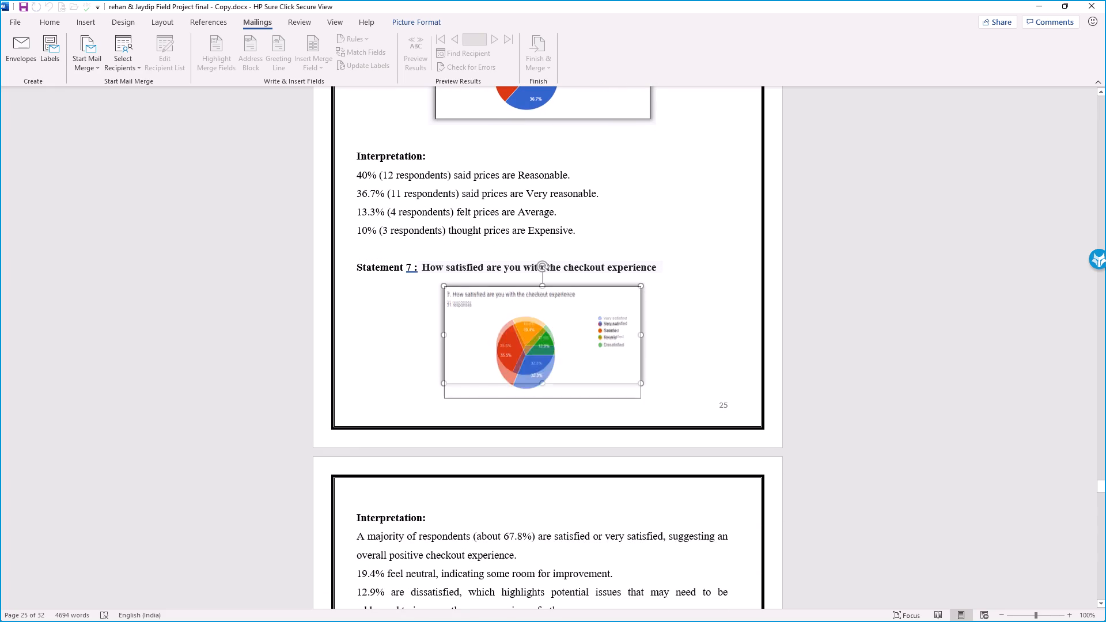
{"action": "left_click_drag", "start_coordinate": [546, 404], "coordinate": [548, 466]}
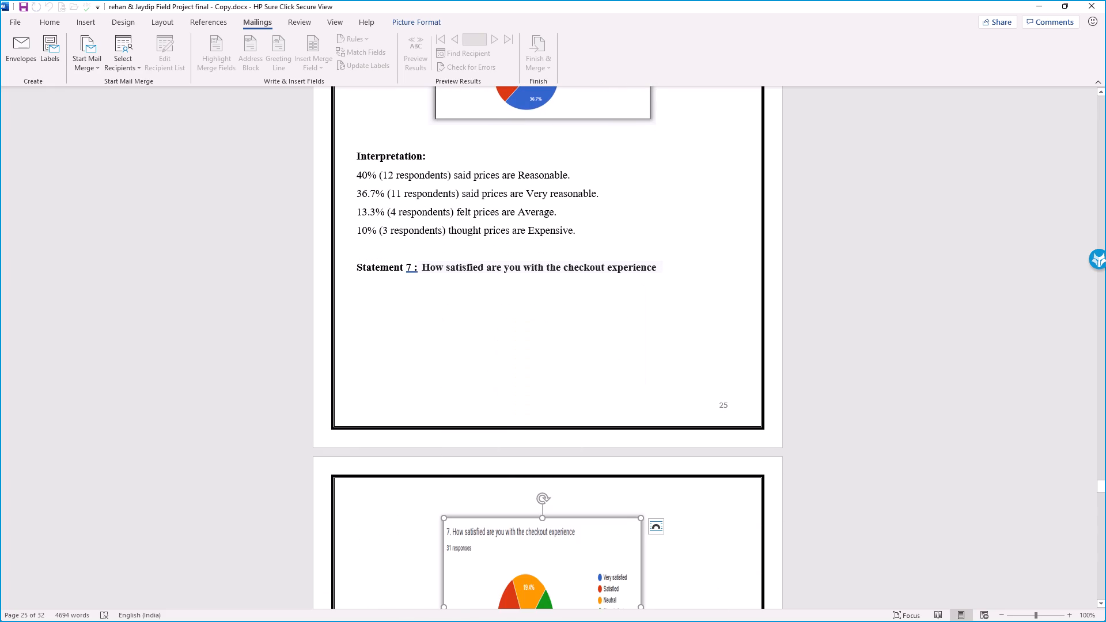
Copy the "Statement 7 : How satisfied are you with the checkout experience" heading and delete it from page 25.
{"action": "left_click_drag", "start_coordinate": [355, 263], "coordinate": [422, 268]}
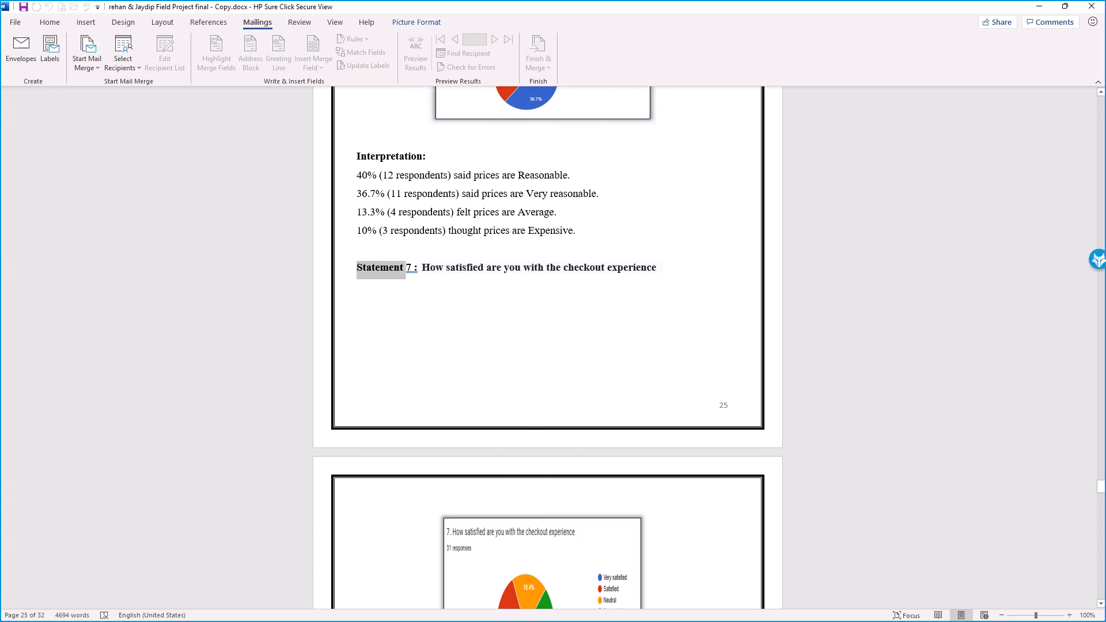
{"action": "left_click_drag", "start_coordinate": [422, 268], "coordinate": [660, 265]}
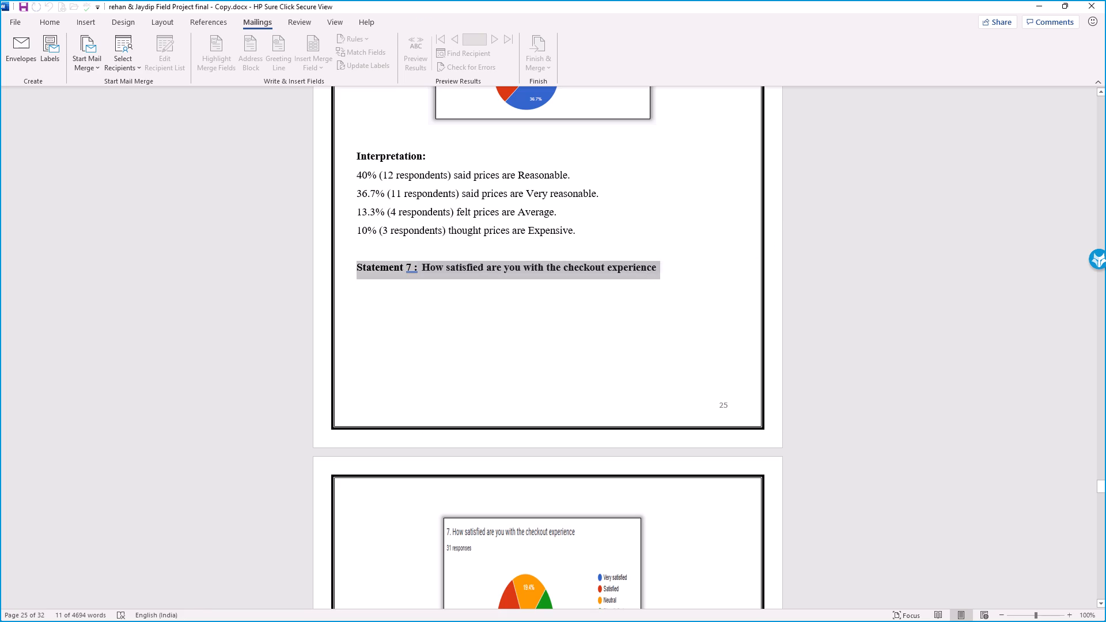
{"action": "key", "text": "ctrl+c"}
{"action": "key", "text": "Delete"}
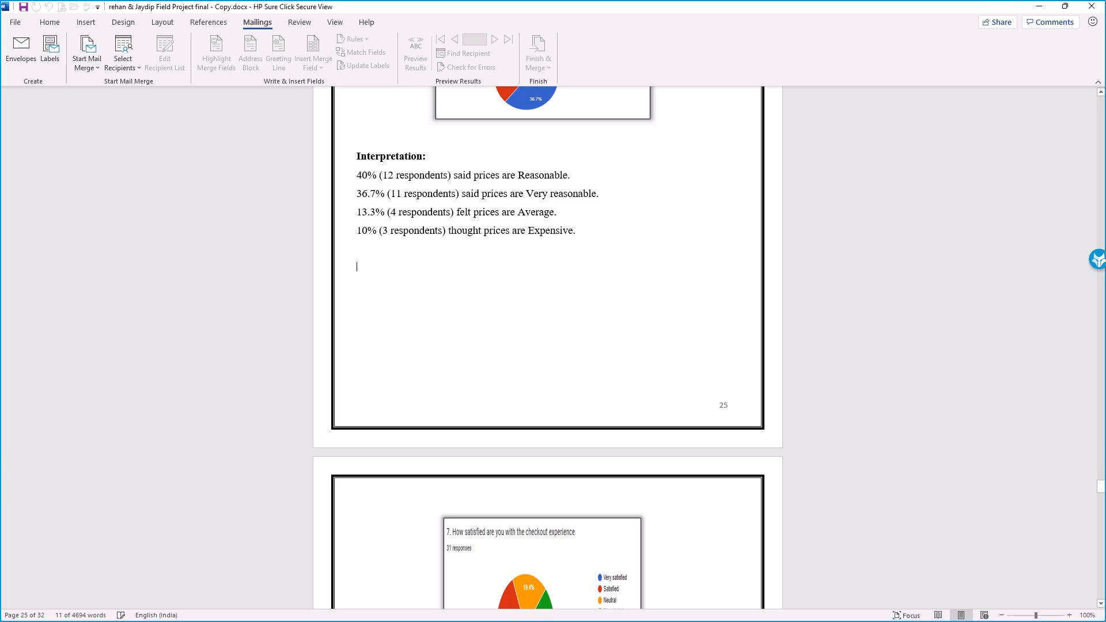
Add blank lines below the Statement 6 interpretation up to page 26 and paste the copied Statement 7 heading above its chart.
{"action": "left_click", "coordinate": [394, 399]}
{"action": "left_click", "coordinate": [640, 345]}
{"action": "key", "text": "BackSpace"}
{"action": "key", "text": "BackSpace"}
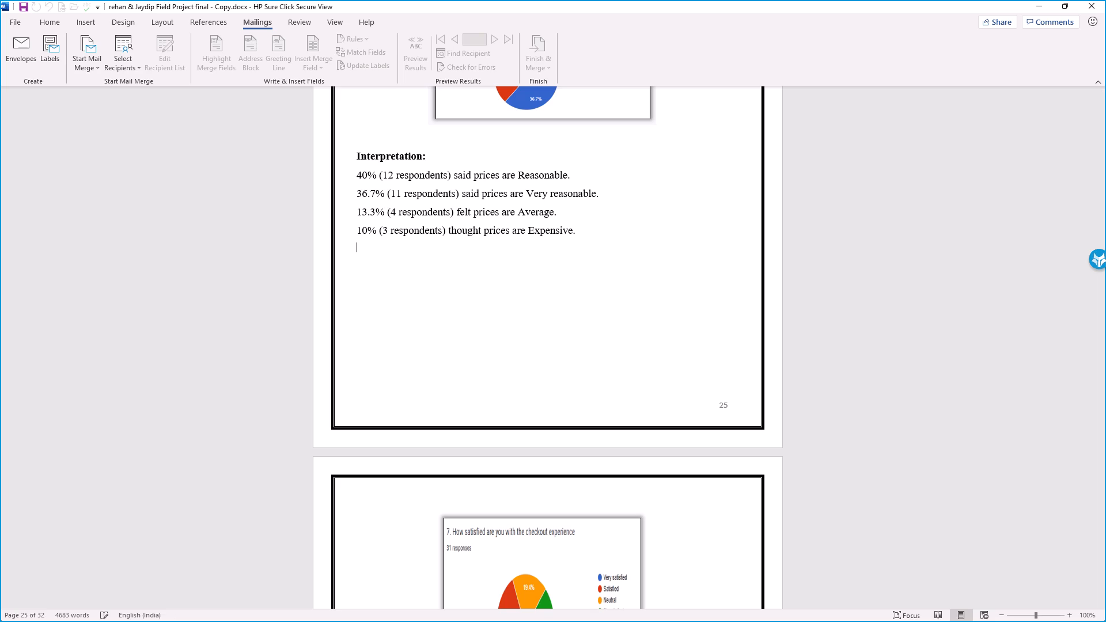
{"action": "key", "text": "Return"}
{"action": "key", "text": "Return"}
{"action": "key", "text": "Return"}
{"action": "key", "text": "Return"}
{"action": "key", "text": "Return"}
{"action": "key", "text": "Return"}
{"action": "key", "text": "Return"}
{"action": "key", "text": "Return"}
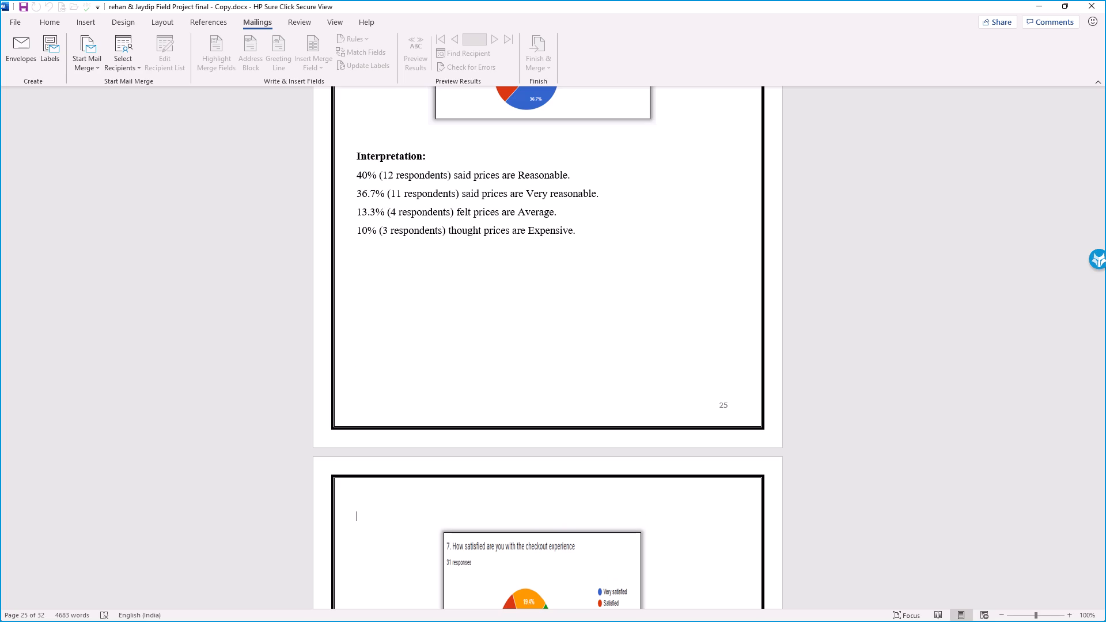
{"action": "key", "text": "ctrl+v"}
Insert three more blank lines directly below the Statement 6 interpretation on page 25.
{"action": "scroll", "coordinate": [658, 282], "scroll_direction": "down", "scroll_amount": 3}
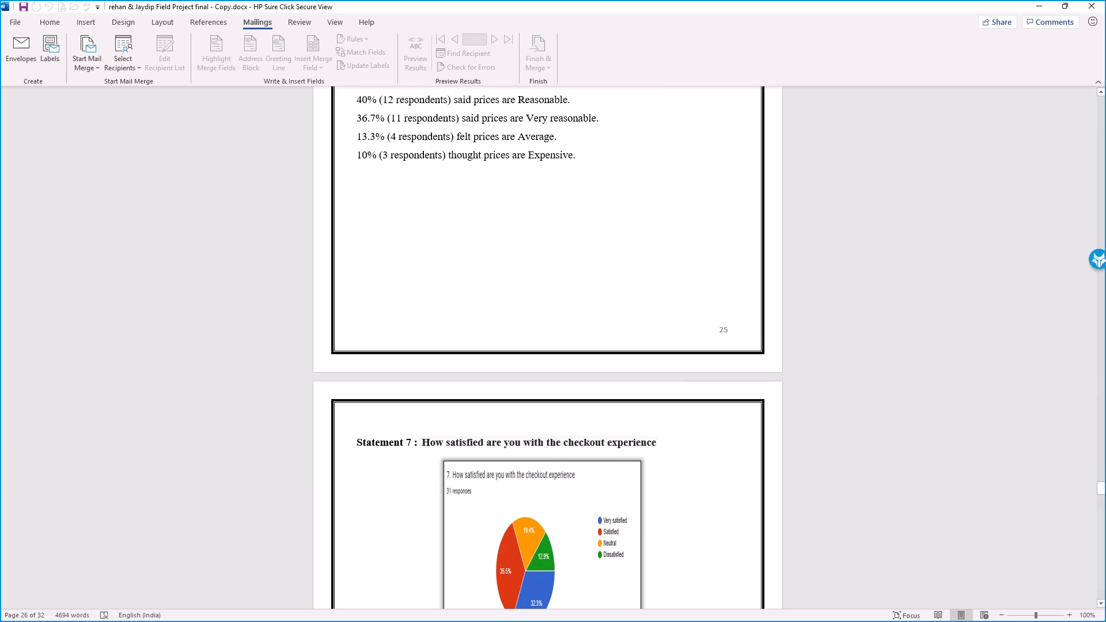
{"action": "scroll", "coordinate": [657, 282], "scroll_direction": "down", "scroll_amount": 4}
{"action": "scroll", "coordinate": [631, 317], "scroll_direction": "up", "scroll_amount": 3}
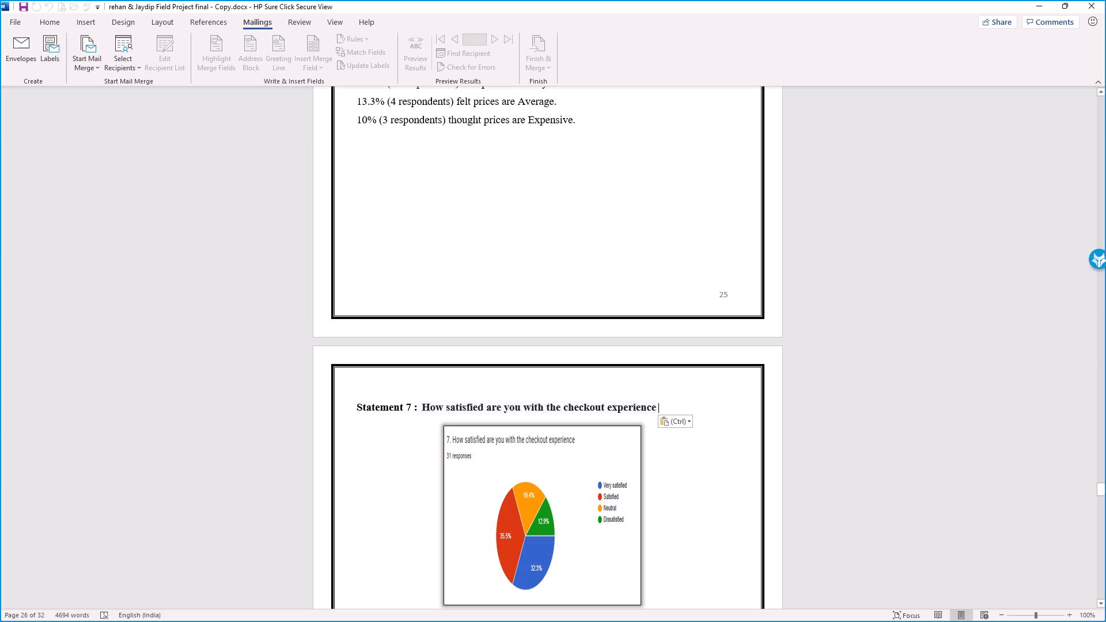
{"action": "scroll", "coordinate": [604, 248], "scroll_direction": "up", "scroll_amount": 7}
{"action": "left_click", "coordinate": [585, 321]}
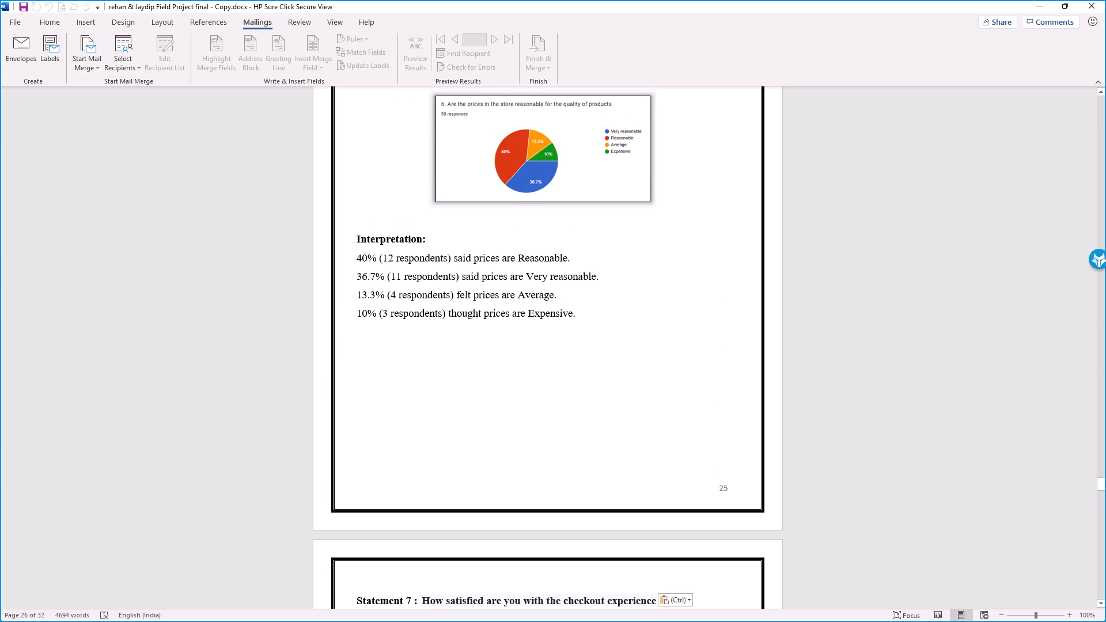
{"action": "left_click", "coordinate": [573, 333]}
{"action": "key", "text": "Return"}
{"action": "key", "text": "Return"}
{"action": "key", "text": "Return"}
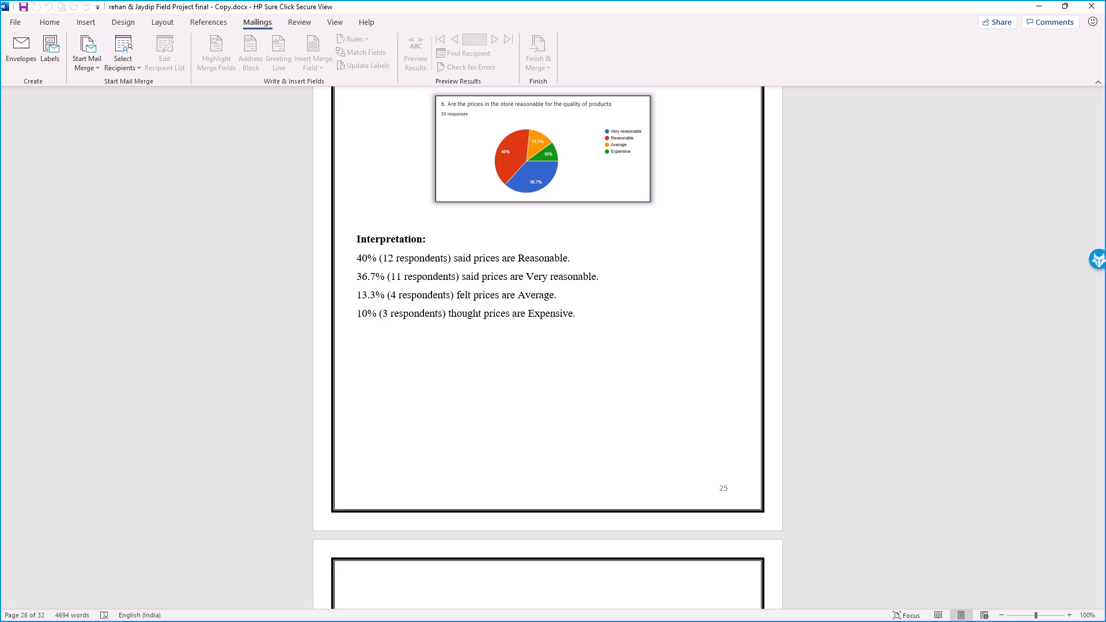
Insert seven blank lines between the Statement 6 chart and its Interpretation heading on page 25.
{"action": "left_click", "coordinate": [429, 236]}
{"action": "left_click", "coordinate": [407, 225]}
{"action": "key", "text": "Return"}
{"action": "key", "text": "Return"}
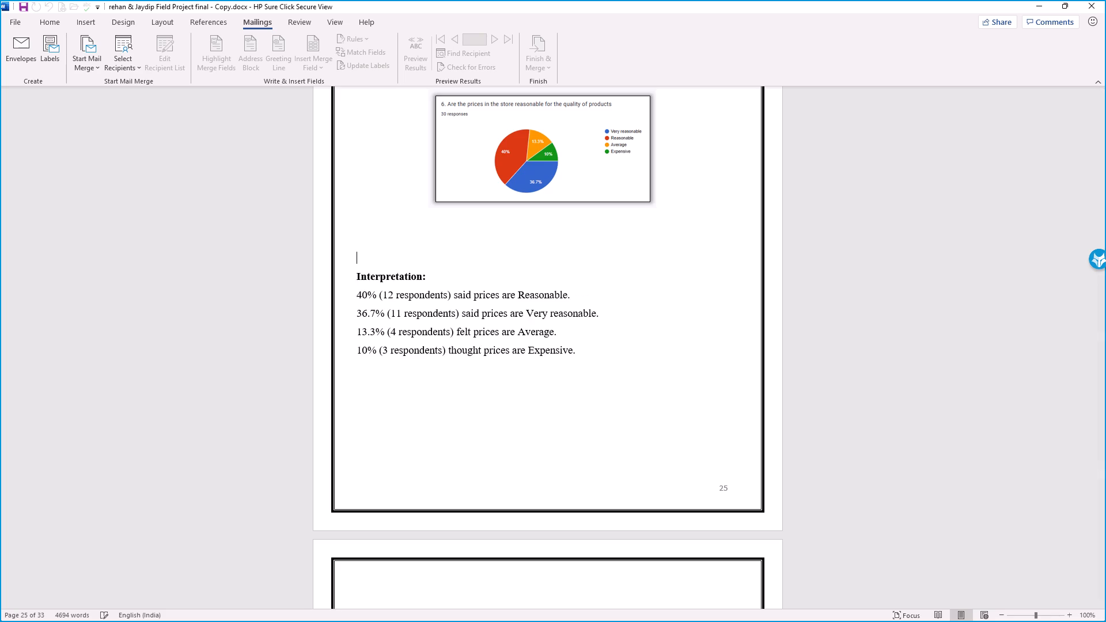
{"action": "key", "text": "Return"}
{"action": "key", "text": "Return"}
{"action": "key", "text": "Return"}
{"action": "key", "text": "Return"}
{"action": "key", "text": "Return"}
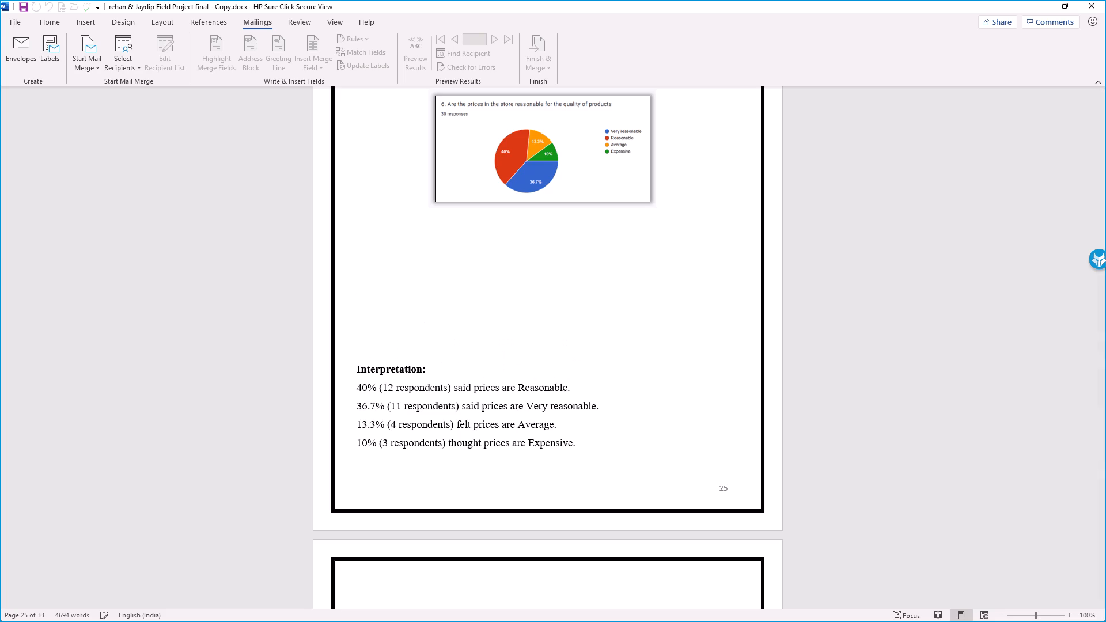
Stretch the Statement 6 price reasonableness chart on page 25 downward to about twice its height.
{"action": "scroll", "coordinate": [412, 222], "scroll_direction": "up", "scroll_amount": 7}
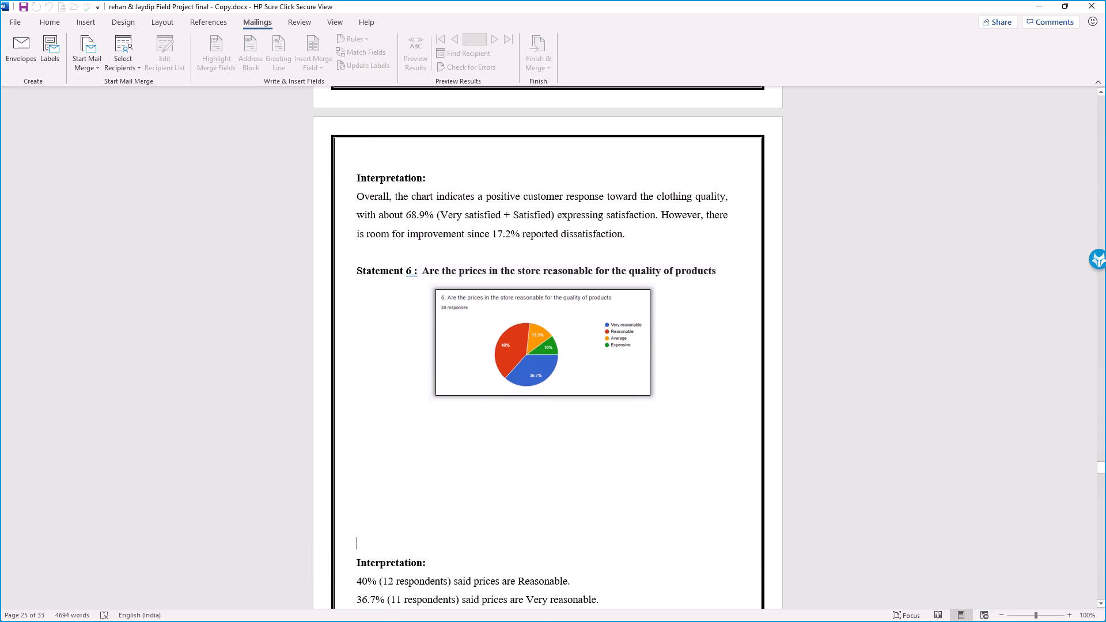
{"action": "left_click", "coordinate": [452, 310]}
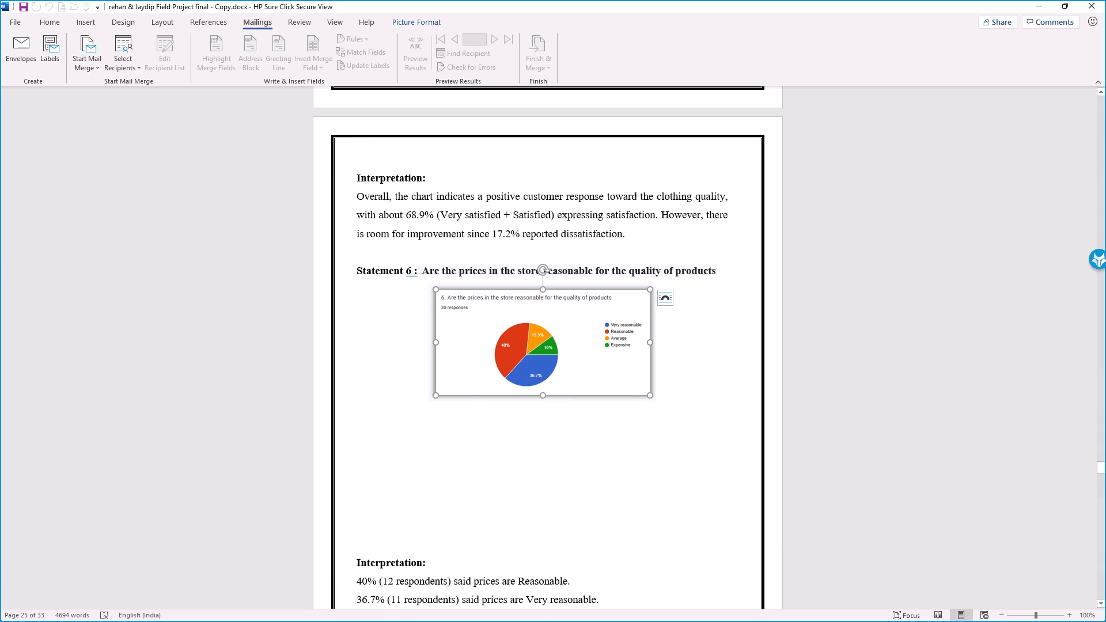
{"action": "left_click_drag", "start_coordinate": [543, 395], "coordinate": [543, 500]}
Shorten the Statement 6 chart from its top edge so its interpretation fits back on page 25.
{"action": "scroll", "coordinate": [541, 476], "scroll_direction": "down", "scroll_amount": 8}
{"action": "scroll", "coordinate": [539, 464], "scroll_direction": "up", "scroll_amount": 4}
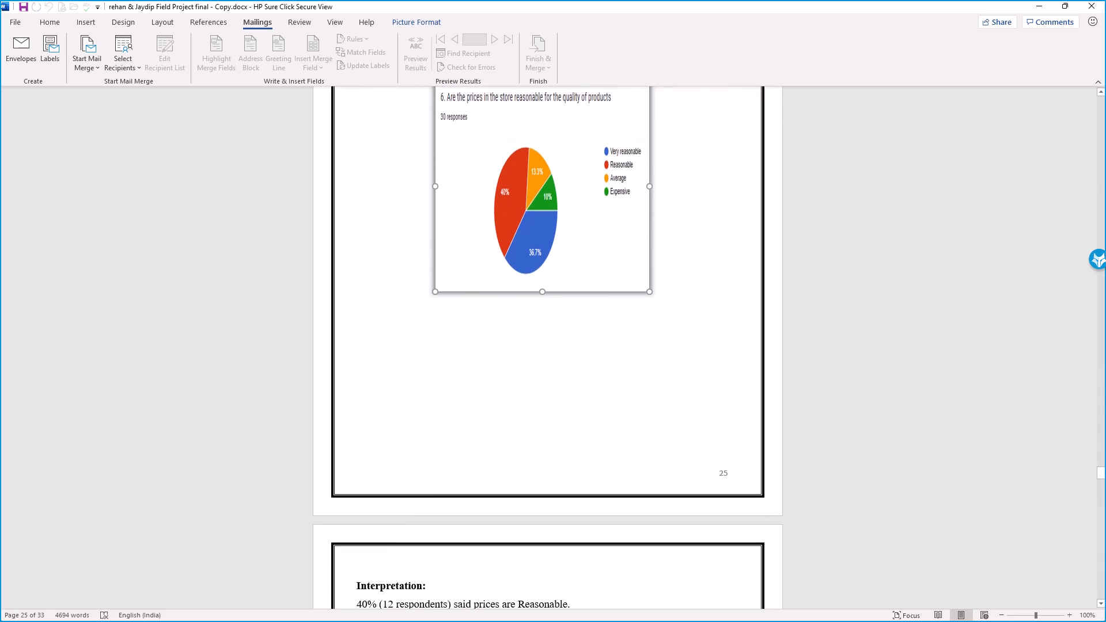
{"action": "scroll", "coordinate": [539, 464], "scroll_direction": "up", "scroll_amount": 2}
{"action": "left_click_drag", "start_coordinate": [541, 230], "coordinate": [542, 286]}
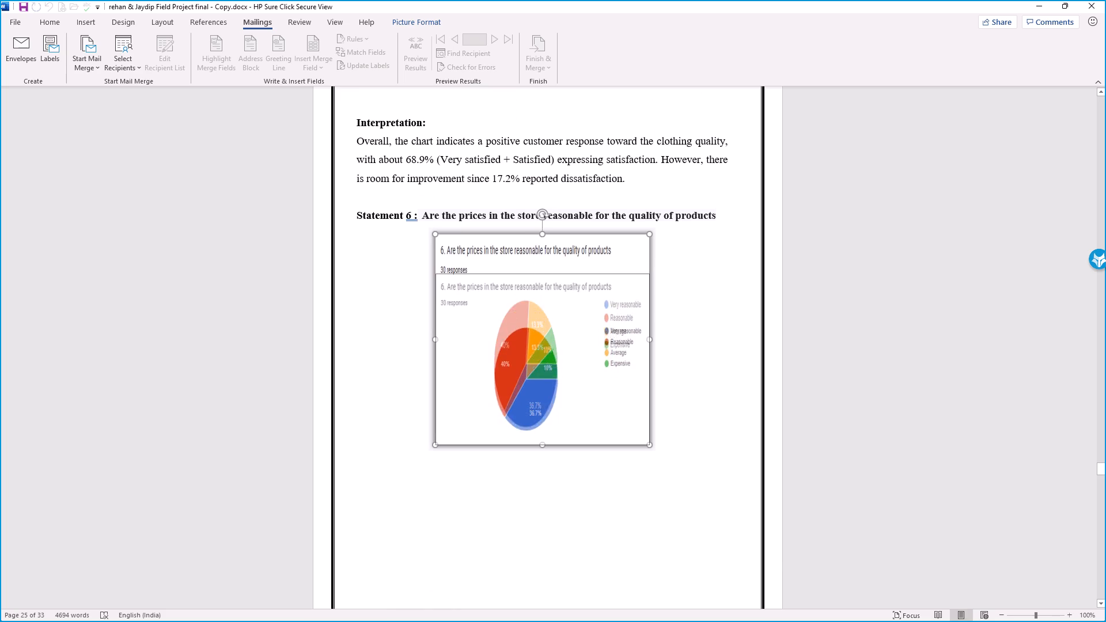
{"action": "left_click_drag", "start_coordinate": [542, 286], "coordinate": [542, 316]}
Extend the bottom edge of the Statement 6 chart well down into the blank space beneath it on page 25.
{"action": "scroll", "coordinate": [535, 321], "scroll_direction": "down", "scroll_amount": 3}
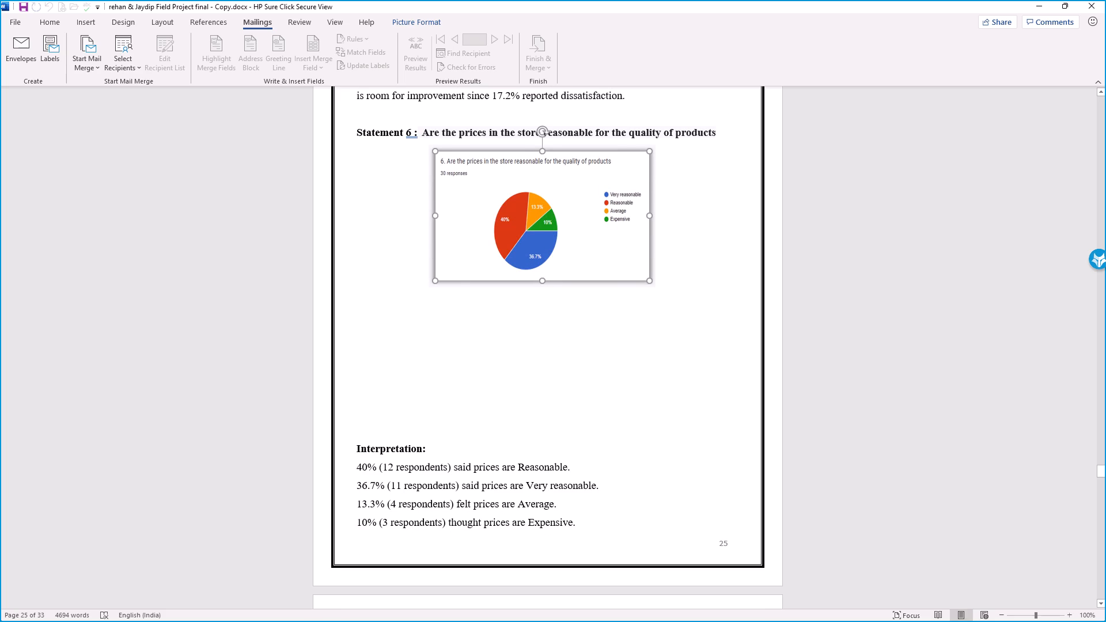
{"action": "left_click_drag", "start_coordinate": [543, 279], "coordinate": [539, 354]}
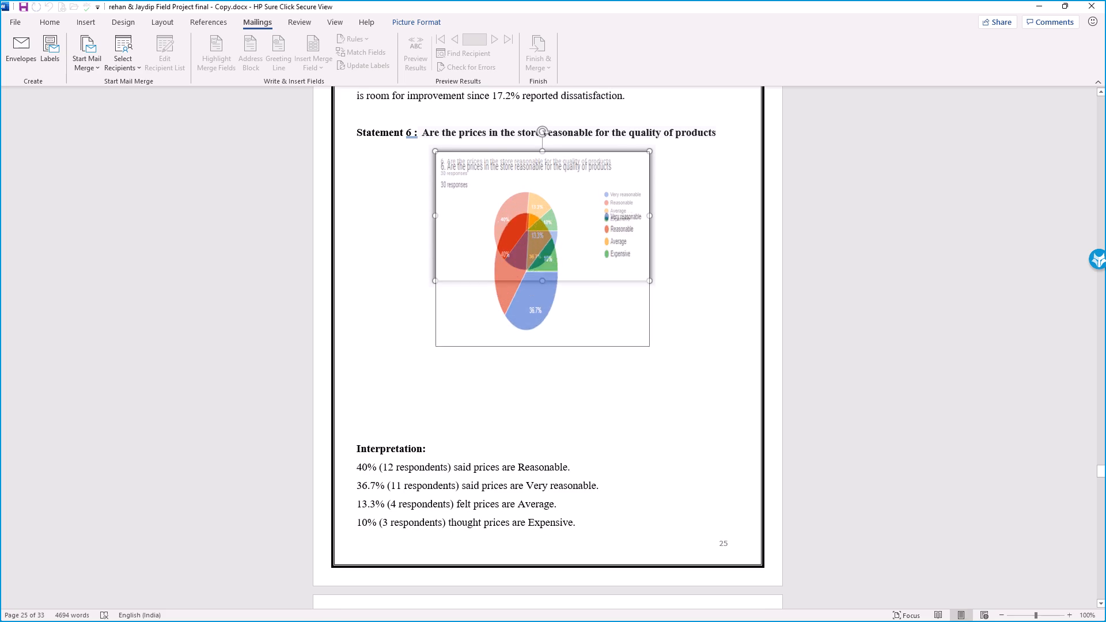
{"action": "left_click_drag", "start_coordinate": [539, 354], "coordinate": [538, 397]}
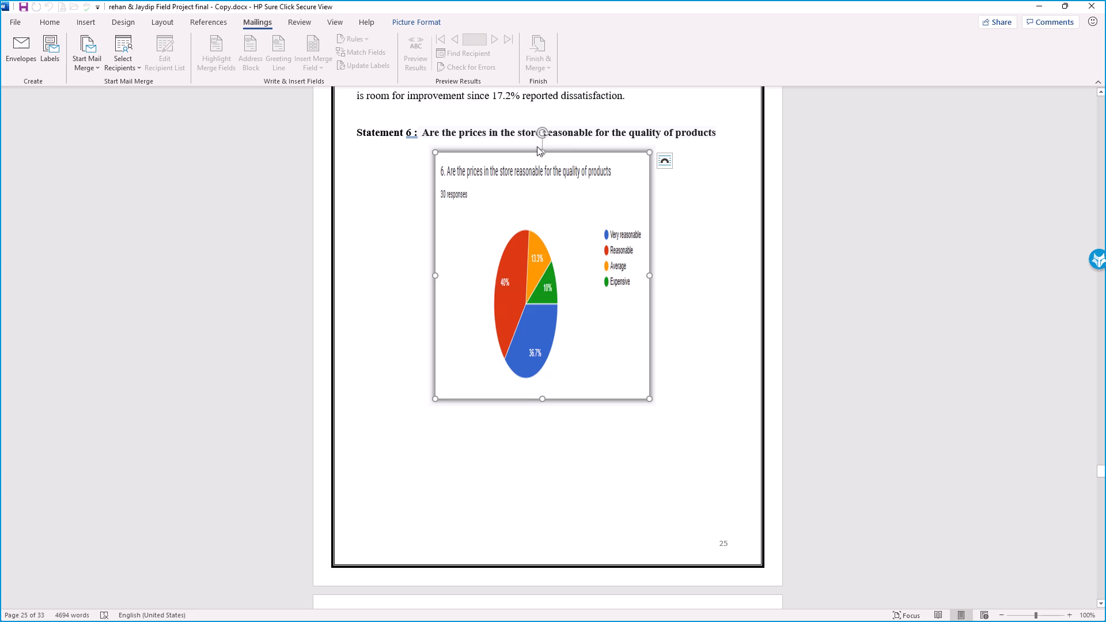
Shorten the Statement 6 chart on page 25 so part of its interpretation fits beneath it, and widen it slightly.
{"action": "left_click_drag", "start_coordinate": [543, 153], "coordinate": [543, 245]}
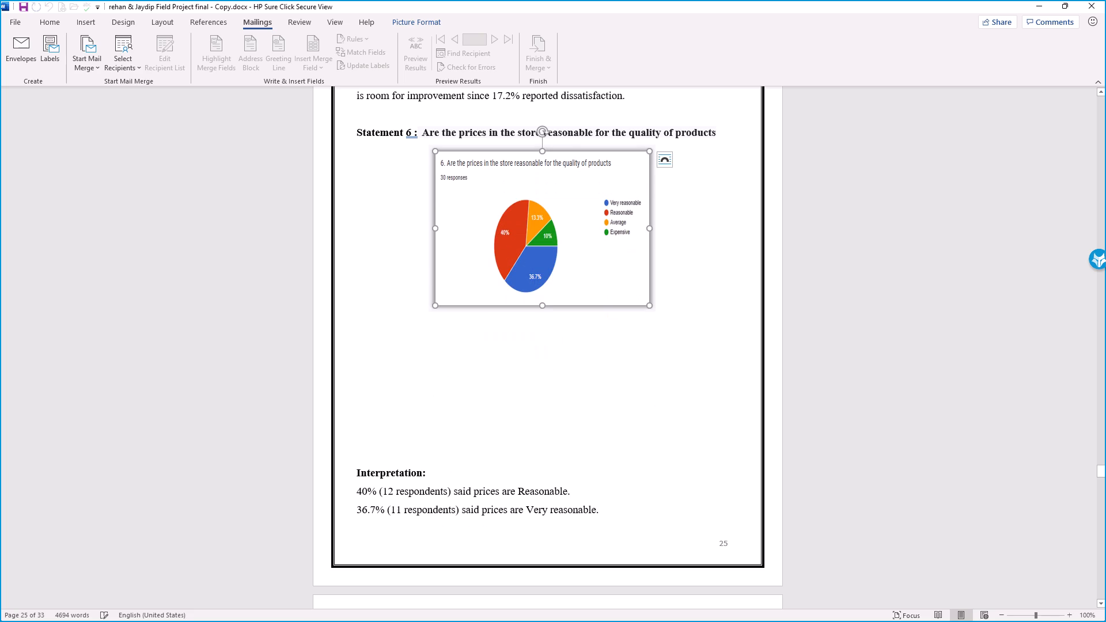
{"action": "left_click_drag", "start_coordinate": [550, 206], "coordinate": [533, 265]}
{"action": "left_click", "coordinate": [664, 158]}
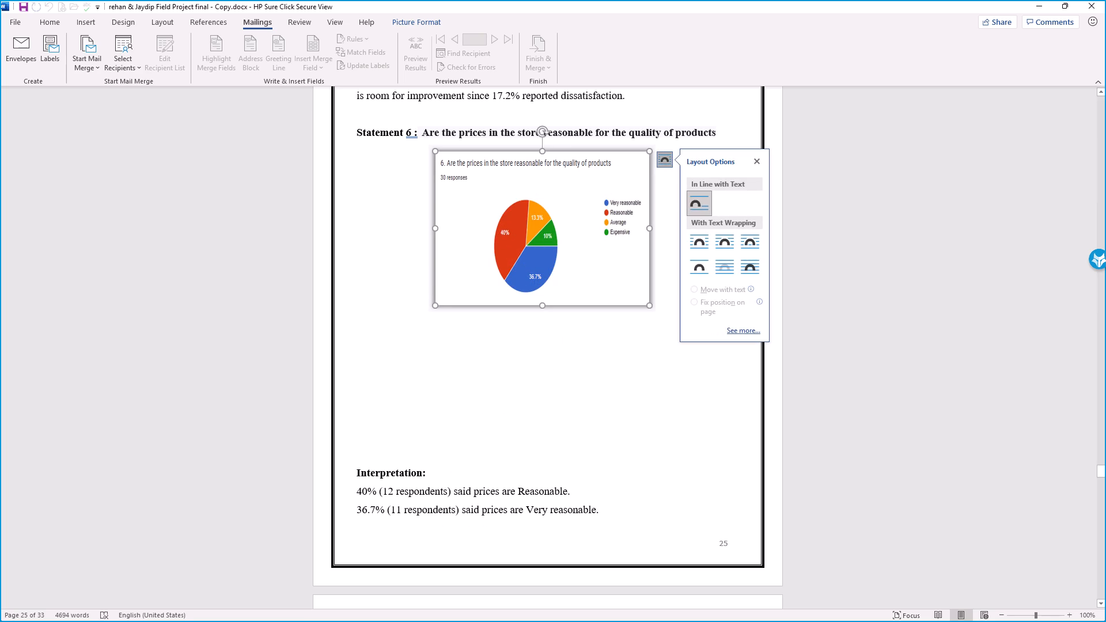
{"action": "left_click_drag", "start_coordinate": [652, 229], "coordinate": [655, 293]}
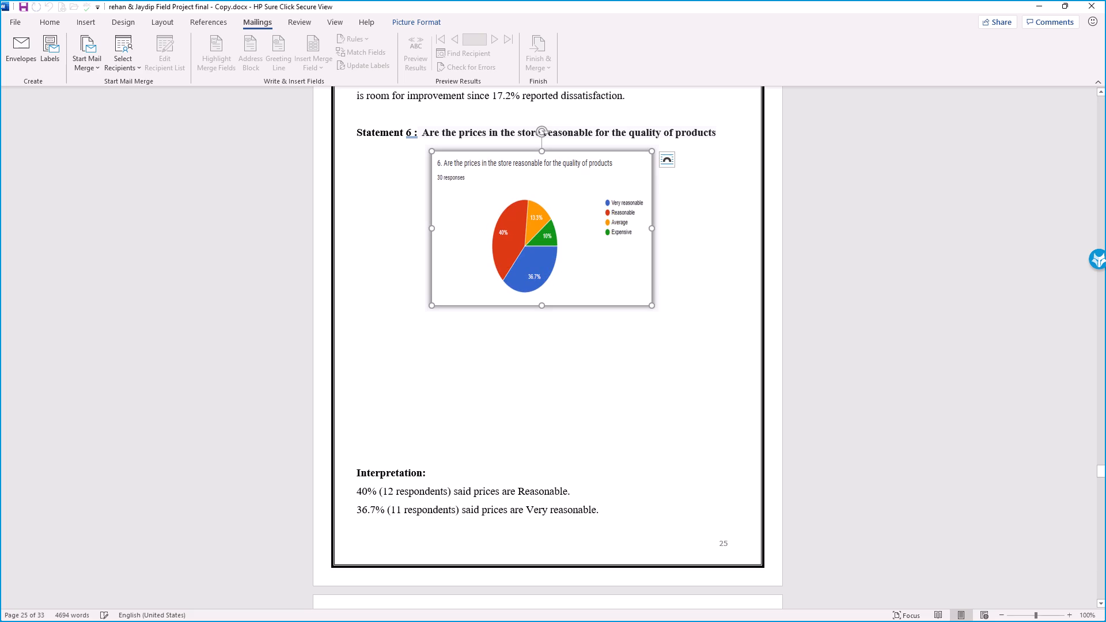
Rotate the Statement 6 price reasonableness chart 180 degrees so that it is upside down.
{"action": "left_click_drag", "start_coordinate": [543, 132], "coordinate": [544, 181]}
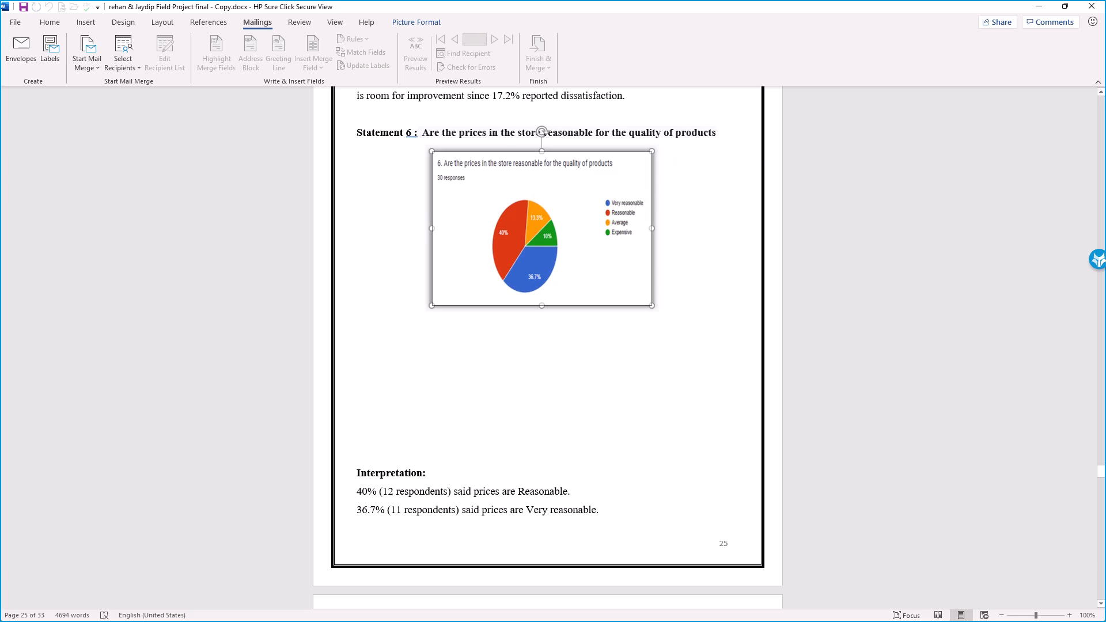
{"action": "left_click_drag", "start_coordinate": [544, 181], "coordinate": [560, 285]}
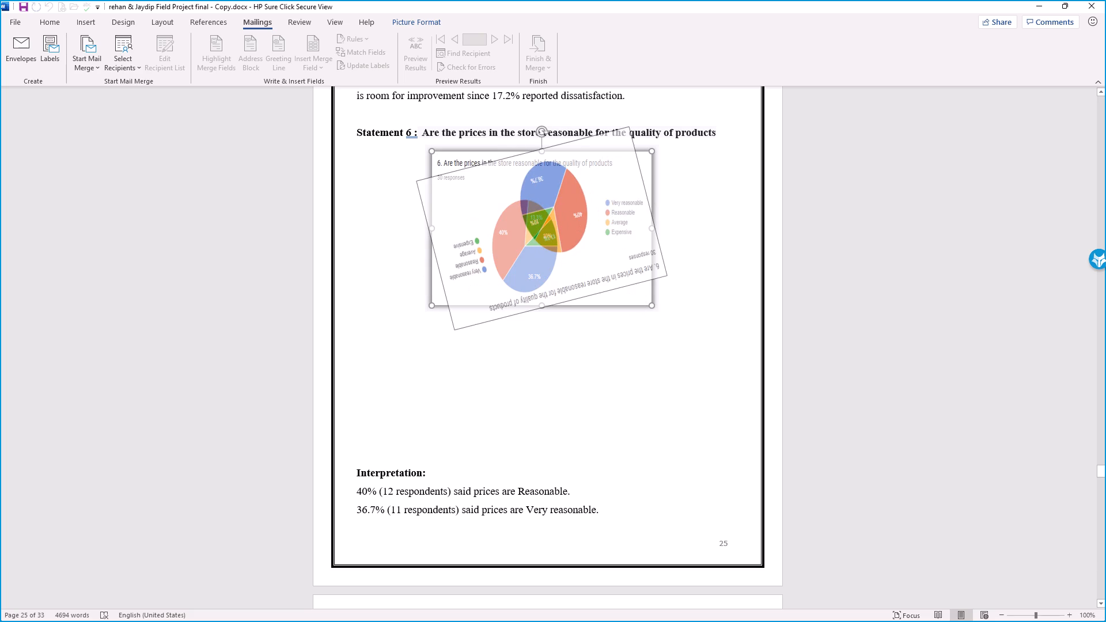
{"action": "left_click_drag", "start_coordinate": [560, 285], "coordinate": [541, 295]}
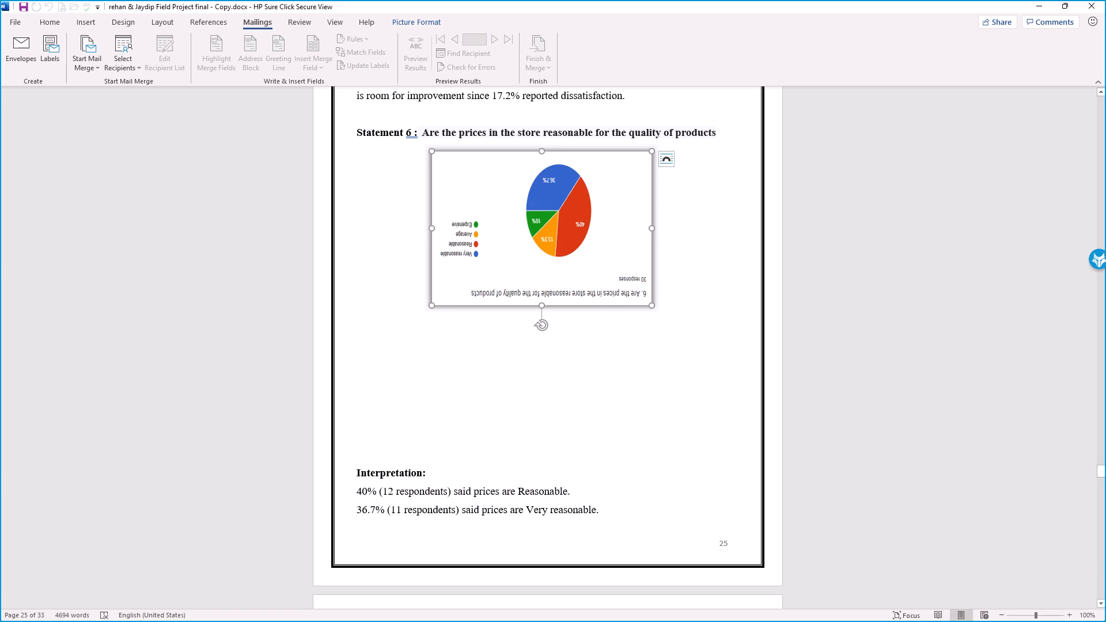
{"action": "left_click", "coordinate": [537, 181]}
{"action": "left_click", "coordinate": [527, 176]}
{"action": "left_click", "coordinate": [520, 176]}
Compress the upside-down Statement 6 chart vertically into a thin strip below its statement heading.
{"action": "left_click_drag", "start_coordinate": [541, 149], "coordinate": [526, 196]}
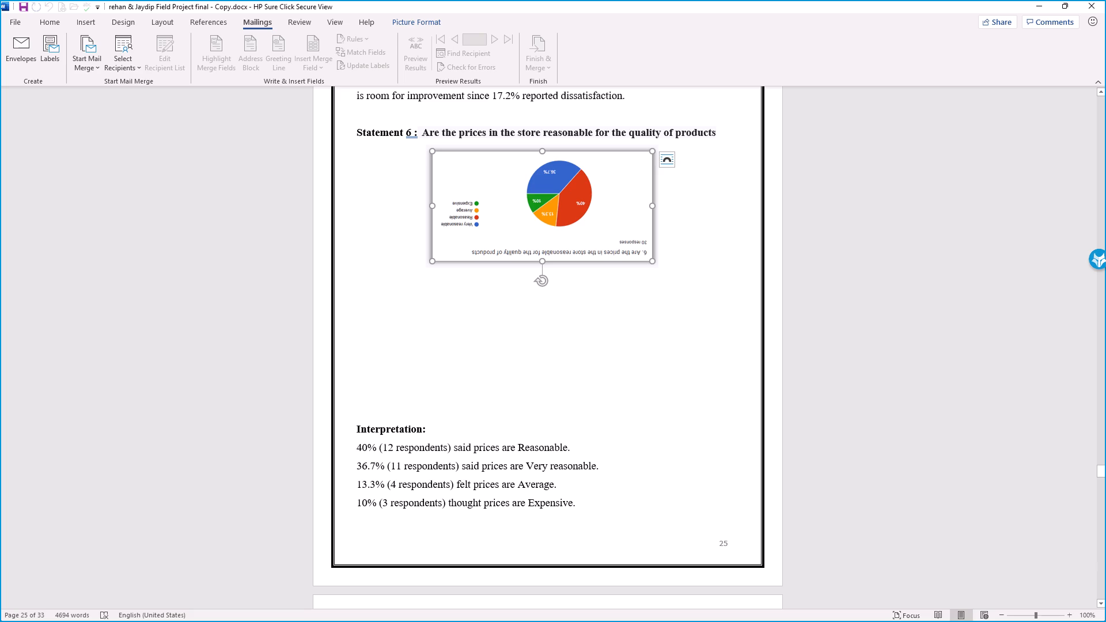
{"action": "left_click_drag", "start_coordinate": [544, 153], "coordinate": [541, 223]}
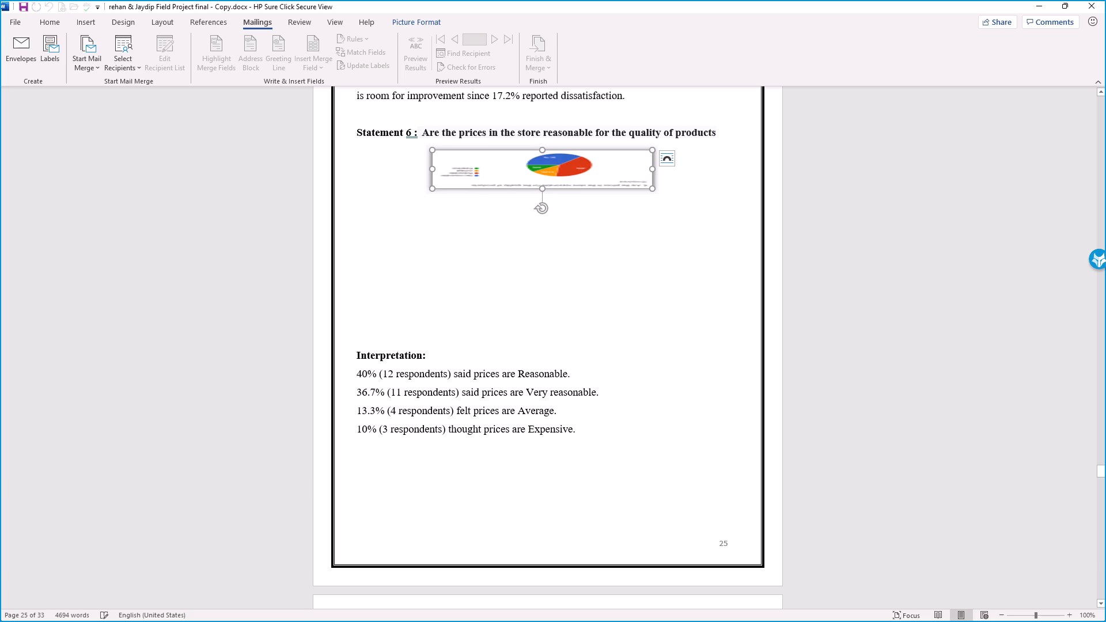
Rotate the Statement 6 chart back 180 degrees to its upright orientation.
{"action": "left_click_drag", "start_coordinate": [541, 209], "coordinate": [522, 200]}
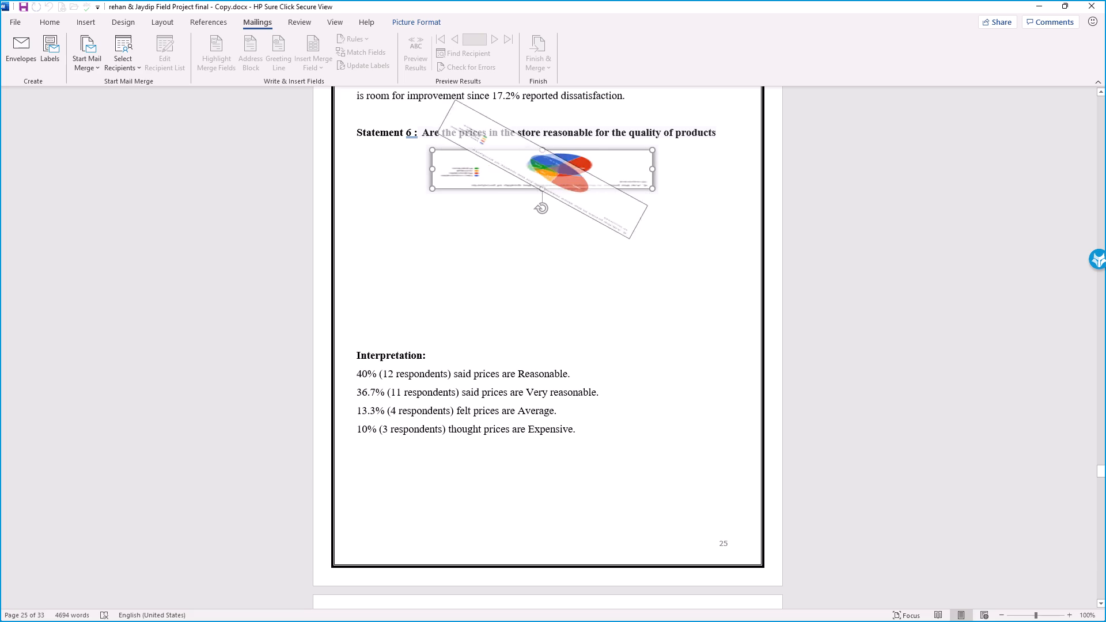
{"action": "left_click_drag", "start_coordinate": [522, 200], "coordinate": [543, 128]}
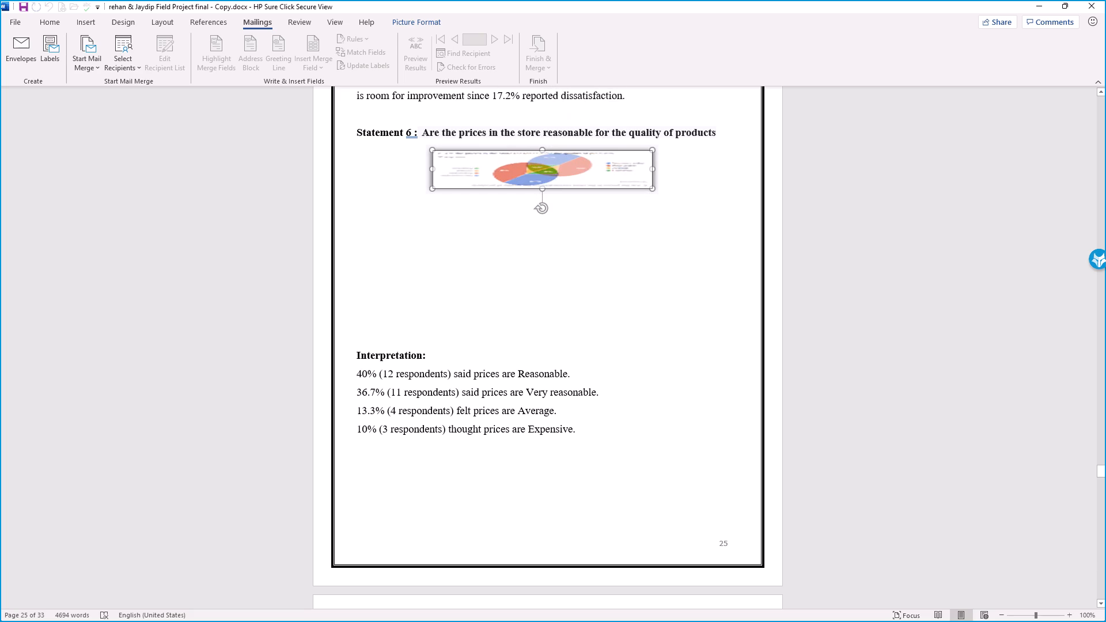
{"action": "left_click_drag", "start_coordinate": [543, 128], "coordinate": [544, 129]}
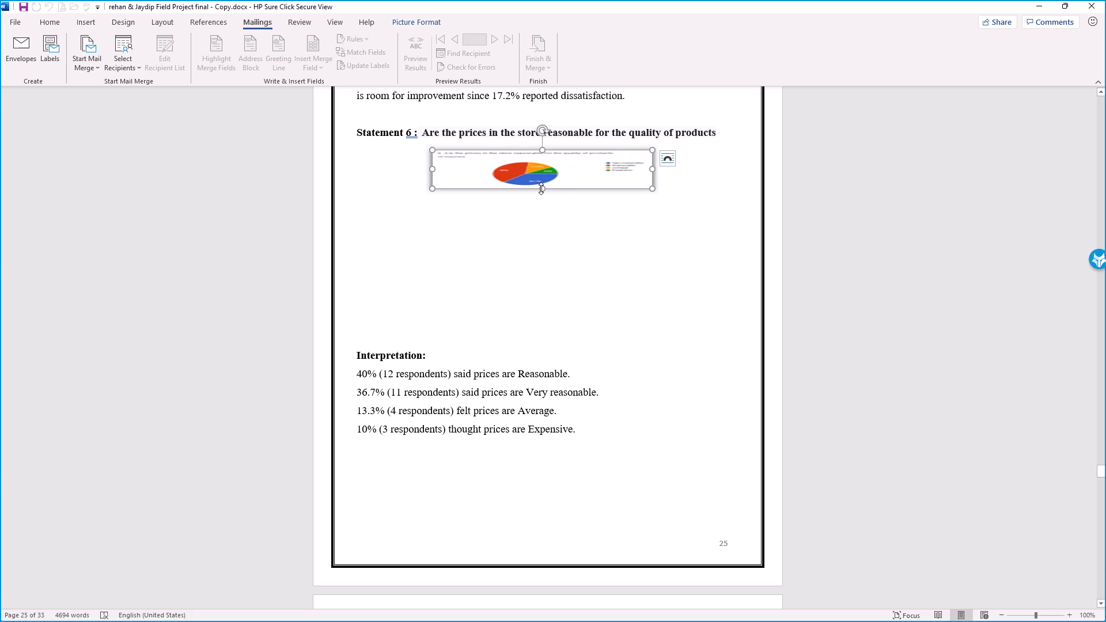
Adjust the Statement 6 chart's height so it is readable and its four-line interpretation fits on page 25.
{"action": "left_click_drag", "start_coordinate": [541, 188], "coordinate": [543, 274]}
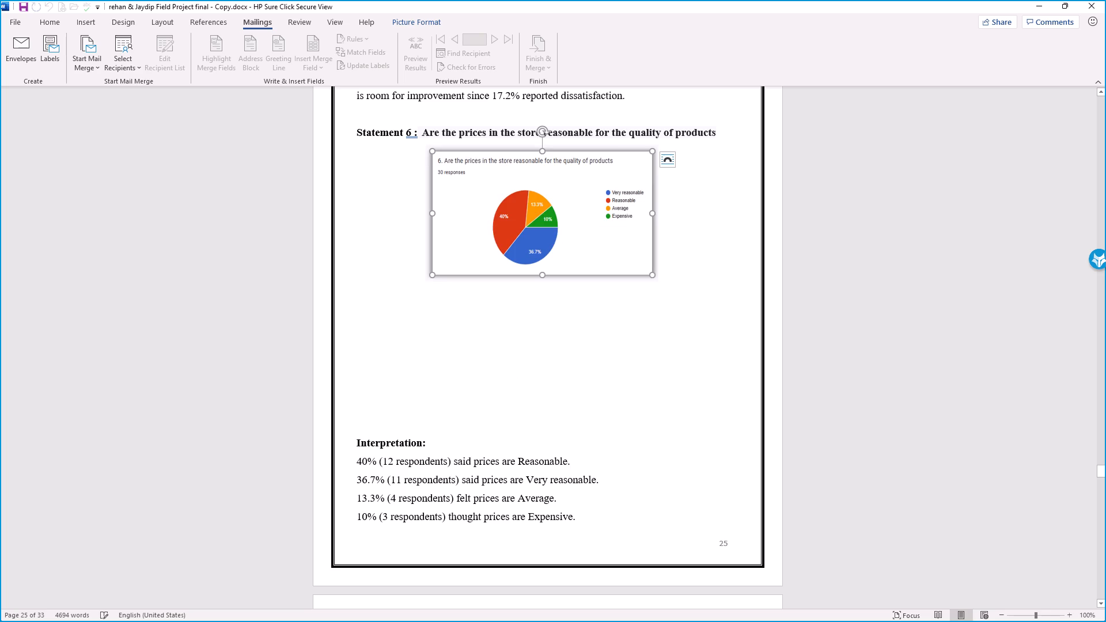
{"action": "left_click_drag", "start_coordinate": [543, 274], "coordinate": [543, 339]}
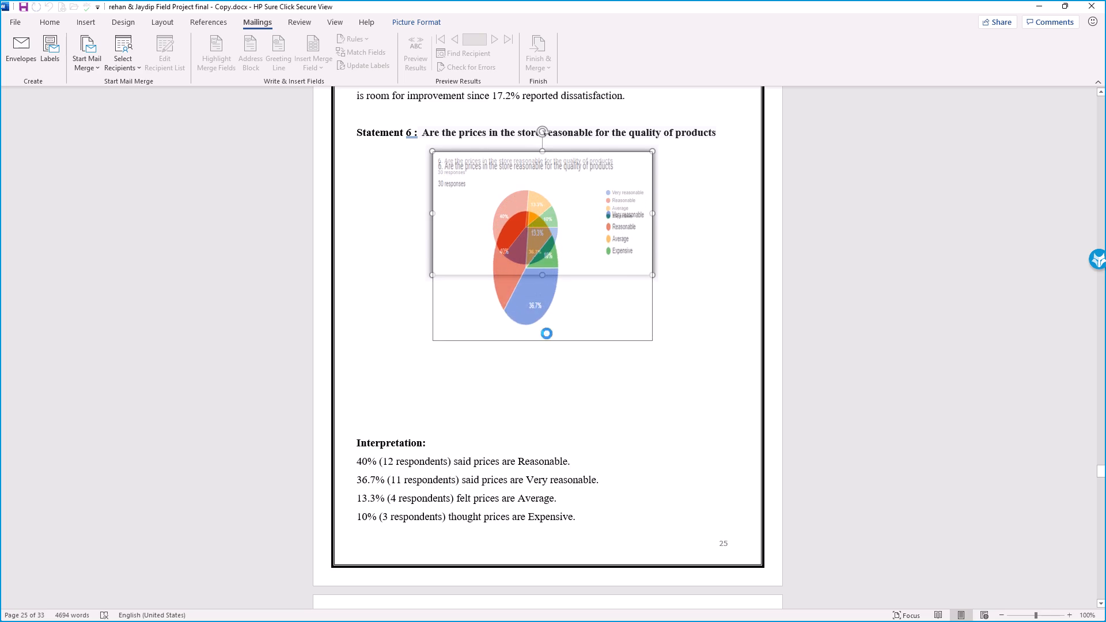
{"action": "left_click_drag", "start_coordinate": [543, 149], "coordinate": [541, 175]}
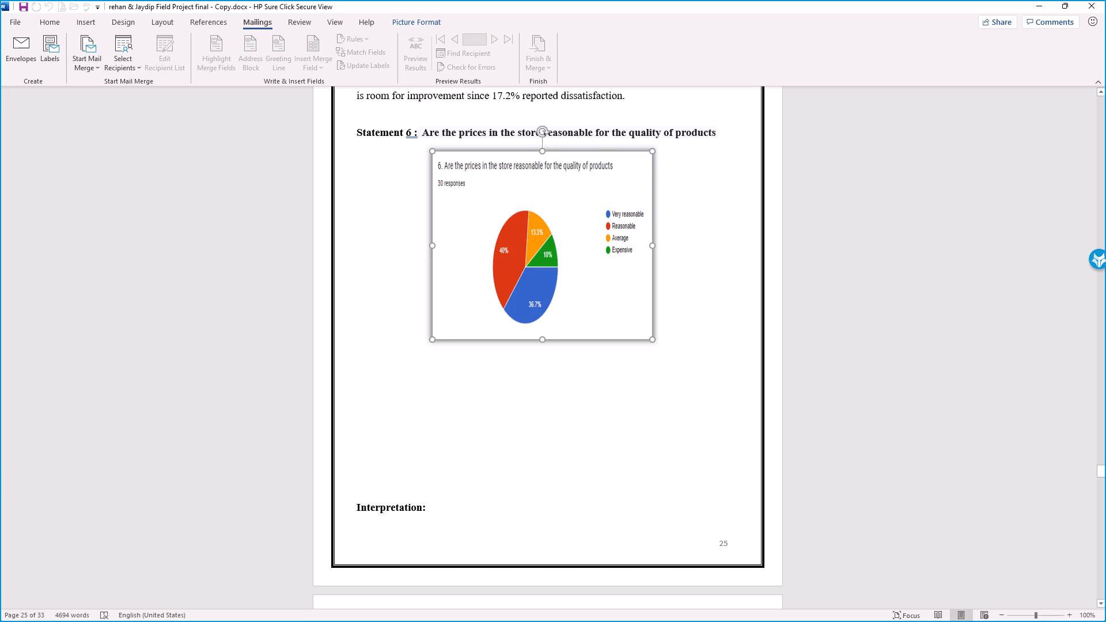
{"action": "left_click_drag", "start_coordinate": [541, 175], "coordinate": [538, 241]}
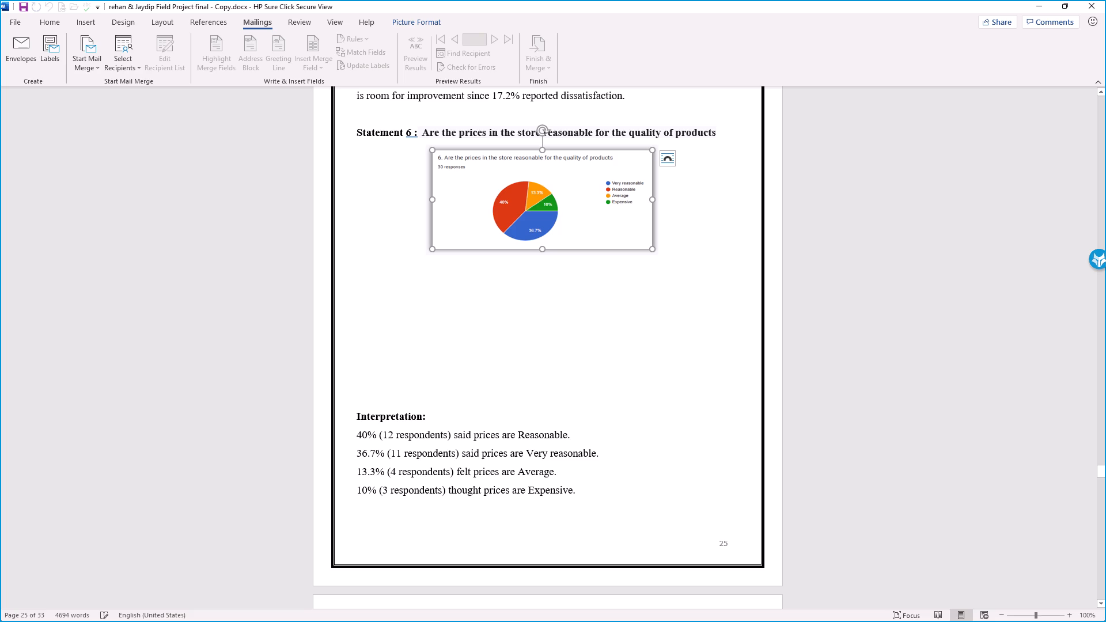
Examine the layout of the Statement 5, 6 and 7 charts and interpretations across pages 24 to 26.
{"action": "scroll", "coordinate": [499, 176], "scroll_direction": "up", "scroll_amount": 13}
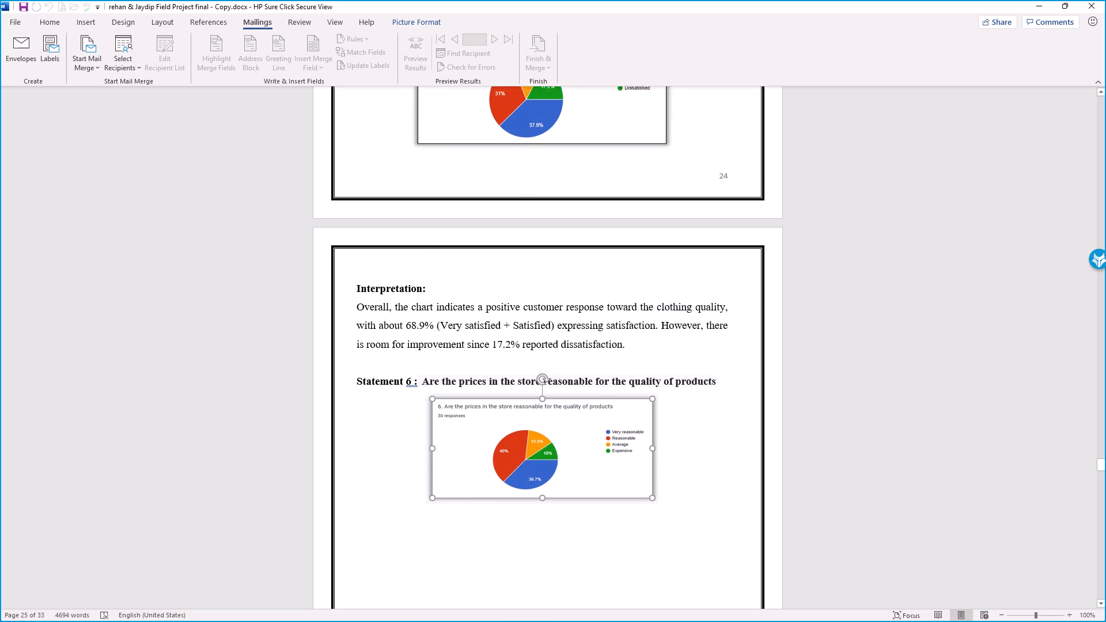
{"action": "scroll", "coordinate": [503, 173], "scroll_direction": "up", "scroll_amount": 3}
{"action": "scroll", "coordinate": [503, 173], "scroll_direction": "down", "scroll_amount": 3}
{"action": "scroll", "coordinate": [503, 173], "scroll_direction": "up", "scroll_amount": 2}
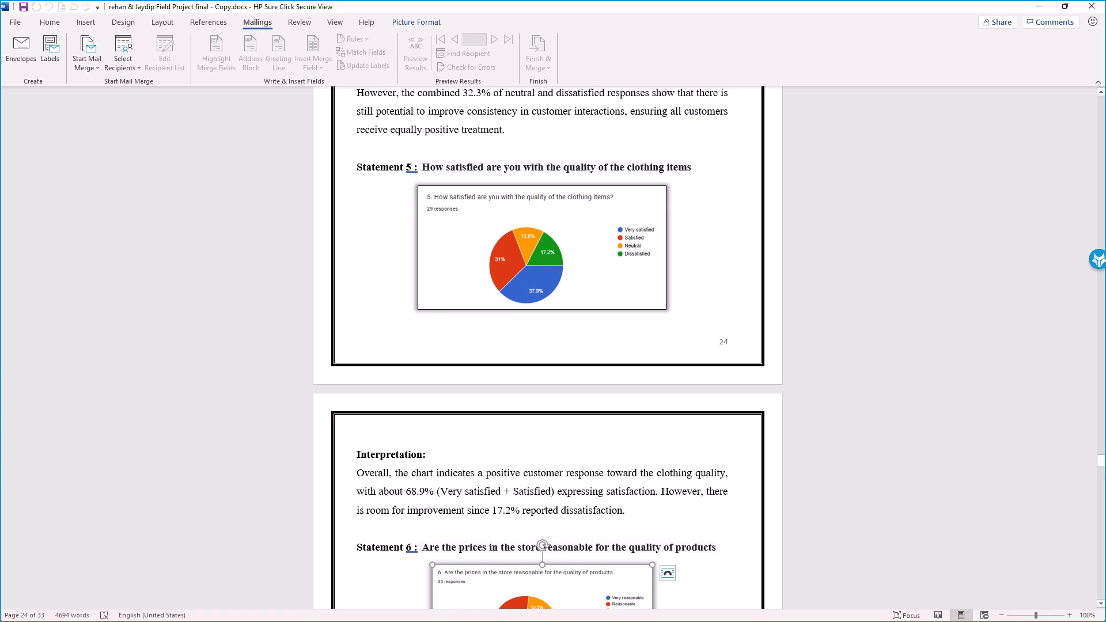
{"action": "scroll", "coordinate": [522, 164], "scroll_direction": "down", "scroll_amount": 14}
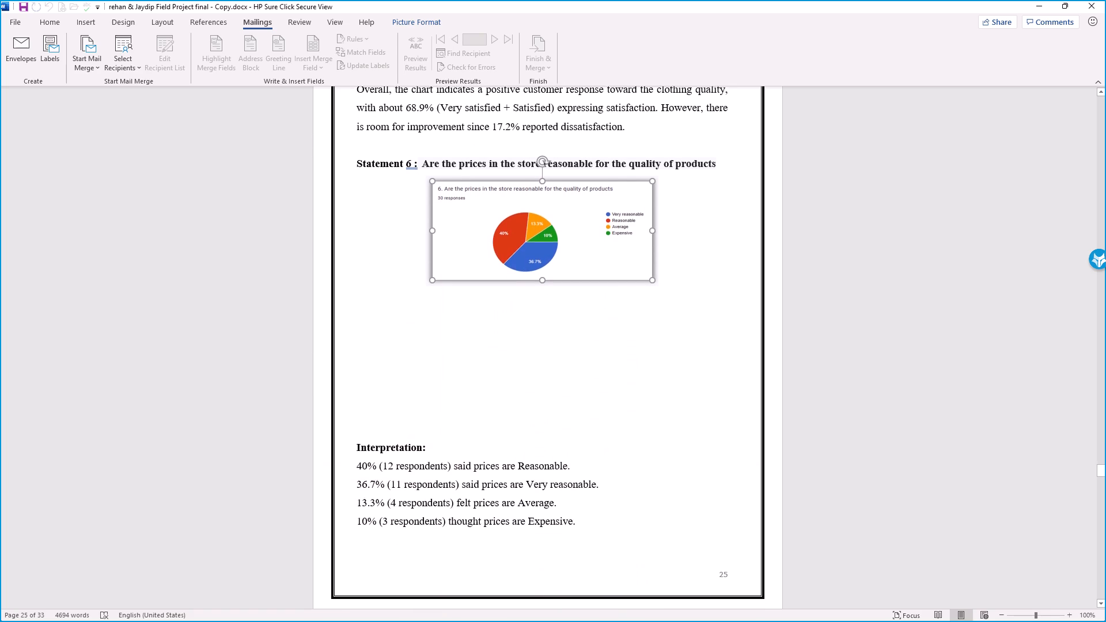
{"action": "scroll", "coordinate": [522, 164], "scroll_direction": "down", "scroll_amount": 10}
{"action": "scroll", "coordinate": [522, 164], "scroll_direction": "down", "scroll_amount": 11}
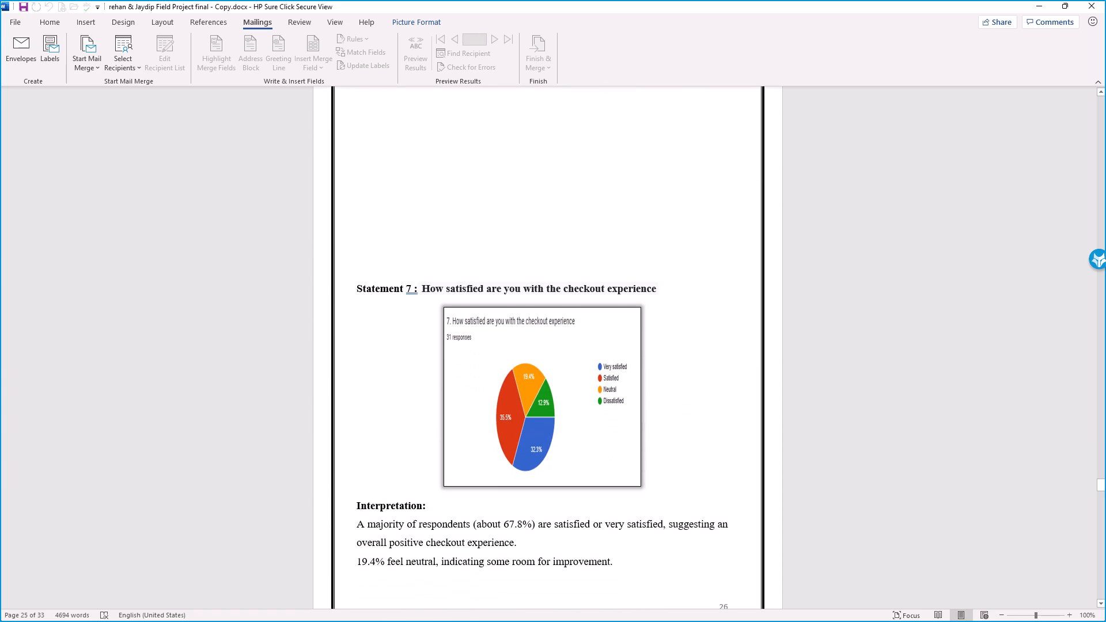
Stretch the Statement 5 clothing quality chart on page 24 downward past the bottom of the page.
{"action": "scroll", "coordinate": [523, 150], "scroll_direction": "up", "scroll_amount": 20}
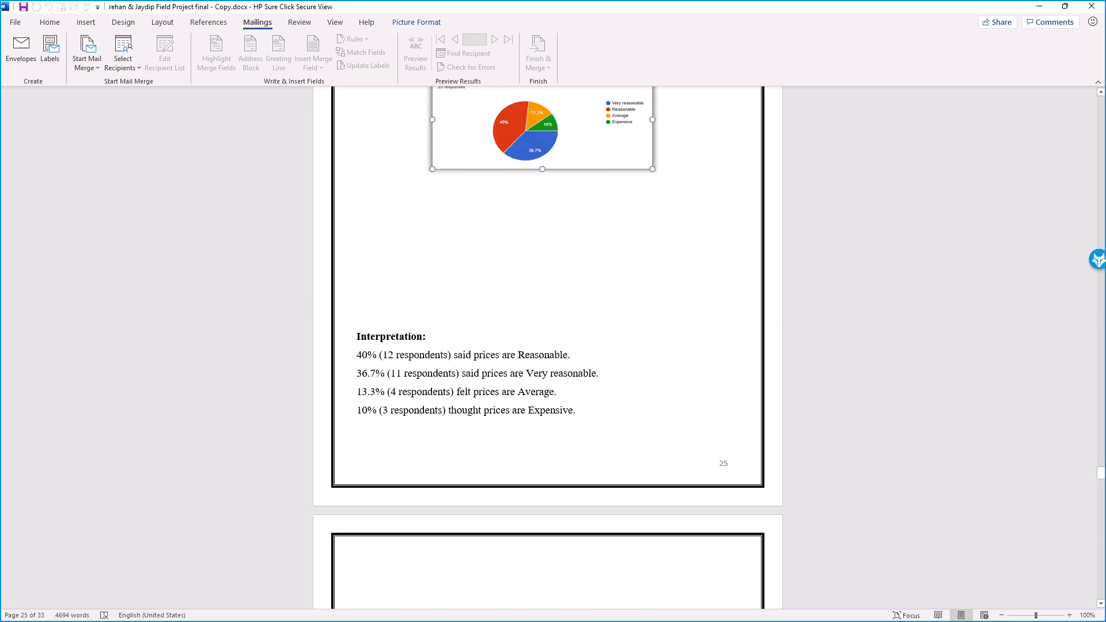
{"action": "scroll", "coordinate": [523, 150], "scroll_direction": "up", "scroll_amount": 11}
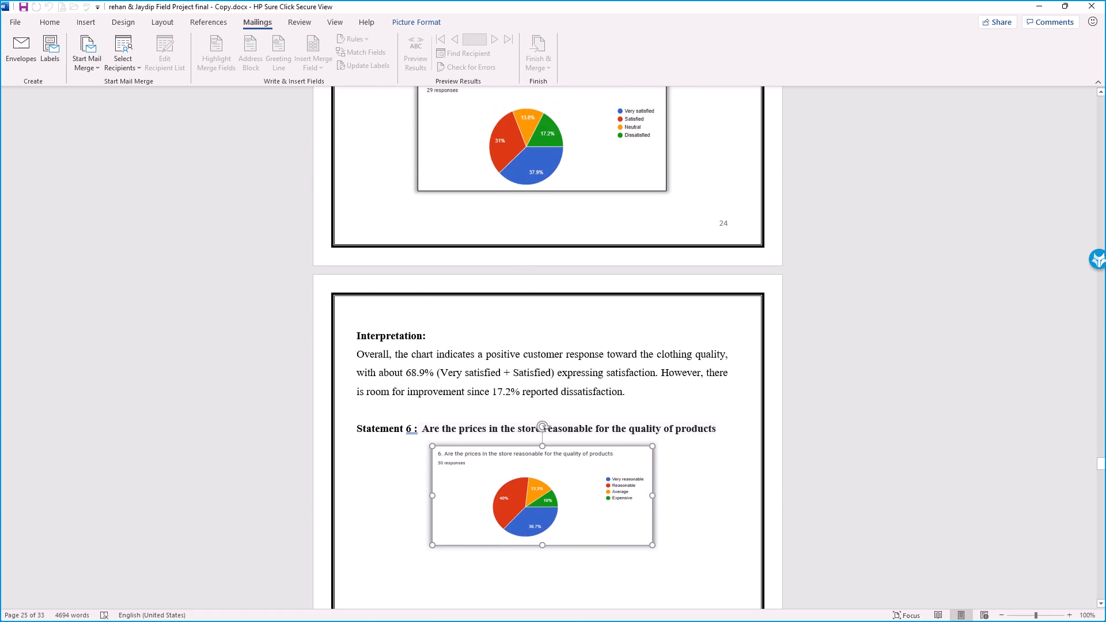
{"action": "scroll", "coordinate": [541, 113], "scroll_direction": "up", "scroll_amount": 7}
{"action": "left_click", "coordinate": [511, 333]}
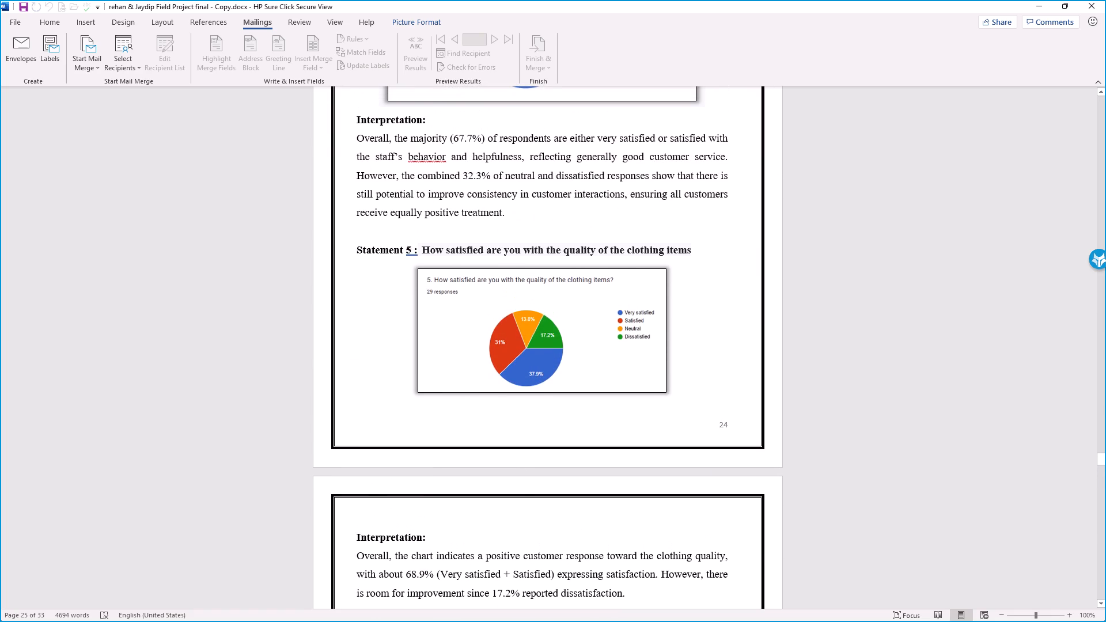
{"action": "left_click_drag", "start_coordinate": [543, 390], "coordinate": [552, 473]}
Copy the Statement 6 interpretation heading and its four lines from page 26 and paste them below the chart on page 25.
{"action": "scroll", "coordinate": [565, 456], "scroll_direction": "down", "scroll_amount": 11}
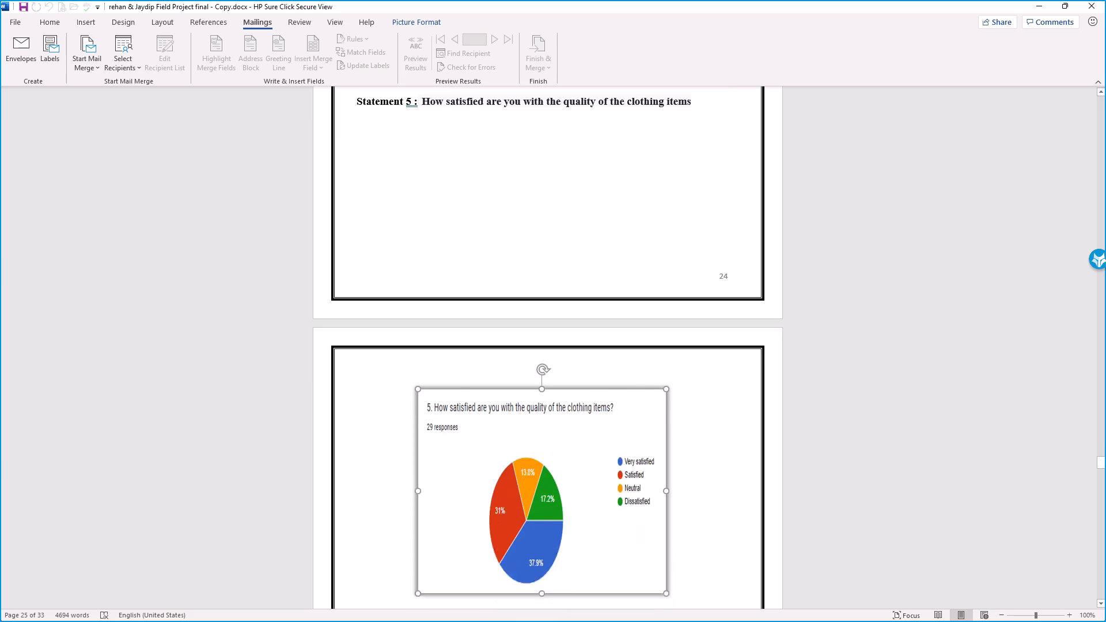
{"action": "scroll", "coordinate": [571, 446], "scroll_direction": "down", "scroll_amount": 12}
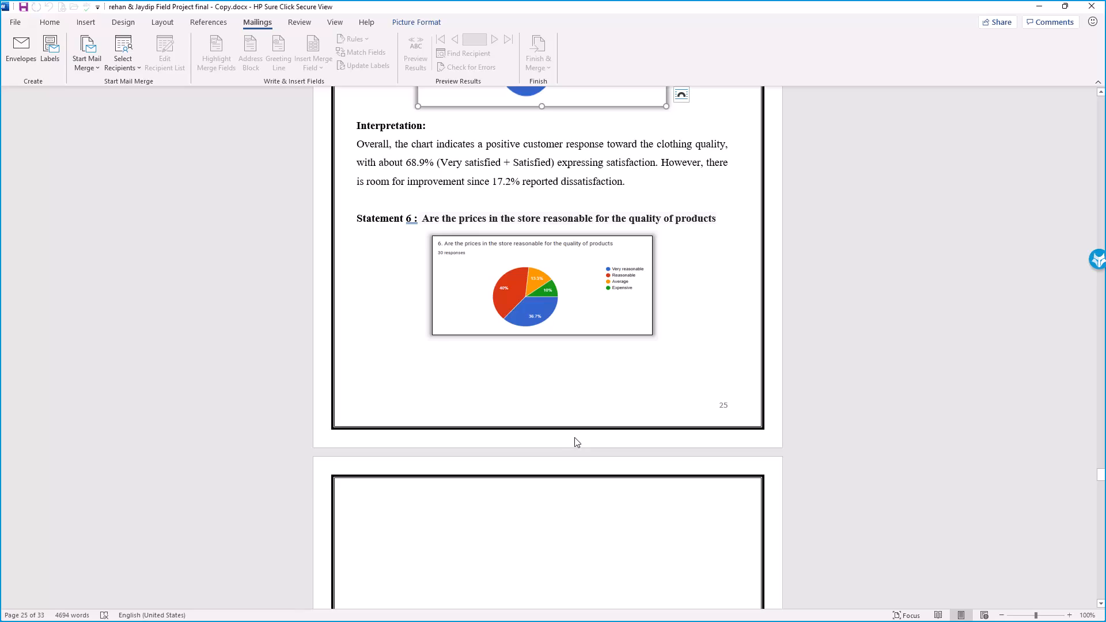
{"action": "scroll", "coordinate": [489, 382], "scroll_direction": "up", "scroll_amount": 4}
{"action": "scroll", "coordinate": [489, 382], "scroll_direction": "down", "scroll_amount": 12}
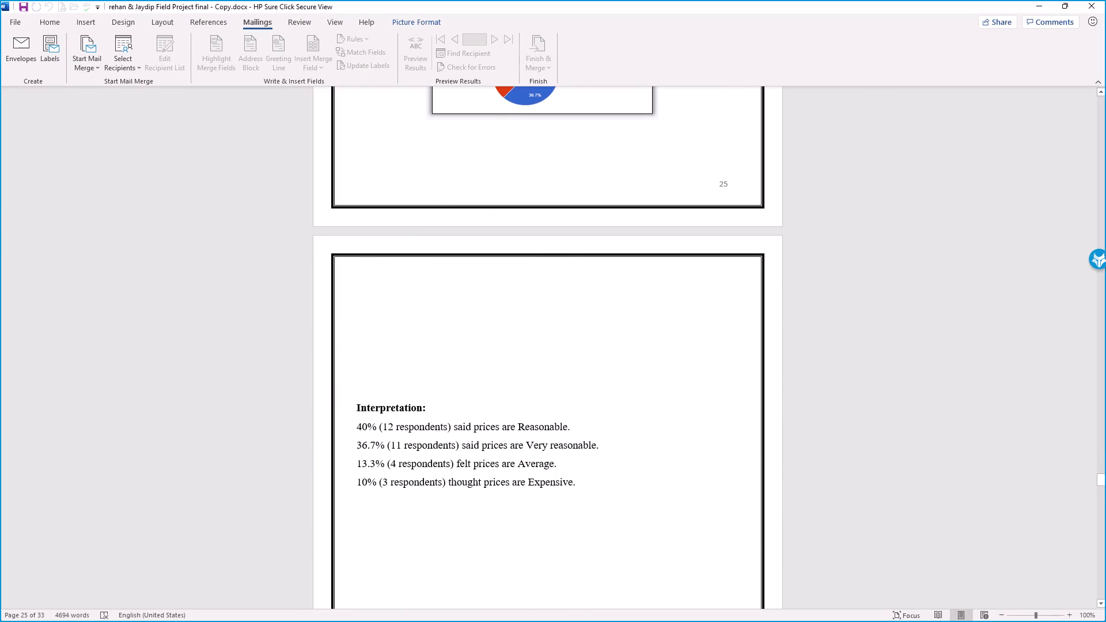
{"action": "left_click_drag", "start_coordinate": [358, 407], "coordinate": [563, 497]}
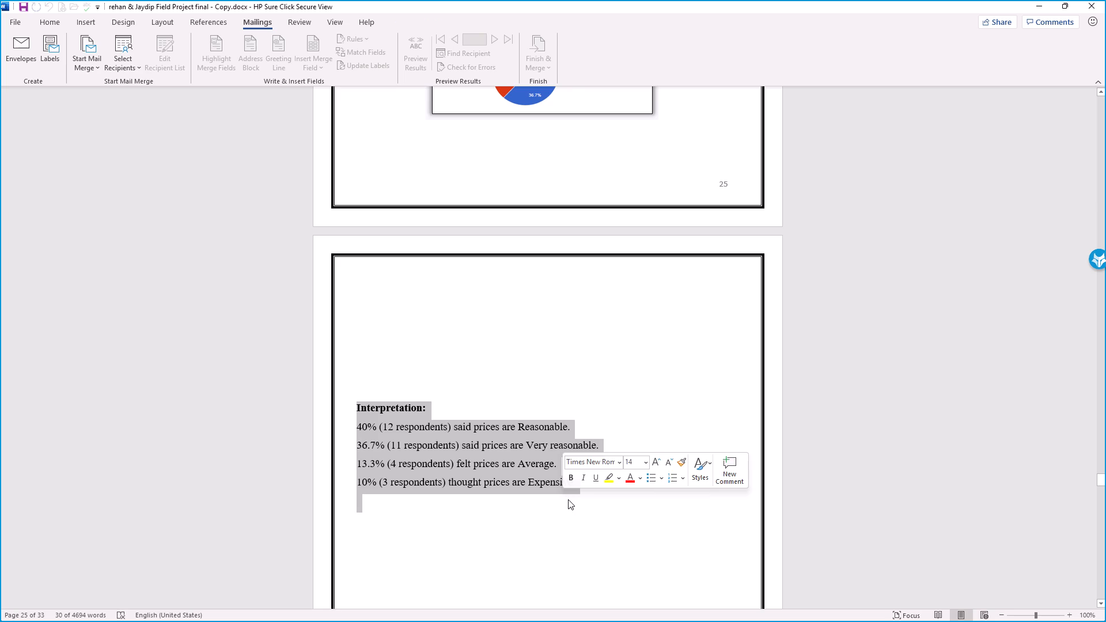
{"action": "key", "text": "ctrl+c"}
{"action": "left_click", "coordinate": [388, 158]}
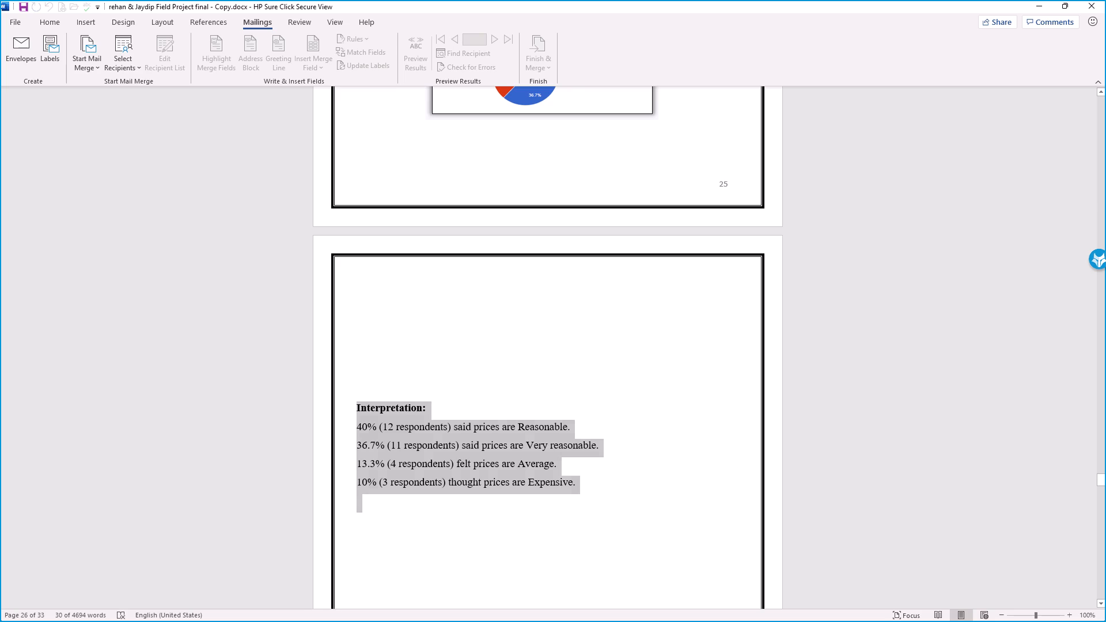
{"action": "key", "text": "ctrl+v"}
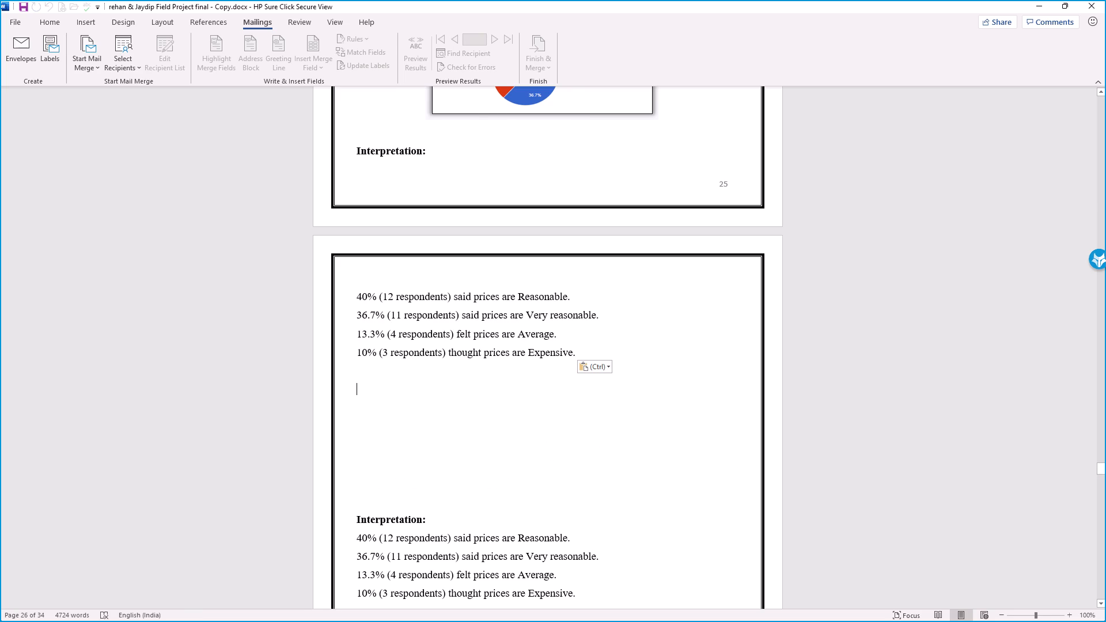
Shorten the Statement 5 chart from its bottom edge until the whole pasted Statement 6 interpretation fits on page 25.
{"action": "scroll", "coordinate": [441, 130], "scroll_direction": "up", "scroll_amount": 12}
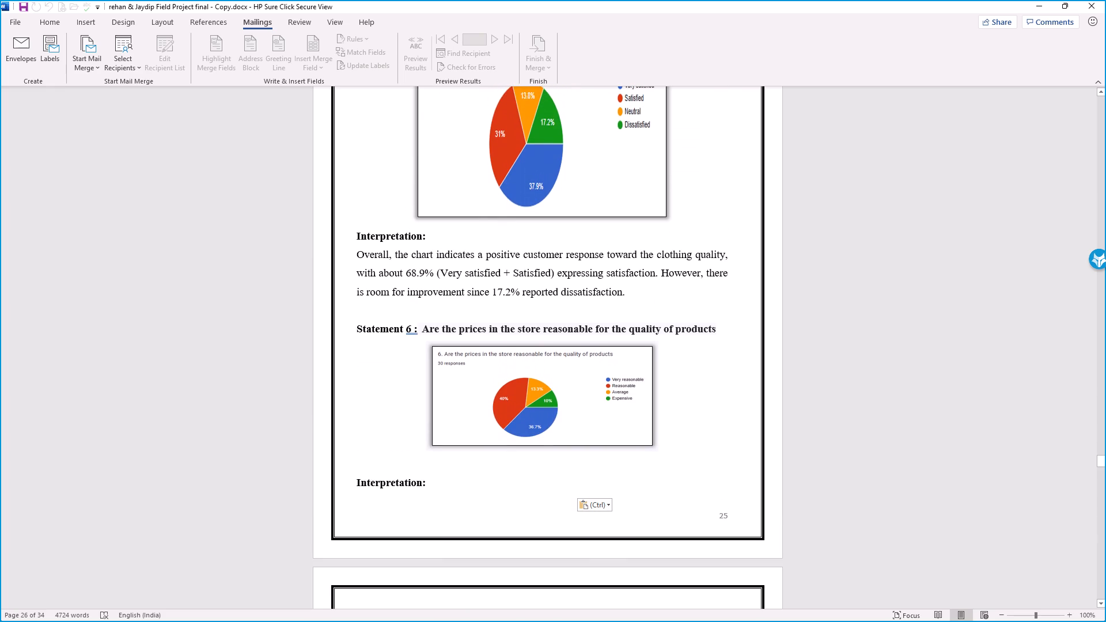
{"action": "left_click", "coordinate": [546, 201]}
{"action": "left_click_drag", "start_coordinate": [539, 217], "coordinate": [540, 209]}
{"action": "left_click_drag", "start_coordinate": [540, 209], "coordinate": [540, 189]}
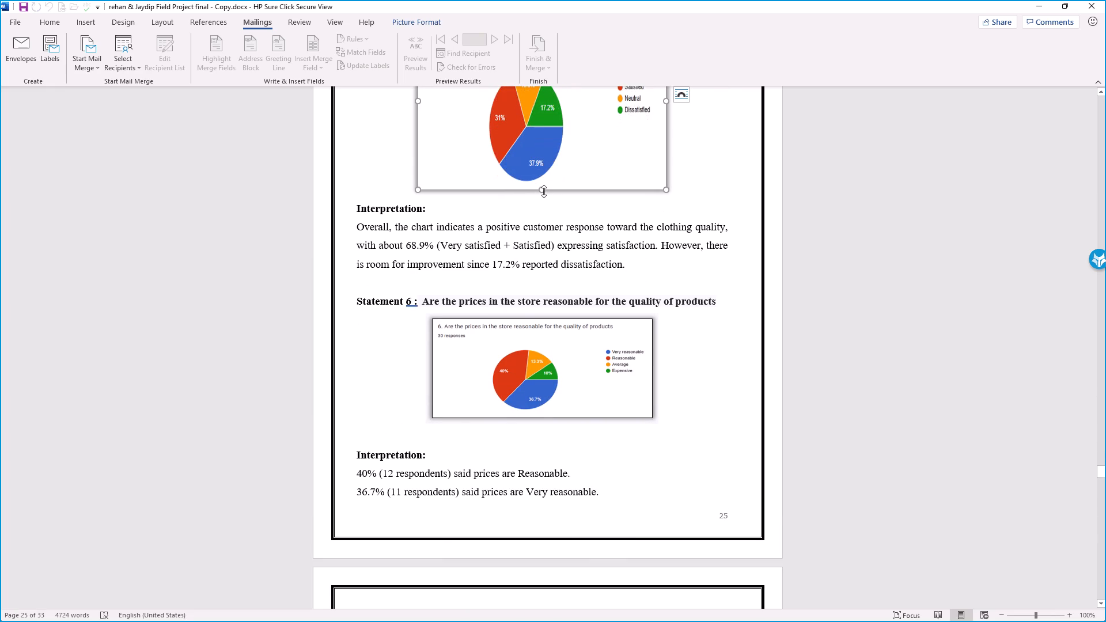
{"action": "left_click_drag", "start_coordinate": [544, 191], "coordinate": [543, 185]}
{"action": "left_click_drag", "start_coordinate": [543, 185], "coordinate": [541, 166]}
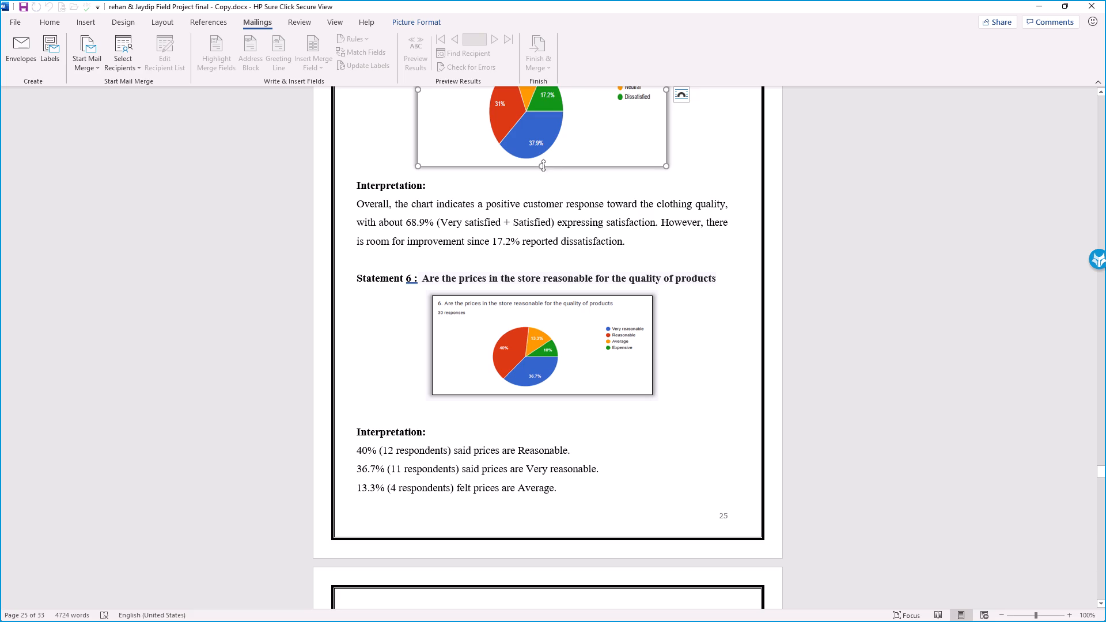
{"action": "left_click_drag", "start_coordinate": [543, 165], "coordinate": [543, 139]}
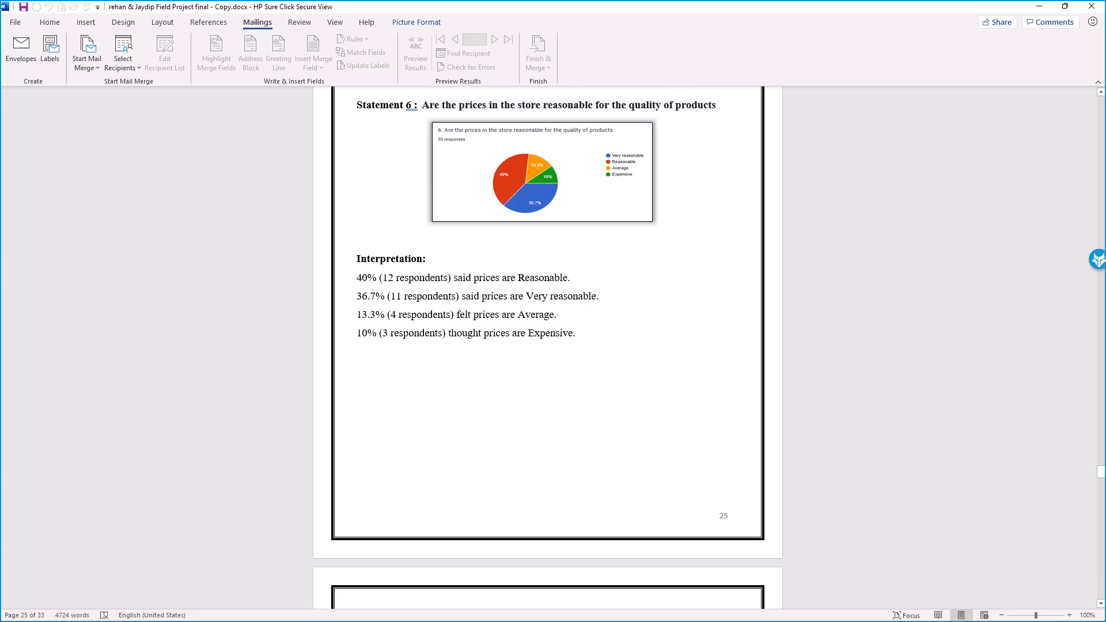
Stretch the Statement 5 chart on page 24 downward until it moves onto page 25 above its interpretation.
{"action": "scroll", "coordinate": [551, 183], "scroll_direction": "up", "scroll_amount": 8}
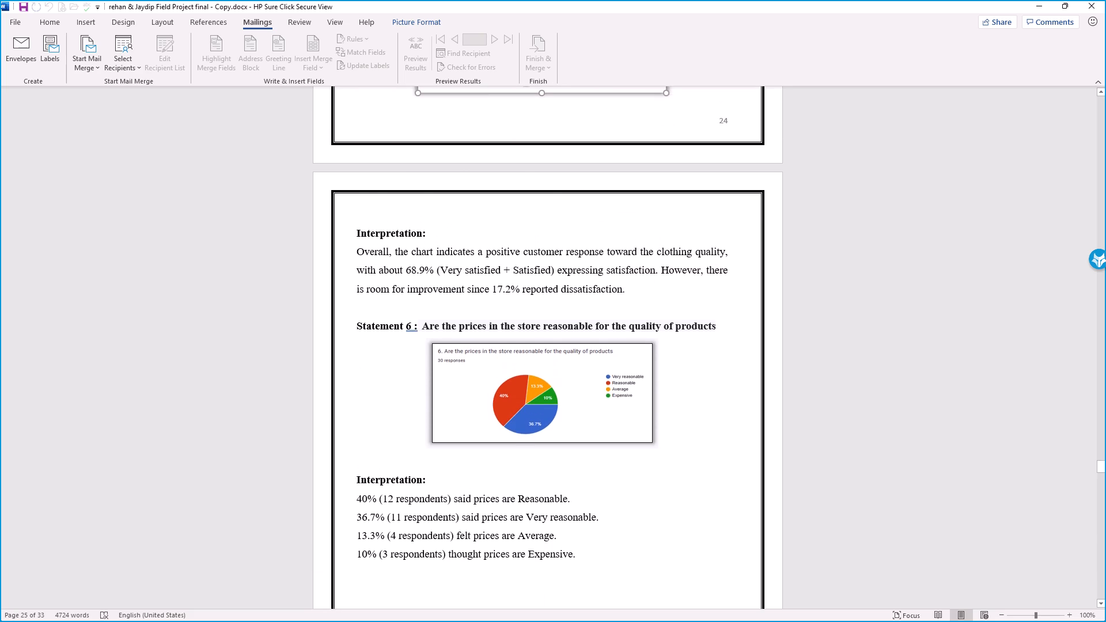
{"action": "scroll", "coordinate": [551, 183], "scroll_direction": "up", "scroll_amount": 6}
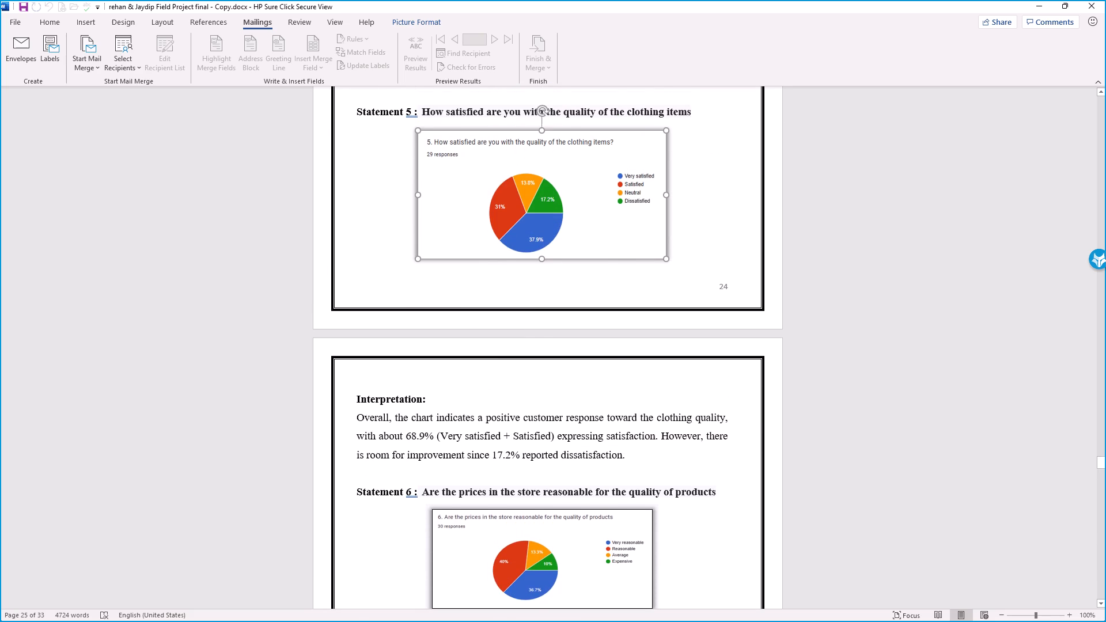
{"action": "left_click_drag", "start_coordinate": [541, 259], "coordinate": [540, 302]}
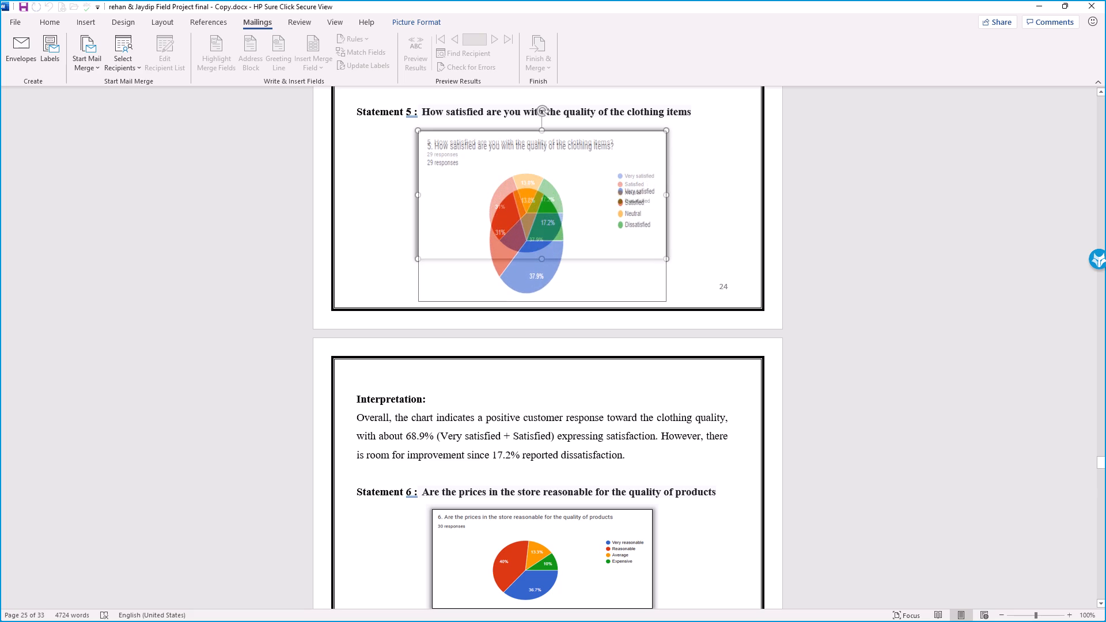
{"action": "left_click_drag", "start_coordinate": [540, 302], "coordinate": [540, 309]}
{"action": "scroll", "coordinate": [539, 316], "scroll_direction": "down", "scroll_amount": 9}
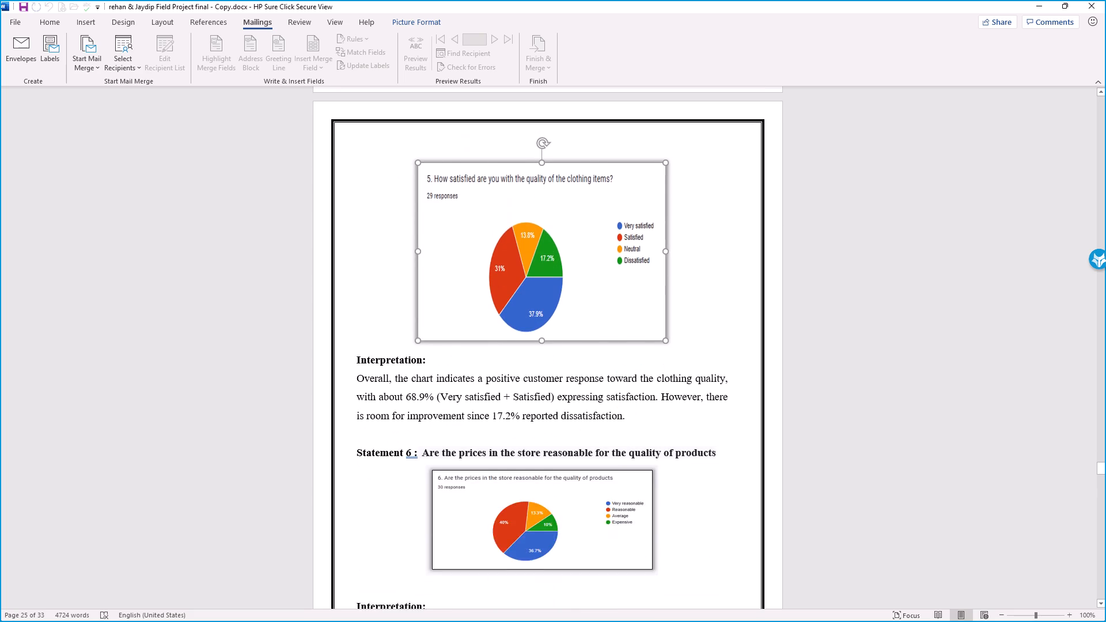
{"action": "scroll", "coordinate": [539, 316], "scroll_direction": "down", "scroll_amount": 6}
{"action": "scroll", "coordinate": [539, 316], "scroll_direction": "up", "scroll_amount": 4}
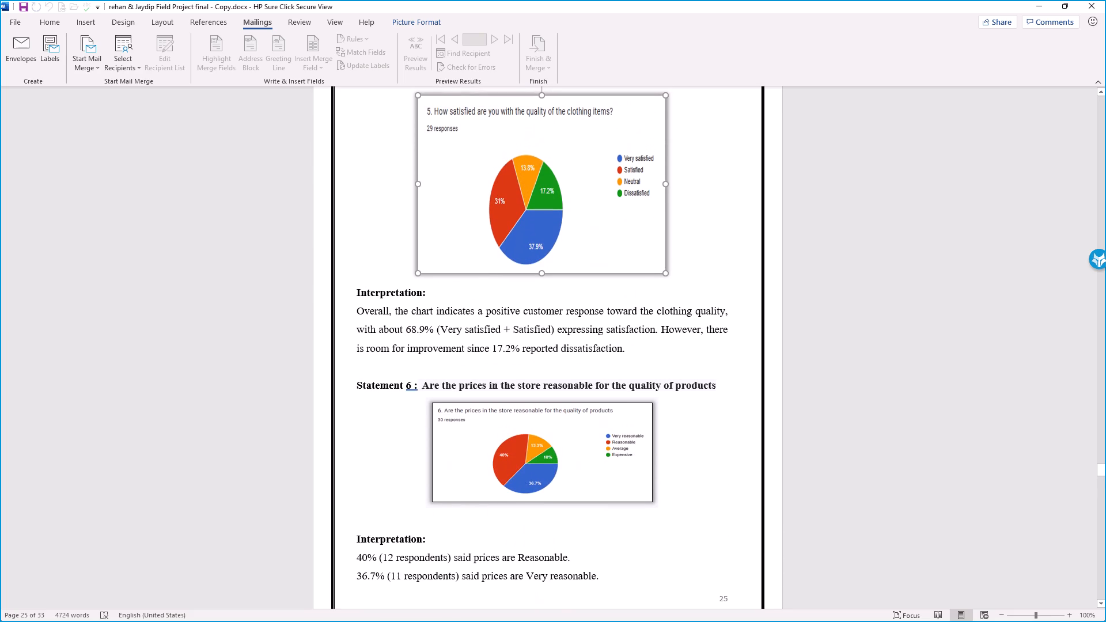
Remove the blank line between the Statement 5 interpretation and the Statement 6 heading on page 25.
{"action": "left_click", "coordinate": [641, 354]}
{"action": "left_click", "coordinate": [629, 356]}
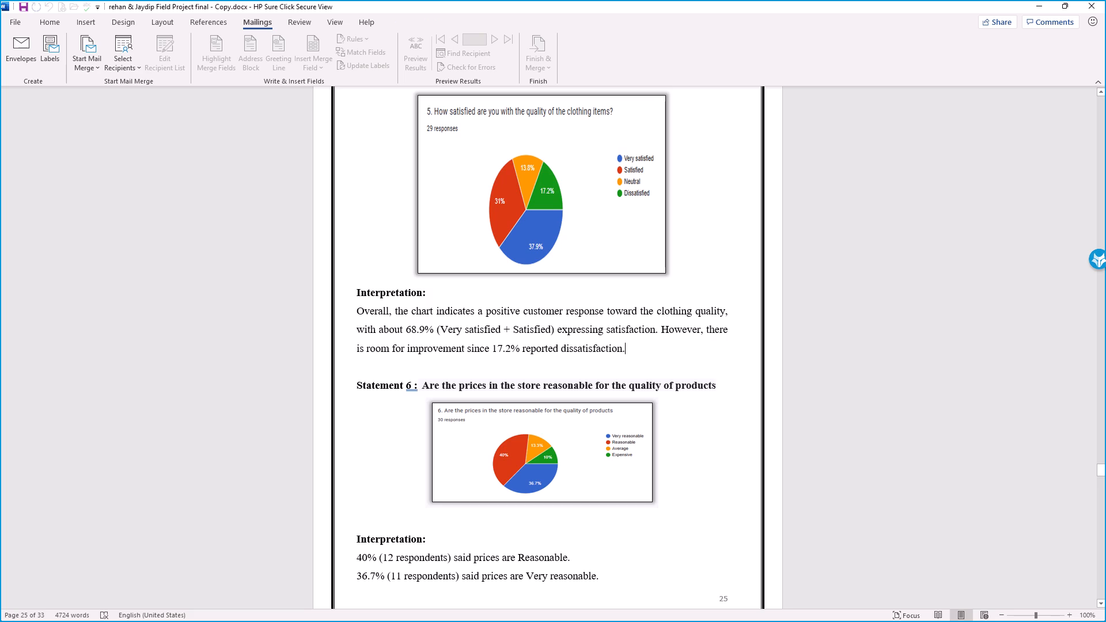
{"action": "left_click", "coordinate": [629, 356]}
{"action": "double_click", "coordinate": [629, 356]}
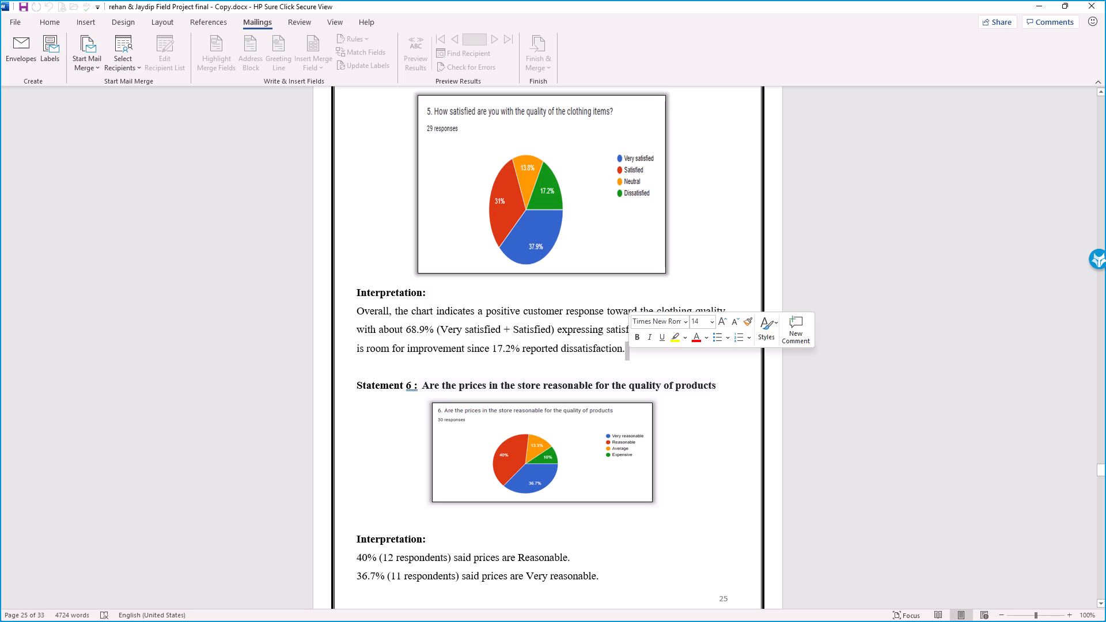
{"action": "left_click", "coordinate": [629, 356]}
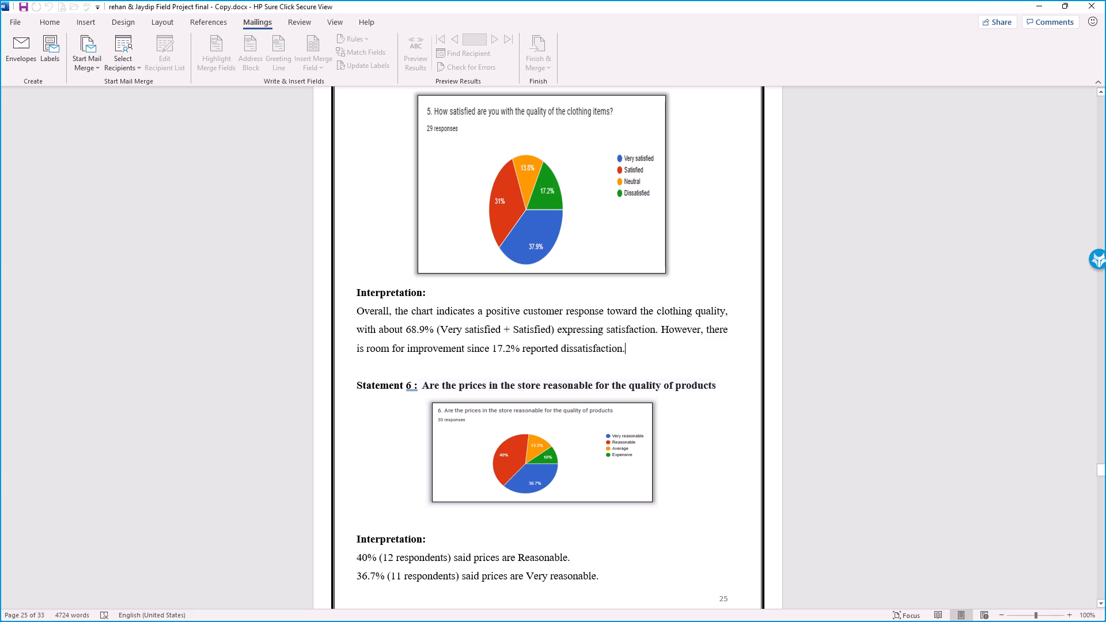
{"action": "key", "text": "Return"}
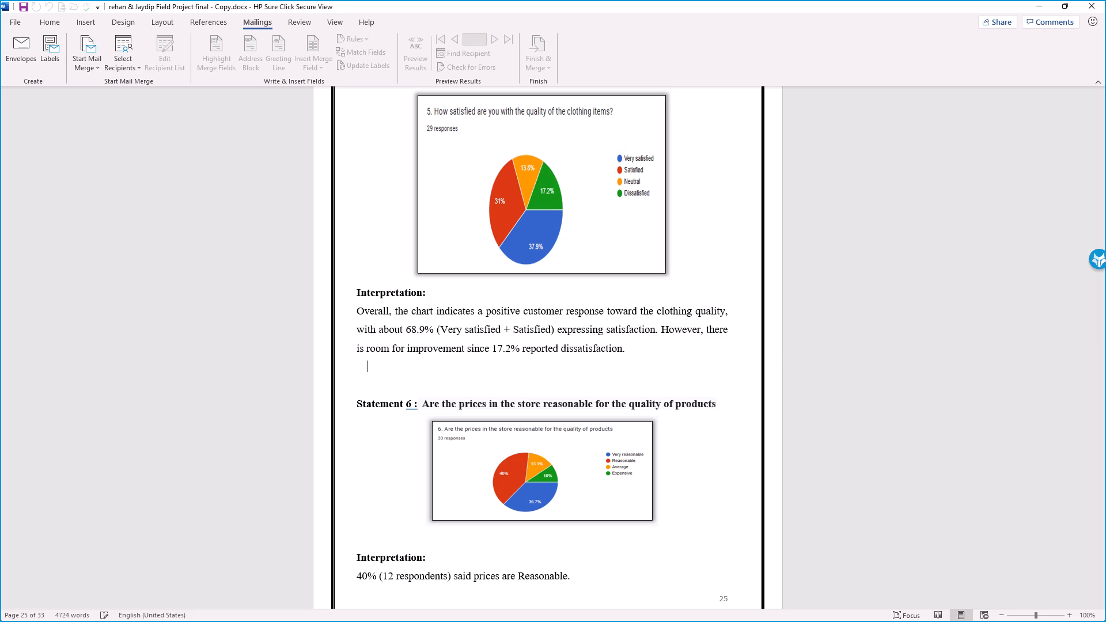
{"action": "key", "text": "BackSpace"}
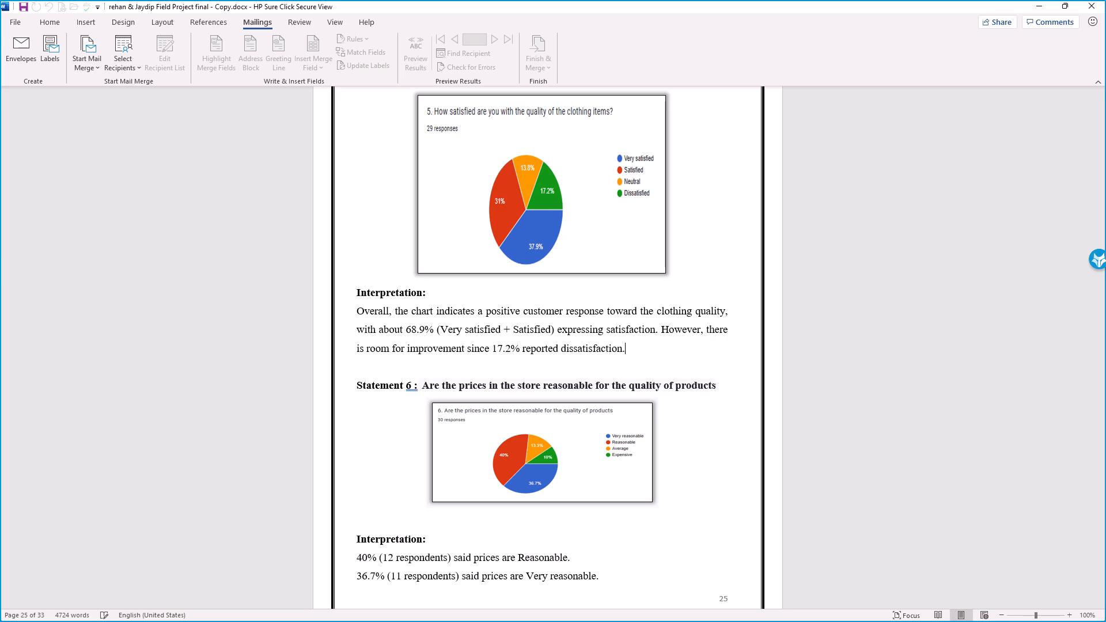
{"action": "left_click", "coordinate": [650, 362]}
{"action": "key", "text": "BackSpace"}
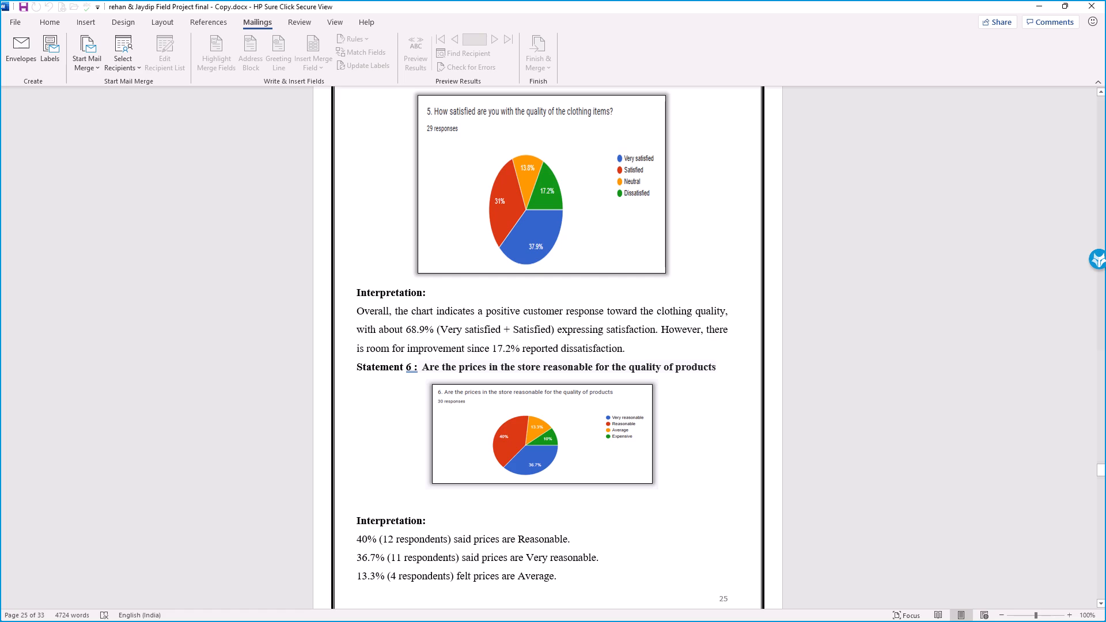
Shorten the Statement 5 chart from its bottom edge until all four Statement 6 interpretation lines fit on page 25.
{"action": "scroll", "coordinate": [517, 285], "scroll_direction": "down", "scroll_amount": 9}
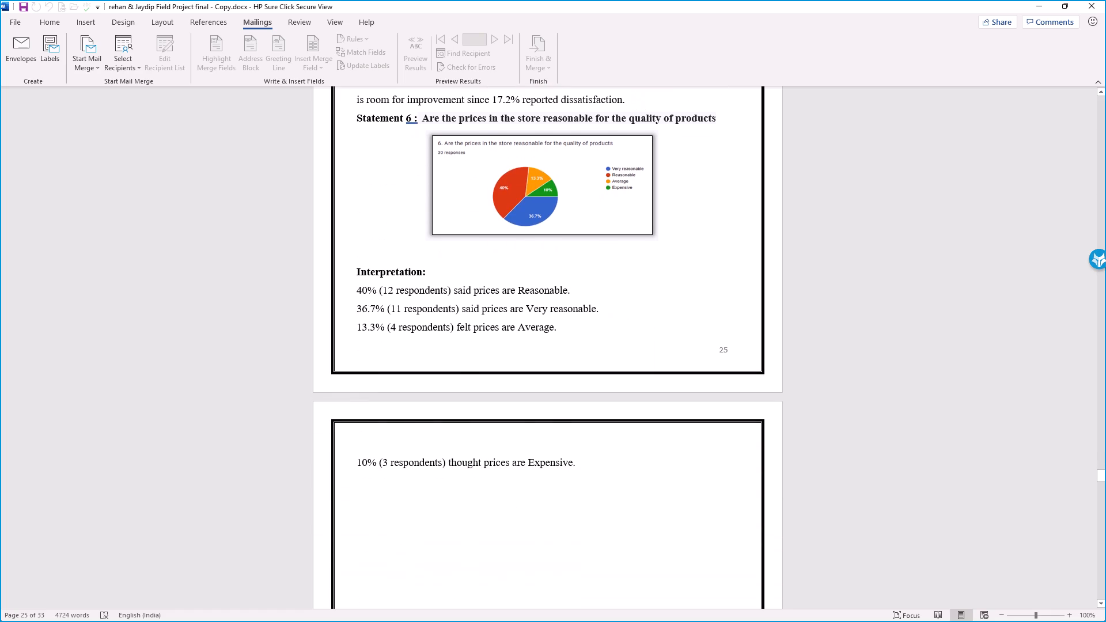
{"action": "scroll", "coordinate": [468, 363], "scroll_direction": "up", "scroll_amount": 8}
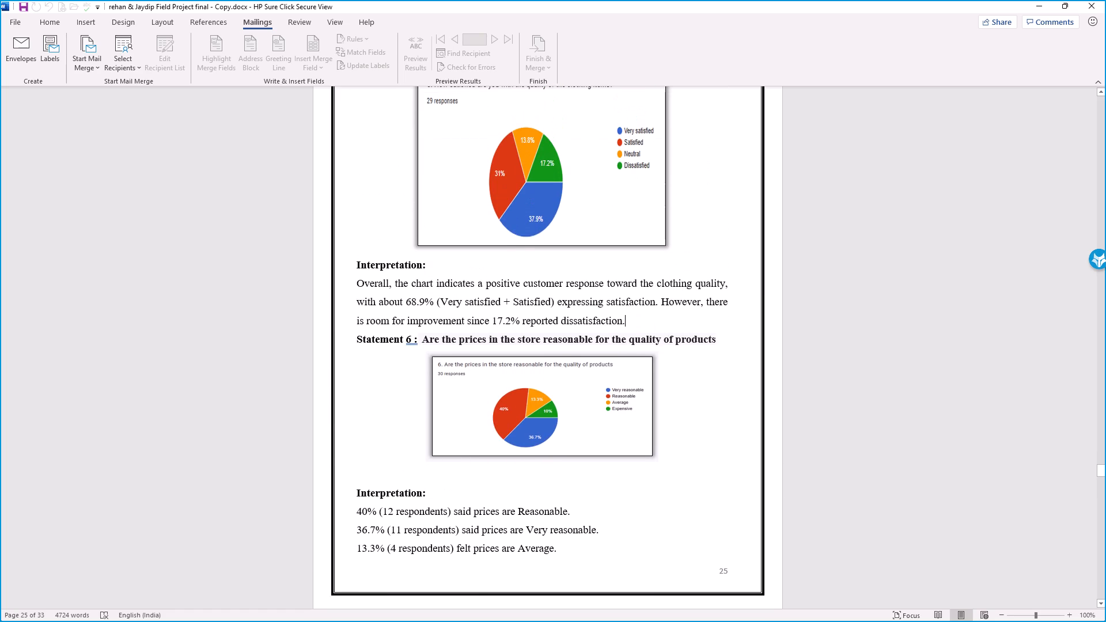
{"action": "left_click", "coordinate": [537, 226]}
{"action": "left_click", "coordinate": [540, 244]}
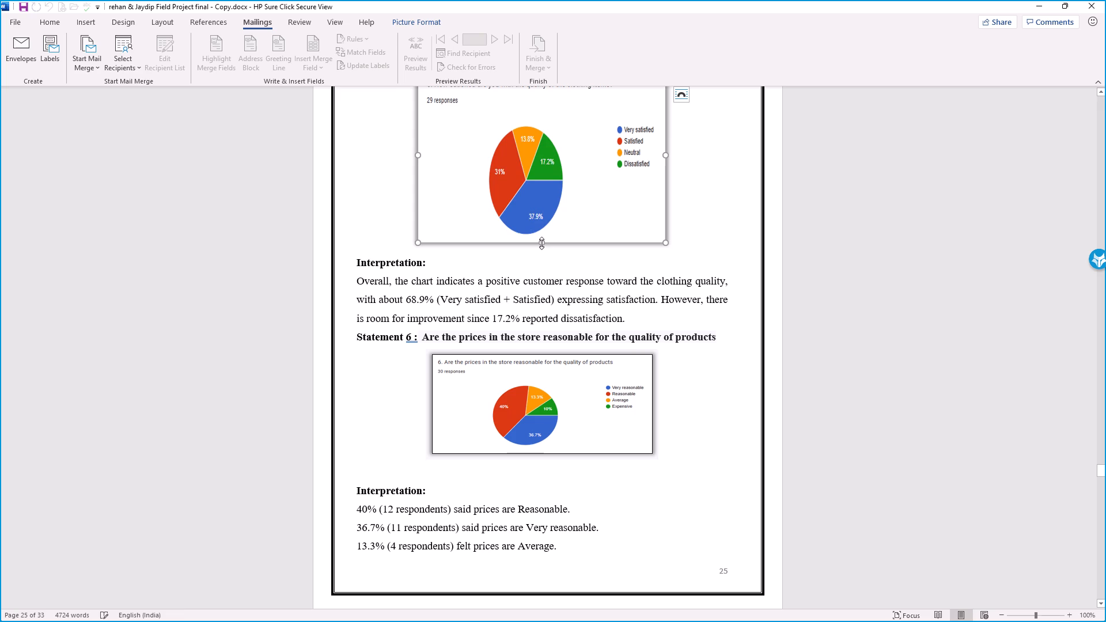
{"action": "left_click", "coordinate": [541, 243]}
{"action": "left_click_drag", "start_coordinate": [541, 244], "coordinate": [541, 235]}
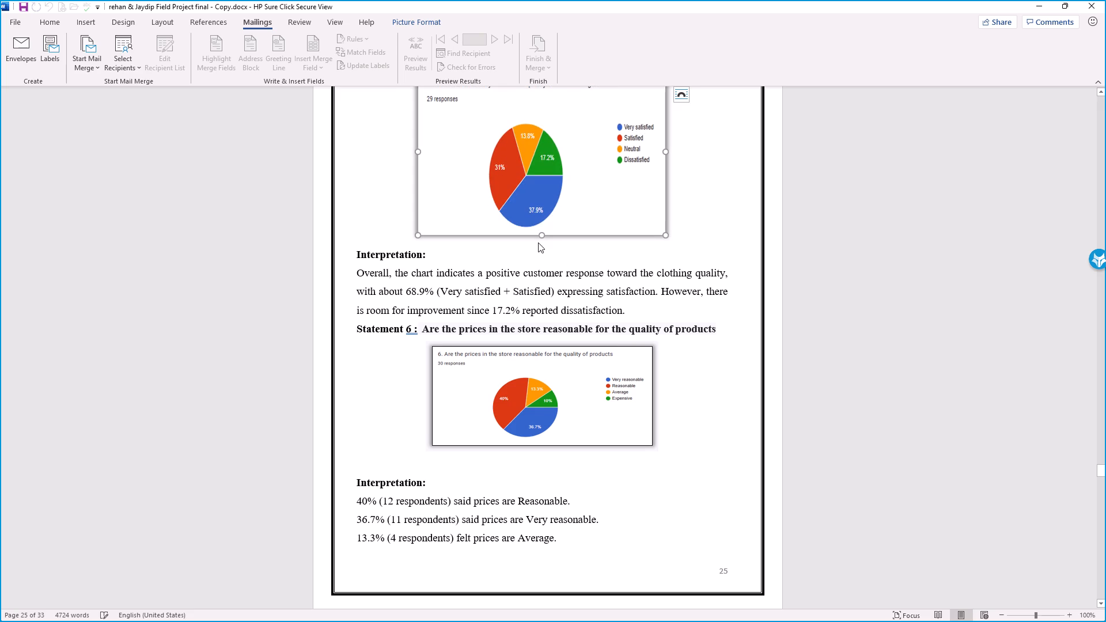
{"action": "scroll", "coordinate": [536, 275], "scroll_direction": "down", "scroll_amount": 9}
{"action": "scroll", "coordinate": [536, 275], "scroll_direction": "up", "scroll_amount": 8}
{"action": "scroll", "coordinate": [553, 173], "scroll_direction": "up", "scroll_amount": 3}
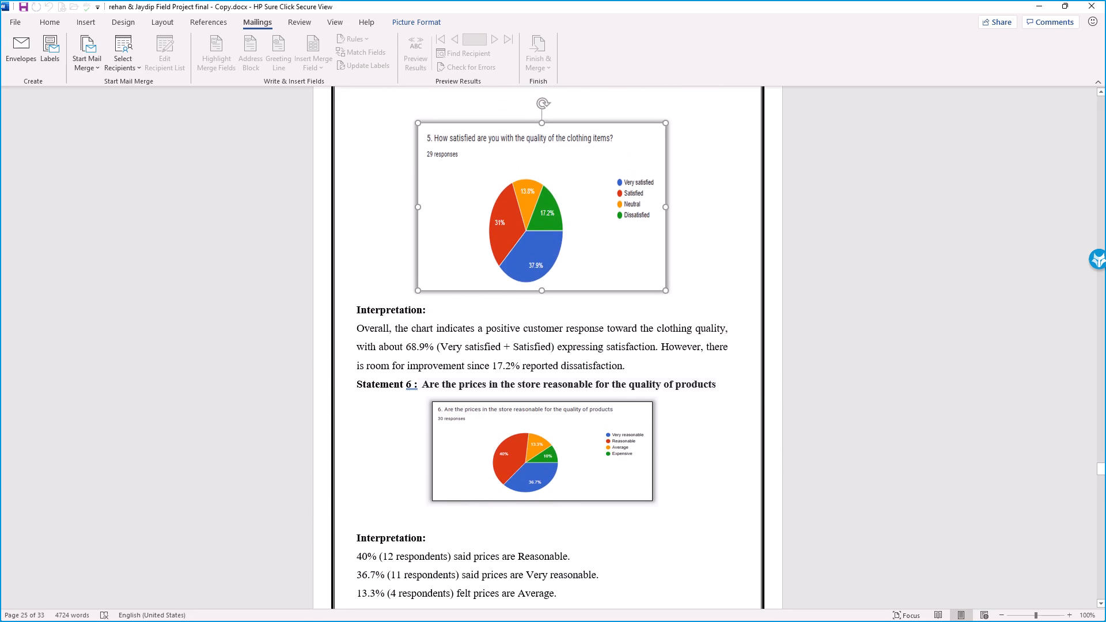
{"action": "left_click", "coordinate": [541, 288]}
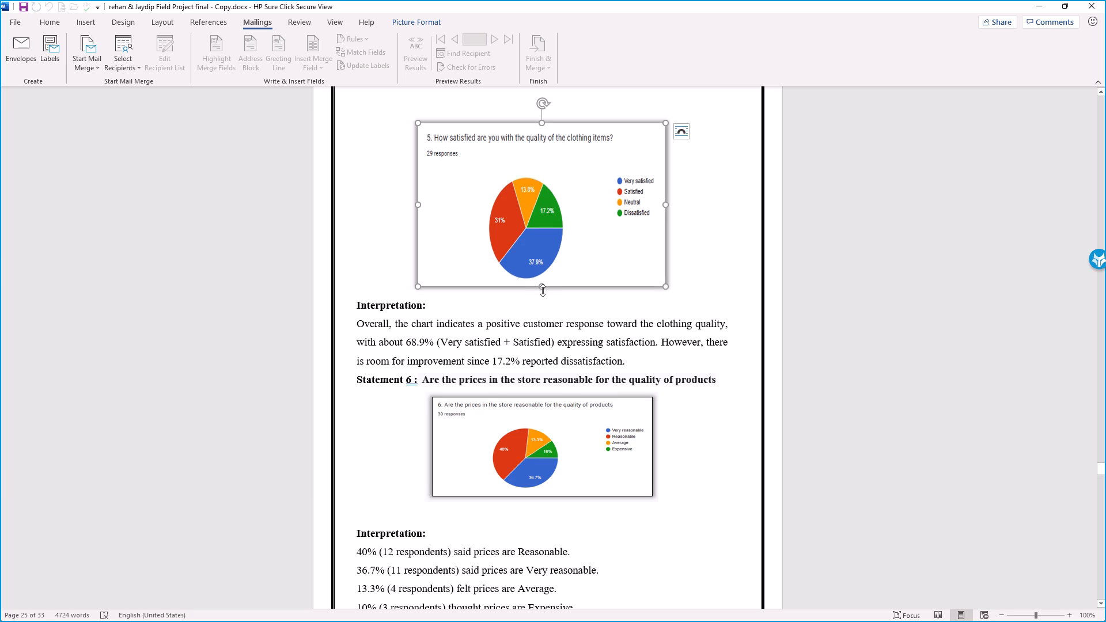
{"action": "left_click_drag", "start_coordinate": [543, 290], "coordinate": [544, 283]}
{"action": "scroll", "coordinate": [541, 284], "scroll_direction": "down", "scroll_amount": 10}
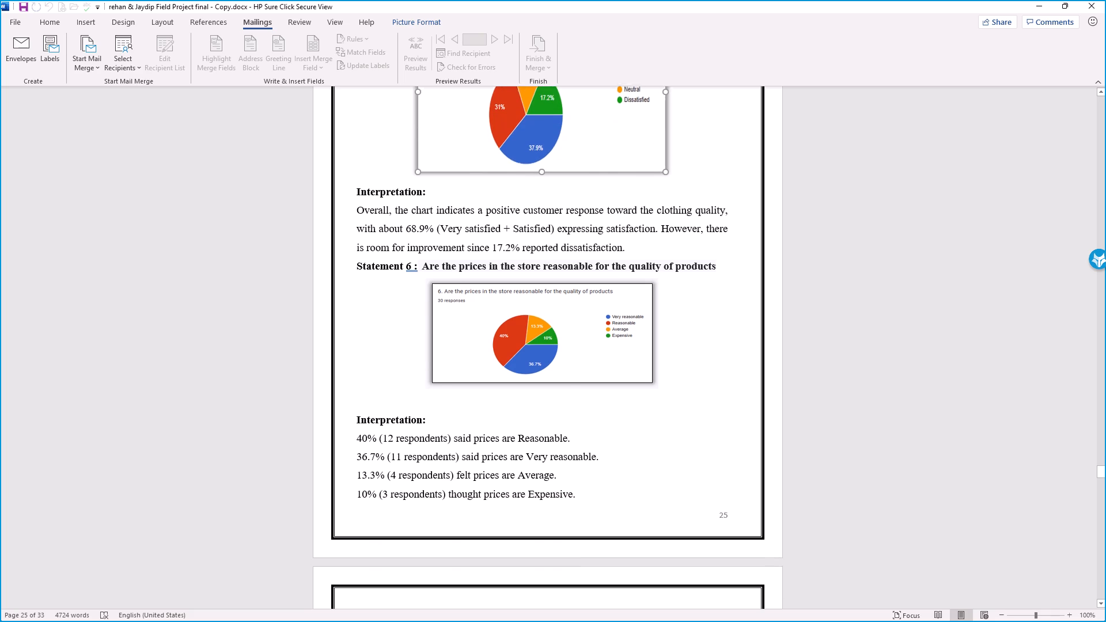
{"action": "scroll", "coordinate": [541, 284], "scroll_direction": "down", "scroll_amount": 5}
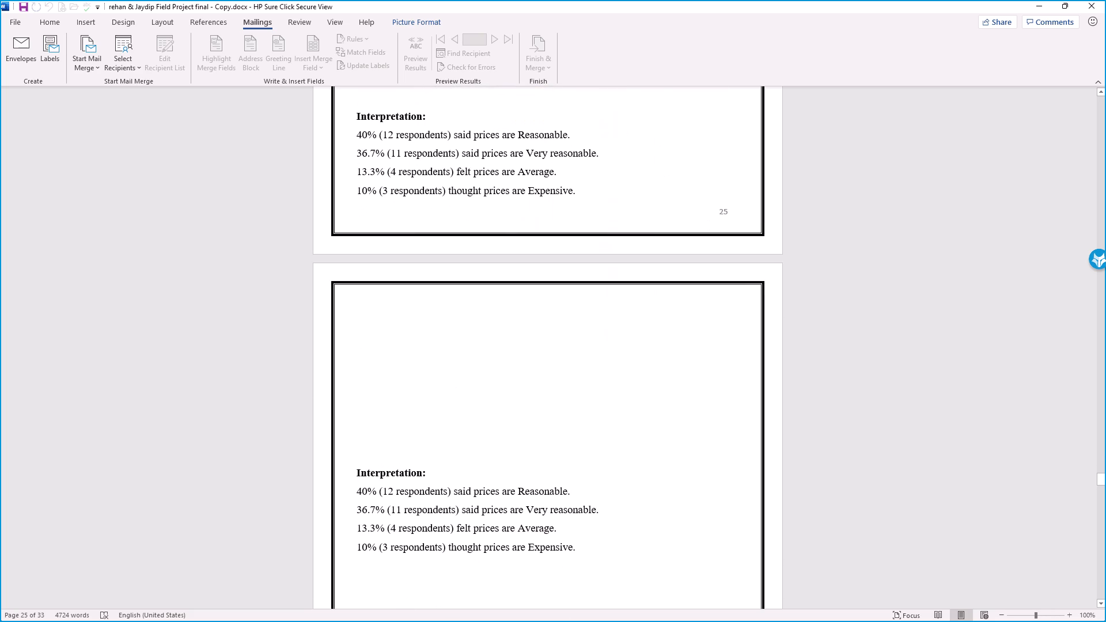
Copy the Statement 5 clothing quality heading on page 24 and paste a duplicate directly below it.
{"action": "scroll", "coordinate": [541, 284], "scroll_direction": "up", "scroll_amount": 19}
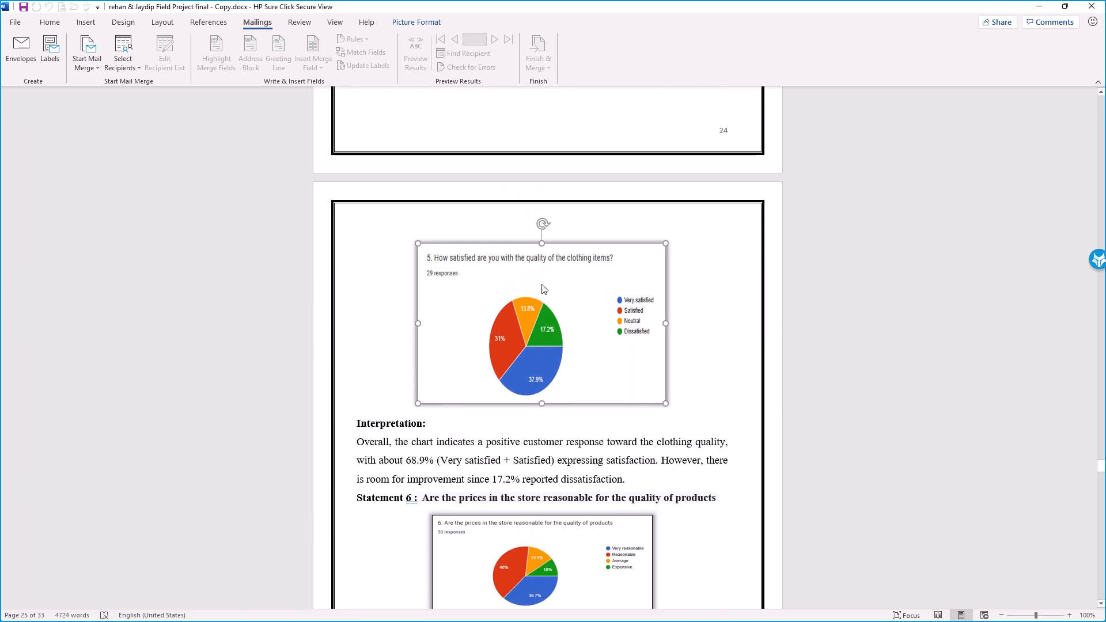
{"action": "scroll", "coordinate": [541, 284], "scroll_direction": "up", "scroll_amount": 9}
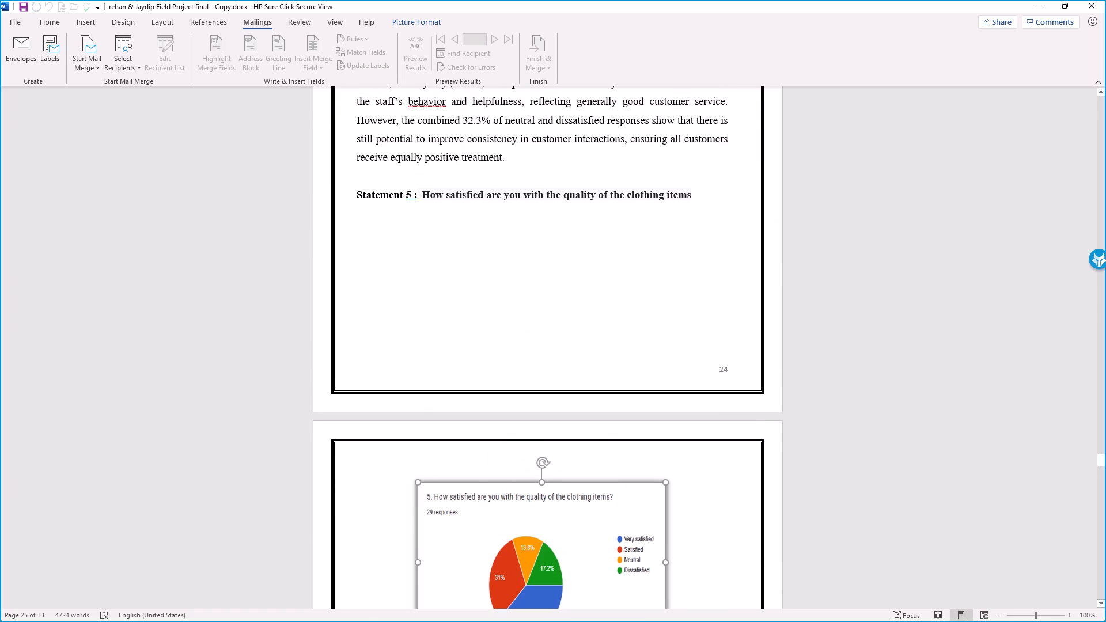
{"action": "left_click_drag", "start_coordinate": [359, 194], "coordinate": [570, 199]}
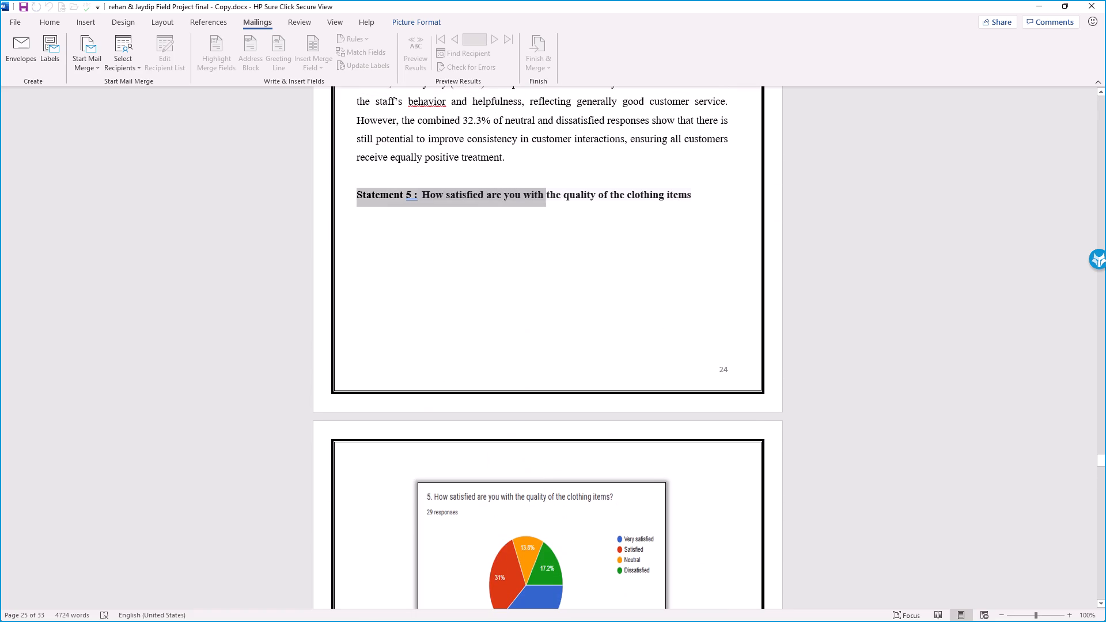
{"action": "left_click_drag", "start_coordinate": [570, 199], "coordinate": [687, 200]}
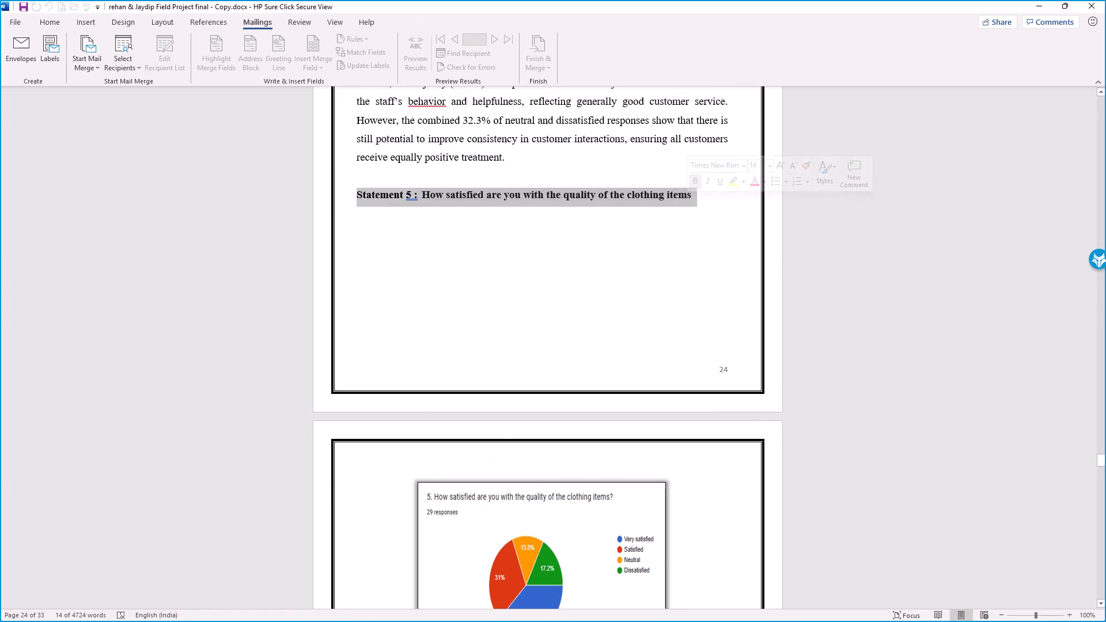
{"action": "key", "text": "ctrl+c"}
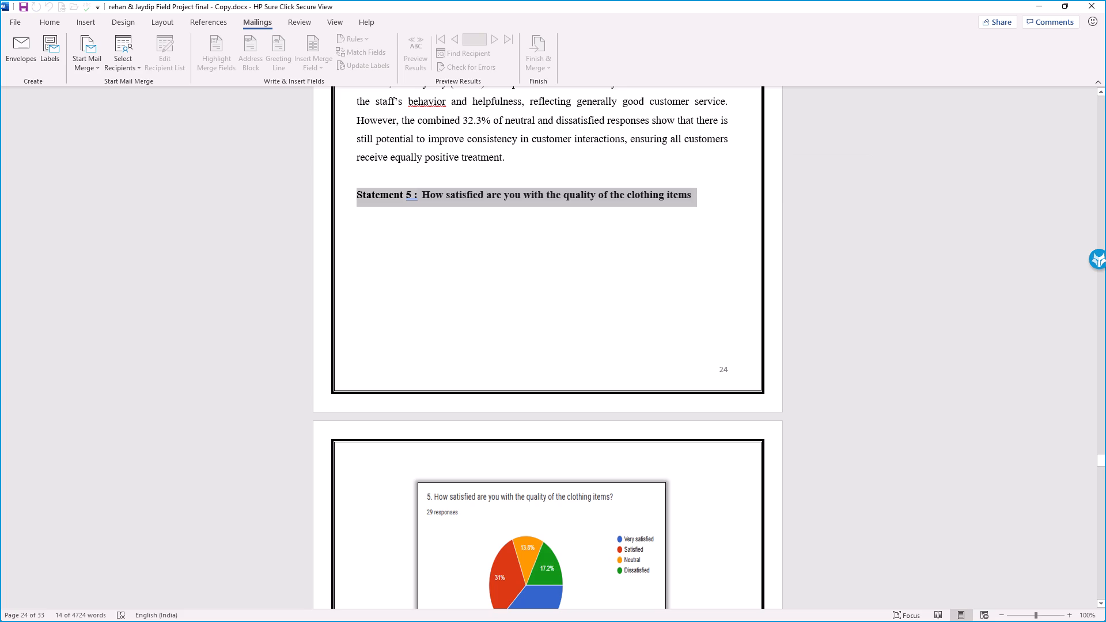
{"action": "left_click", "coordinate": [421, 461]}
{"action": "left_click", "coordinate": [421, 461]}
{"action": "left_click", "coordinate": [397, 467]}
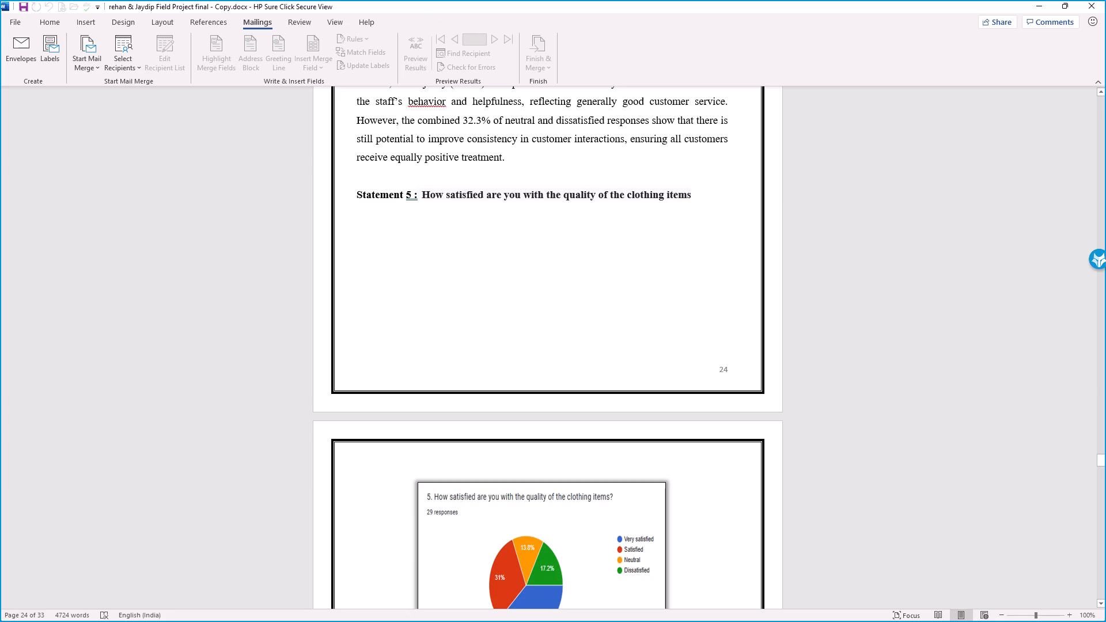
{"action": "key", "text": "ctrl+v"}
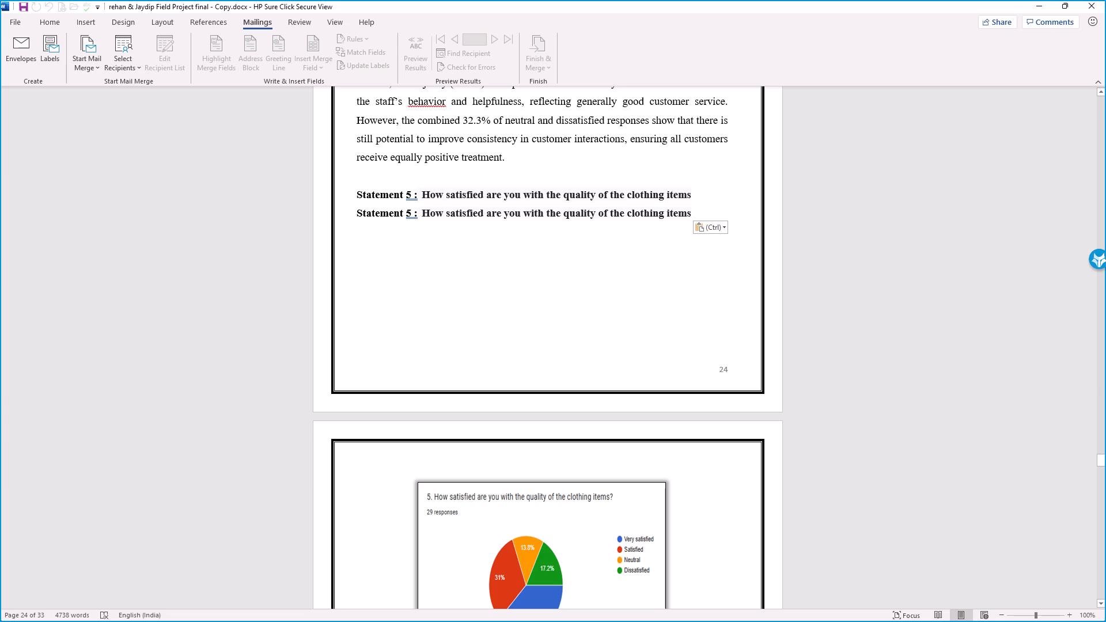
Open the page 25 header and paste the copied Statement 5 heading into it above the chart.
{"action": "double_click", "coordinate": [398, 464]}
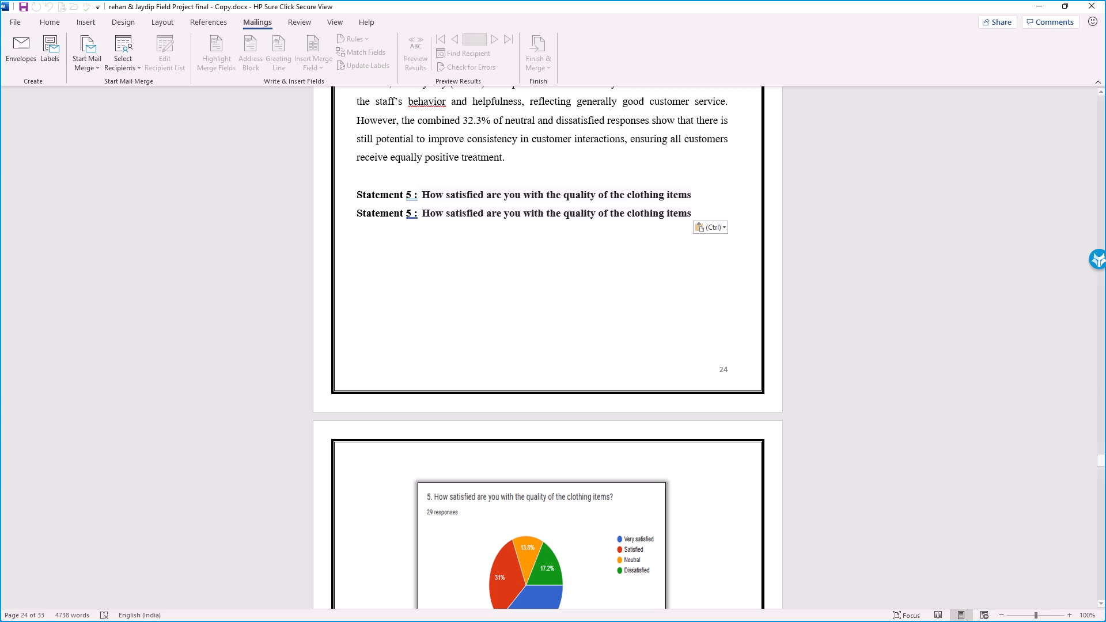
{"action": "left_click", "coordinate": [398, 464]}
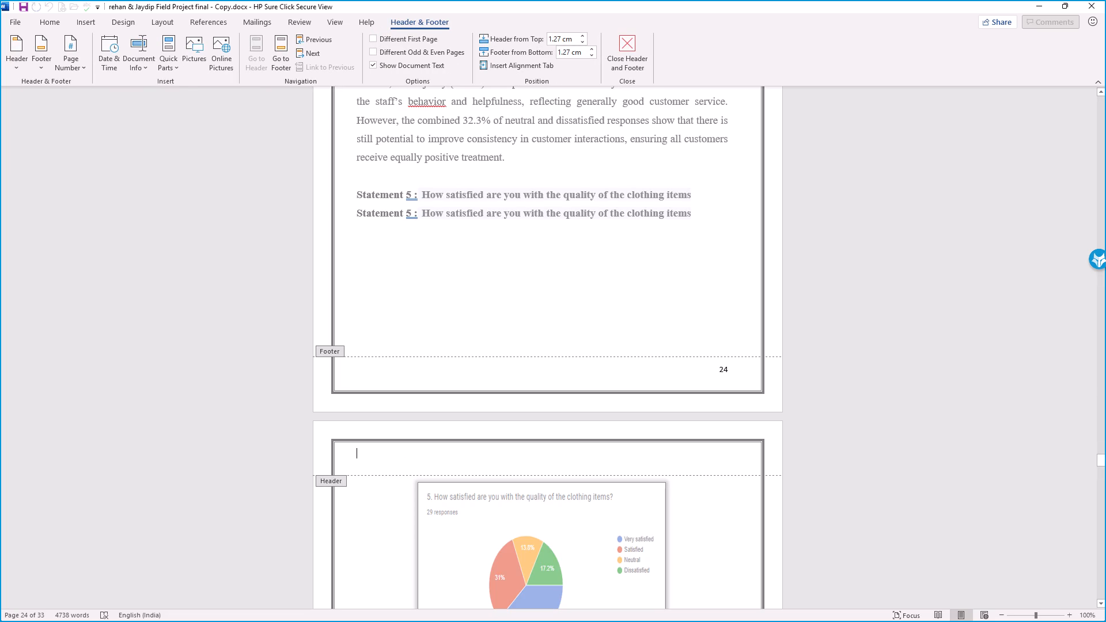
{"action": "key", "text": "ctrl+v"}
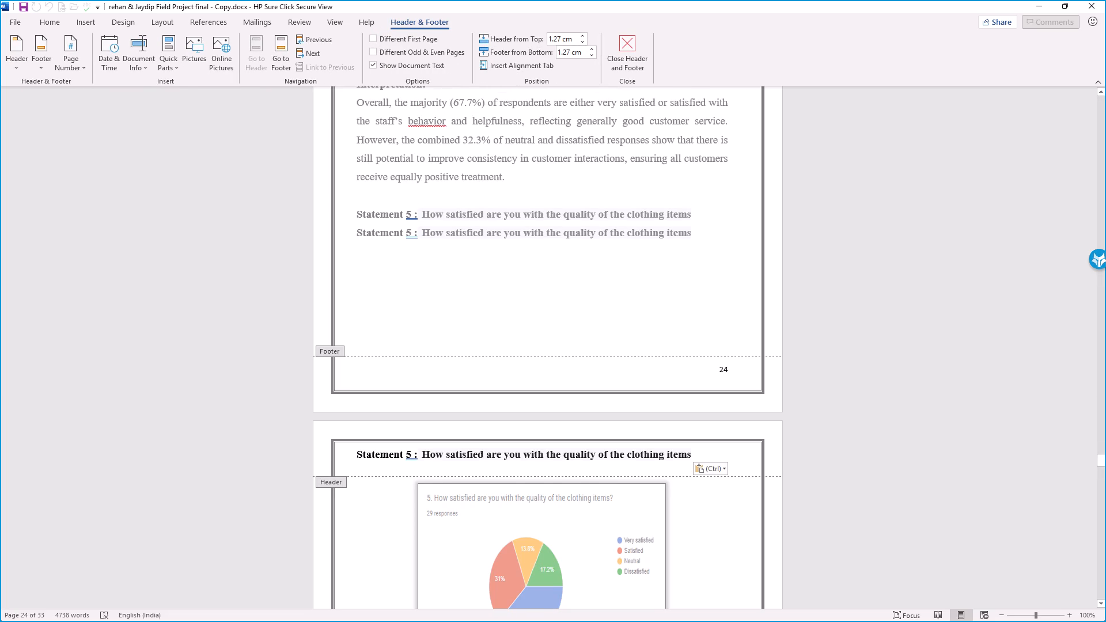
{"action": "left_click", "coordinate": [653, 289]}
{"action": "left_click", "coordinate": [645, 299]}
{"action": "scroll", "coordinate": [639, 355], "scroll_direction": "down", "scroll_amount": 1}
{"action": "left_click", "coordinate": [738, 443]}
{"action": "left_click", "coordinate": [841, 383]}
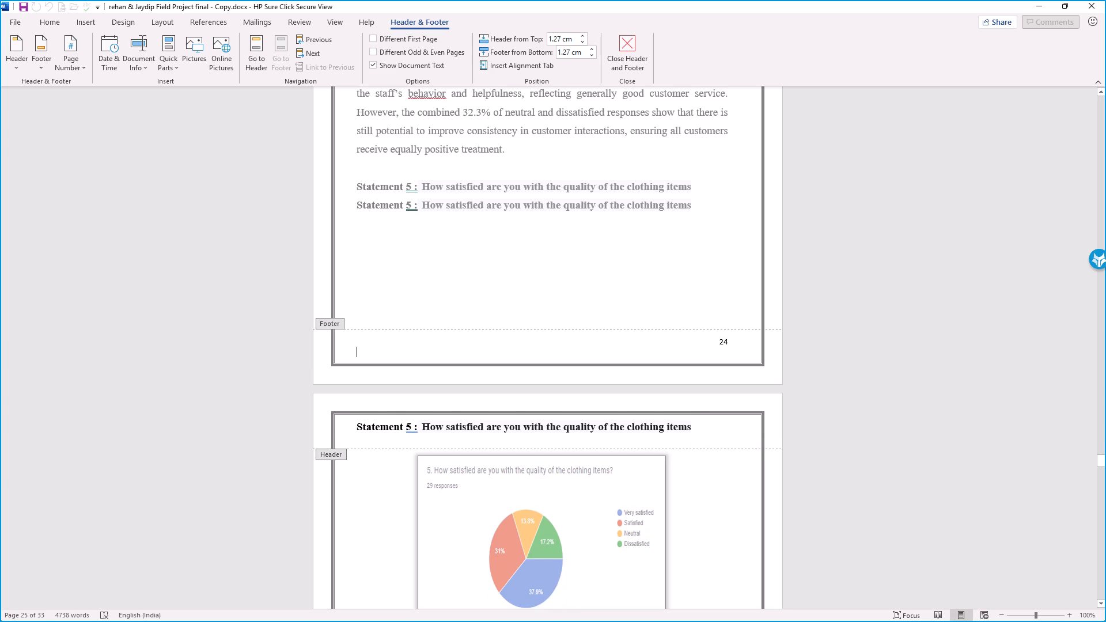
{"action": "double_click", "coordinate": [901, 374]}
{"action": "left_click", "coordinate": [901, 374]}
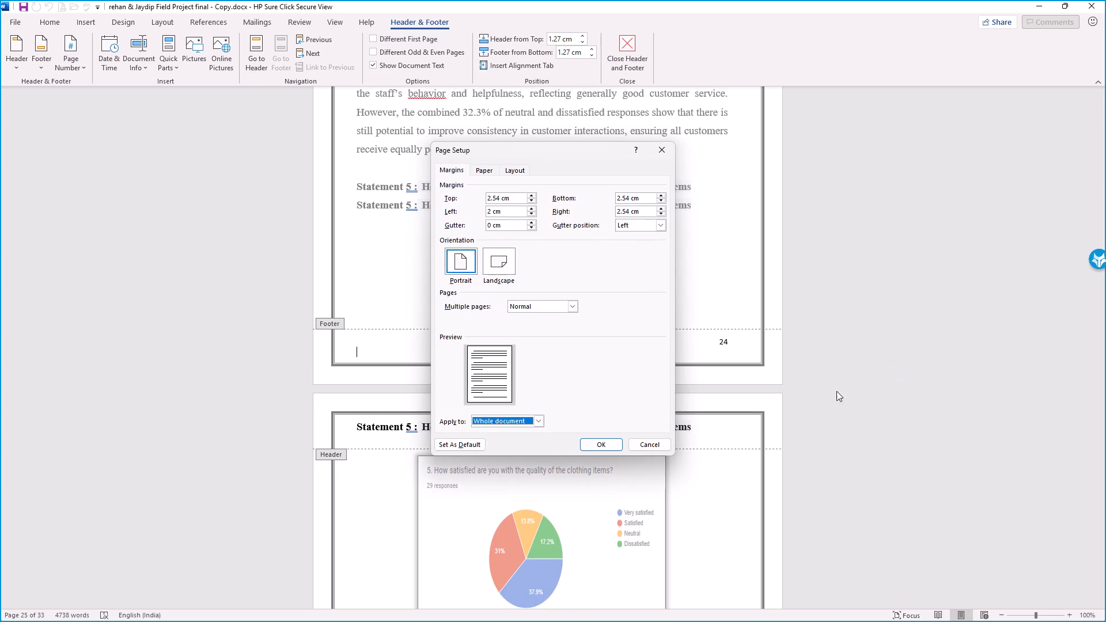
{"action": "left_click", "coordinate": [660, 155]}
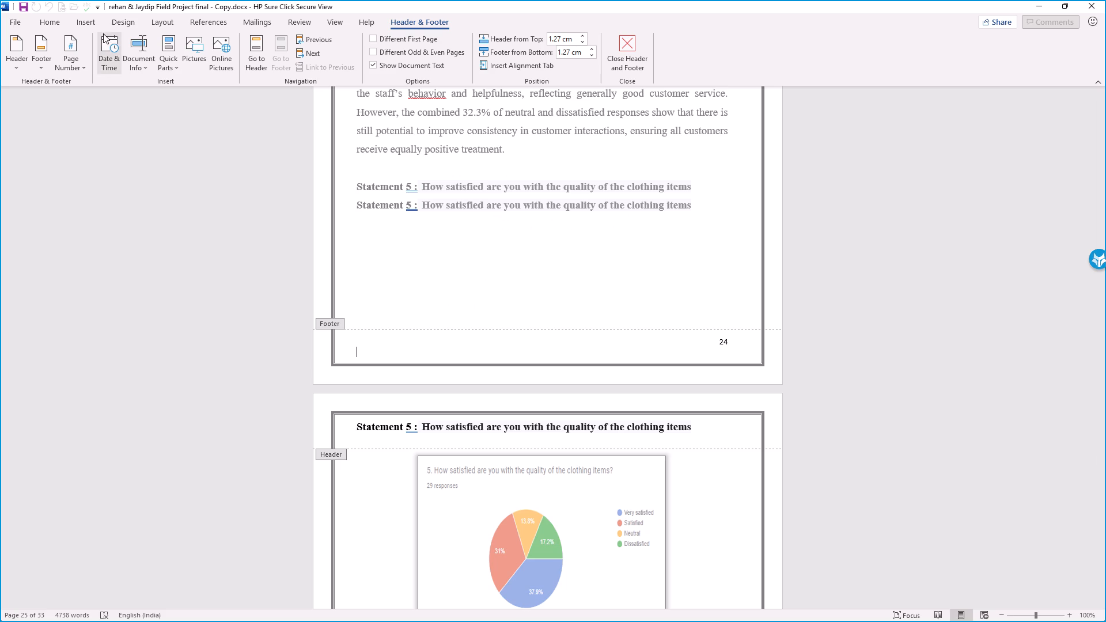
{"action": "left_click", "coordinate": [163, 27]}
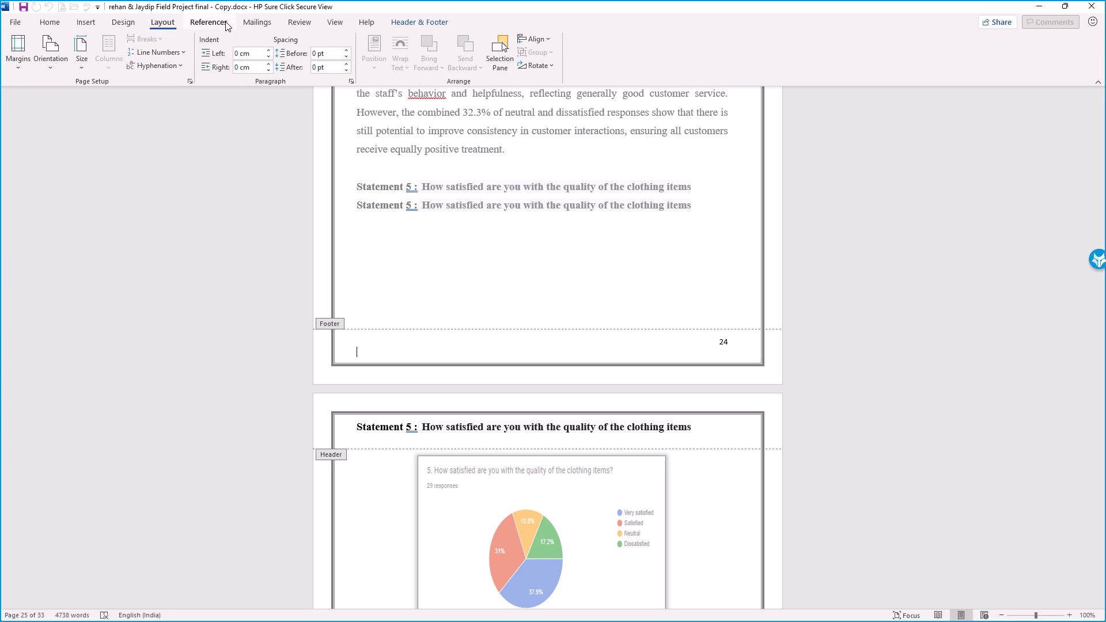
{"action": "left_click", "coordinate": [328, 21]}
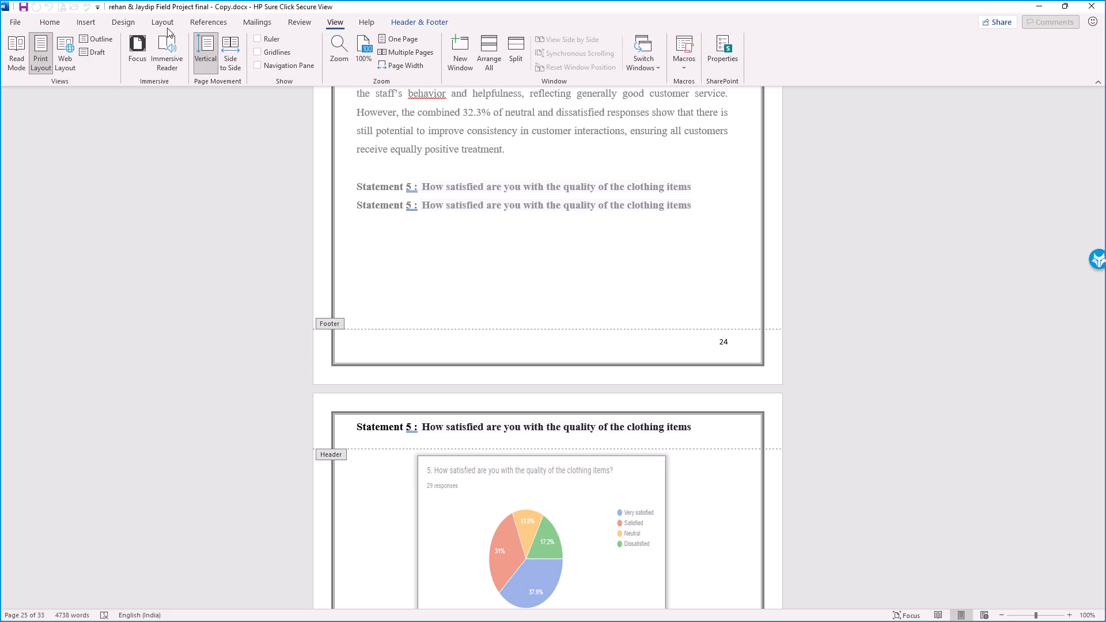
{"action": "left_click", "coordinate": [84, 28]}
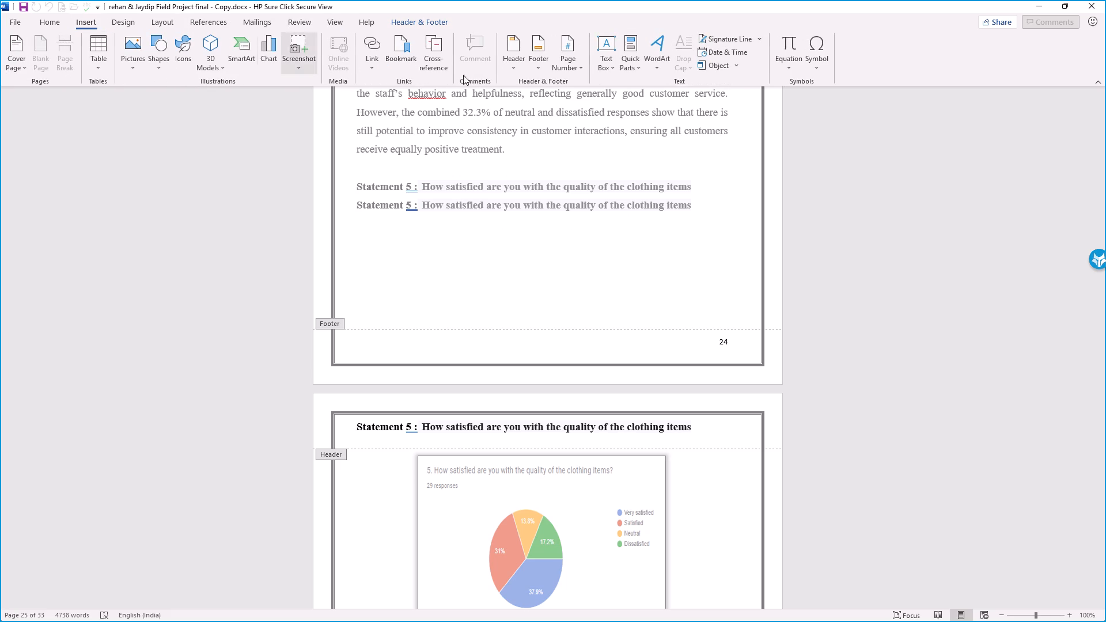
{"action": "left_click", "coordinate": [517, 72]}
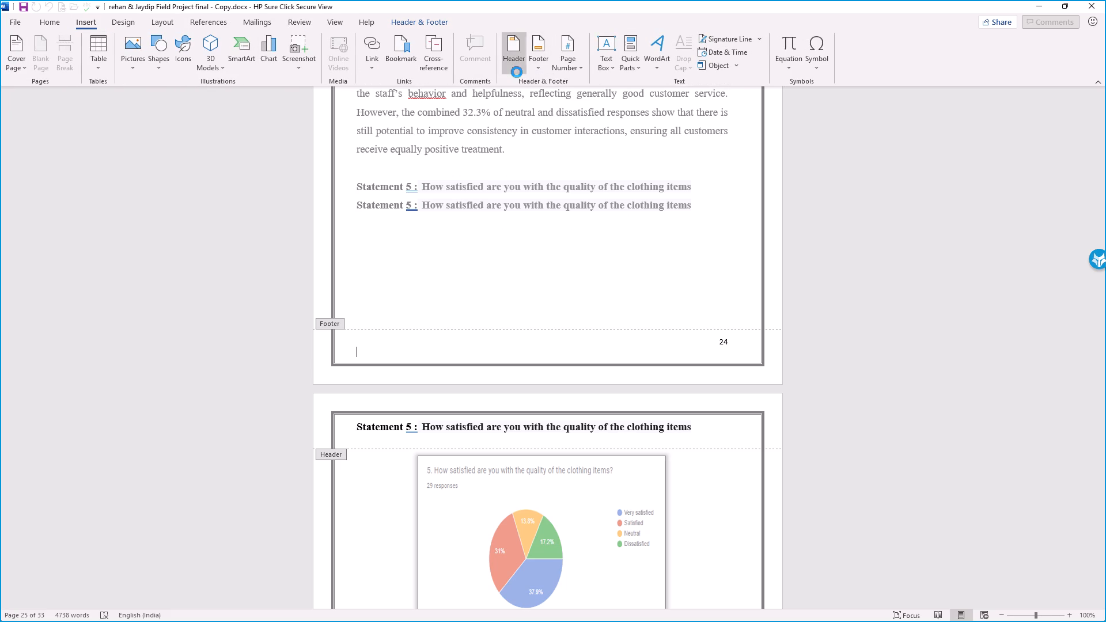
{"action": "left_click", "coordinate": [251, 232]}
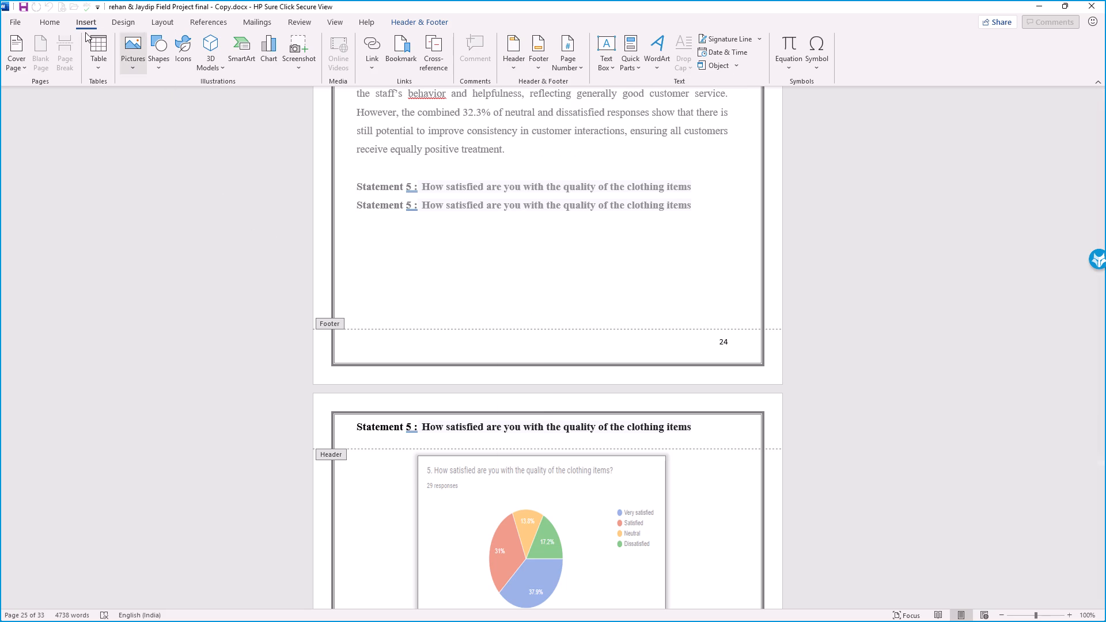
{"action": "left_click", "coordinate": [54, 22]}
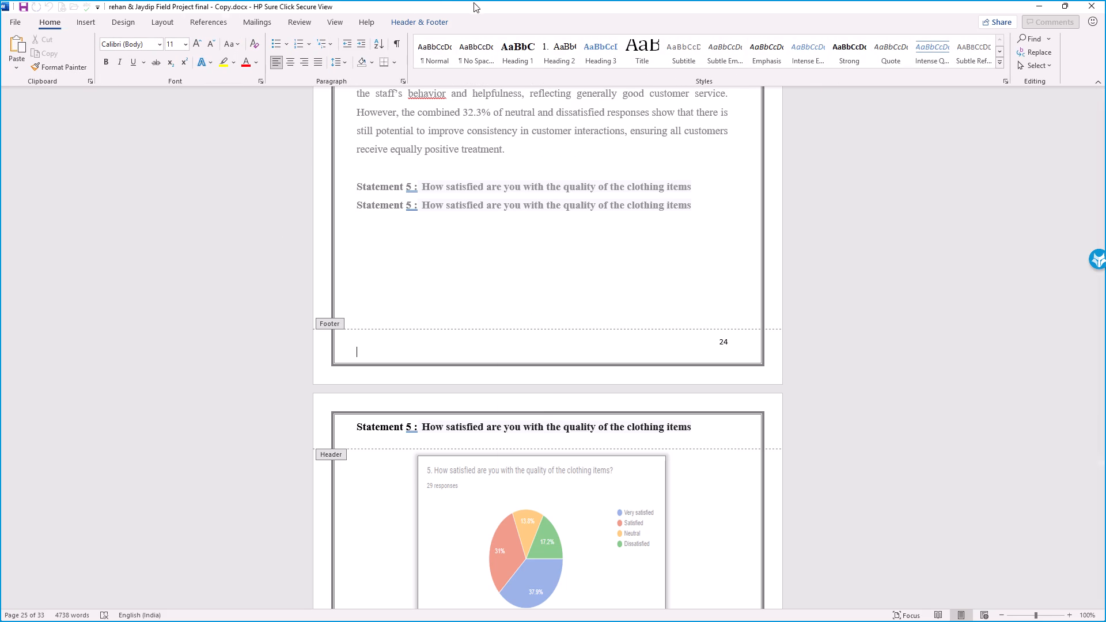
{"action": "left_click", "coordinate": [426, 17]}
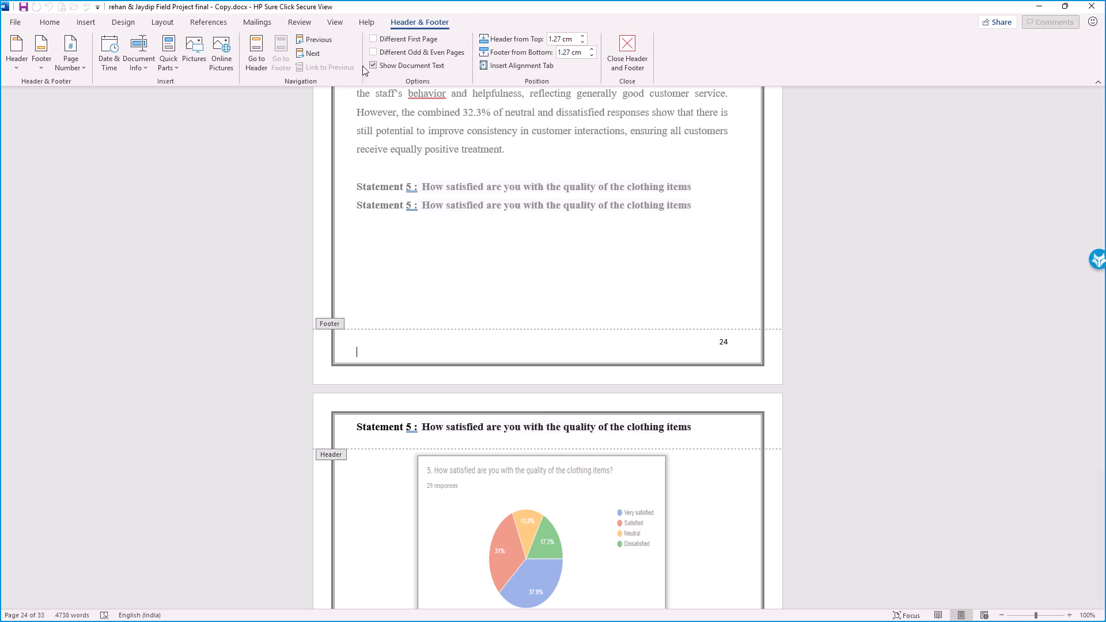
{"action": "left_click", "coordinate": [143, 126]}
Examine how the Statement 5 header heading sits on pages 25 and 26 relative to the charts and interpretations.
{"action": "scroll", "coordinate": [297, 173], "scroll_direction": "down", "scroll_amount": 5}
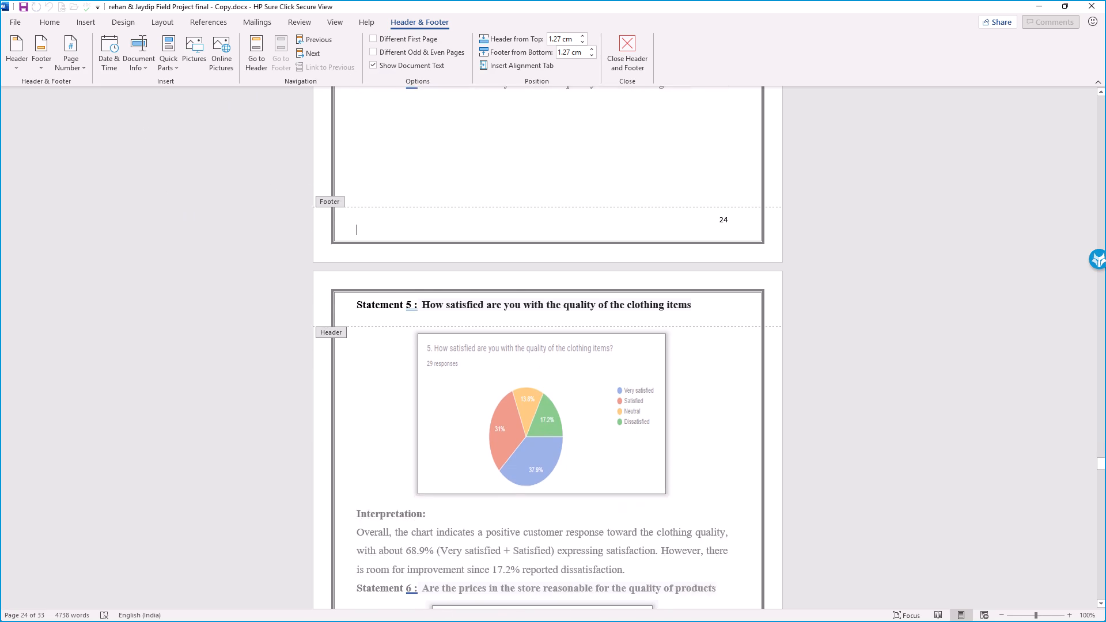
{"action": "scroll", "coordinate": [436, 199], "scroll_direction": "down", "scroll_amount": 3}
{"action": "scroll", "coordinate": [817, 301], "scroll_direction": "down", "scroll_amount": 4}
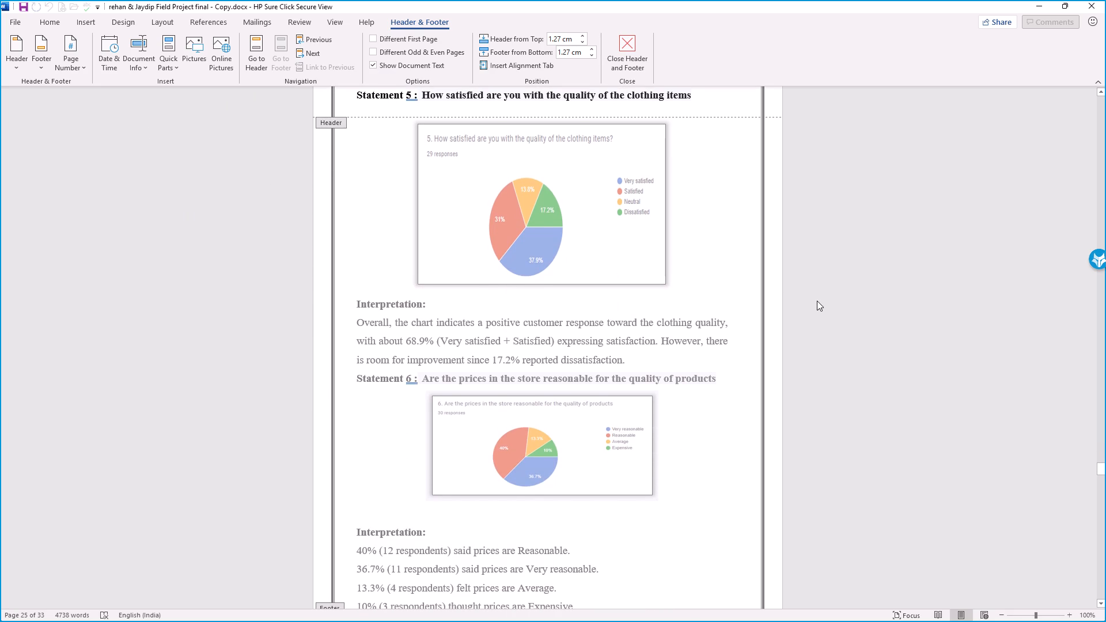
{"action": "left_click", "coordinate": [846, 272]}
{"action": "scroll", "coordinate": [830, 279], "scroll_direction": "down", "scroll_amount": 3}
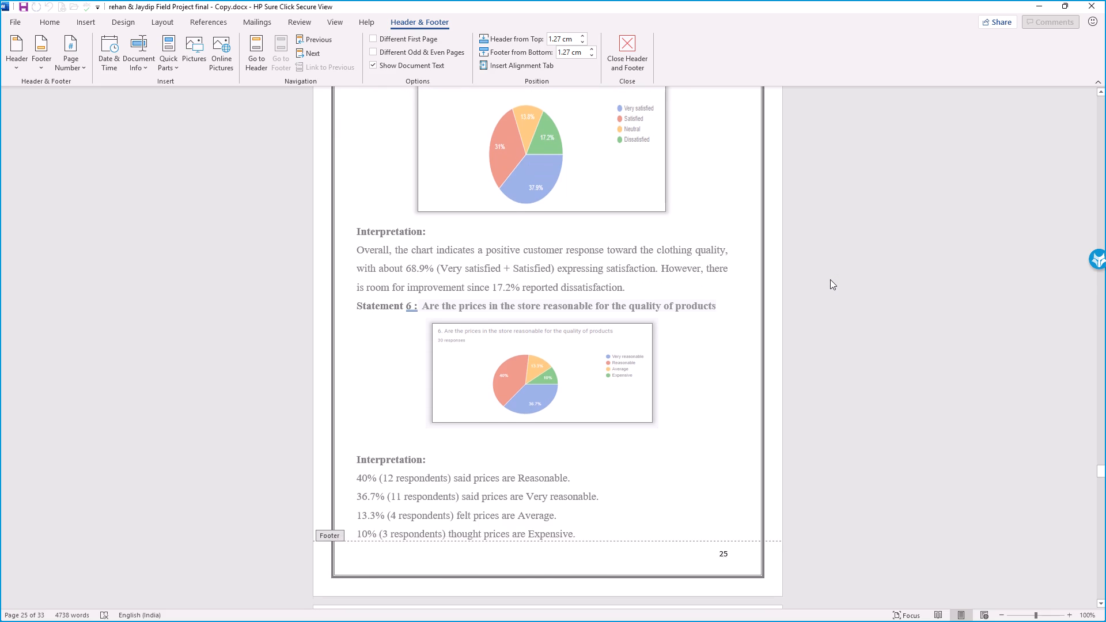
{"action": "scroll", "coordinate": [830, 279], "scroll_direction": "down", "scroll_amount": 3}
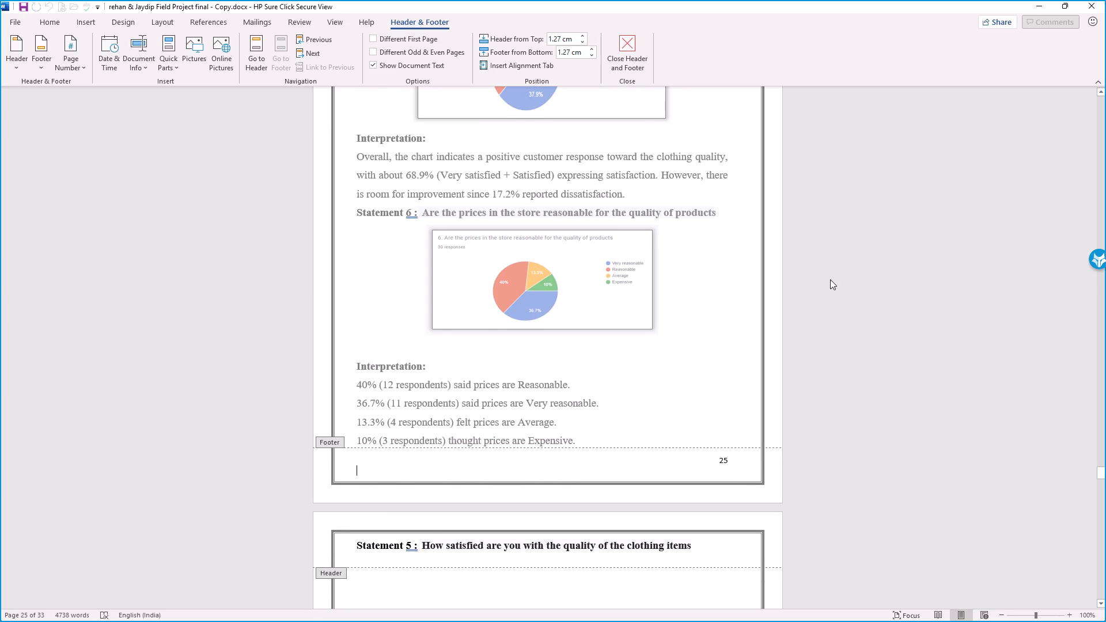
{"action": "scroll", "coordinate": [795, 291], "scroll_direction": "up", "scroll_amount": 4}
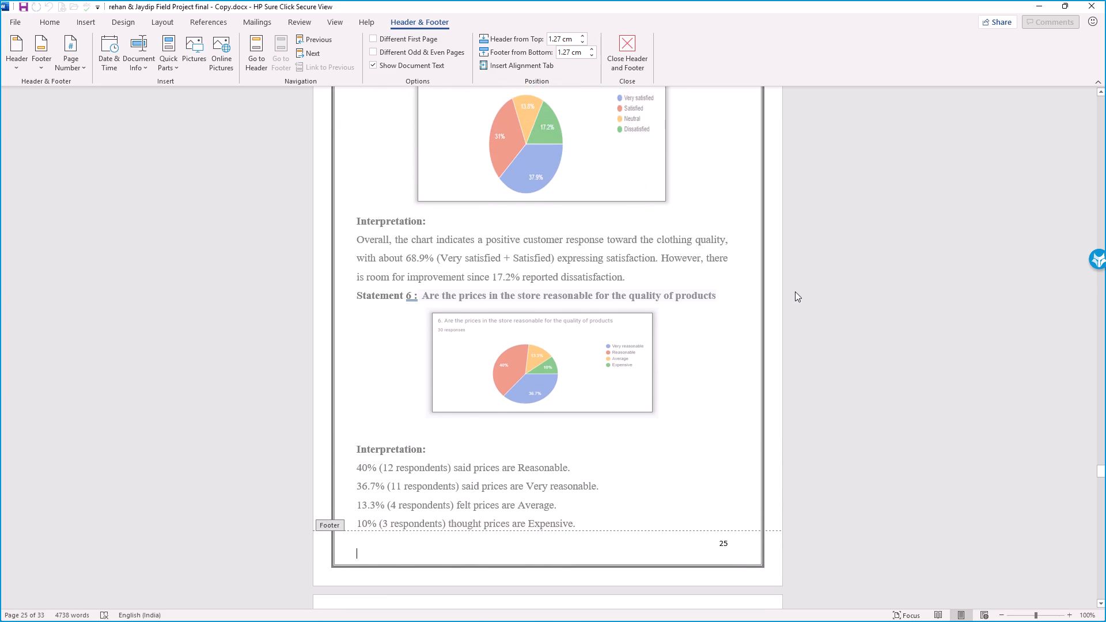
{"action": "scroll", "coordinate": [795, 291], "scroll_direction": "up", "scroll_amount": 3}
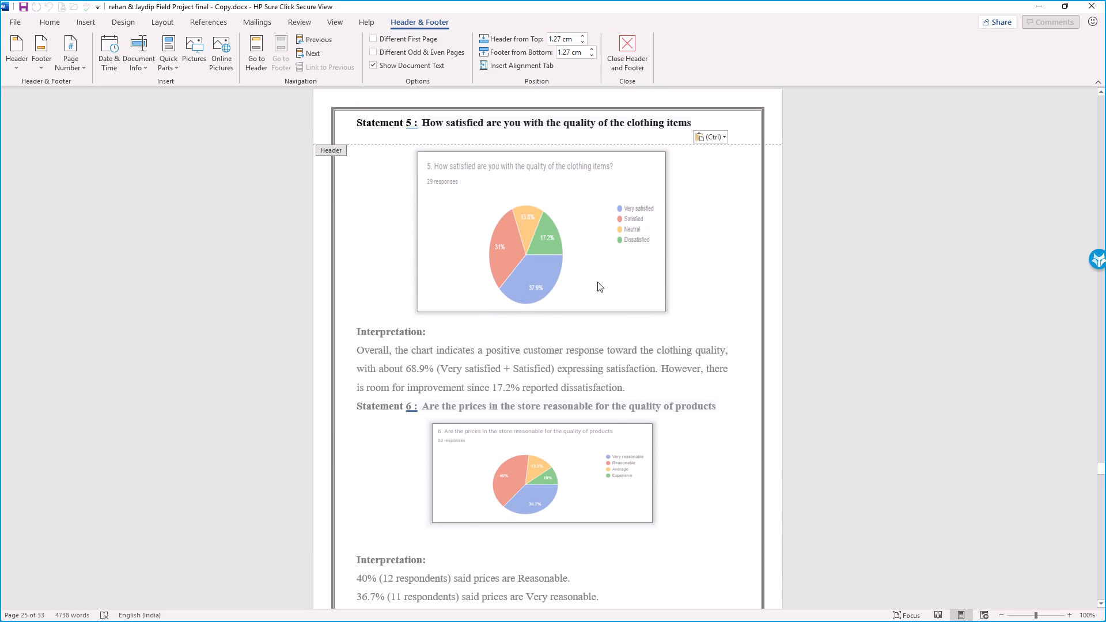
Close header editing and return to the body text on page 25.
{"action": "left_click", "coordinate": [597, 282]}
{"action": "left_click", "coordinate": [613, 275]}
{"action": "left_click", "coordinate": [873, 249]}
{"action": "double_click", "coordinate": [827, 268]}
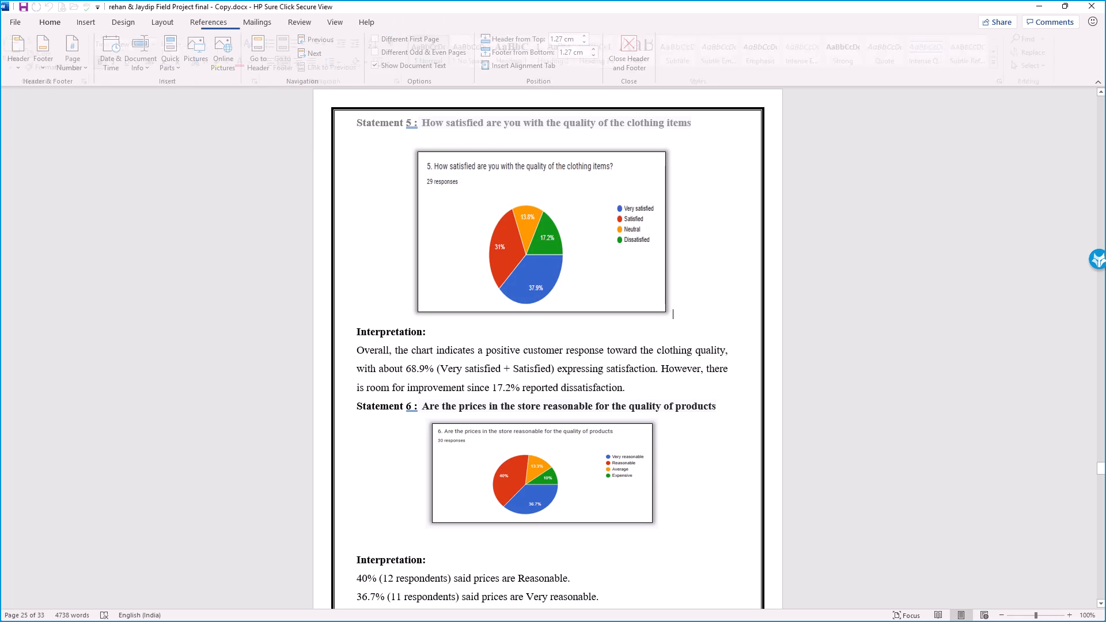
Shorten the Statement 5 chart on page 25 from its bottom edge by about a quarter of its height.
{"action": "left_click", "coordinate": [605, 289]}
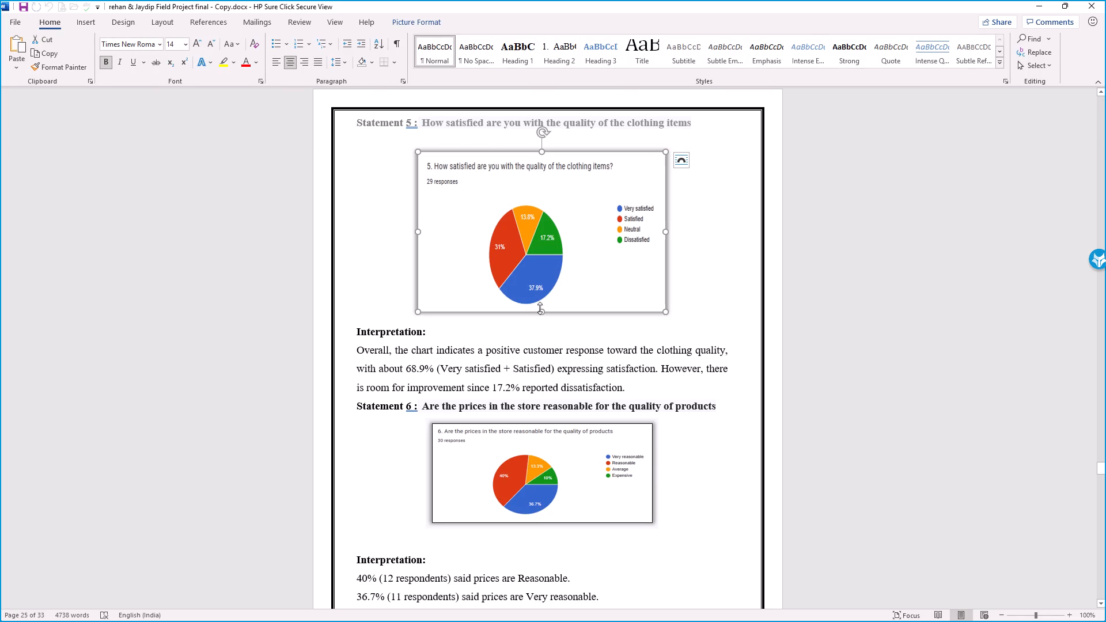
{"action": "left_click_drag", "start_coordinate": [542, 311], "coordinate": [541, 305]}
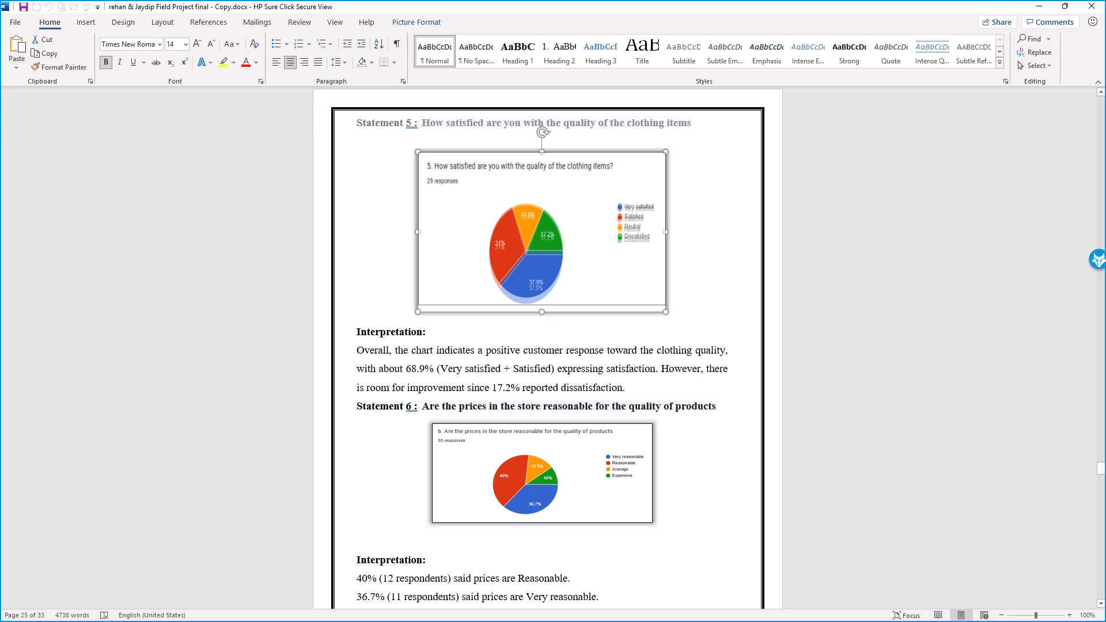
{"action": "left_click_drag", "start_coordinate": [541, 305], "coordinate": [541, 305]}
{"action": "left_click", "coordinate": [567, 293]}
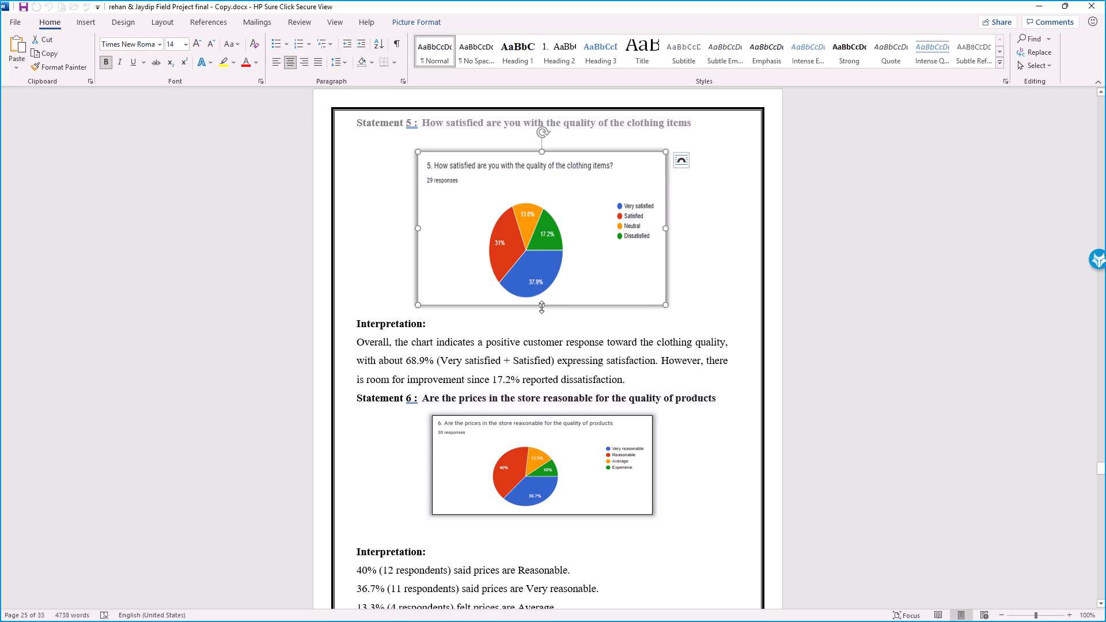
{"action": "left_click_drag", "start_coordinate": [541, 307], "coordinate": [543, 302]}
{"action": "left_click", "coordinate": [543, 302]}
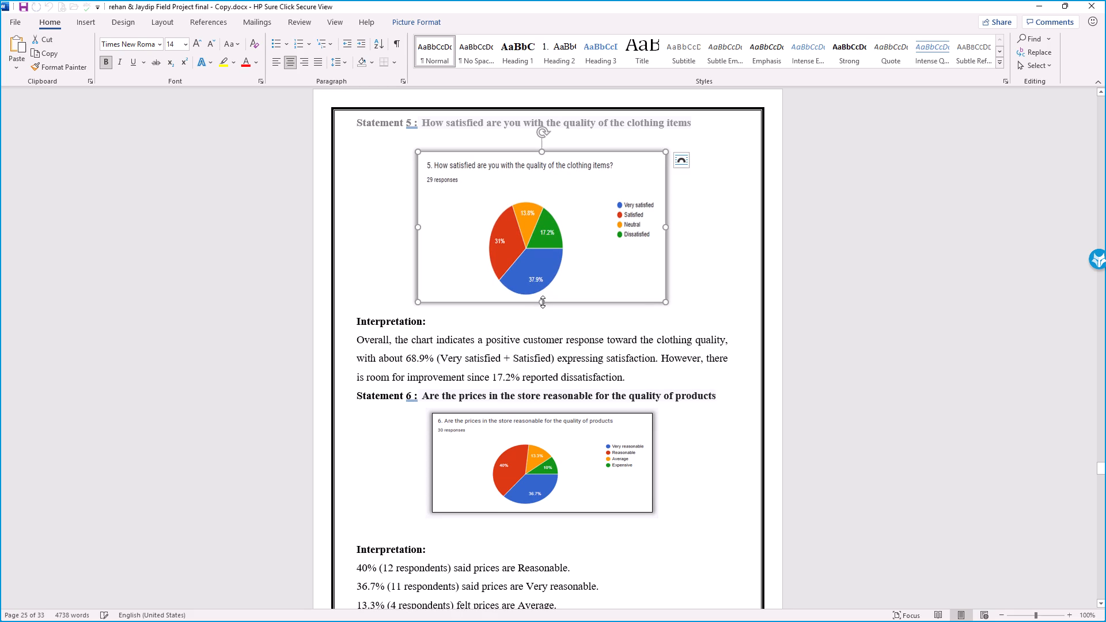
{"action": "left_click", "coordinate": [543, 302]}
{"action": "left_click_drag", "start_coordinate": [541, 297], "coordinate": [543, 292]}
{"action": "left_click", "coordinate": [543, 292]}
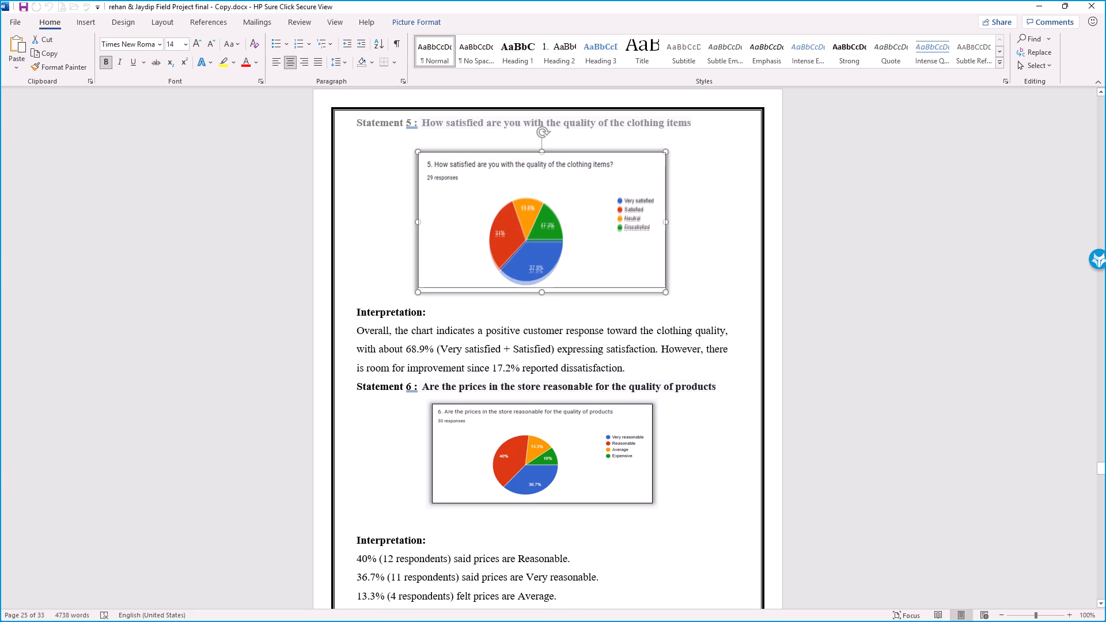
{"action": "left_click", "coordinate": [542, 287]}
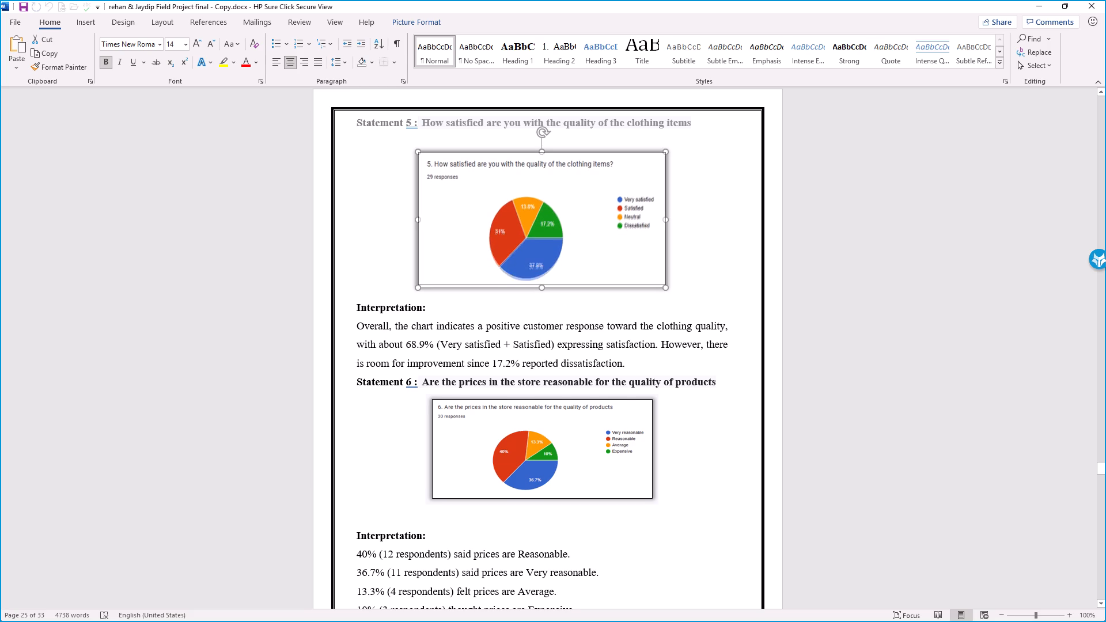
{"action": "left_click", "coordinate": [541, 285]}
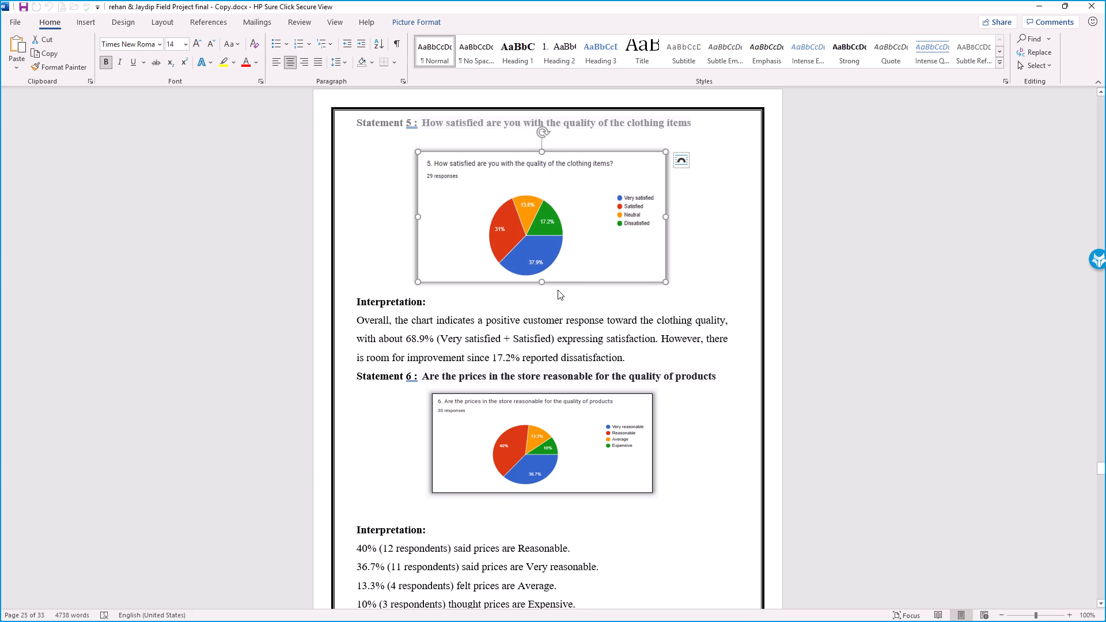
{"action": "left_click_drag", "start_coordinate": [543, 283], "coordinate": [543, 274]}
Join the duplicate Statement 5 heading on page 24 to the chart so both sit on page 25, undoing any excess deletion.
{"action": "scroll", "coordinate": [628, 271], "scroll_direction": "up", "scroll_amount": 9}
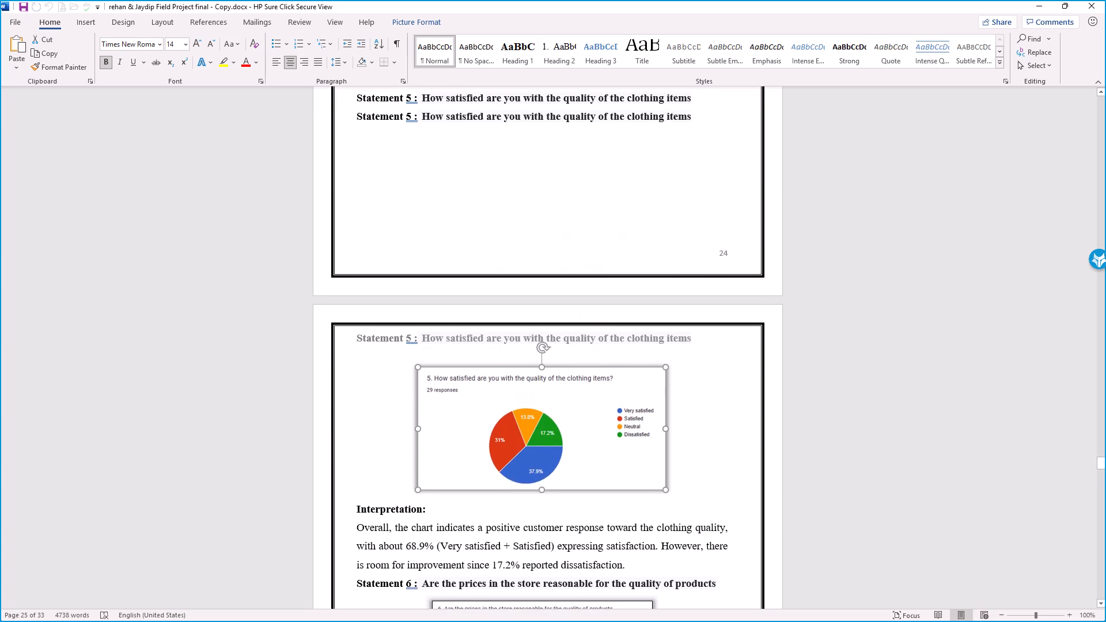
{"action": "left_click", "coordinate": [699, 154]}
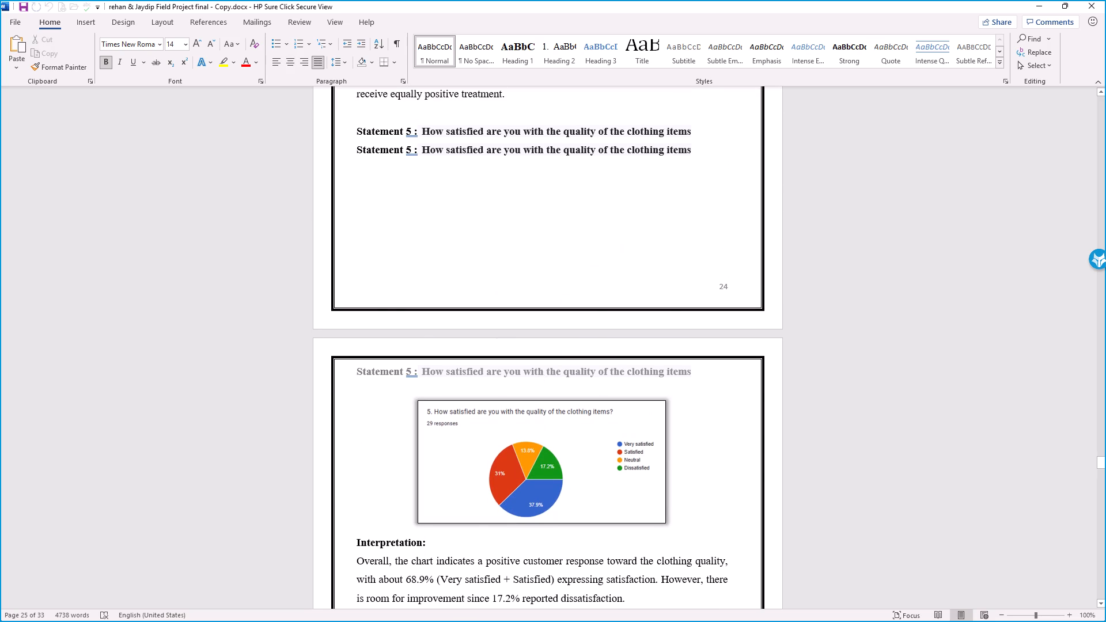
{"action": "key", "text": "Delete"}
{"action": "key", "text": "Delete"}
{"action": "key", "text": "Delete"}
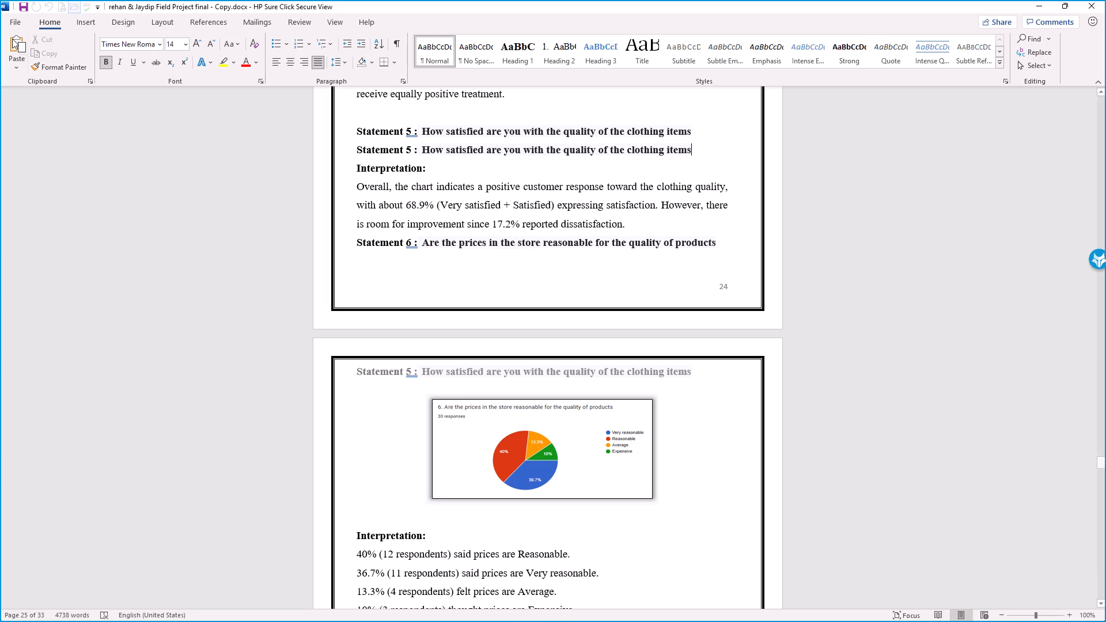
{"action": "left_click", "coordinate": [45, 5]}
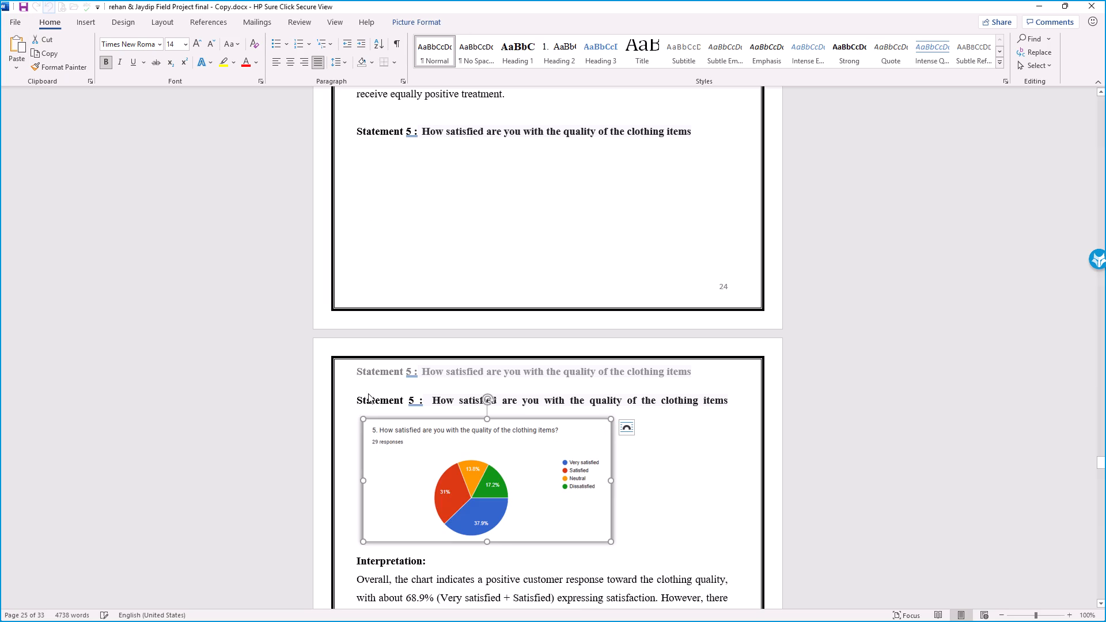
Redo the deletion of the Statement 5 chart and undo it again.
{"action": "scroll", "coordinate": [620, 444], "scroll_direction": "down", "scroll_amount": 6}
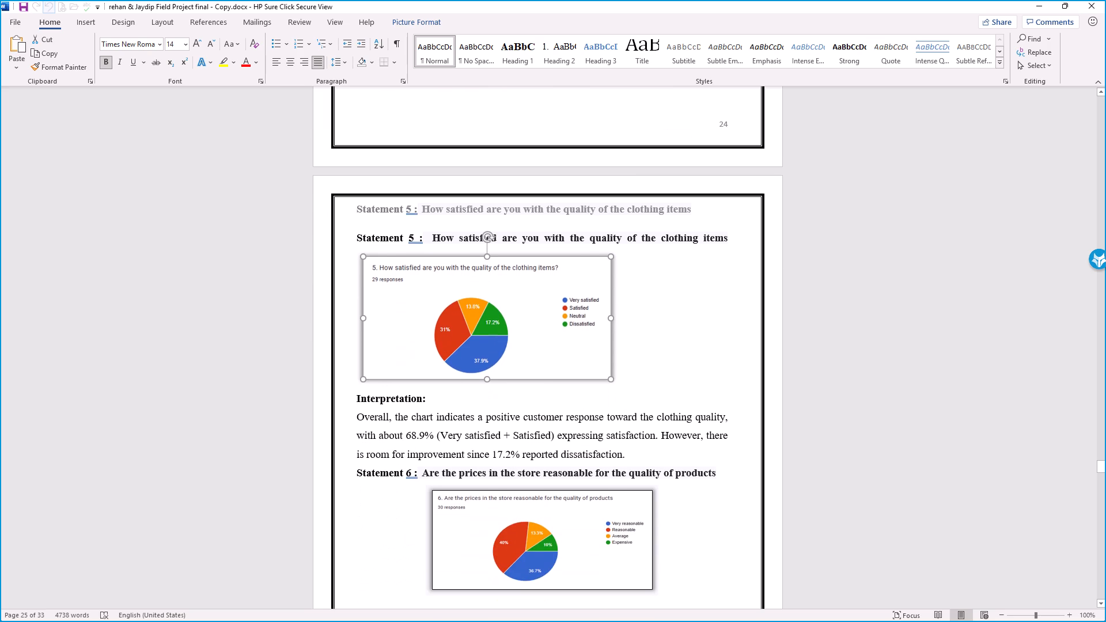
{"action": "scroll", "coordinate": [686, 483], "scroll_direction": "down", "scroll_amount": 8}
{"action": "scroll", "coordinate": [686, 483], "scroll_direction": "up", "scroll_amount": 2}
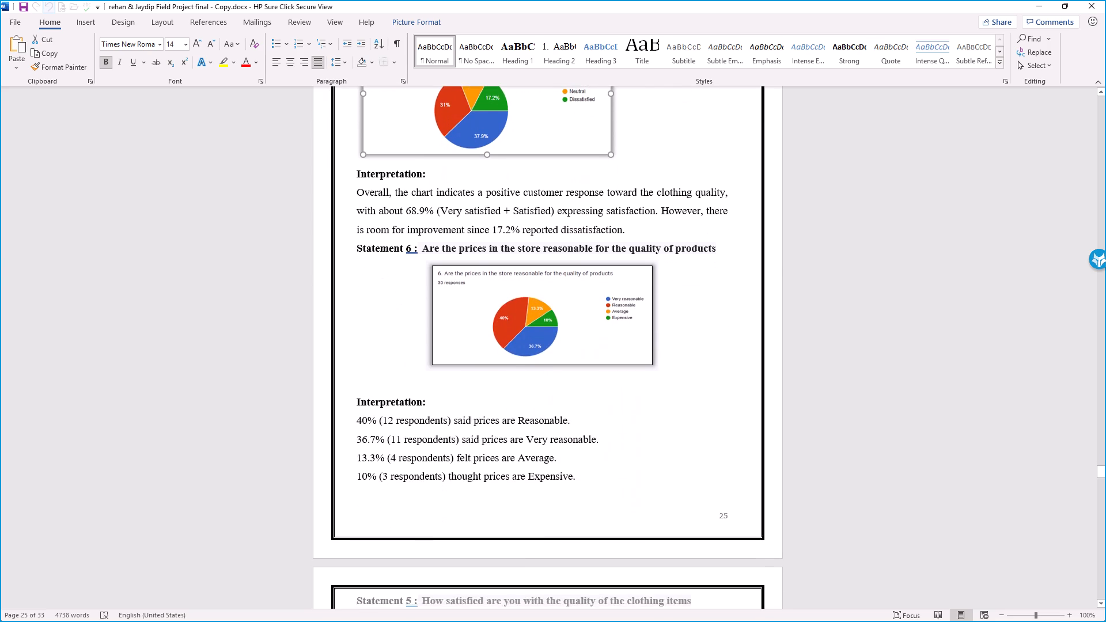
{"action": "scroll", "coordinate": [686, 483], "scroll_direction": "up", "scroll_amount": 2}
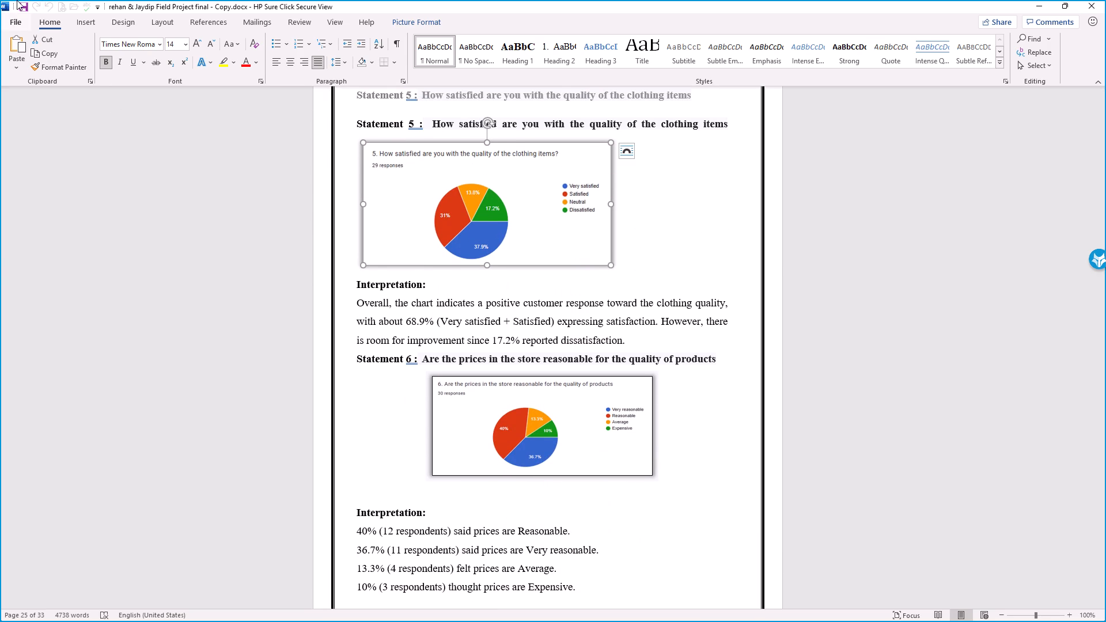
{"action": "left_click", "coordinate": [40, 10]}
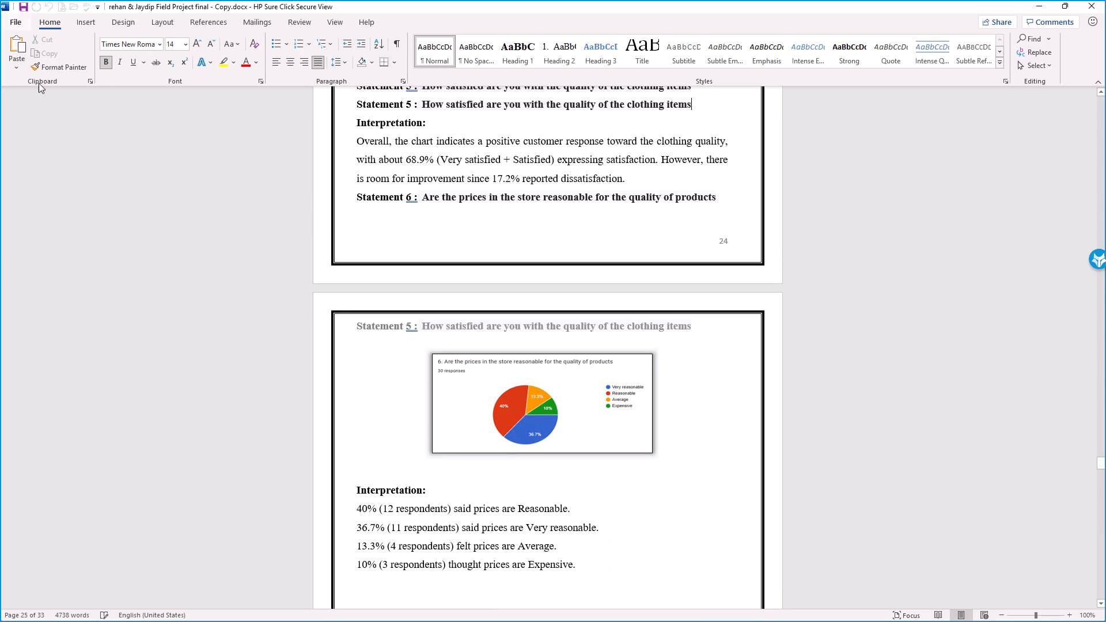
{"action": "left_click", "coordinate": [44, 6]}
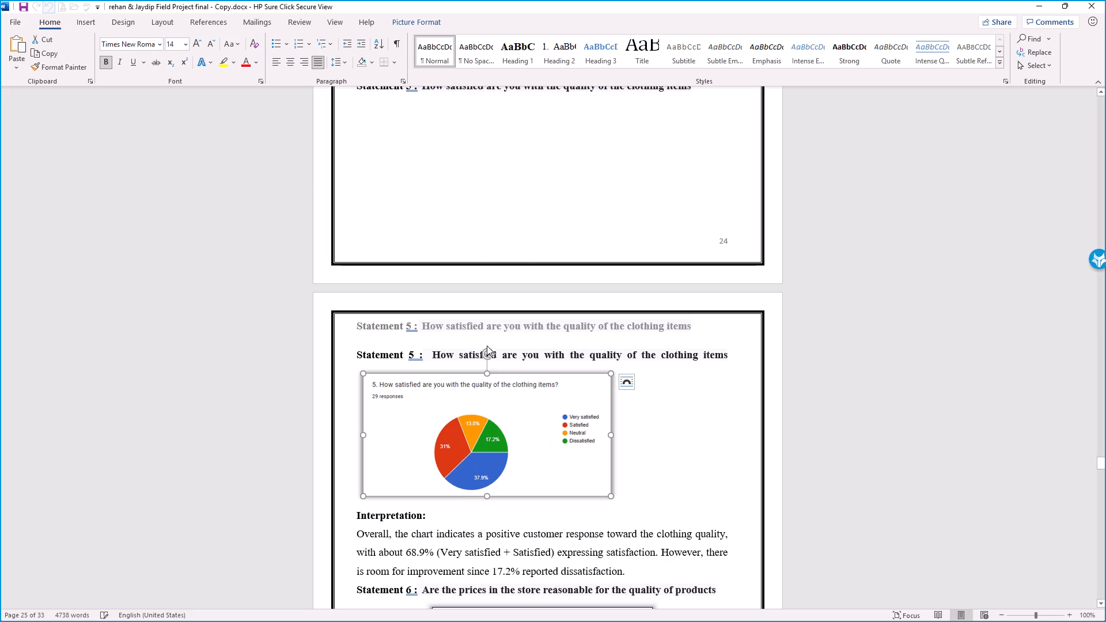
Compare the Statement 5 headings at the end of page 24 and in the header and body of page 25.
{"action": "left_click", "coordinate": [935, 298]}
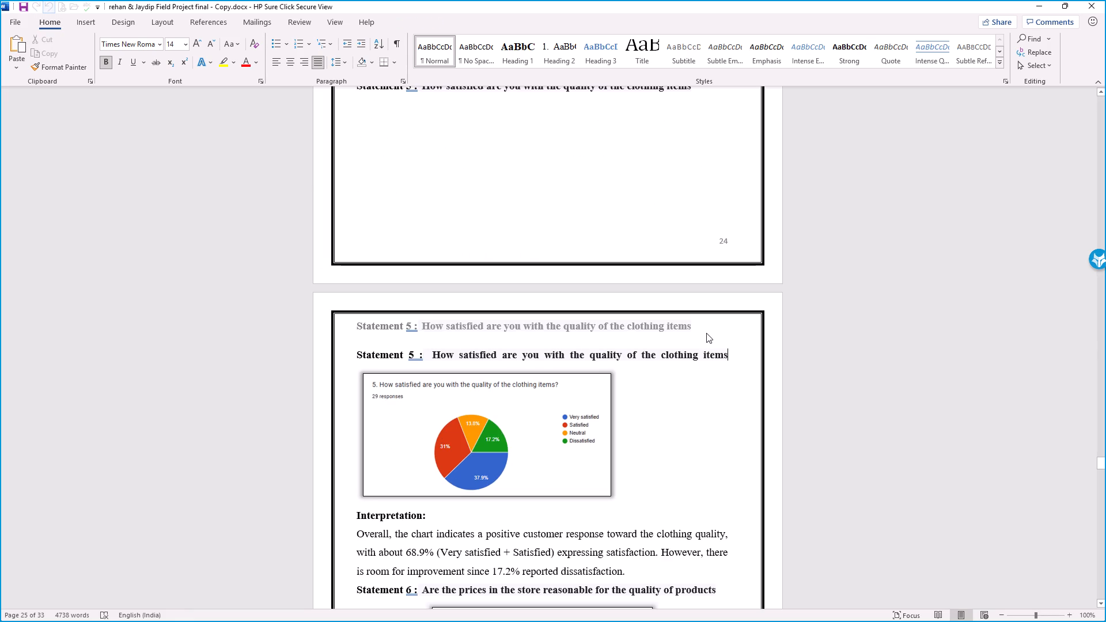
{"action": "left_click", "coordinate": [693, 327]}
{"action": "scroll", "coordinate": [695, 316], "scroll_direction": "up", "scroll_amount": 3}
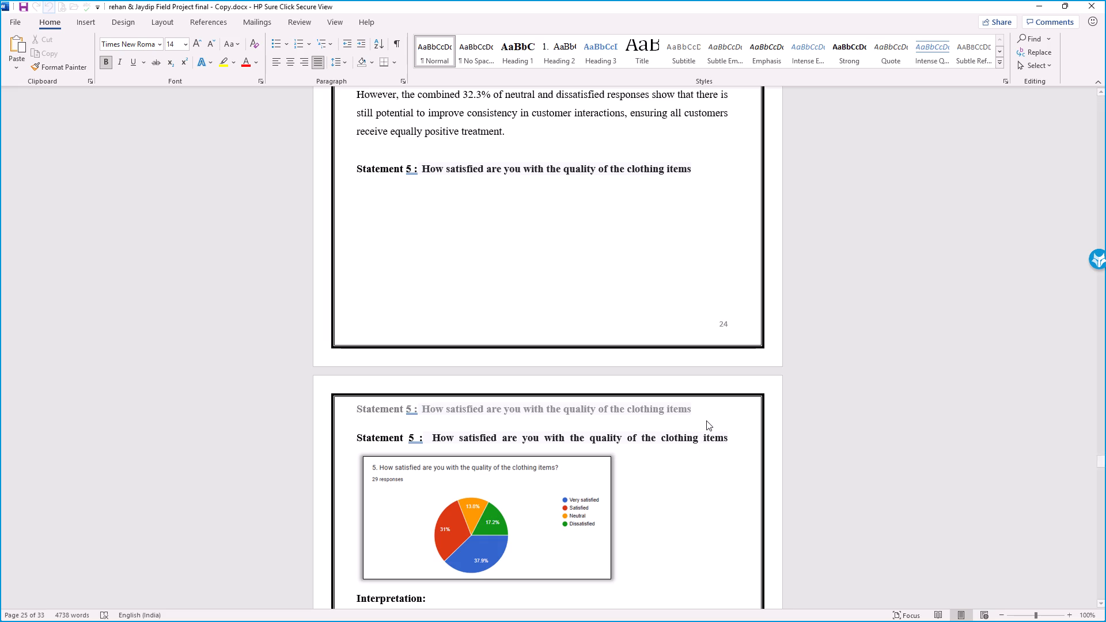
{"action": "scroll", "coordinate": [587, 261], "scroll_direction": "up", "scroll_amount": 3}
{"action": "scroll", "coordinate": [587, 261], "scroll_direction": "down", "scroll_amount": 3}
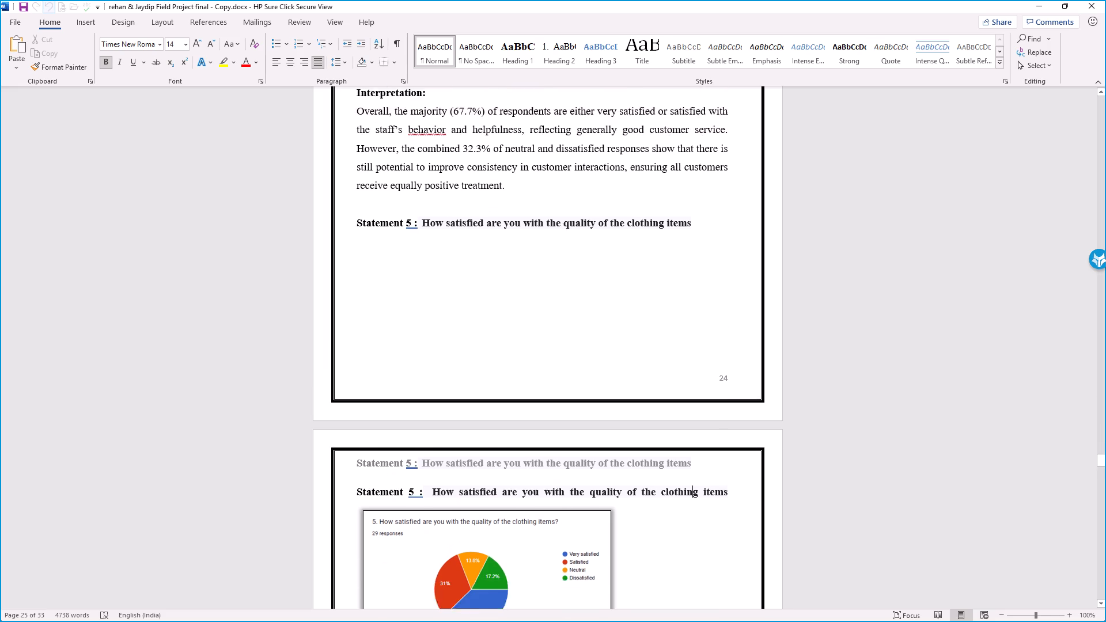
{"action": "scroll", "coordinate": [587, 261], "scroll_direction": "down", "scroll_amount": 4}
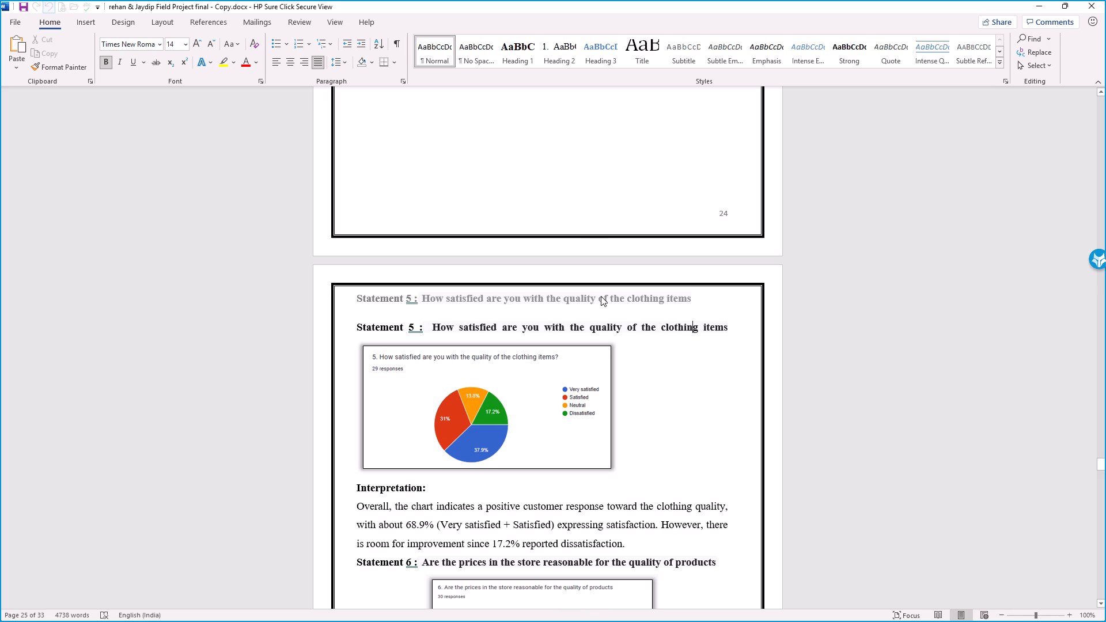
Review page 25 from the duplicated Statement 5 heading down to the Statement 6 chart and its interpretation.
{"action": "scroll", "coordinate": [601, 296], "scroll_direction": "down", "scroll_amount": 2}
{"action": "left_click", "coordinate": [712, 229]}
{"action": "left_click", "coordinate": [706, 240]}
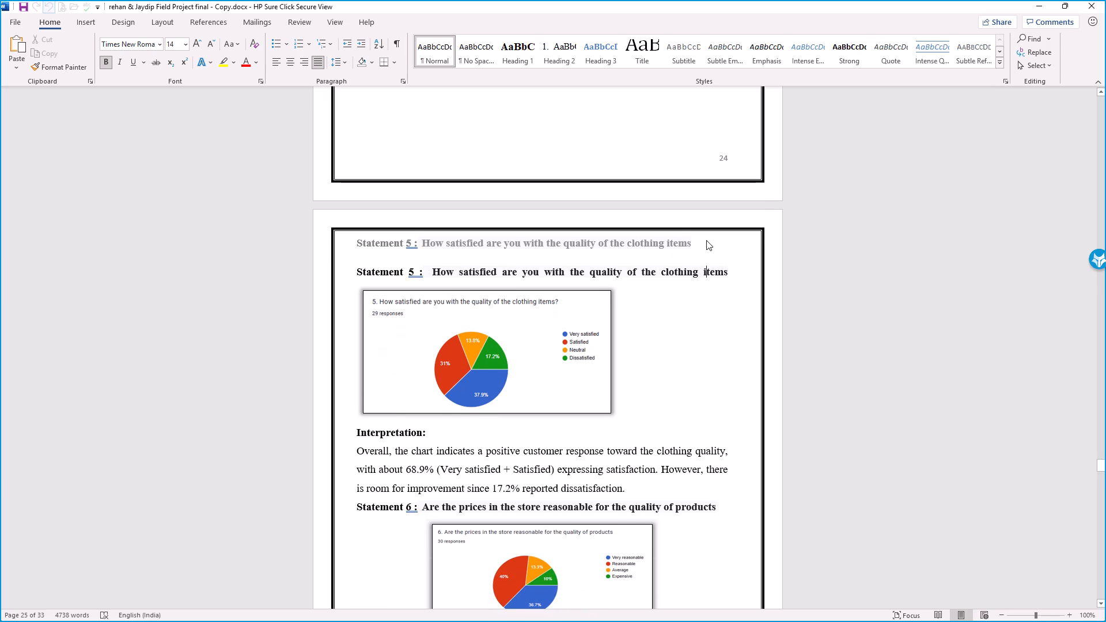
{"action": "left_click", "coordinate": [687, 241]}
{"action": "scroll", "coordinate": [437, 270], "scroll_direction": "down", "scroll_amount": 7}
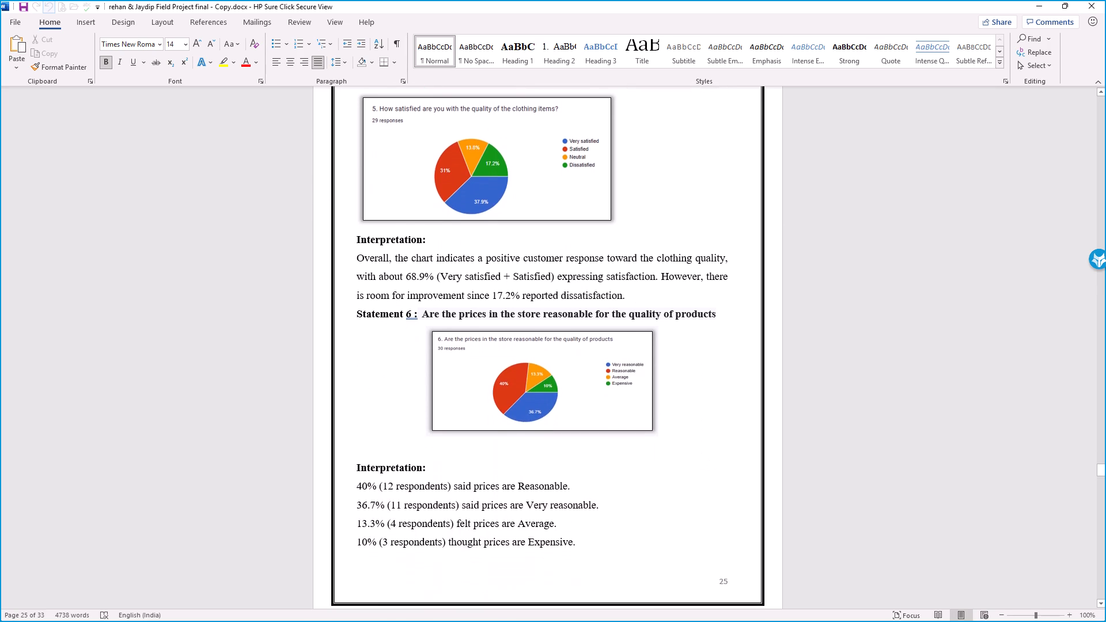
{"action": "scroll", "coordinate": [437, 270], "scroll_direction": "down", "scroll_amount": 1}
{"action": "scroll", "coordinate": [414, 350], "scroll_direction": "up", "scroll_amount": 1}
{"action": "scroll", "coordinate": [502, 365], "scroll_direction": "up", "scroll_amount": 4}
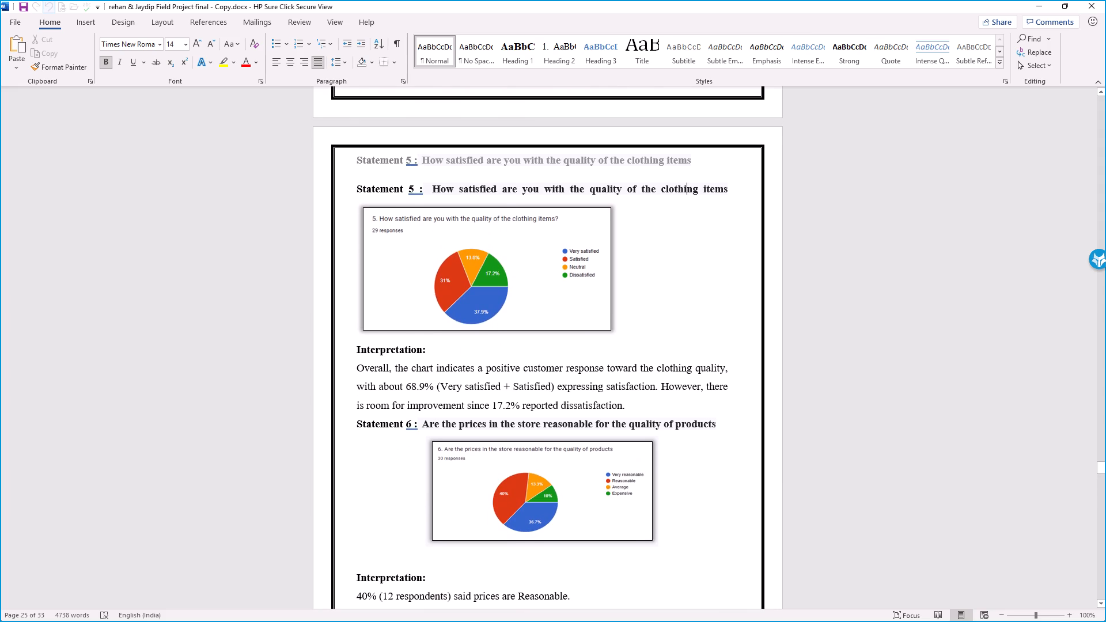
Delete the duplicate heading "Statement 5 : How satisfied are you with the quality of the clothing items" from page 25's header and return to the body text.
{"action": "left_click", "coordinate": [465, 164]}
{"action": "left_click", "coordinate": [473, 159]}
{"action": "double_click", "coordinate": [648, 155]}
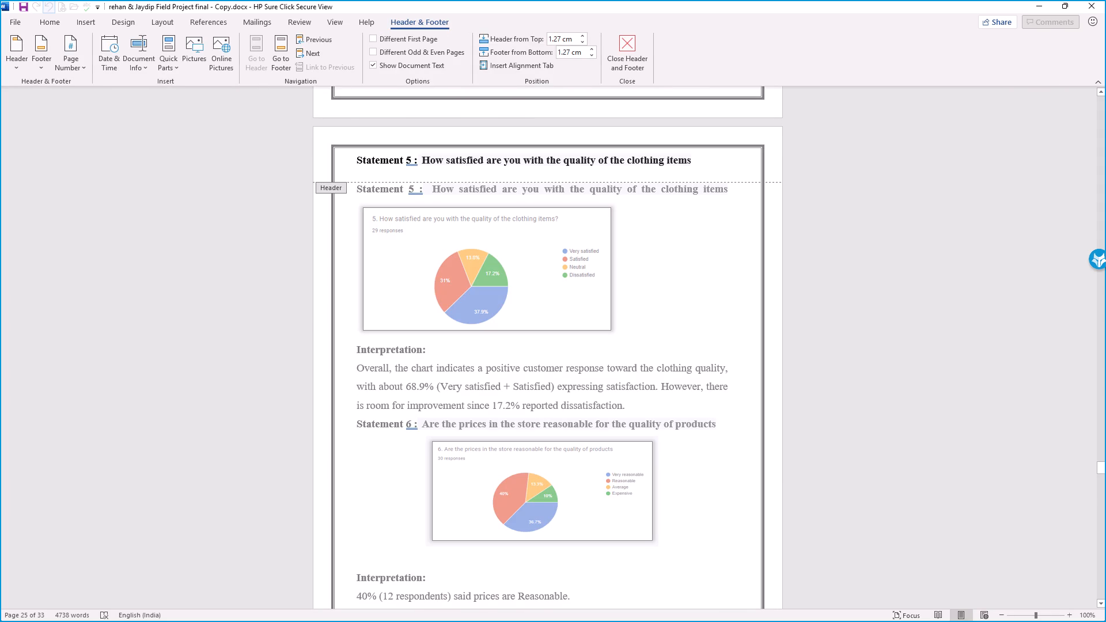
{"action": "left_click", "coordinate": [695, 164]}
{"action": "key", "text": "BackSpace"}
{"action": "key", "text": "BackSpace"}
{"action": "key", "text": "BackSpace"}
{"action": "key", "text": "BackSpace"}
{"action": "key", "text": "BackSpace"}
{"action": "key", "text": "BackSpace"}
{"action": "key", "text": "BackSpace"}
{"action": "key", "text": "BackSpace"}
{"action": "key", "text": "BackSpace"}
{"action": "key", "text": "BackSpace"}
{"action": "key", "text": "BackSpace"}
{"action": "key", "text": "BackSpace"}
{"action": "key", "text": "BackSpace"}
{"action": "key", "text": "BackSpace"}
{"action": "key", "text": "BackSpace"}
{"action": "key", "text": "BackSpace"}
{"action": "key", "text": "BackSpace"}
{"action": "key", "text": "BackSpace"}
{"action": "key", "text": "BackSpace"}
{"action": "key", "text": "BackSpace"}
{"action": "key", "text": "BackSpace"}
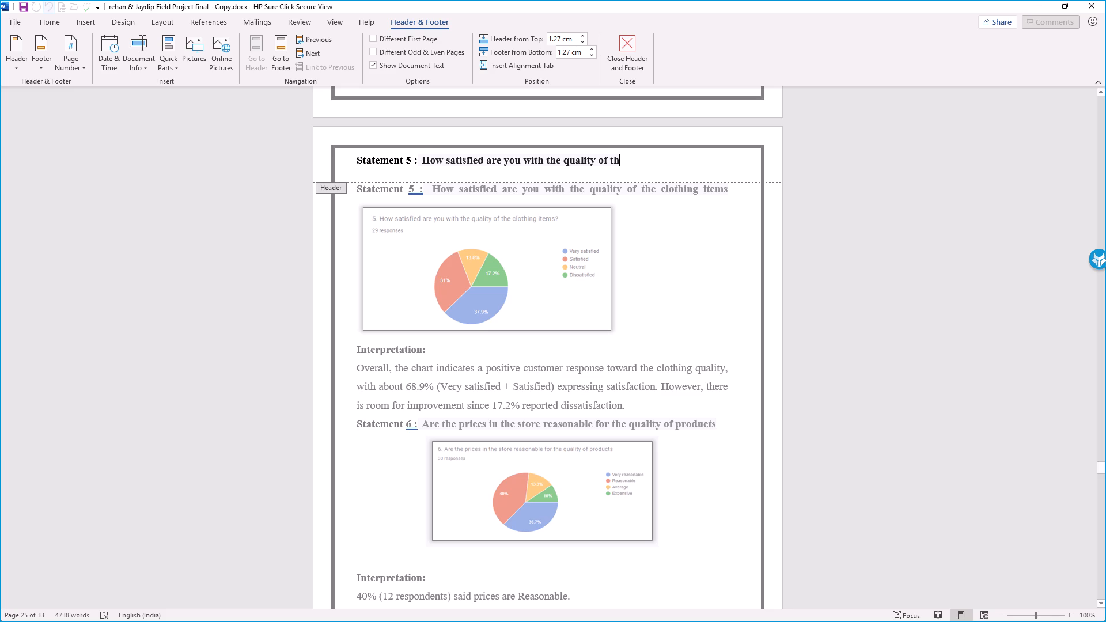
{"action": "scroll", "coordinate": [637, 179], "scroll_direction": "down", "scroll_amount": 3}
{"action": "scroll", "coordinate": [656, 145], "scroll_direction": "up", "scroll_amount": 1}
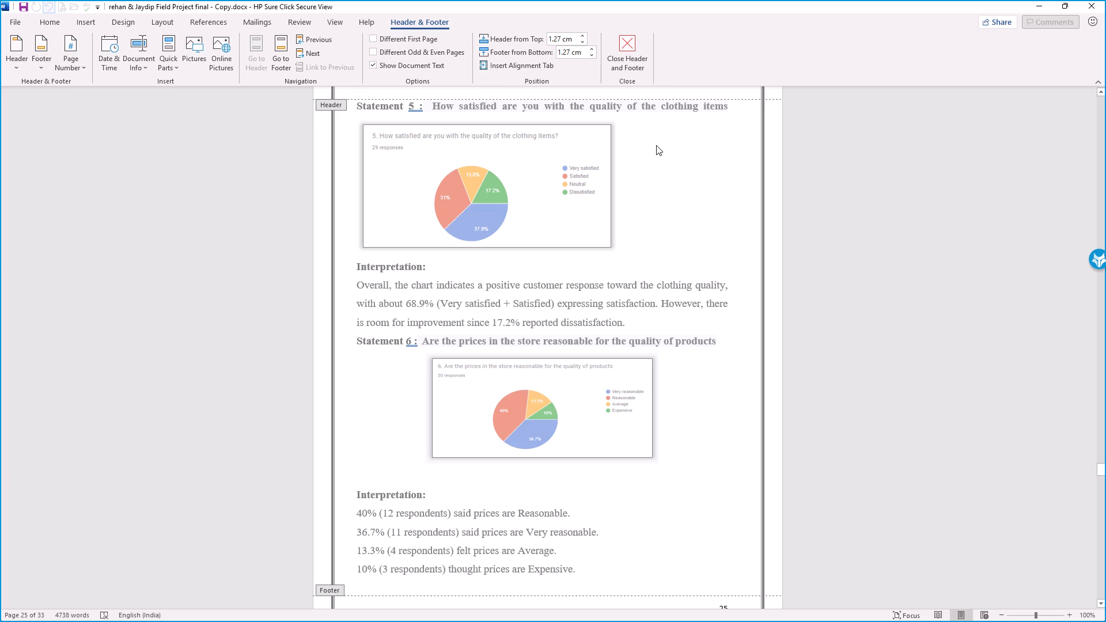
{"action": "scroll", "coordinate": [656, 145], "scroll_direction": "up", "scroll_amount": 1}
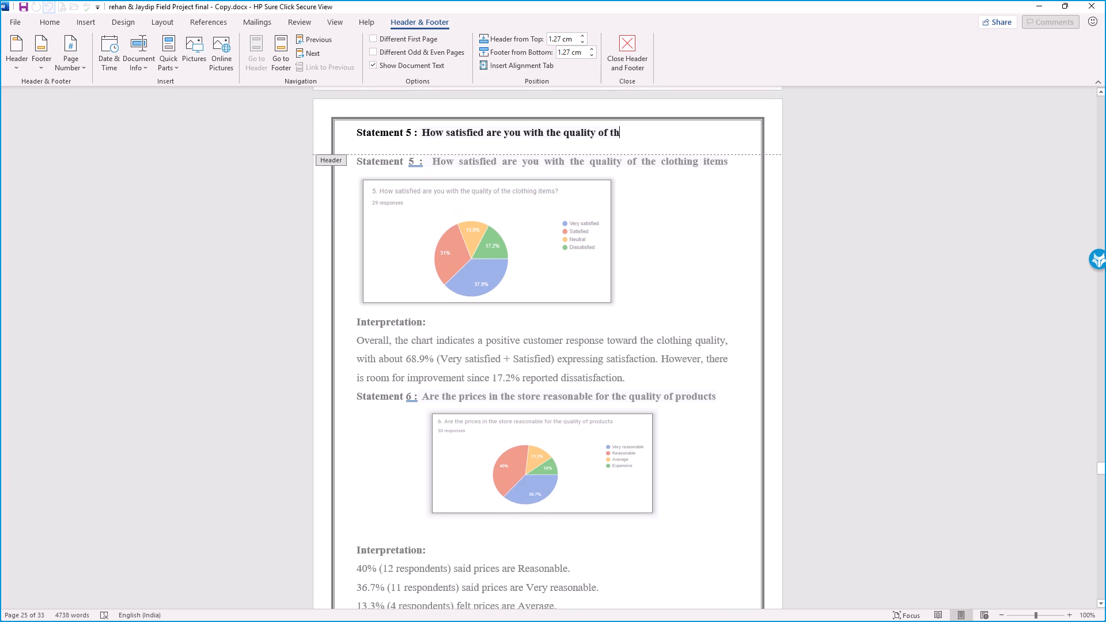
{"action": "key", "text": "BackSpace"}
{"action": "key", "text": "BackSpace"}
{"action": "key", "text": "BackSpace"}
{"action": "key", "text": "BackSpace"}
{"action": "key", "text": "BackSpace"}
{"action": "key", "text": "BackSpace"}
{"action": "key", "text": "BackSpace"}
{"action": "key", "text": "BackSpace"}
{"action": "key", "text": "BackSpace"}
{"action": "key", "text": "BackSpace"}
{"action": "key", "text": "BackSpace"}
{"action": "key", "text": "BackSpace"}
{"action": "key", "text": "BackSpace"}
{"action": "key", "text": "BackSpace"}
{"action": "key", "text": "BackSpace"}
{"action": "key", "text": "BackSpace"}
{"action": "key", "text": "BackSpace"}
{"action": "key", "text": "BackSpace"}
{"action": "key", "text": "BackSpace"}
{"action": "key", "text": "BackSpace"}
{"action": "key", "text": "BackSpace"}
{"action": "key", "text": "BackSpace"}
{"action": "key", "text": "BackSpace"}
{"action": "key", "text": "BackSpace"}
{"action": "key", "text": "BackSpace"}
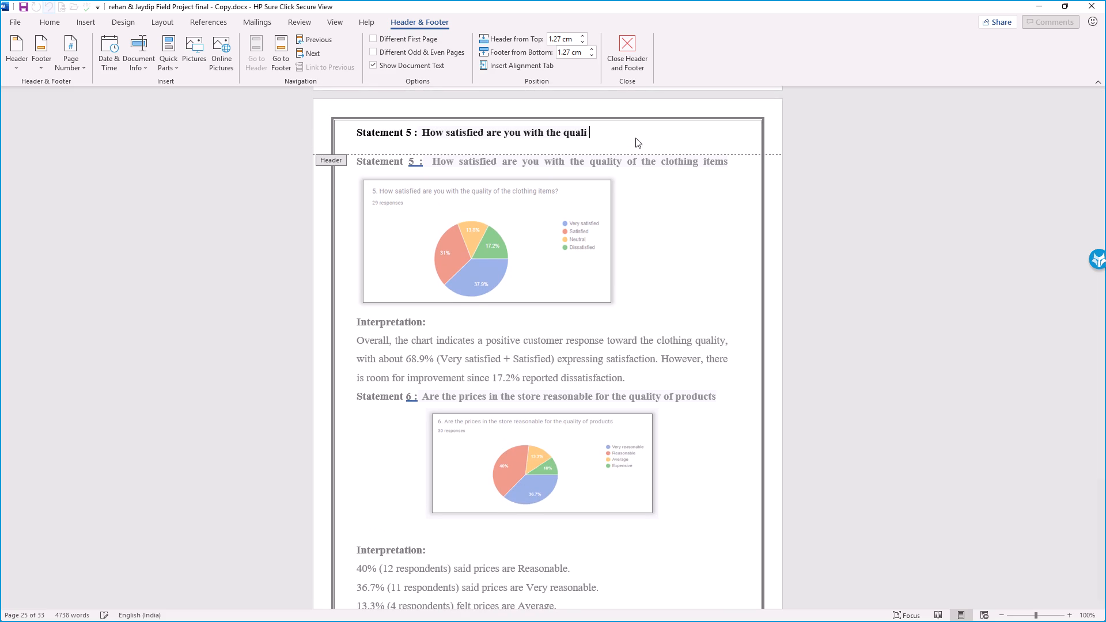
{"action": "key", "text": "BackSpace"}
{"action": "key", "text": "BackSpace"}
{"action": "key", "text": "BackSpace"}
{"action": "key", "text": "BackSpace"}
{"action": "key", "text": "BackSpace"}
{"action": "key", "text": "BackSpace"}
{"action": "key", "text": "BackSpace"}
{"action": "key", "text": "BackSpace"}
{"action": "key", "text": "BackSpace"}
{"action": "key", "text": "BackSpace"}
{"action": "key", "text": "BackSpace"}
{"action": "key", "text": "BackSpace"}
{"action": "key", "text": "BackSpace"}
{"action": "key", "text": "BackSpace"}
{"action": "key", "text": "BackSpace"}
{"action": "key", "text": "BackSpace"}
{"action": "key", "text": "BackSpace"}
{"action": "key", "text": "BackSpace"}
{"action": "key", "text": "BackSpace"}
{"action": "key", "text": "BackSpace"}
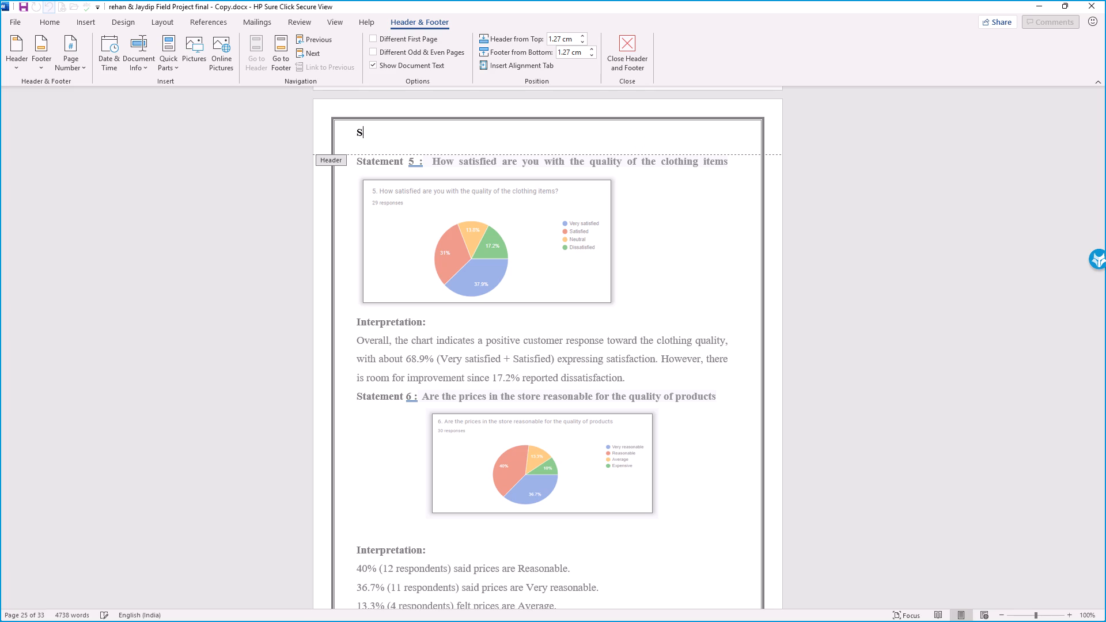
{"action": "key", "text": "BackSpace"}
{"action": "triple_click", "coordinate": [346, 316]}
{"action": "double_click", "coordinate": [347, 315]}
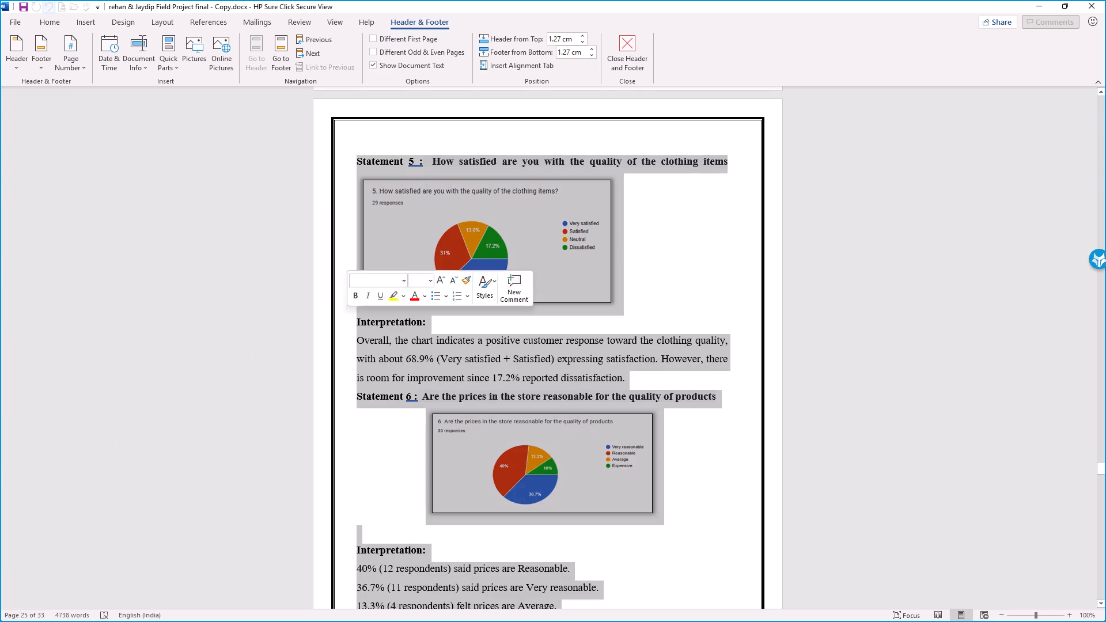
{"action": "left_click", "coordinate": [346, 337]}
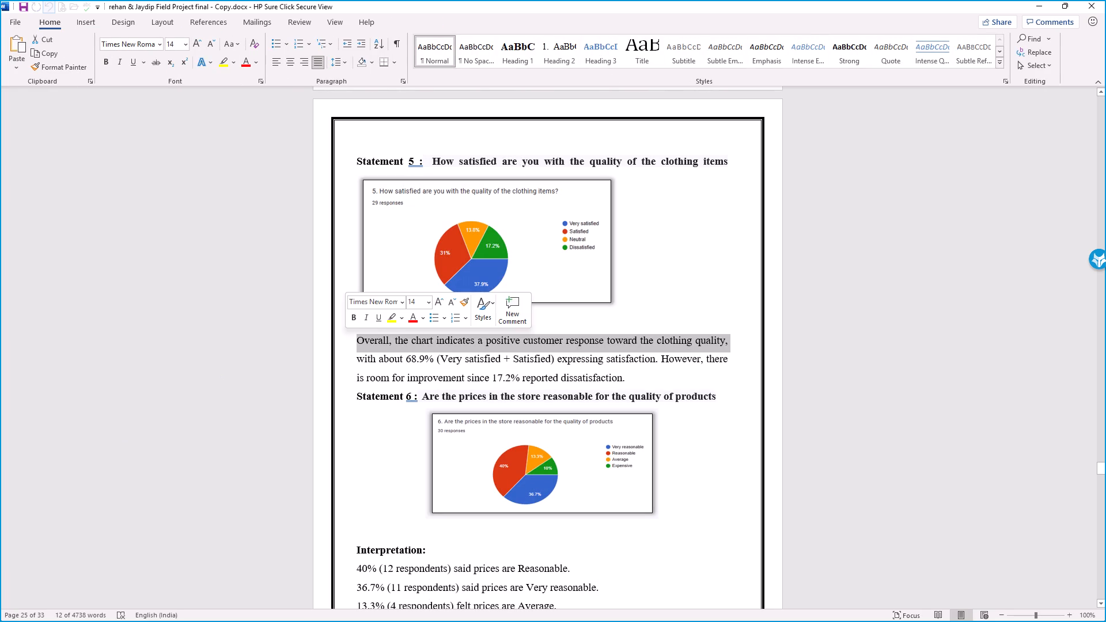
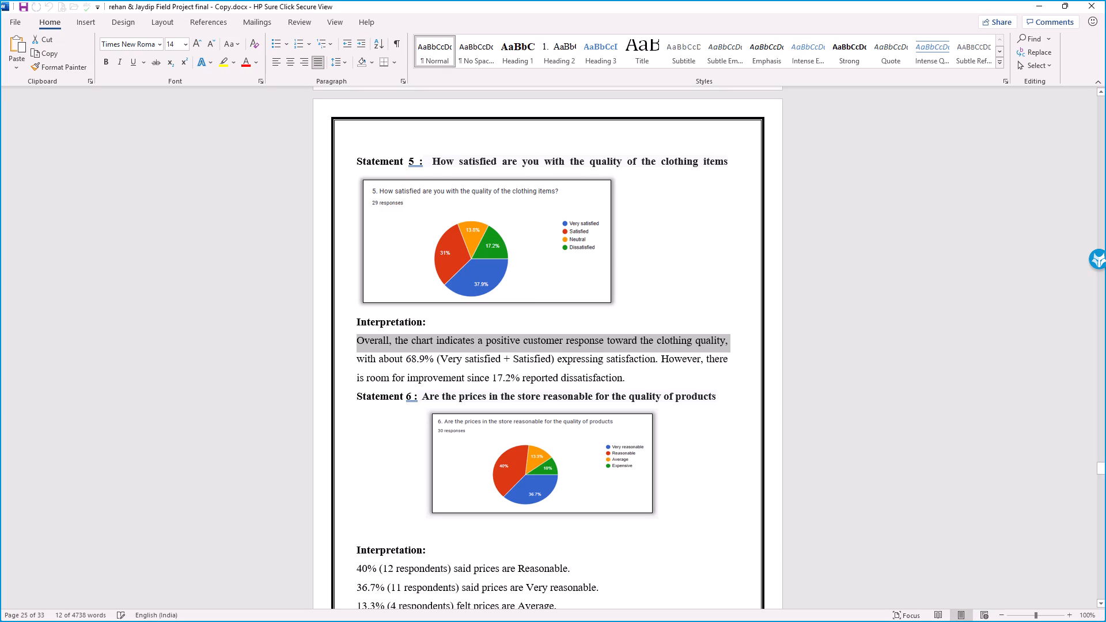
Reduce the gap after the colon in page 25's Statement 5 heading to a single space before "How satisfied".
{"action": "left_click", "coordinate": [905, 254]}
{"action": "scroll", "coordinate": [793, 244], "scroll_direction": "down", "scroll_amount": 3}
{"action": "scroll", "coordinate": [793, 244], "scroll_direction": "up", "scroll_amount": 3}
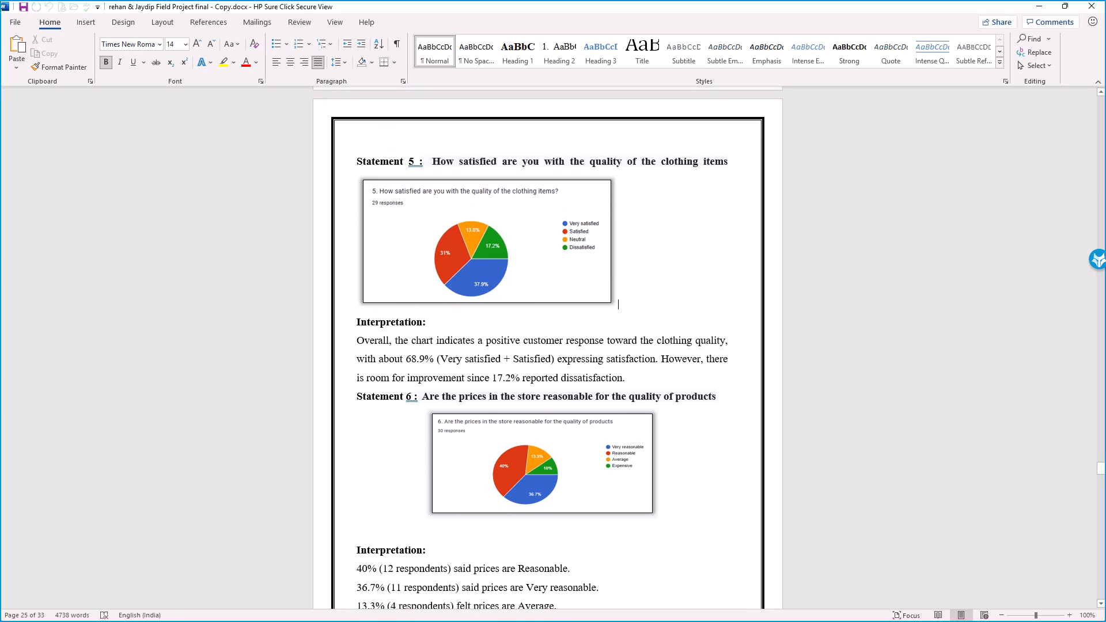
{"action": "left_click", "coordinate": [427, 158]}
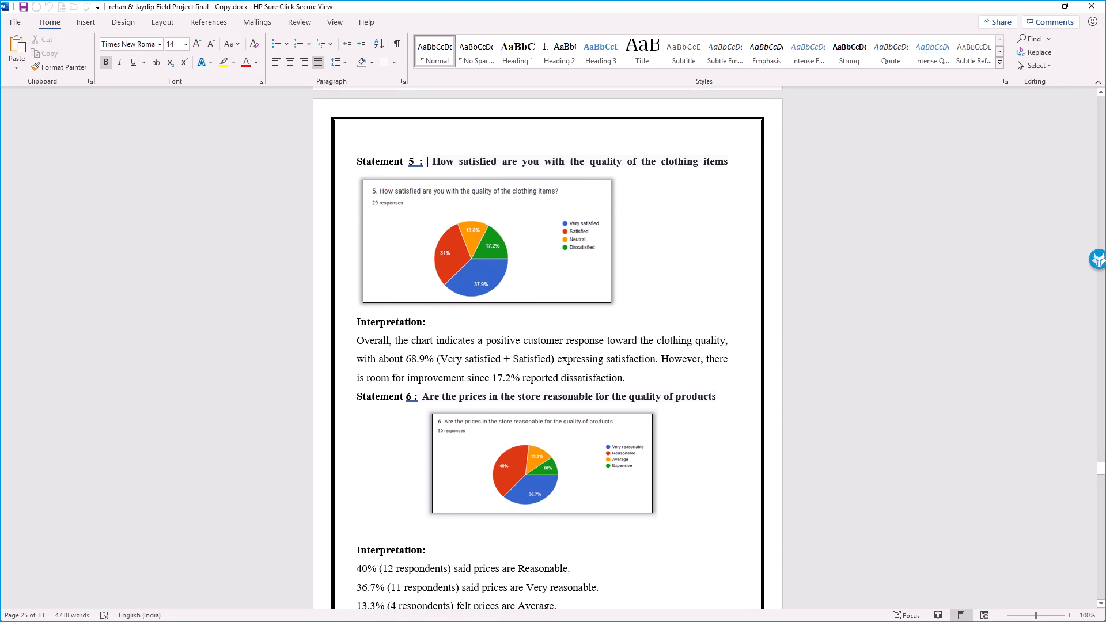
{"action": "left_click", "coordinate": [430, 161]}
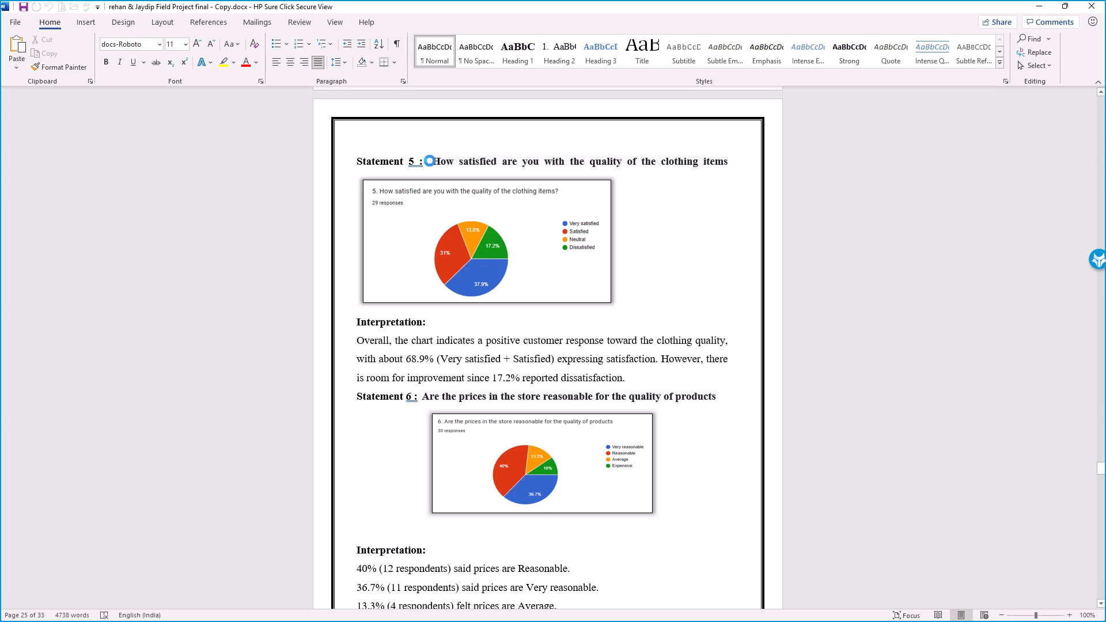
{"action": "key", "text": "BackSpace"}
{"action": "key", "text": "BackSpace"}
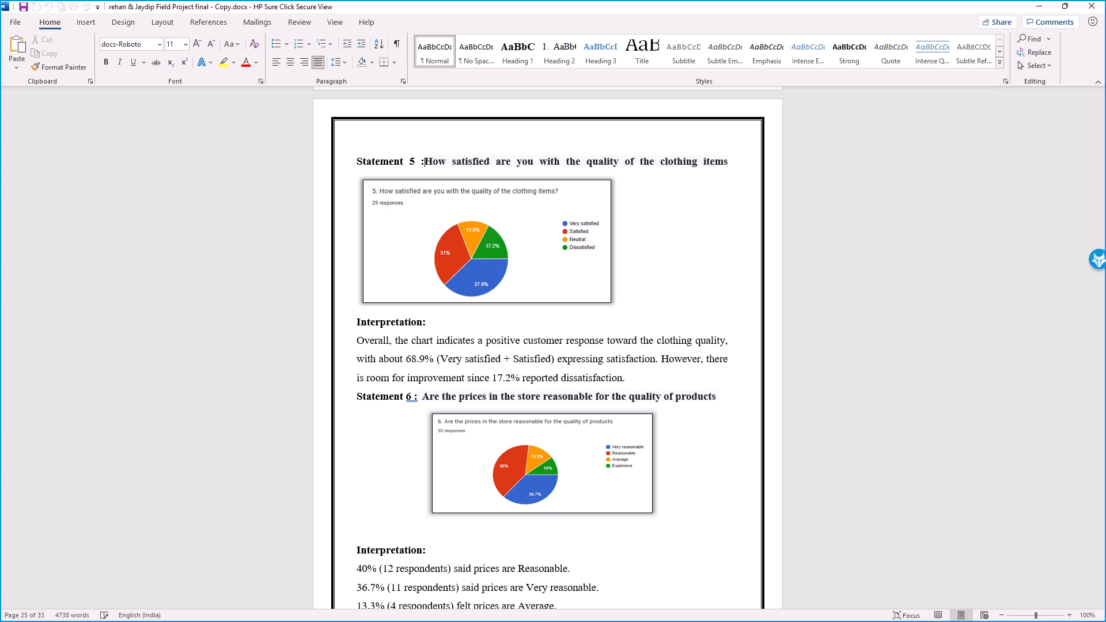
{"action": "key", "text": "space"}
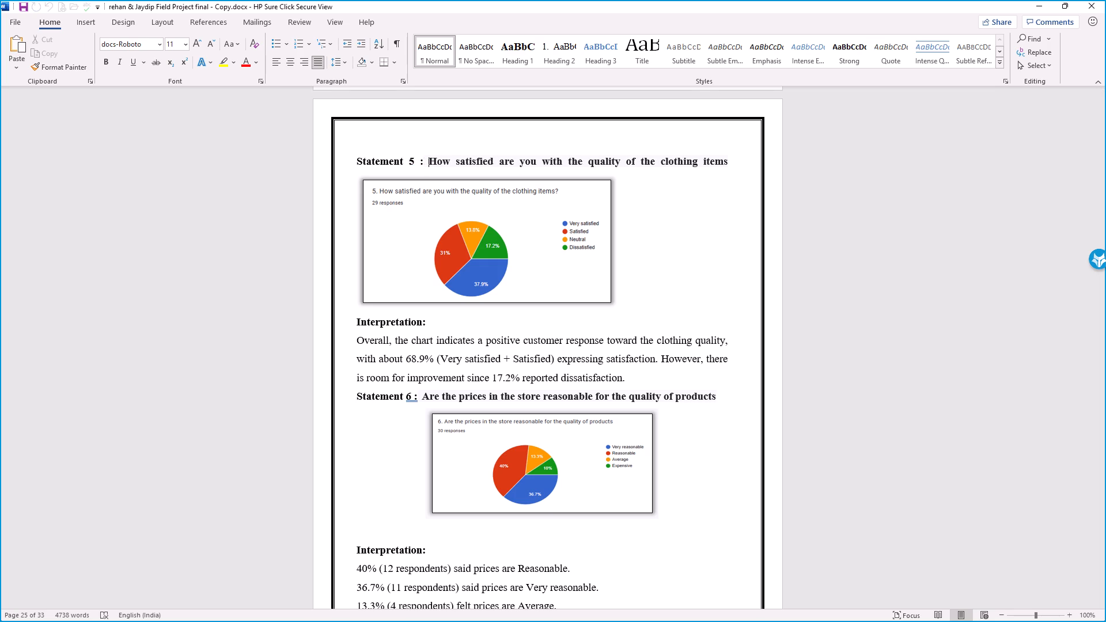
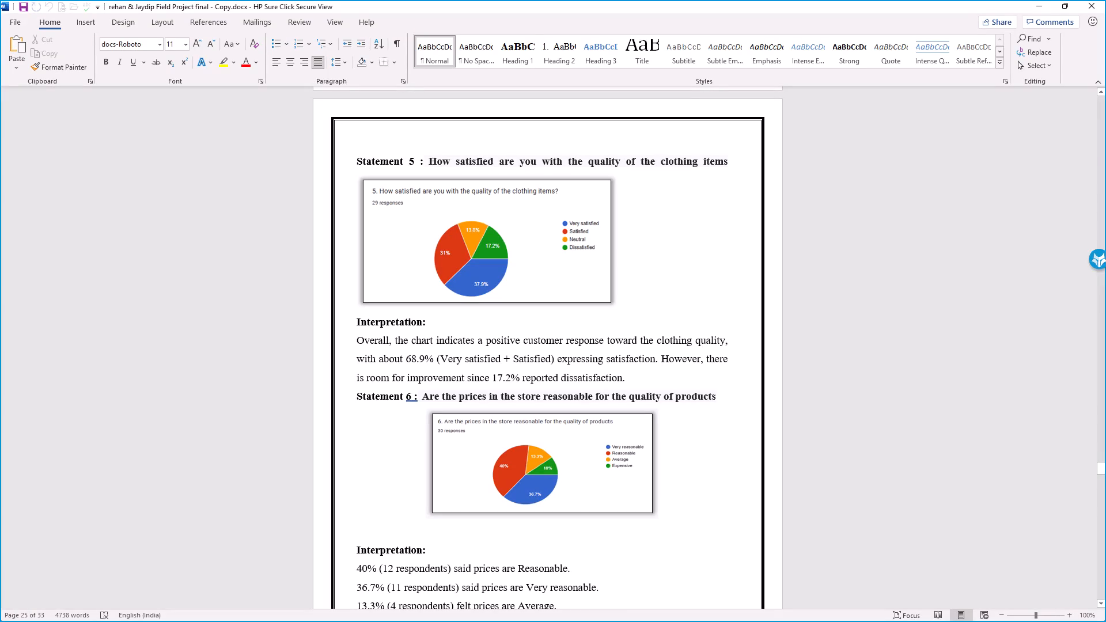
Centre the Statement 5 clothing quality pie chart, together with its heading, on page 25.
{"action": "left_click", "coordinate": [700, 233]}
{"action": "left_click", "coordinate": [414, 223]}
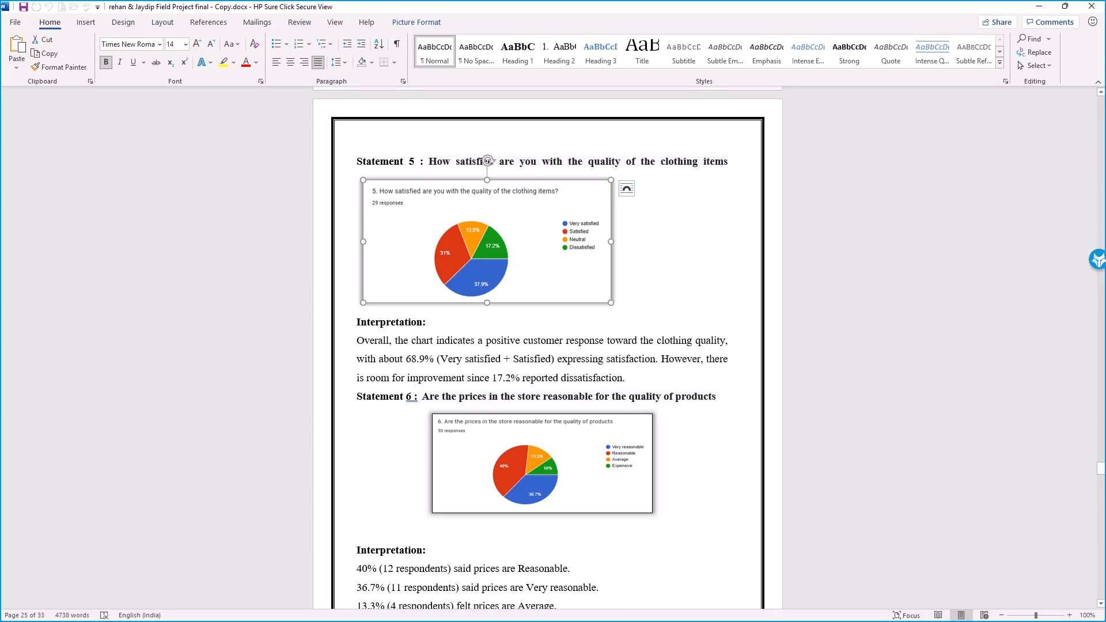
{"action": "left_click", "coordinate": [286, 67]}
Select the Statement 6 pie chart about reasonable store prices on page 25.
{"action": "left_click", "coordinate": [484, 438]}
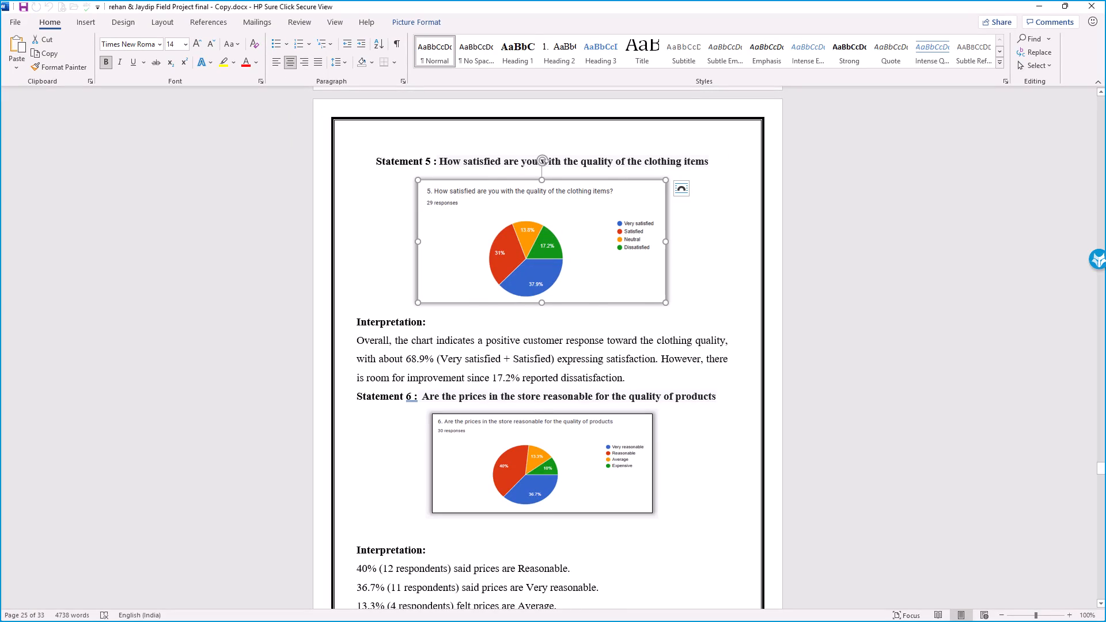
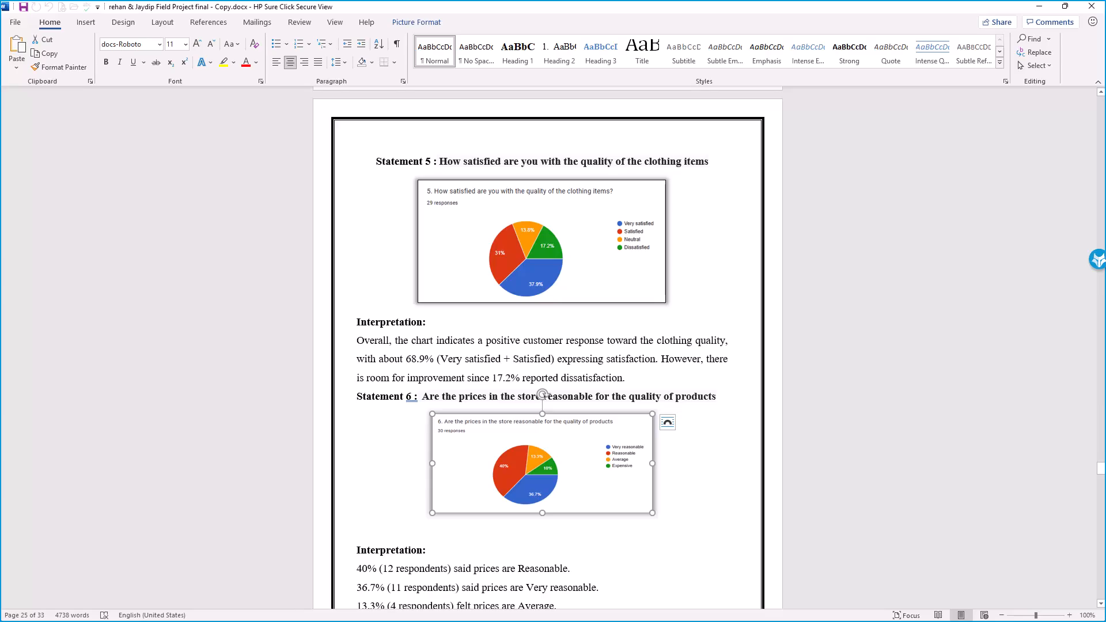
Review the remaining survey charts and interpretations from Statement 6 through Statement 10, plus the Chapter 5 findings, suggestions and conclusion.
{"action": "scroll", "coordinate": [809, 284], "scroll_direction": "down", "scroll_amount": 5}
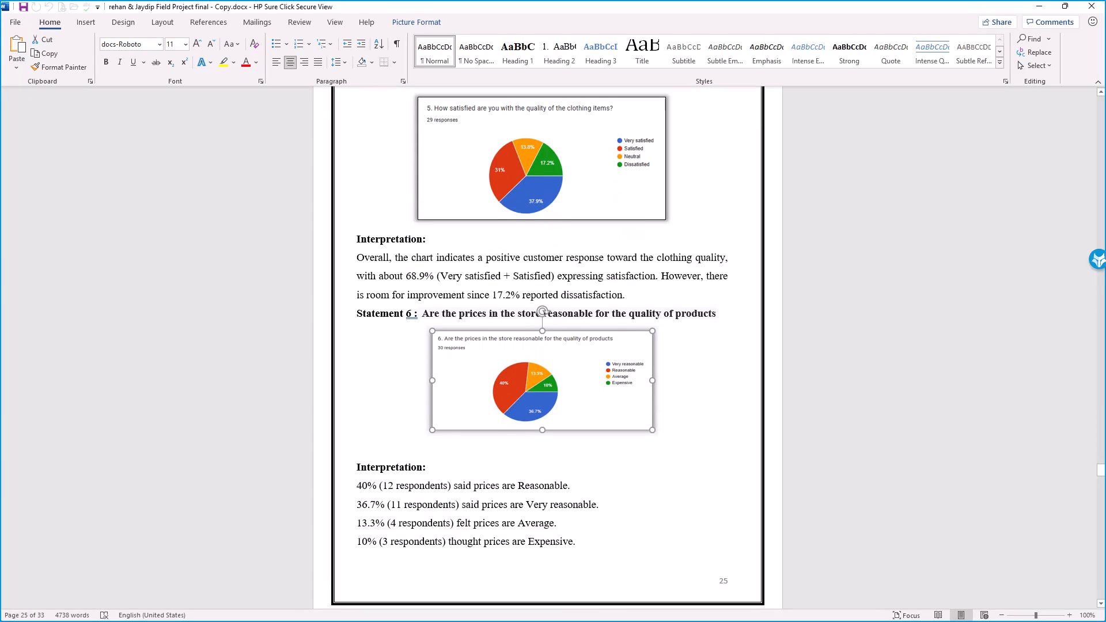
{"action": "scroll", "coordinate": [809, 284], "scroll_direction": "down", "scroll_amount": 20}
{"action": "scroll", "coordinate": [809, 284], "scroll_direction": "down", "scroll_amount": 5}
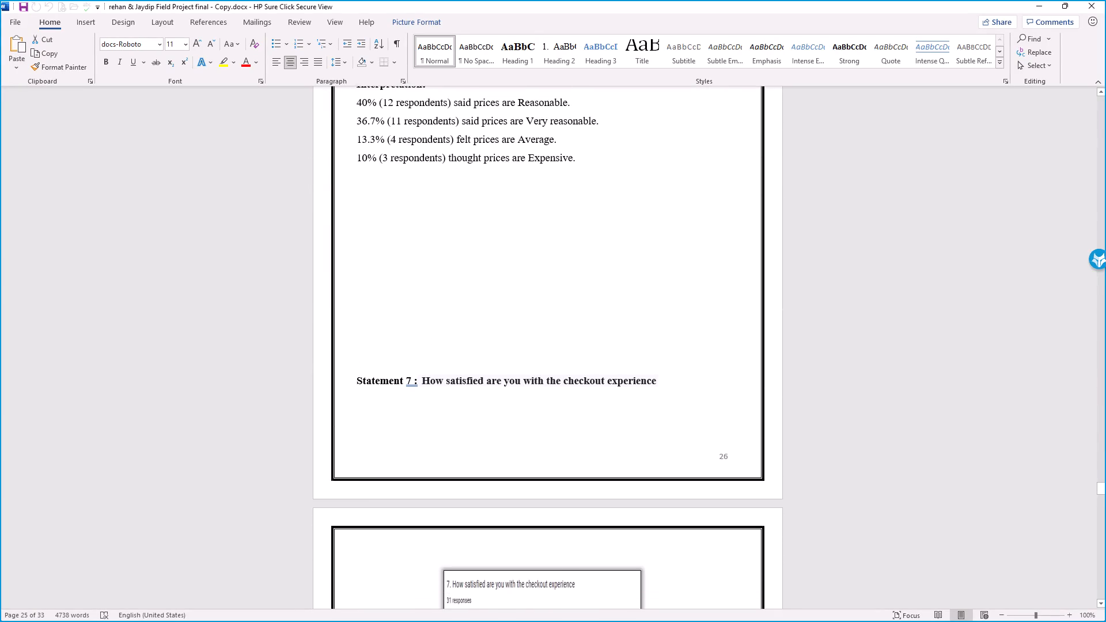
{"action": "scroll", "coordinate": [809, 284], "scroll_direction": "down", "scroll_amount": 5}
{"action": "scroll", "coordinate": [809, 284], "scroll_direction": "up", "scroll_amount": 4}
{"action": "scroll", "coordinate": [809, 284], "scroll_direction": "down", "scroll_amount": 10}
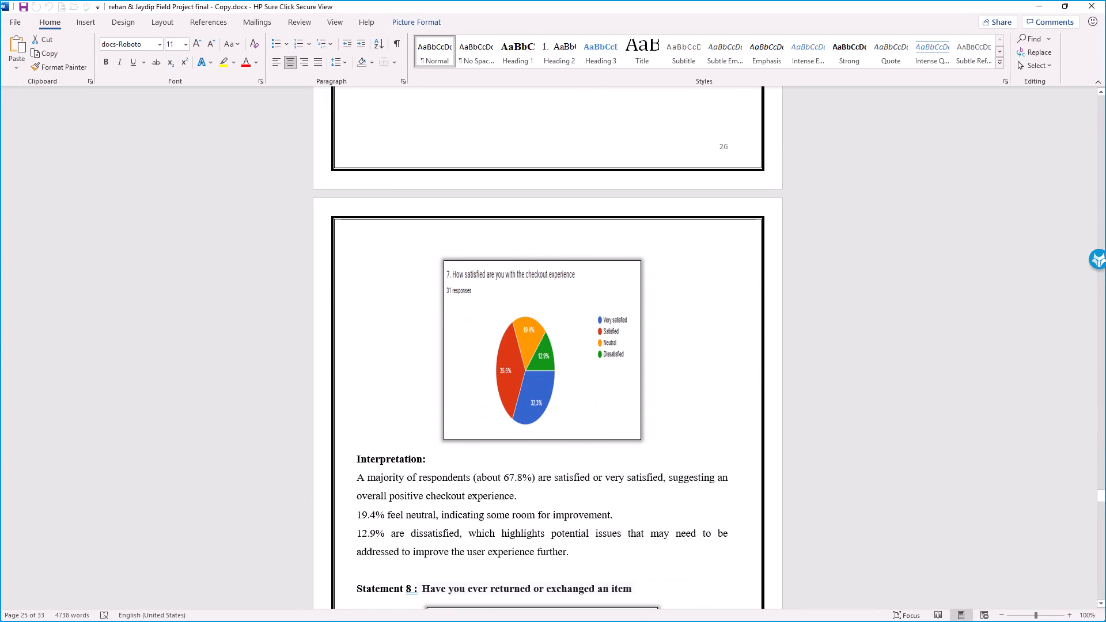
{"action": "scroll", "coordinate": [809, 284], "scroll_direction": "down", "scroll_amount": 18}
{"action": "scroll", "coordinate": [809, 284], "scroll_direction": "down", "scroll_amount": 5}
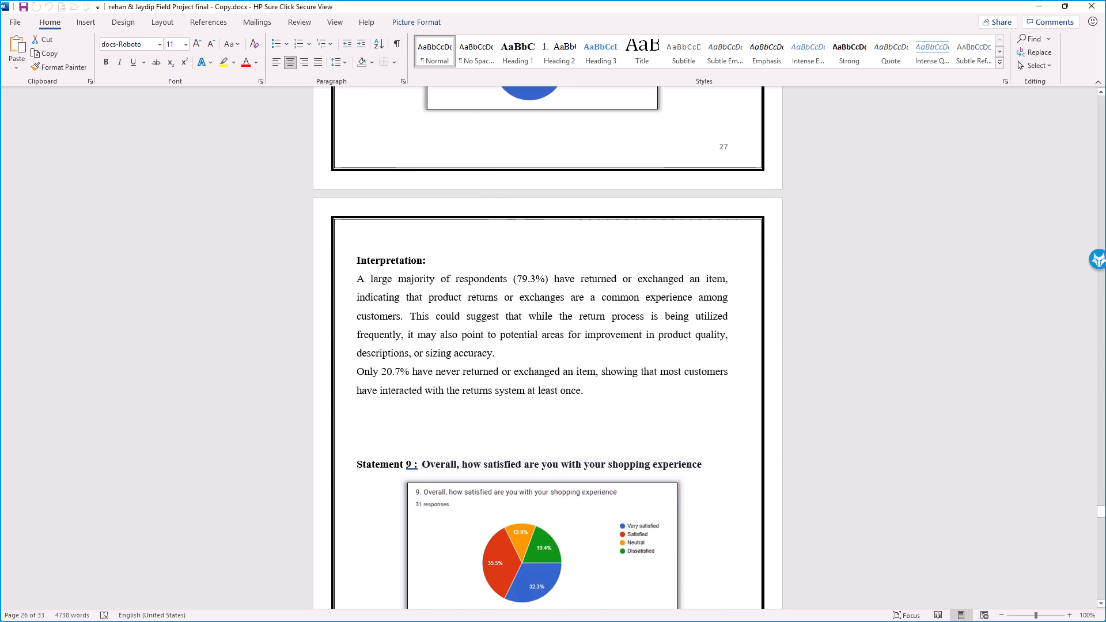
{"action": "scroll", "coordinate": [809, 284], "scroll_direction": "down", "scroll_amount": 20}
{"action": "scroll", "coordinate": [809, 284], "scroll_direction": "down", "scroll_amount": 6}
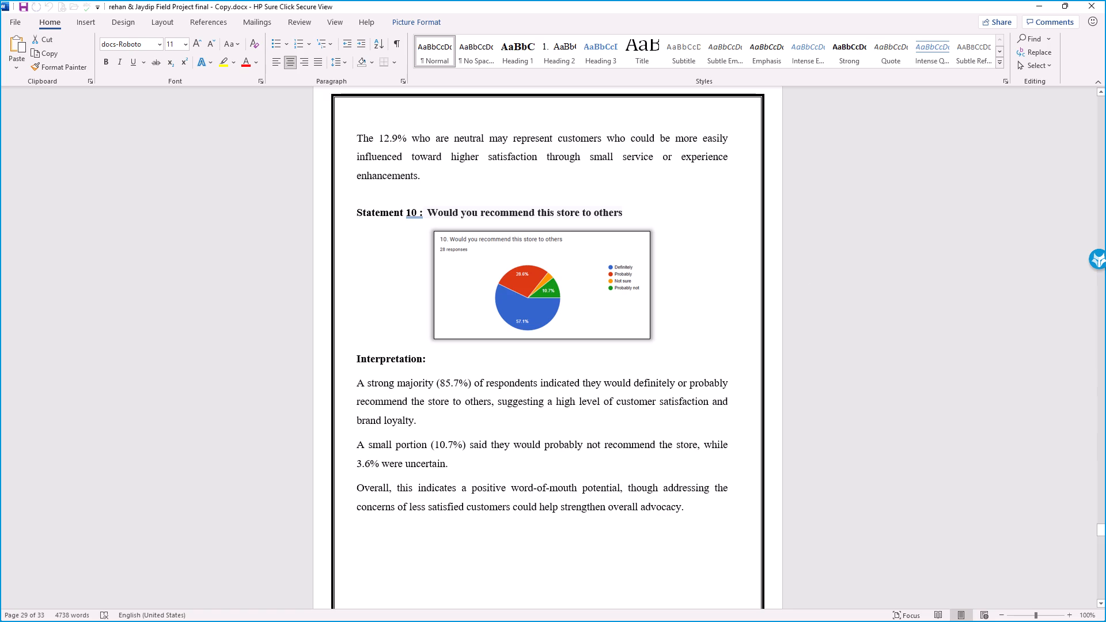
{"action": "scroll", "coordinate": [769, 249], "scroll_direction": "down", "scroll_amount": 15}
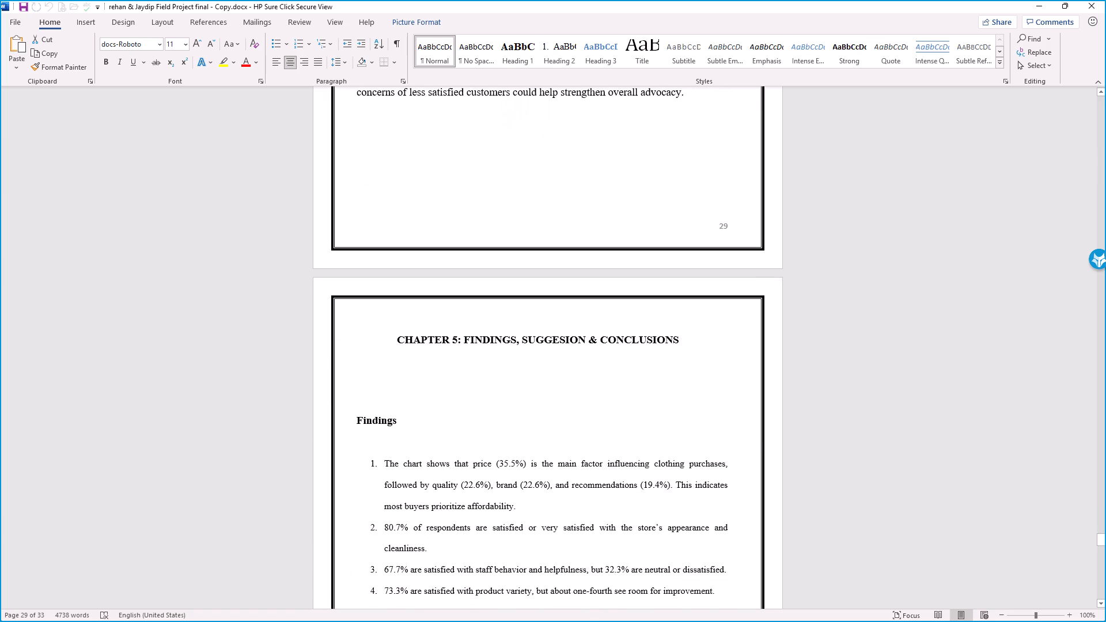
{"action": "scroll", "coordinate": [762, 275], "scroll_direction": "down", "scroll_amount": 16}
{"action": "scroll", "coordinate": [762, 276], "scroll_direction": "down", "scroll_amount": 12}
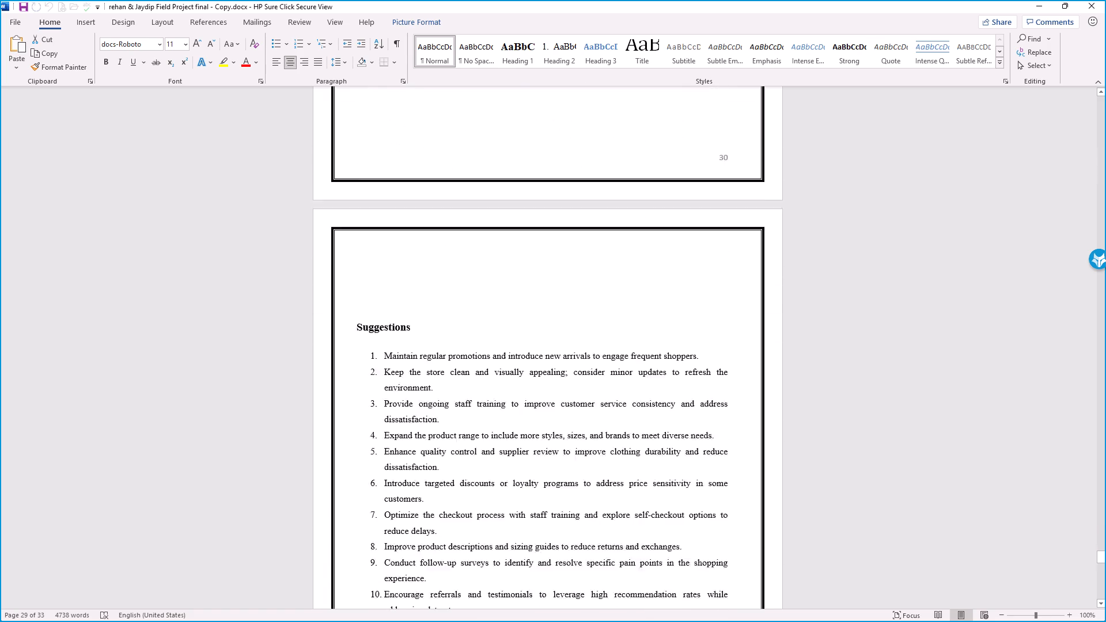
{"action": "scroll", "coordinate": [762, 276], "scroll_direction": "down", "scroll_amount": 7}
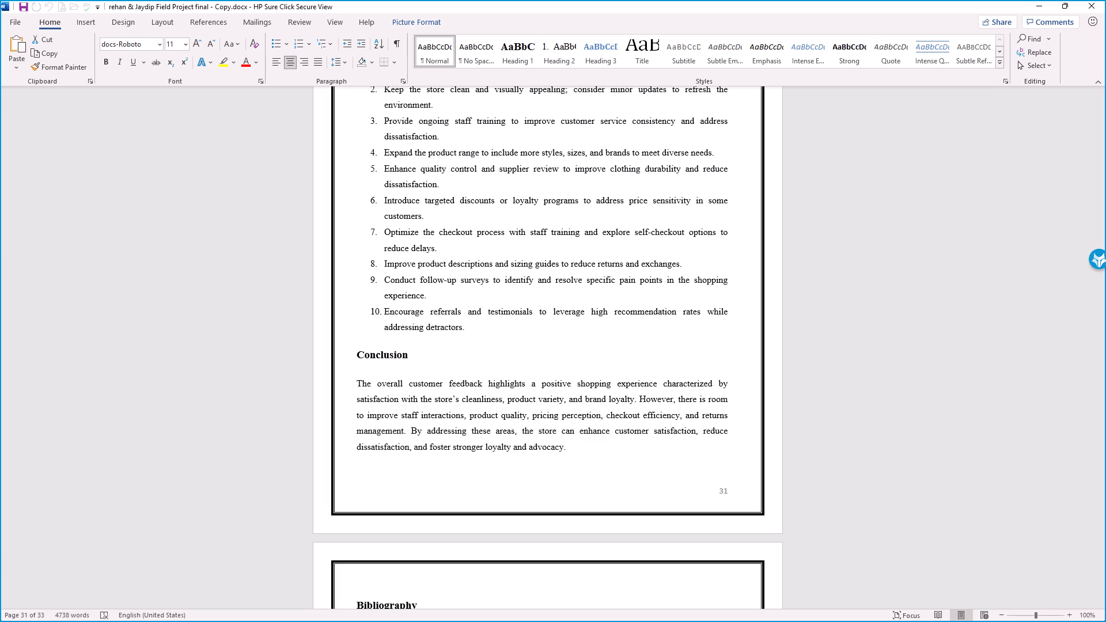
{"action": "scroll", "coordinate": [509, 380], "scroll_direction": "up", "scroll_amount": 5}
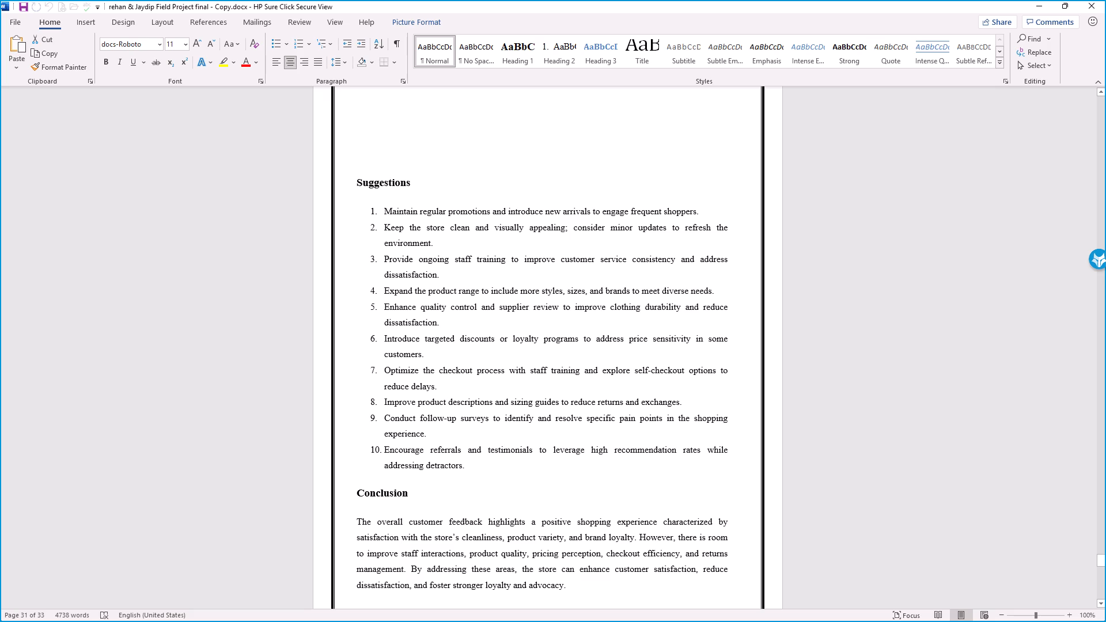
Insert "They Should" before "Maintain regular promotions" at the start of suggestion 1 on page 31.
{"action": "left_click", "coordinate": [382, 208]}
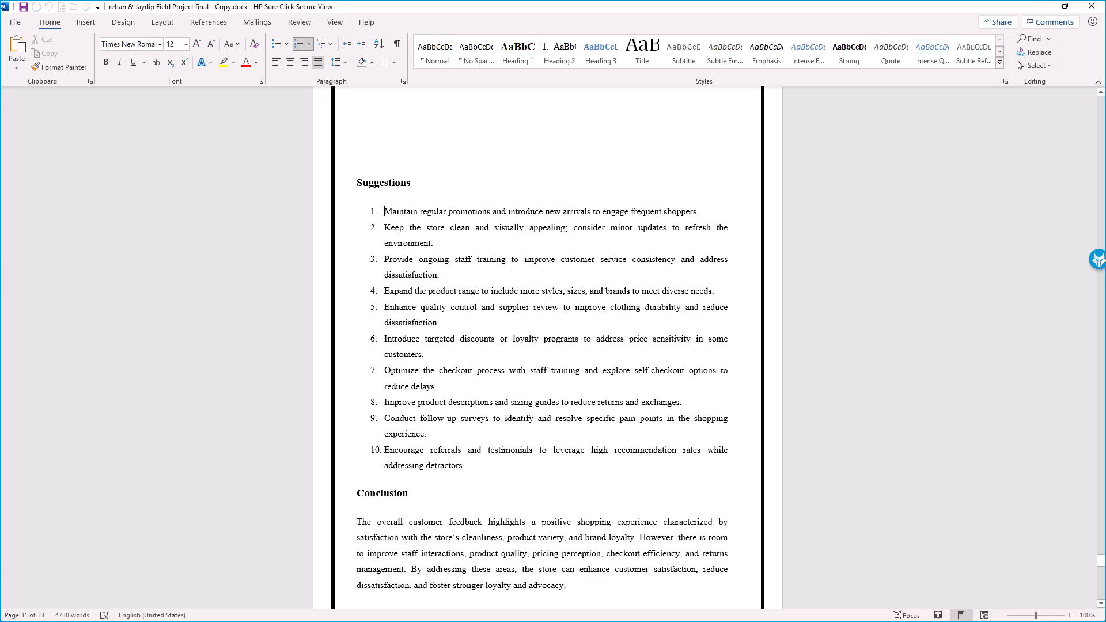
{"action": "type", "text": "they"}
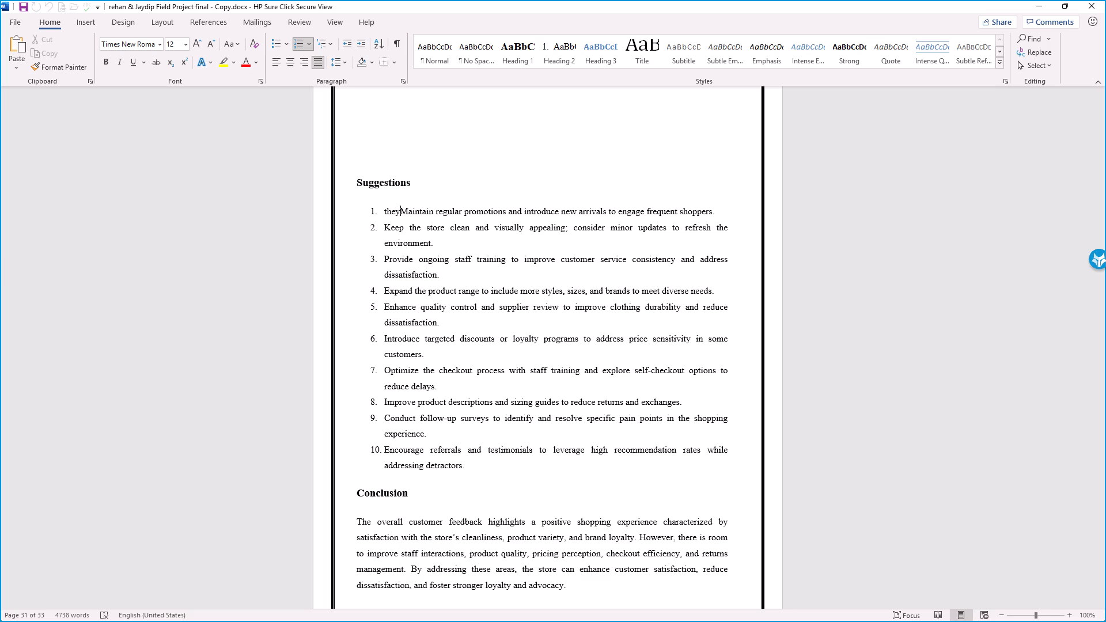
{"action": "key", "text": "BackSpace"}
{"action": "key", "text": "BackSpace"}
{"action": "key", "text": "BackSpace"}
{"action": "key", "text": "BackSpace"}
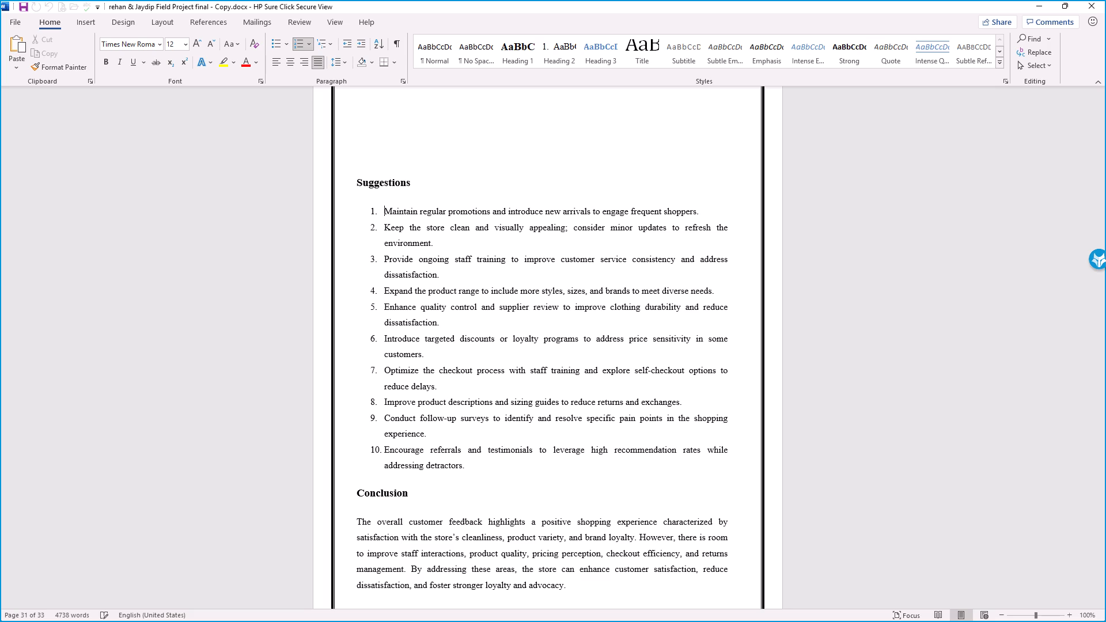
{"action": "key", "text": "shift+t"}
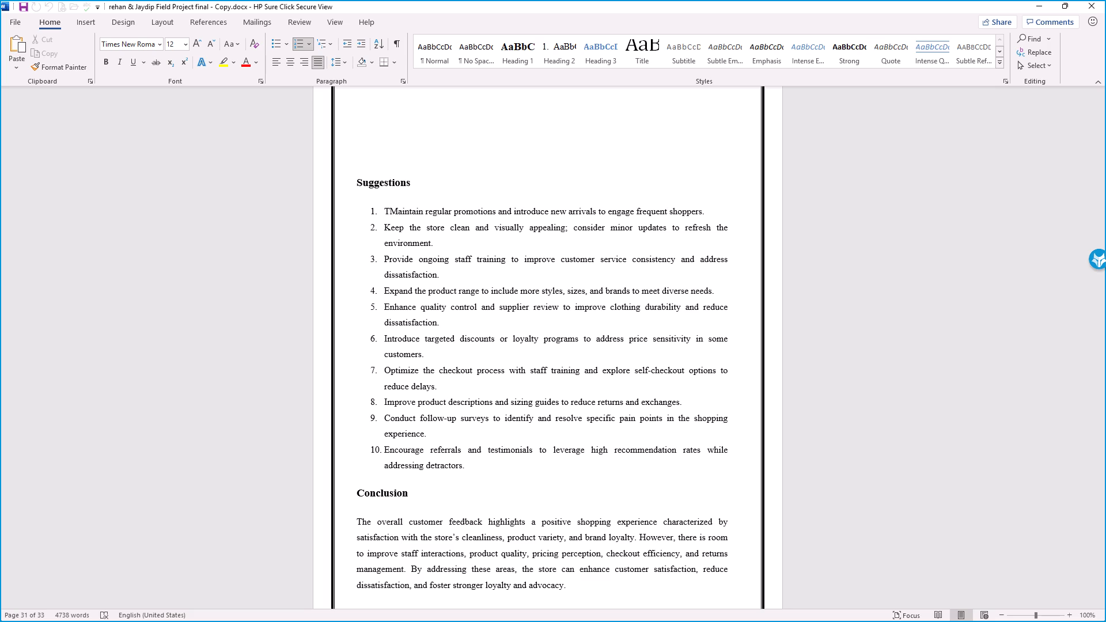
{"action": "type", "text": "hey"}
{"action": "key", "text": "space"}
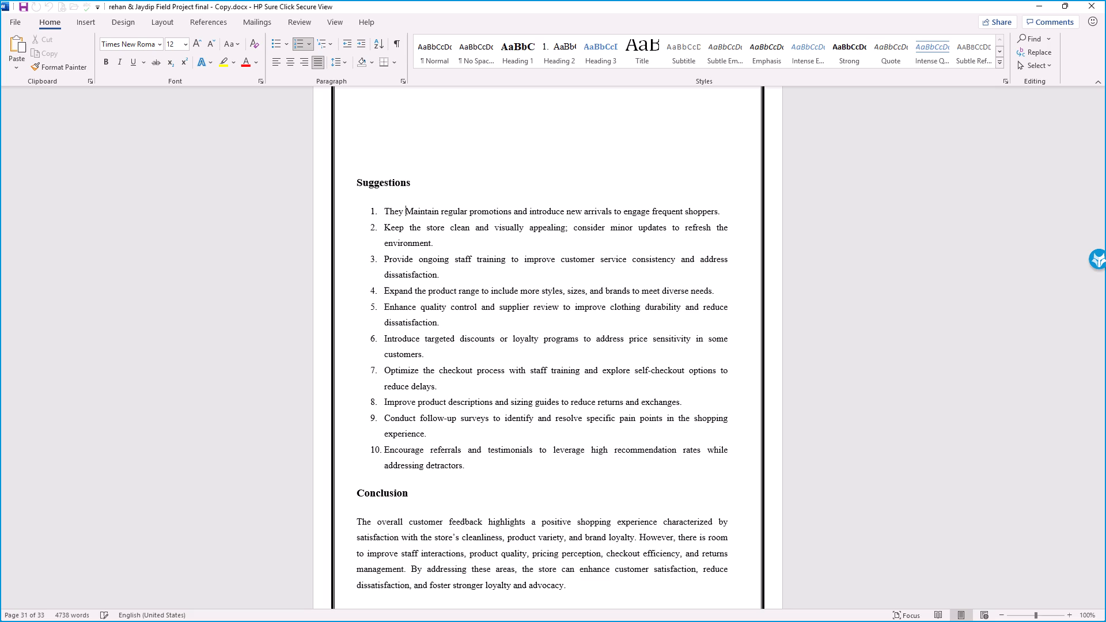
{"action": "key", "text": "shift+s"}
{"action": "type", "text": "houl"}
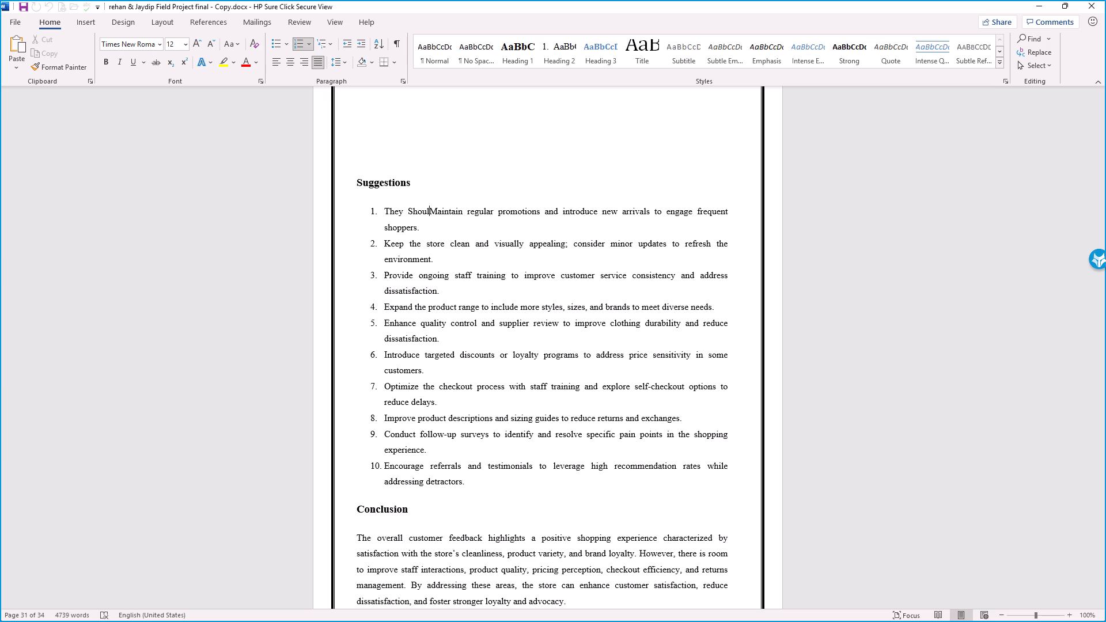
{"action": "key", "text": "d"}
{"action": "key", "text": "space"}
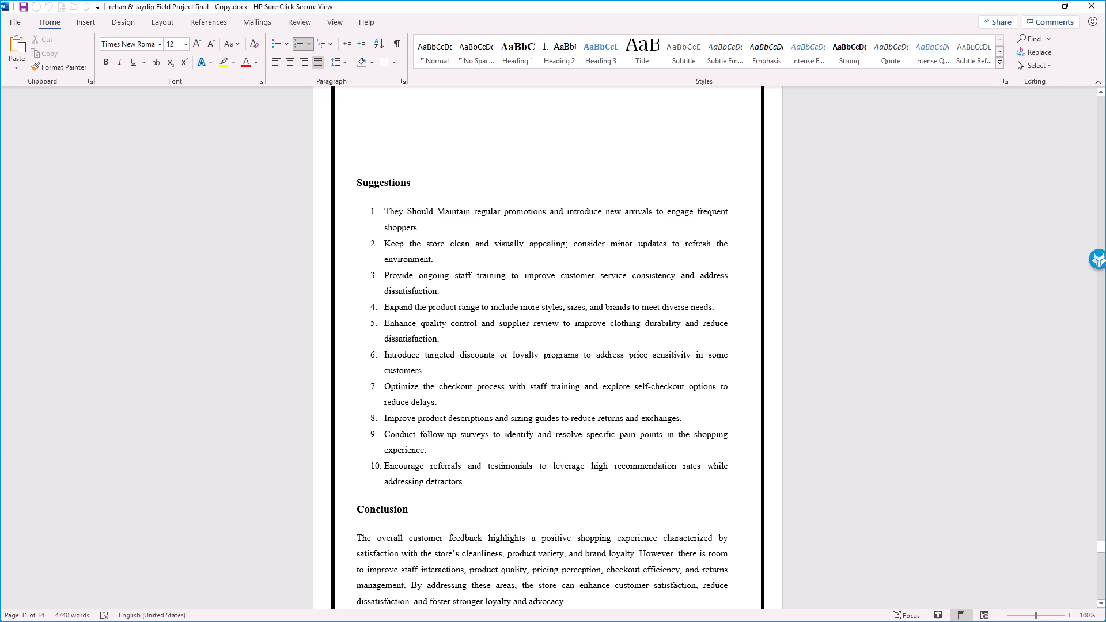
Insert "It should" before "Expand the product range" at the start of suggestion 4.
{"action": "left_click", "coordinate": [384, 306]}
{"action": "key", "text": "space"}
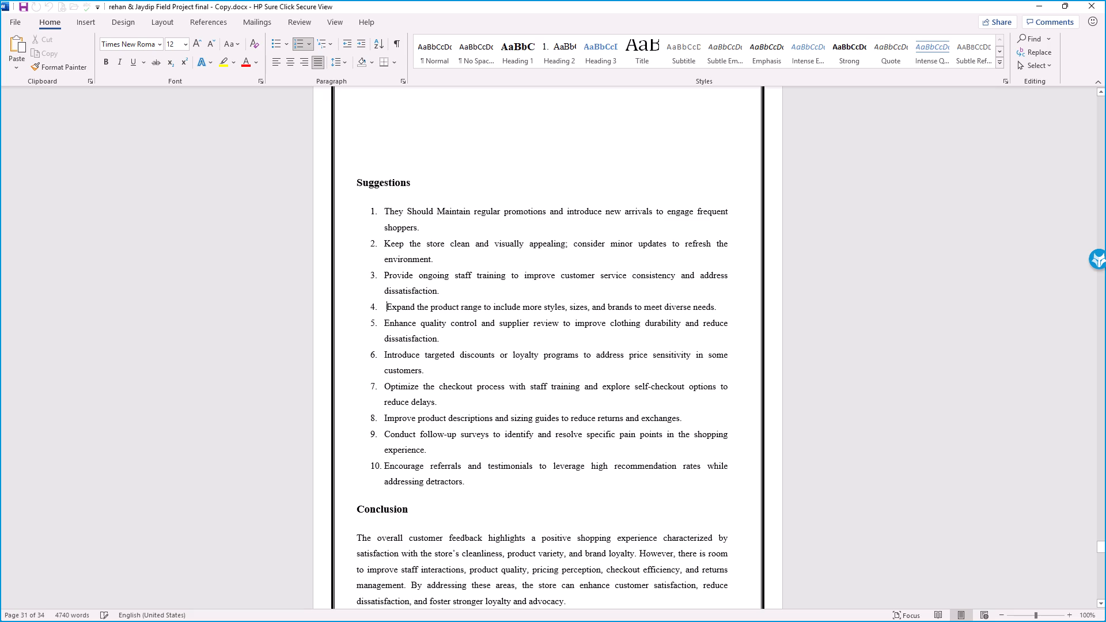
{"action": "key", "text": "shift+t"}
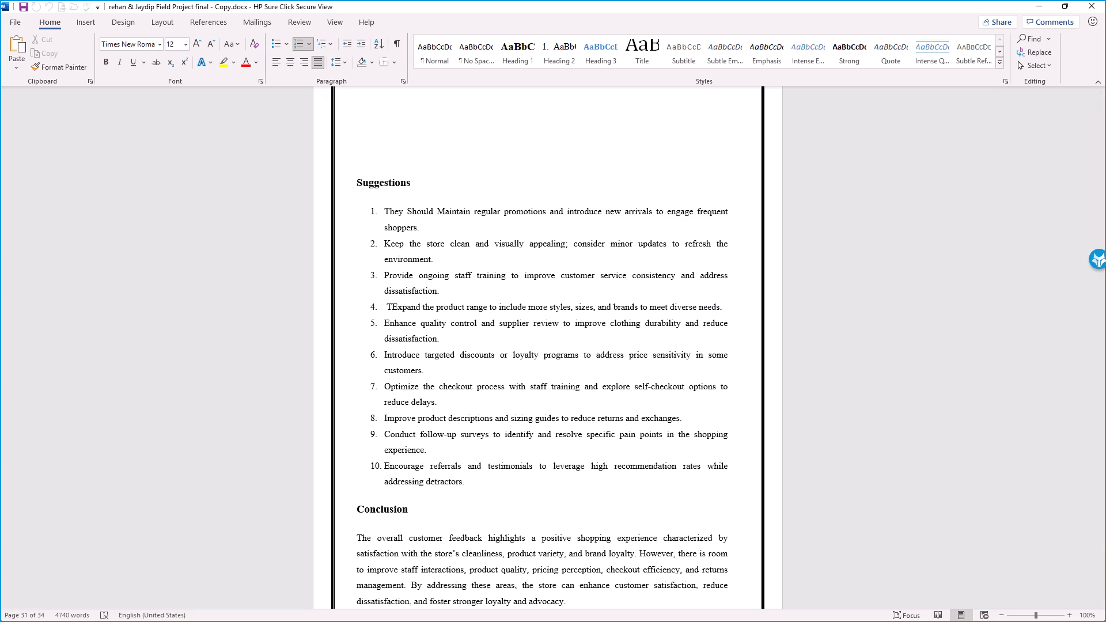
{"action": "key", "text": "BackSpace"}
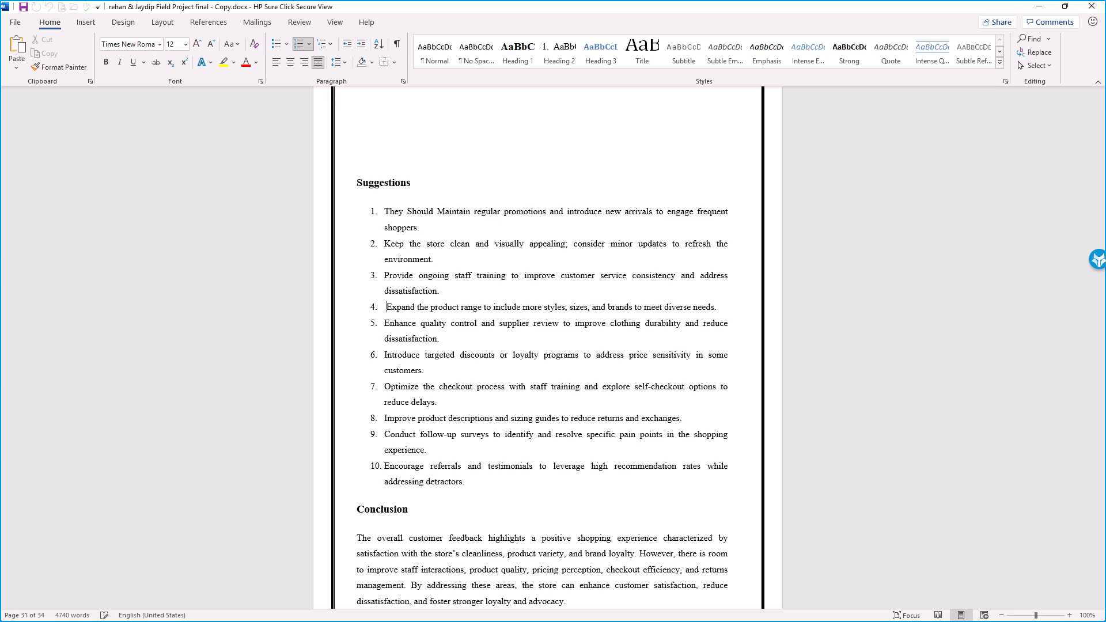
{"action": "key", "text": "shift+i"}
{"action": "key", "text": "t"}
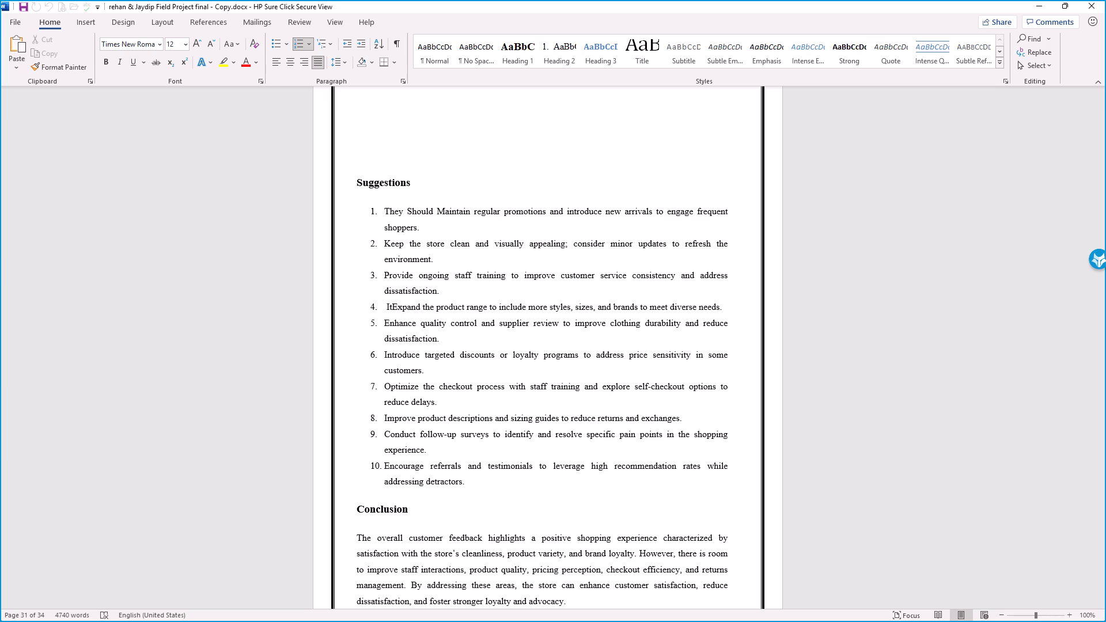
{"action": "key", "text": "BackSpace"}
{"action": "key", "text": "shift+t"}
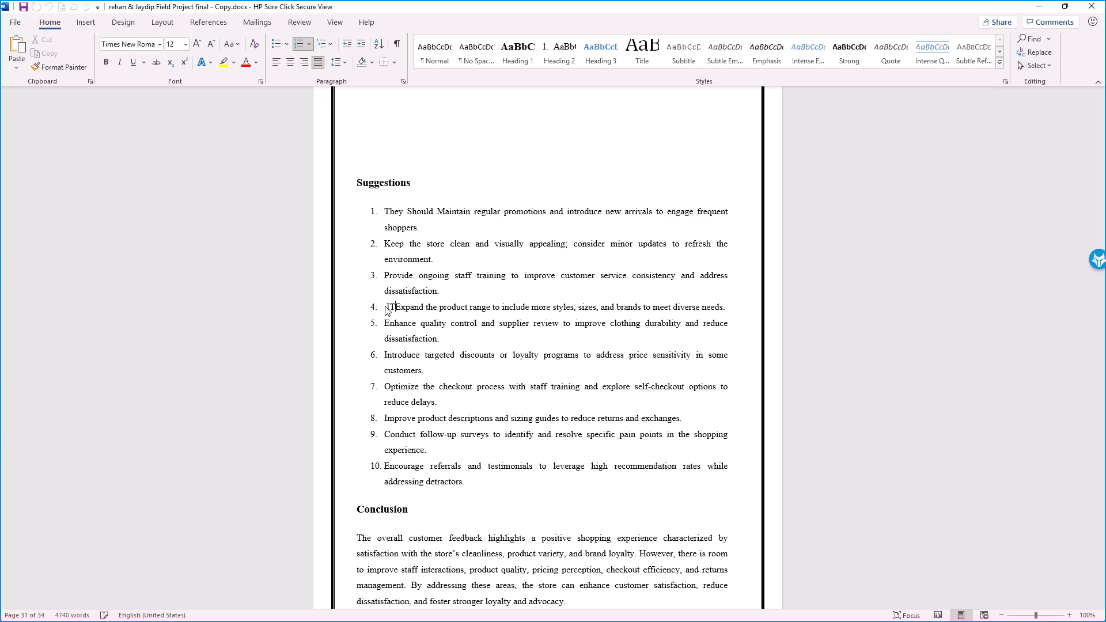
{"action": "key", "text": "BackSpace"}
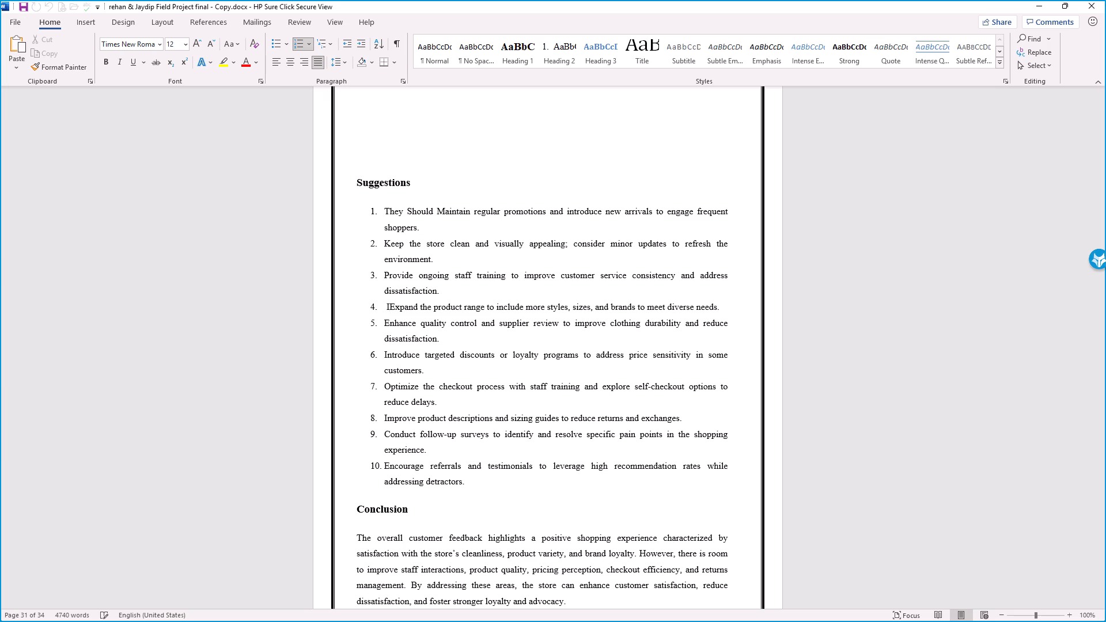
{"action": "type", "text": "t"}
{"action": "key", "text": "space"}
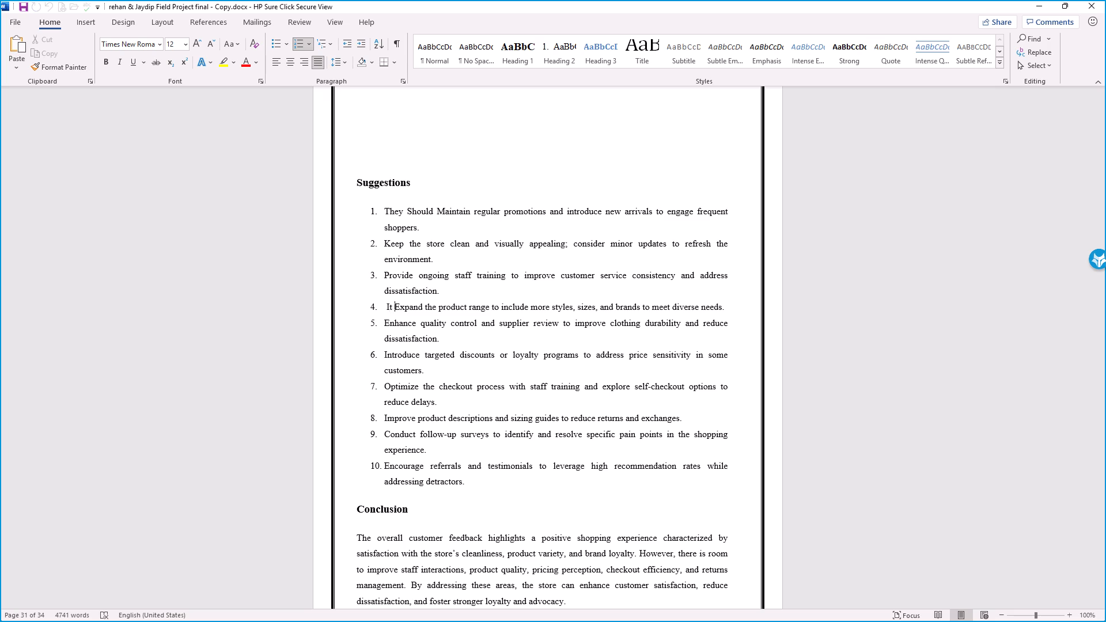
{"action": "type", "text": "sh"}
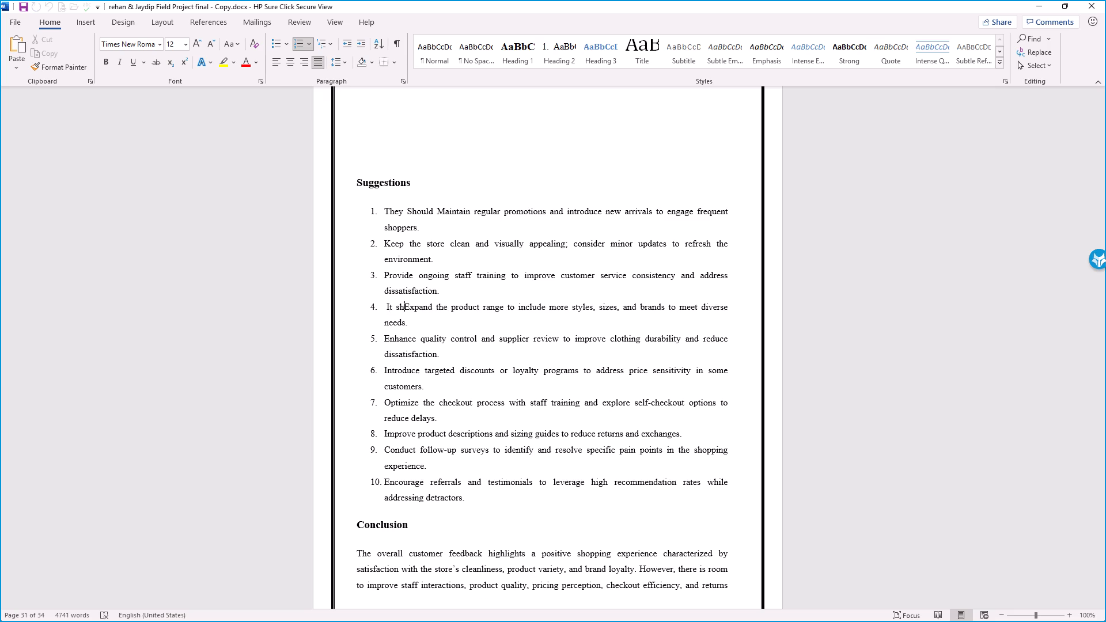
{"action": "type", "text": "ould"}
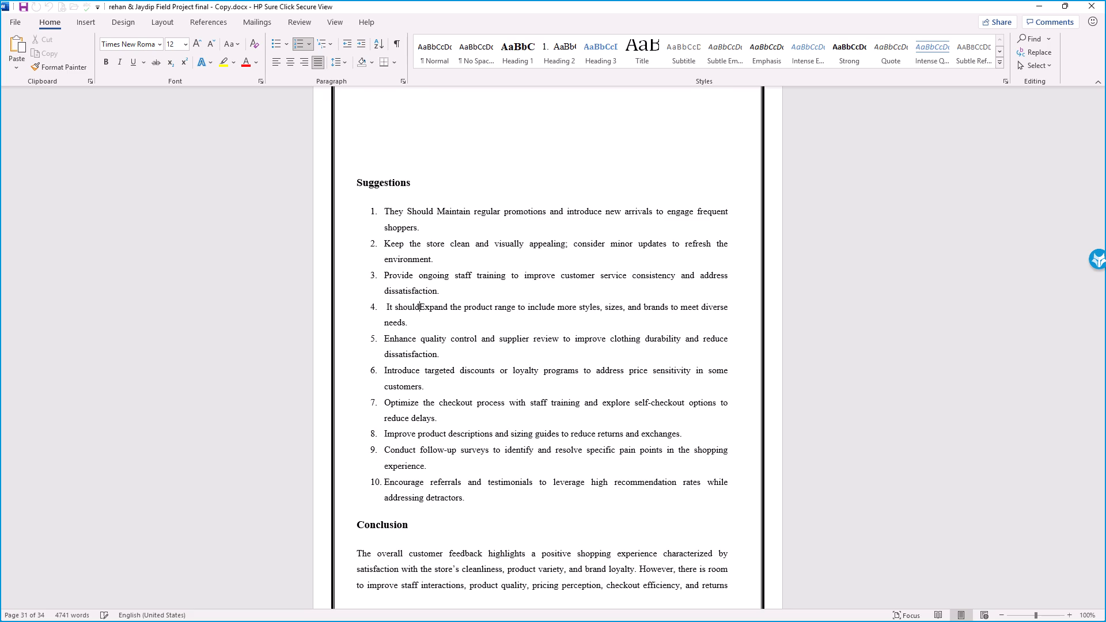
{"action": "key", "text": "space"}
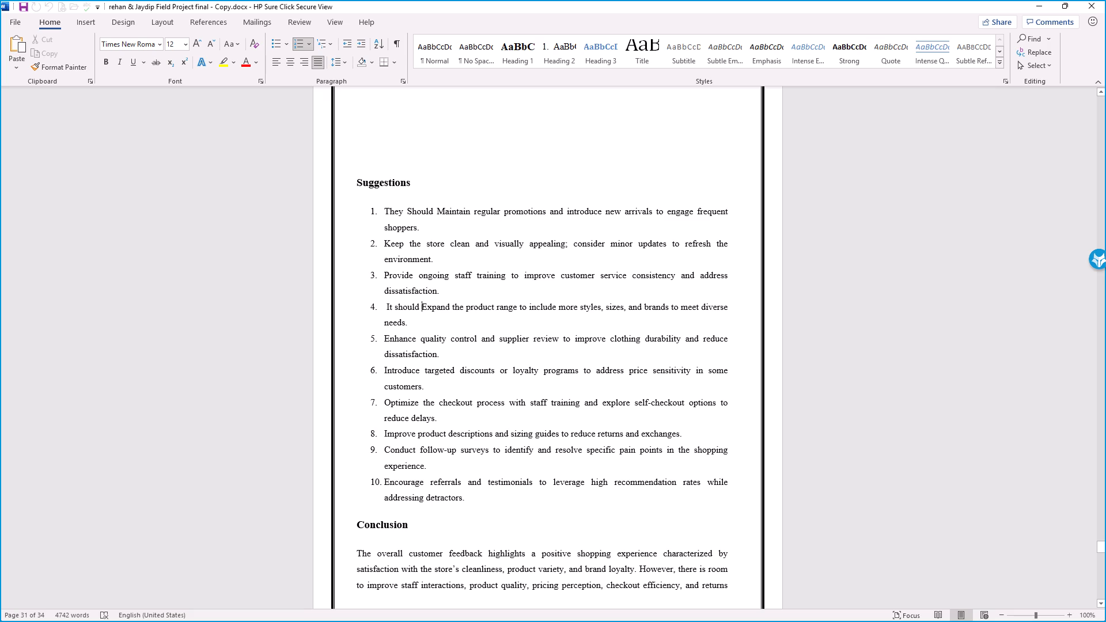
Insert "Company Should" before "Provide ongoing staff training" at the start of suggestion 3.
{"action": "left_click", "coordinate": [385, 276]}
{"action": "type", "text": "com"}
{"action": "key", "text": "BackSpace"}
{"action": "key", "text": "BackSpace"}
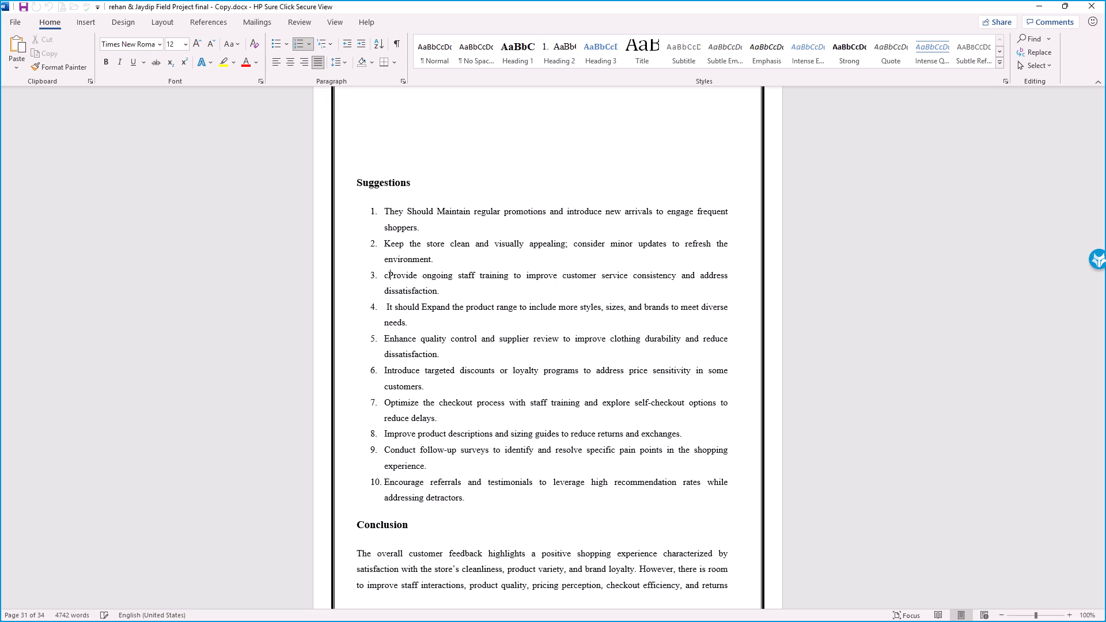
{"action": "key", "text": "BackSpace"}
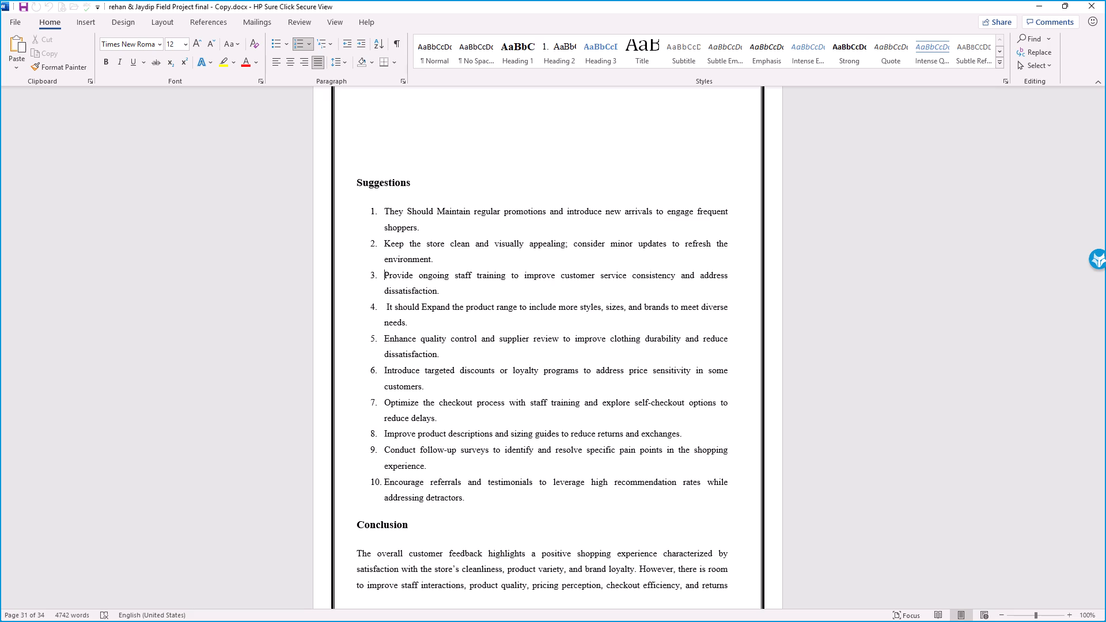
{"action": "key", "text": "shift+c"}
{"action": "type", "text": "ompan"}
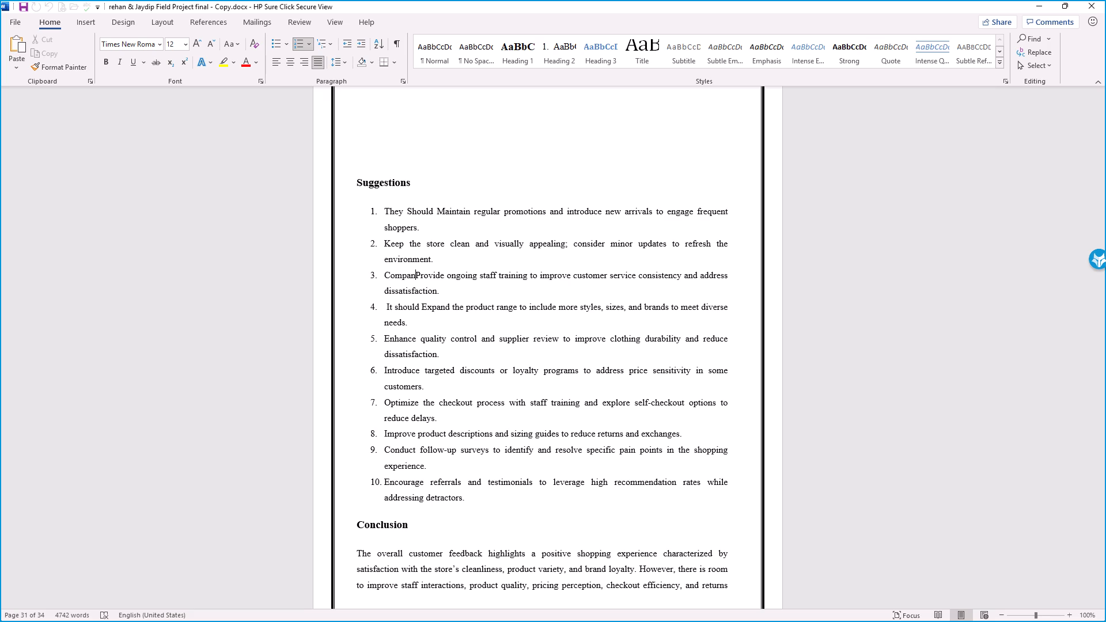
{"action": "key", "text": "y"}
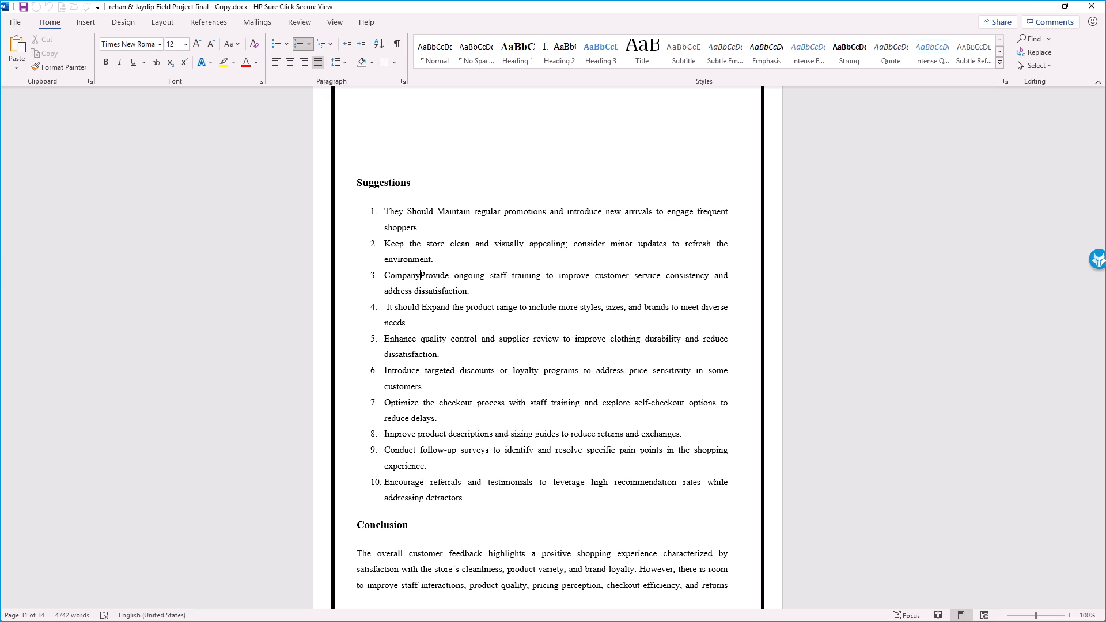
{"action": "key", "text": "space"}
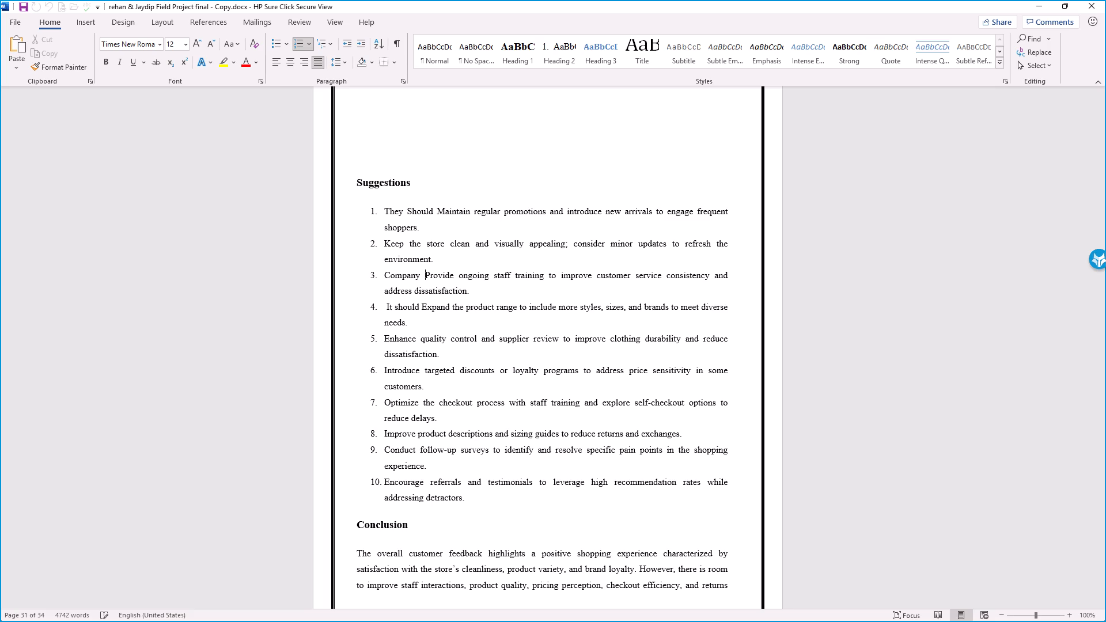
{"action": "type", "text": "s"}
{"action": "key", "text": "BackSpace"}
{"action": "key", "text": "shift+s"}
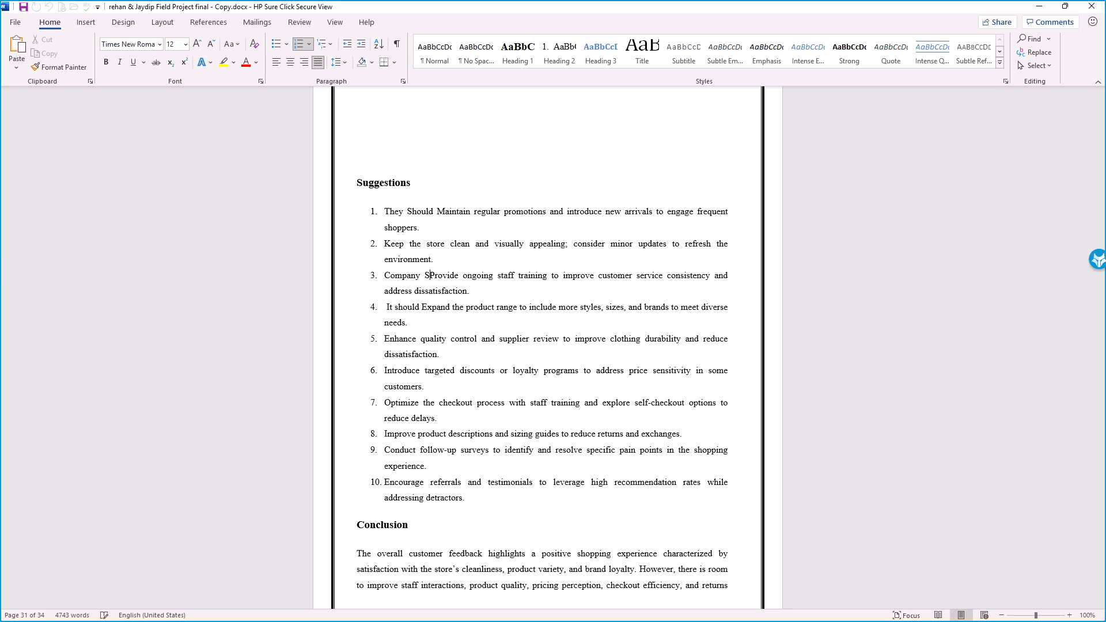
{"action": "type", "text": "hould"}
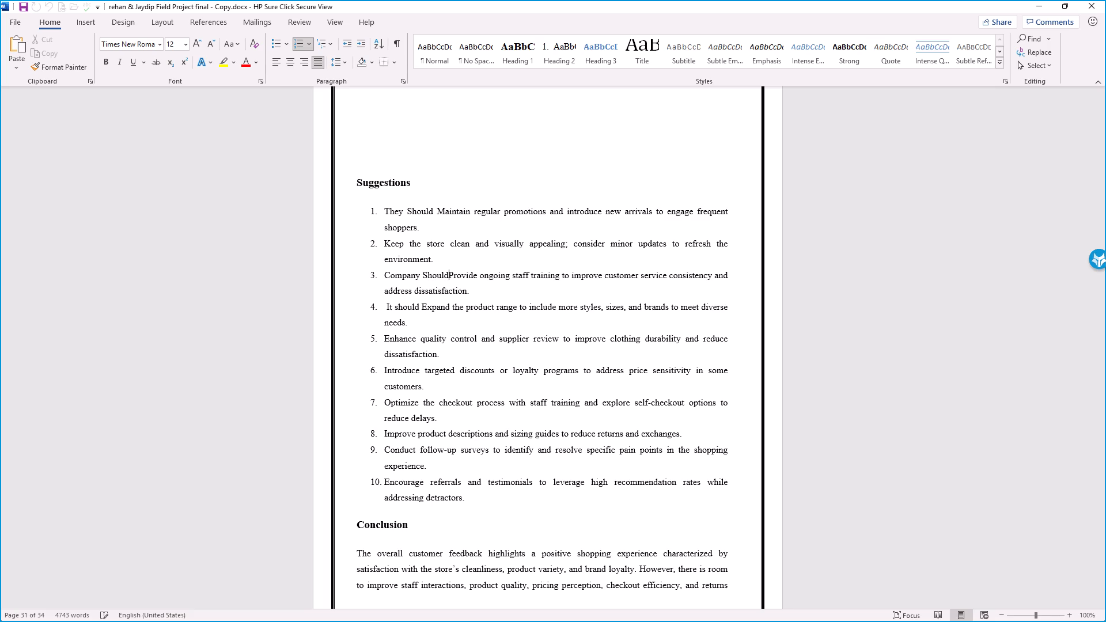
{"action": "key", "text": "space"}
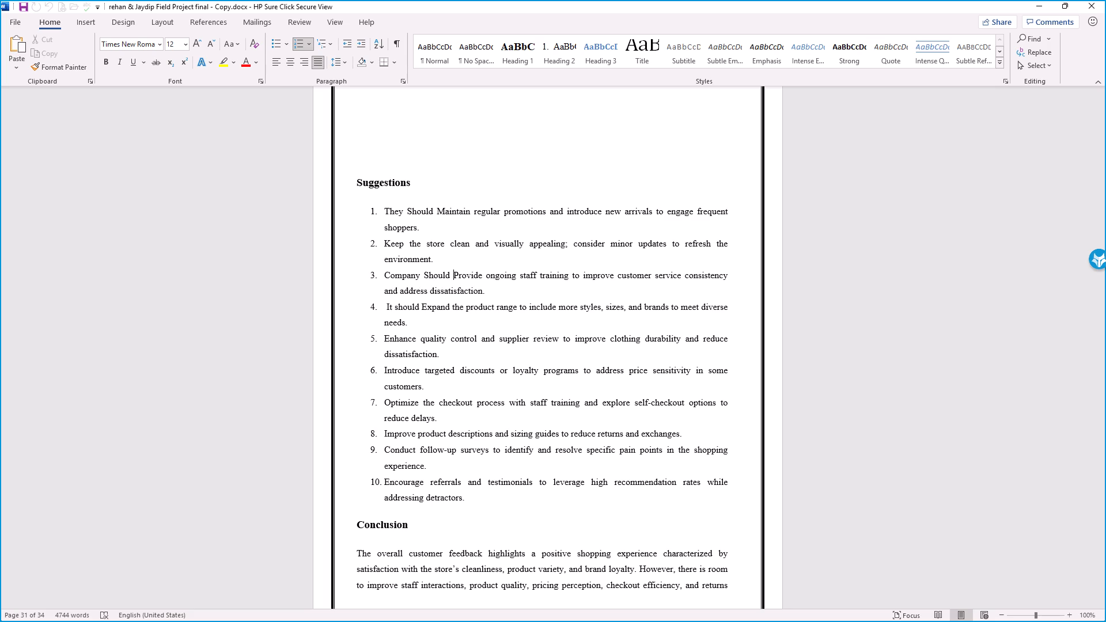
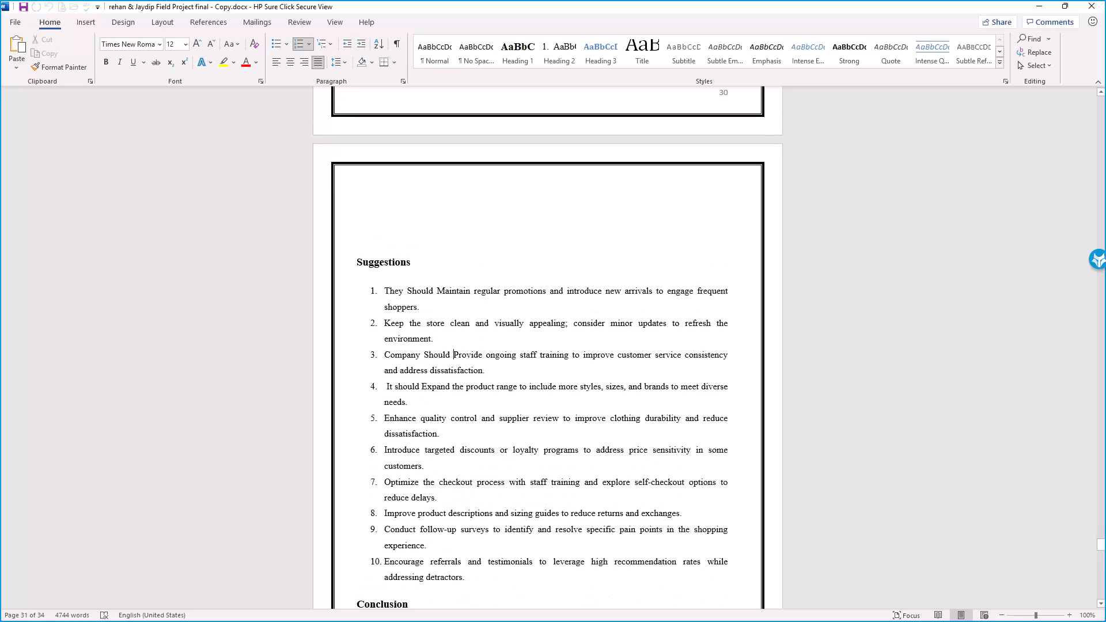
Delete the empty lines above the Suggestions heading so that it starts at the top of its page.
{"action": "scroll", "coordinate": [338, 334], "scroll_direction": "down", "scroll_amount": 2}
{"action": "left_click", "coordinate": [476, 176]}
{"action": "left_click", "coordinate": [441, 201]}
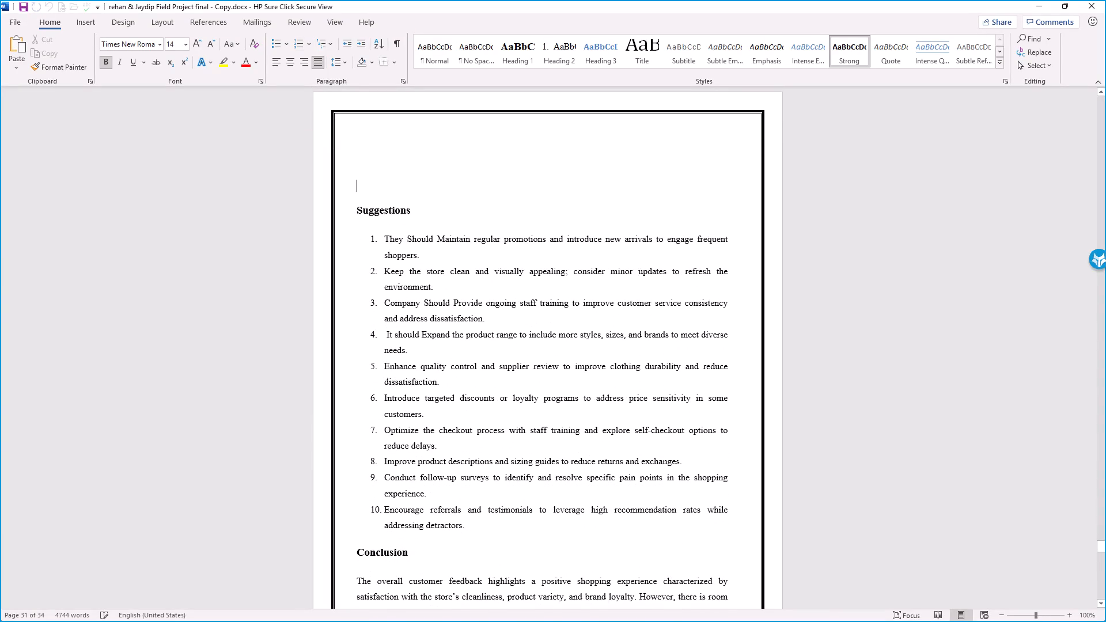
{"action": "left_click", "coordinate": [434, 196]}
{"action": "key", "text": "BackSpace"}
{"action": "key", "text": "BackSpace"}
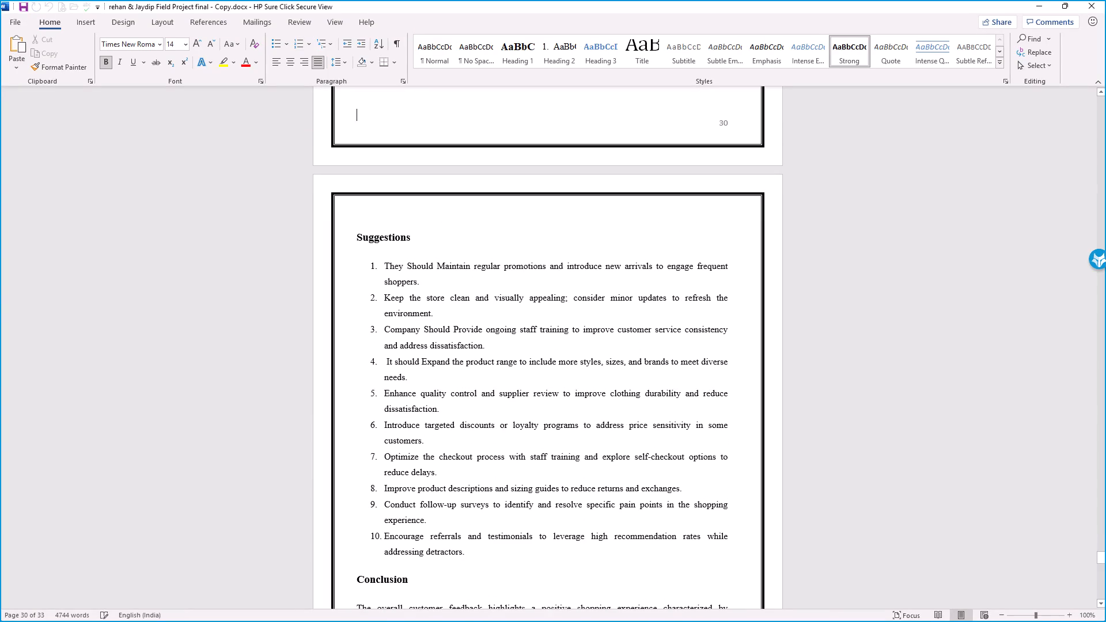
{"action": "left_click", "coordinate": [590, 238]}
Replace the footer page number on the Suggestions and Conclusion page with 30 and return to the body text.
{"action": "scroll", "coordinate": [577, 236], "scroll_direction": "down", "scroll_amount": 2}
{"action": "scroll", "coordinate": [585, 330], "scroll_direction": "down", "scroll_amount": 7}
{"action": "scroll", "coordinate": [585, 331], "scroll_direction": "up", "scroll_amount": 3}
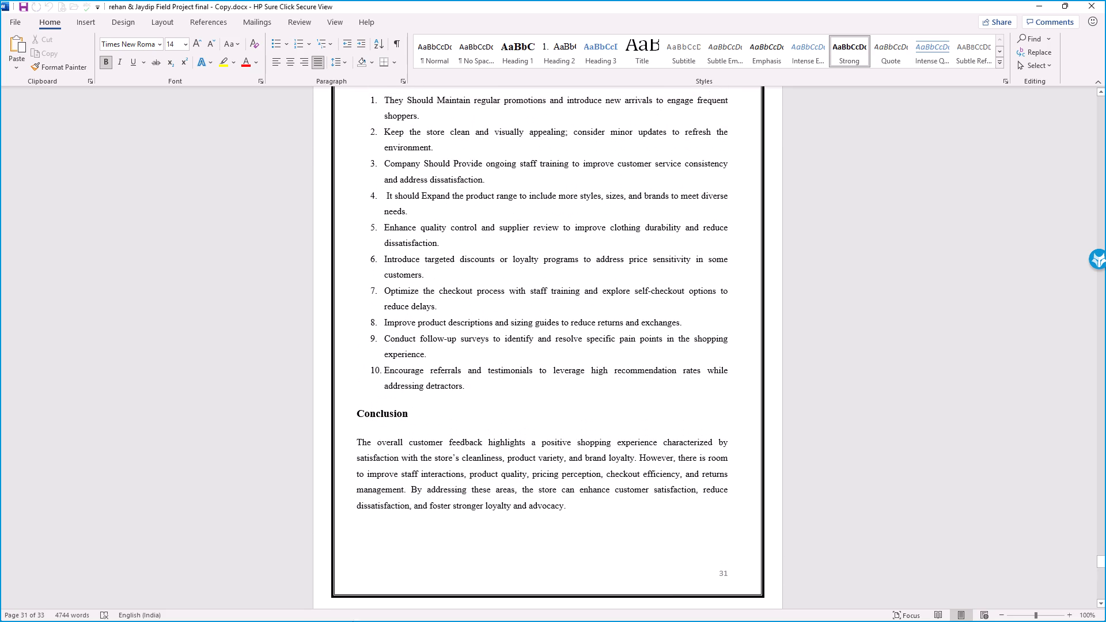
{"action": "left_click", "coordinate": [729, 577]}
{"action": "left_click", "coordinate": [729, 575]}
{"action": "double_click", "coordinate": [726, 572]}
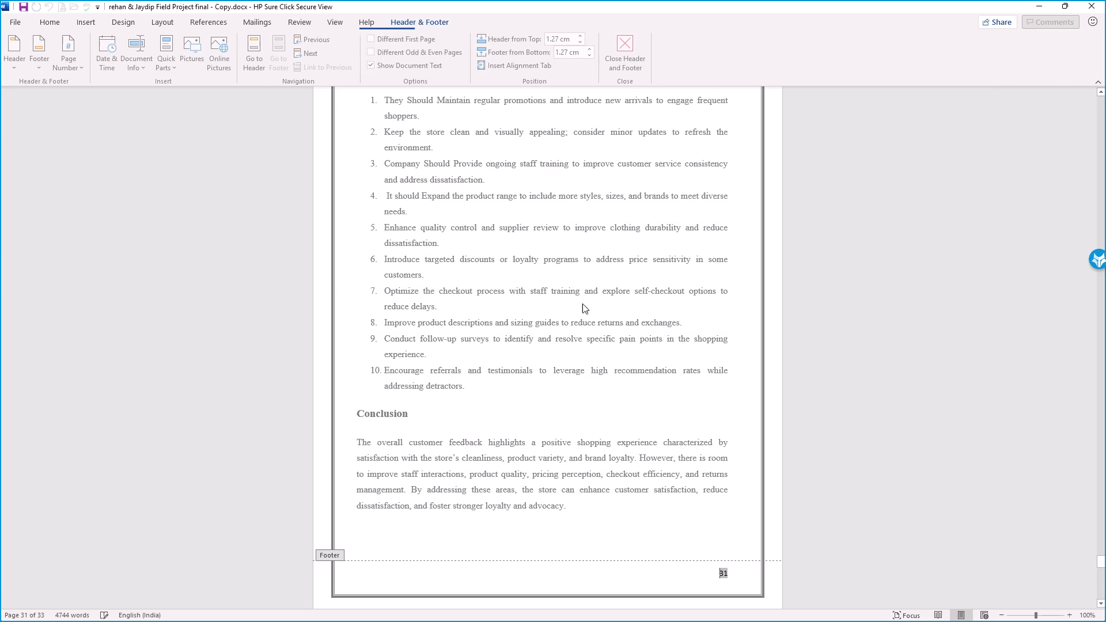
{"action": "left_click", "coordinate": [726, 574]}
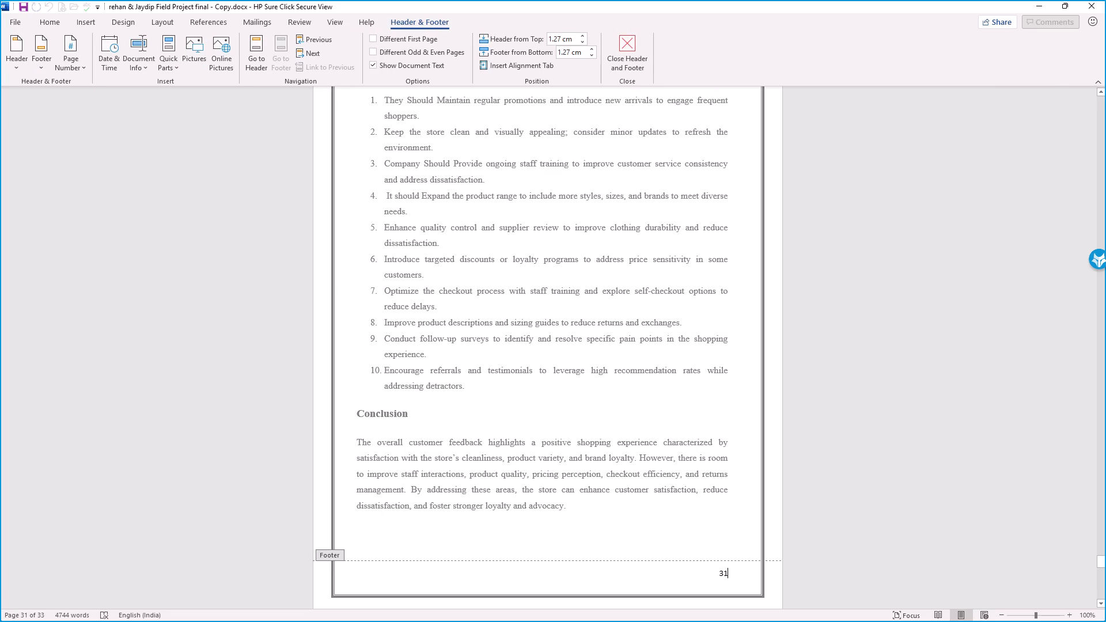
{"action": "key", "text": "BackSpace"}
{"action": "key", "text": "BackSpace"}
{"action": "type", "text": "30"}
{"action": "left_click", "coordinate": [937, 286]}
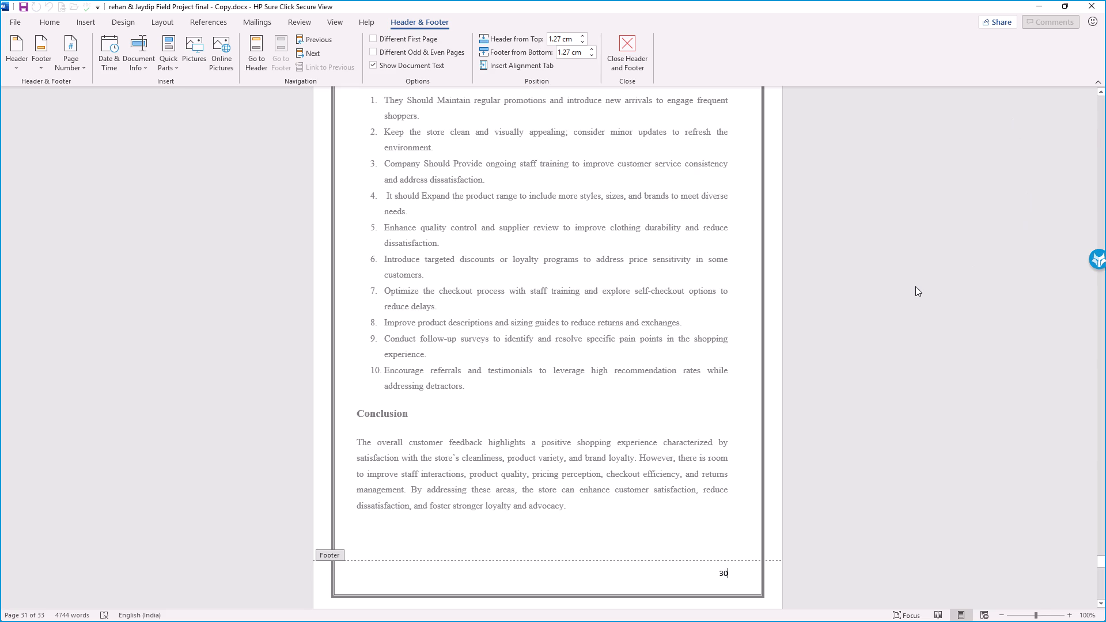
{"action": "double_click", "coordinate": [915, 286]}
Check the footer page numbers and layout from the Conclusion through the Bibliography and back to the Suggestions page.
{"action": "scroll", "coordinate": [872, 285], "scroll_direction": "down", "scroll_amount": 7}
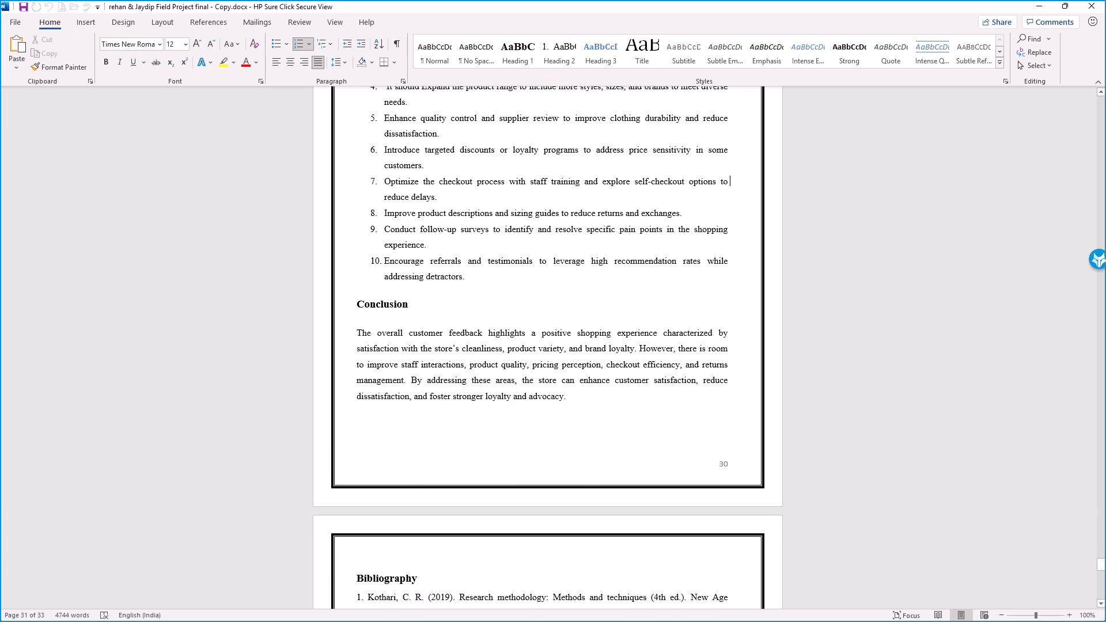
{"action": "scroll", "coordinate": [872, 285], "scroll_direction": "down", "scroll_amount": 20}
{"action": "scroll", "coordinate": [872, 285], "scroll_direction": "up", "scroll_amount": 5}
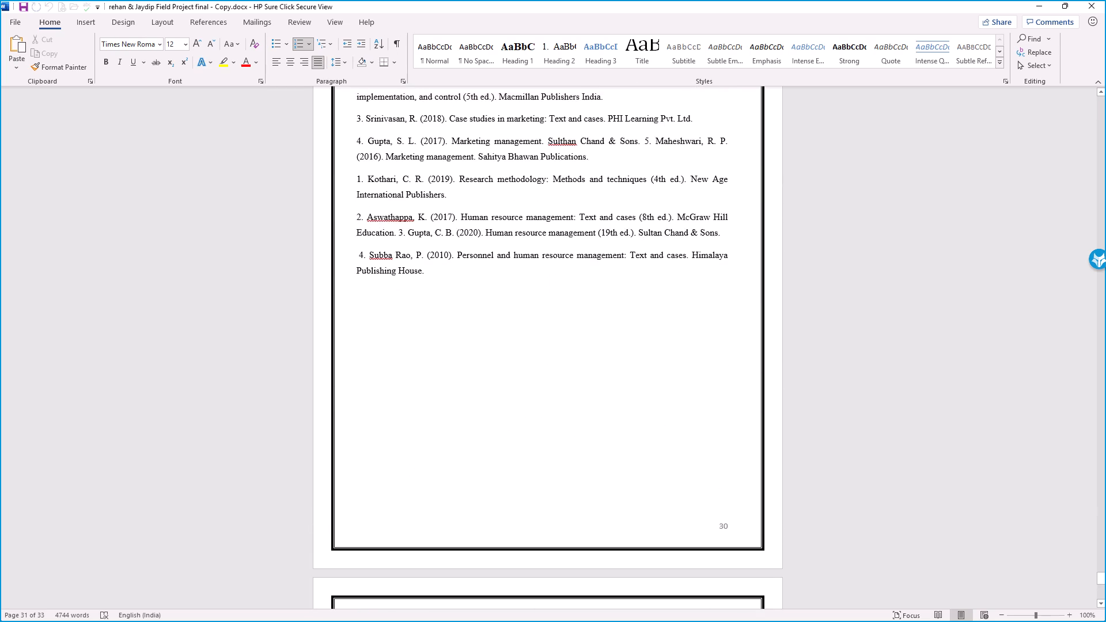
{"action": "scroll", "coordinate": [872, 285], "scroll_direction": "up", "scroll_amount": 13}
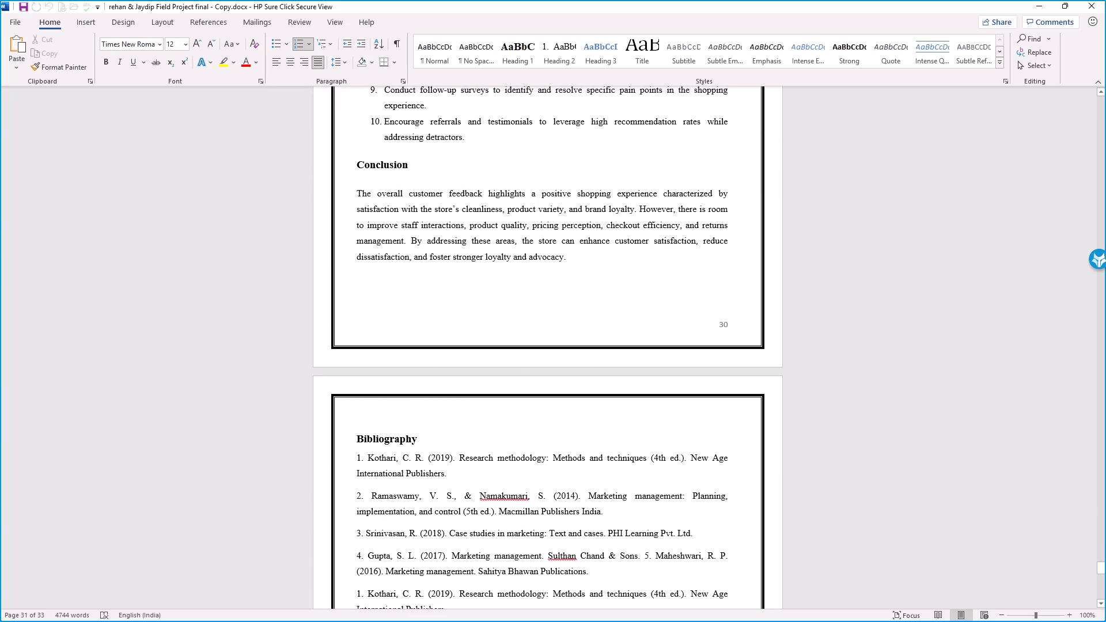
{"action": "scroll", "coordinate": [880, 318], "scroll_direction": "up", "scroll_amount": 3}
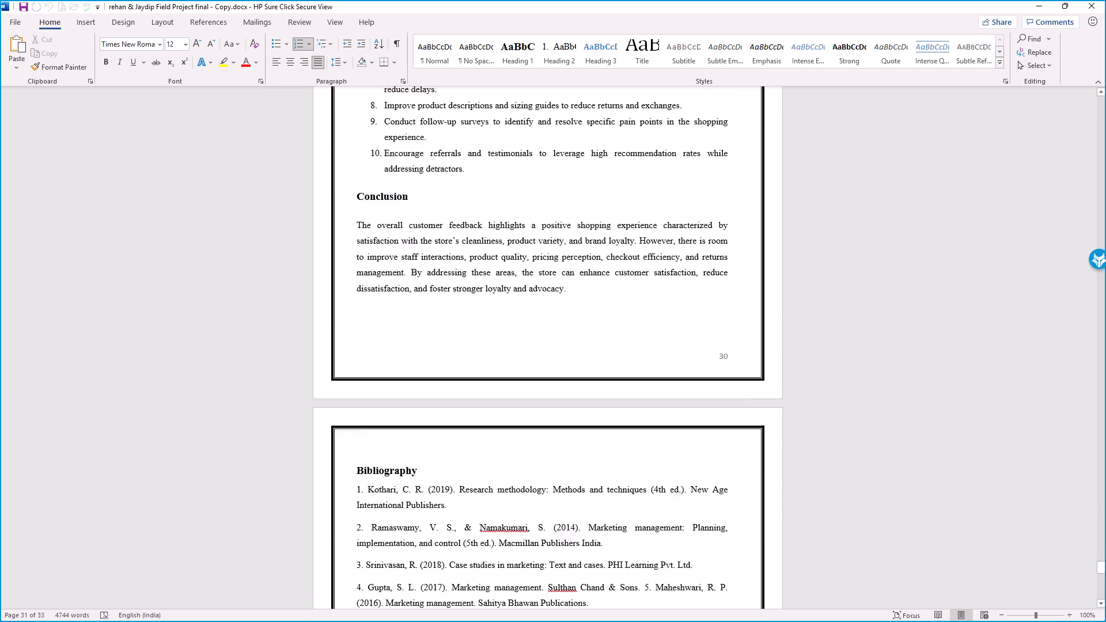
{"action": "scroll", "coordinate": [880, 318], "scroll_direction": "up", "scroll_amount": 11}
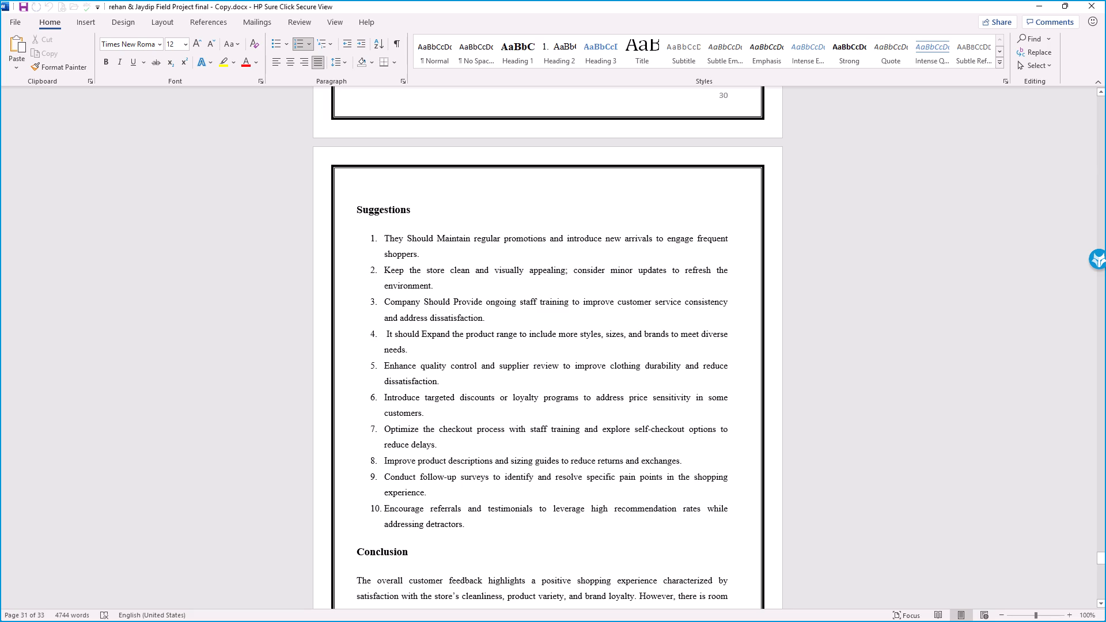
Insert "They Should" before "Introduce targeted discounts" at the start of suggestion 6.
{"action": "scroll", "coordinate": [402, 362], "scroll_direction": "down", "scroll_amount": 2}
{"action": "left_click", "coordinate": [382, 341]}
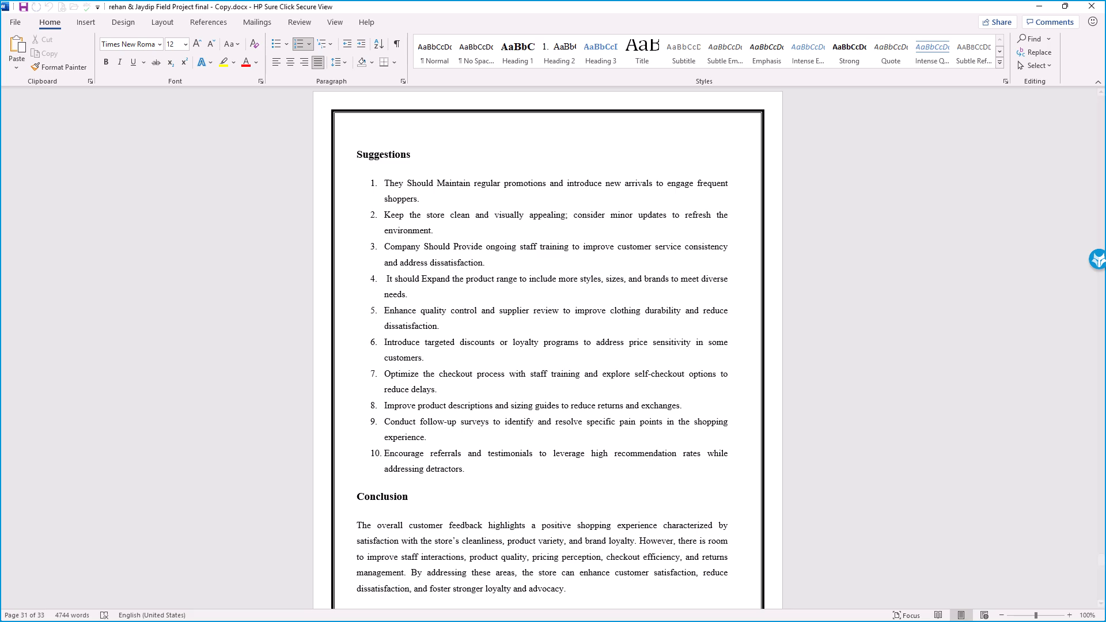
{"action": "key", "text": "t"}
{"action": "key", "text": "BackSpace"}
{"action": "type", "text": "They"}
{"action": "key", "text": "space"}
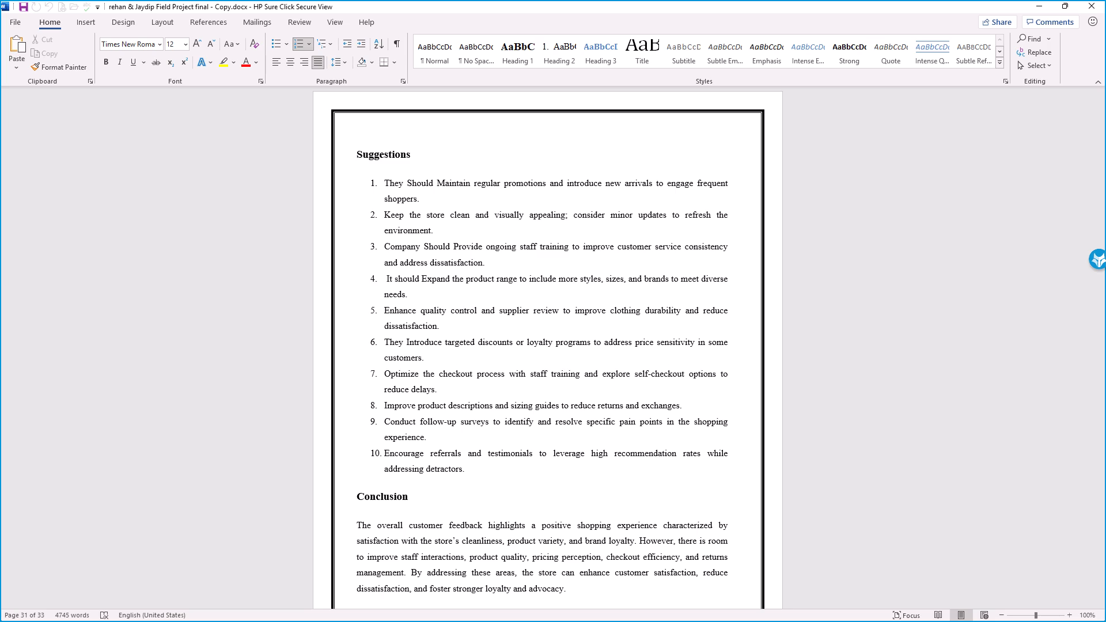
{"action": "type", "text": "Should"}
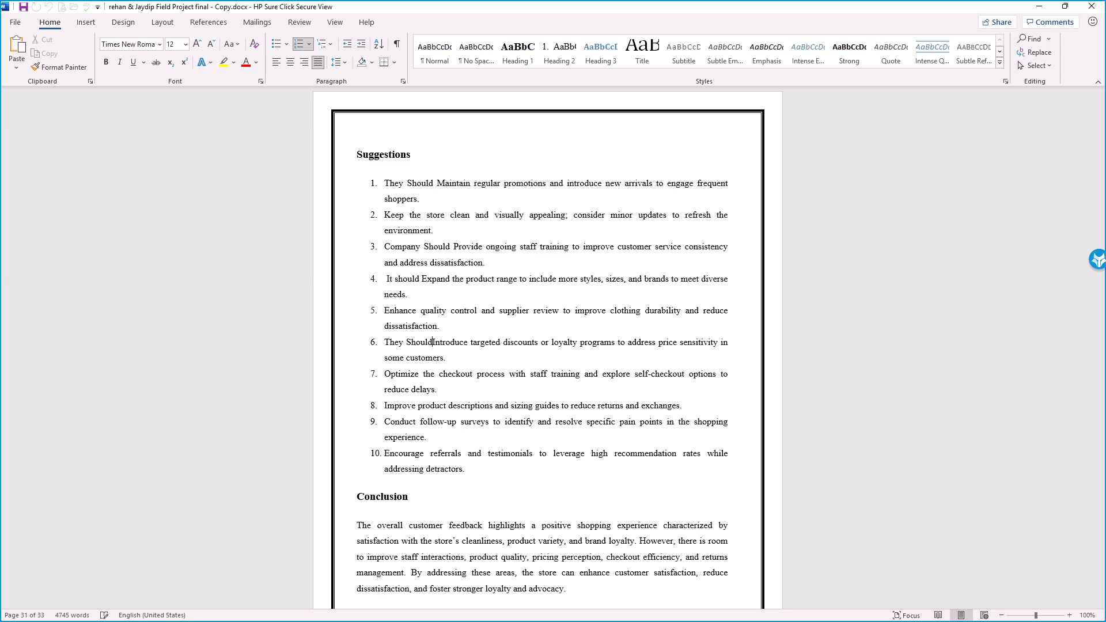
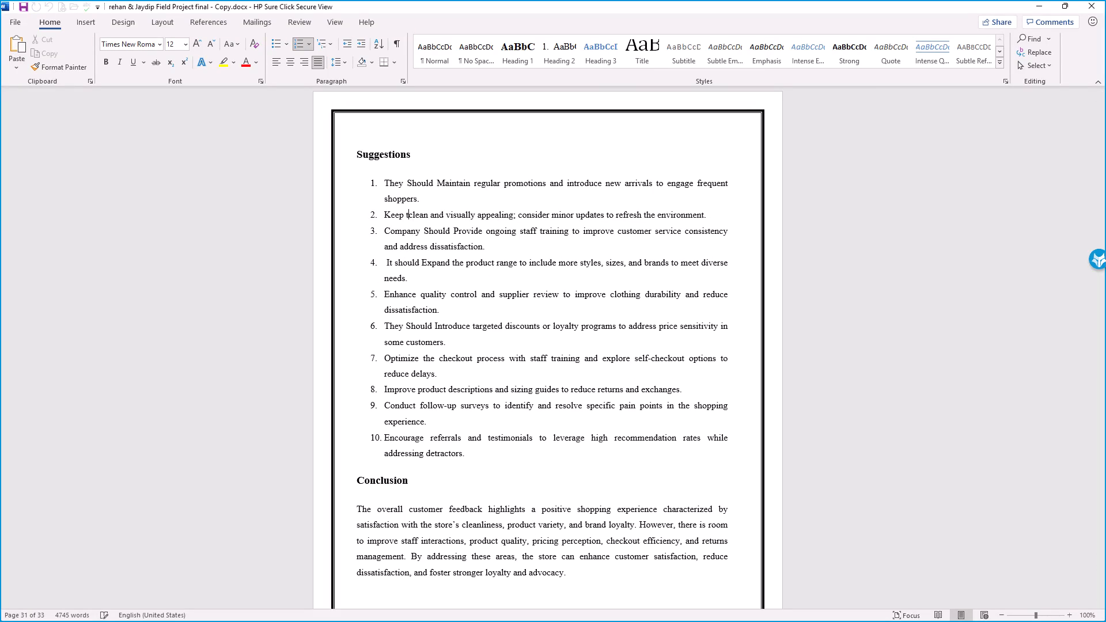
Delete "Keep t" before "clean and visually appealing" in suggestion 2, along with the item's list number.
{"action": "key", "text": "BackSpace"}
{"action": "key", "text": "BackSpace"}
{"action": "key", "text": "BackSpace"}
{"action": "key", "text": "BackSpace"}
{"action": "key", "text": "BackSpace"}
{"action": "key", "text": "BackSpace"}
{"action": "key", "text": "BackSpace"}
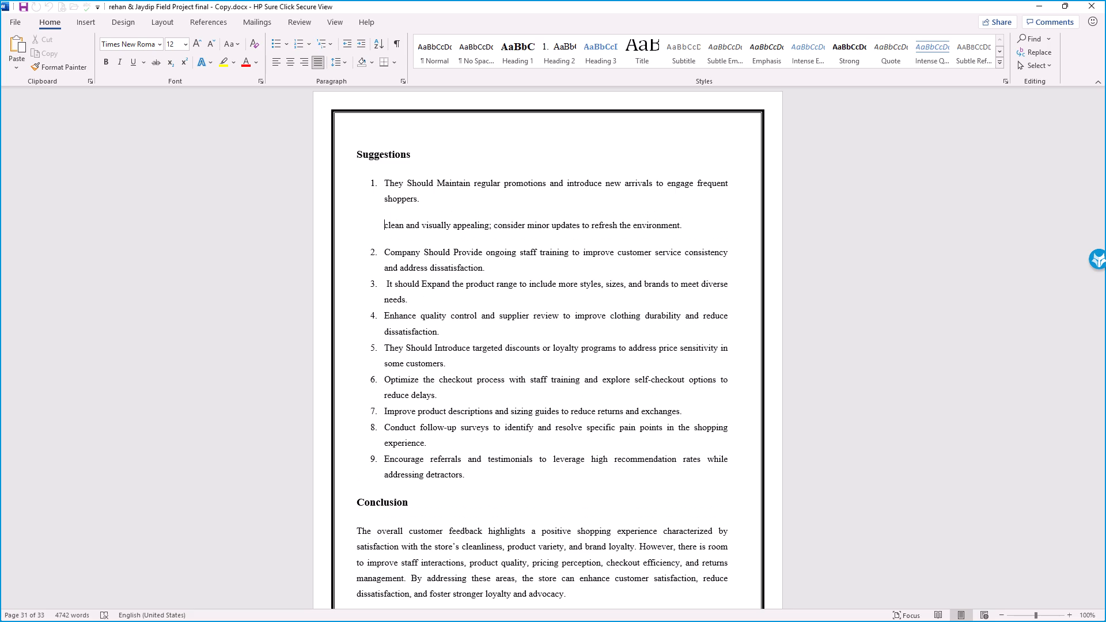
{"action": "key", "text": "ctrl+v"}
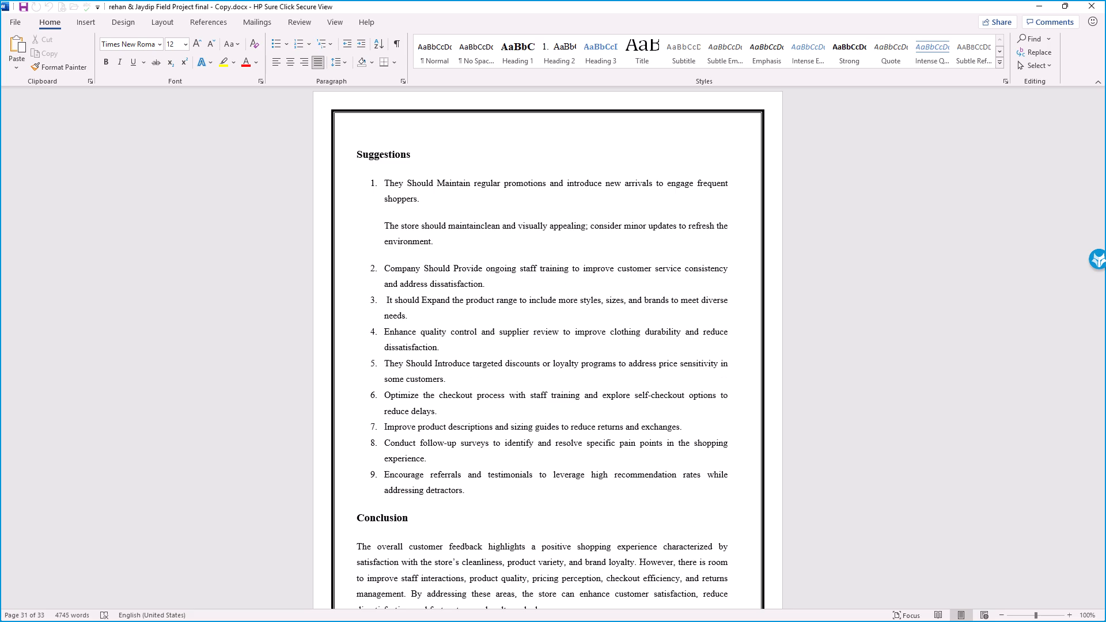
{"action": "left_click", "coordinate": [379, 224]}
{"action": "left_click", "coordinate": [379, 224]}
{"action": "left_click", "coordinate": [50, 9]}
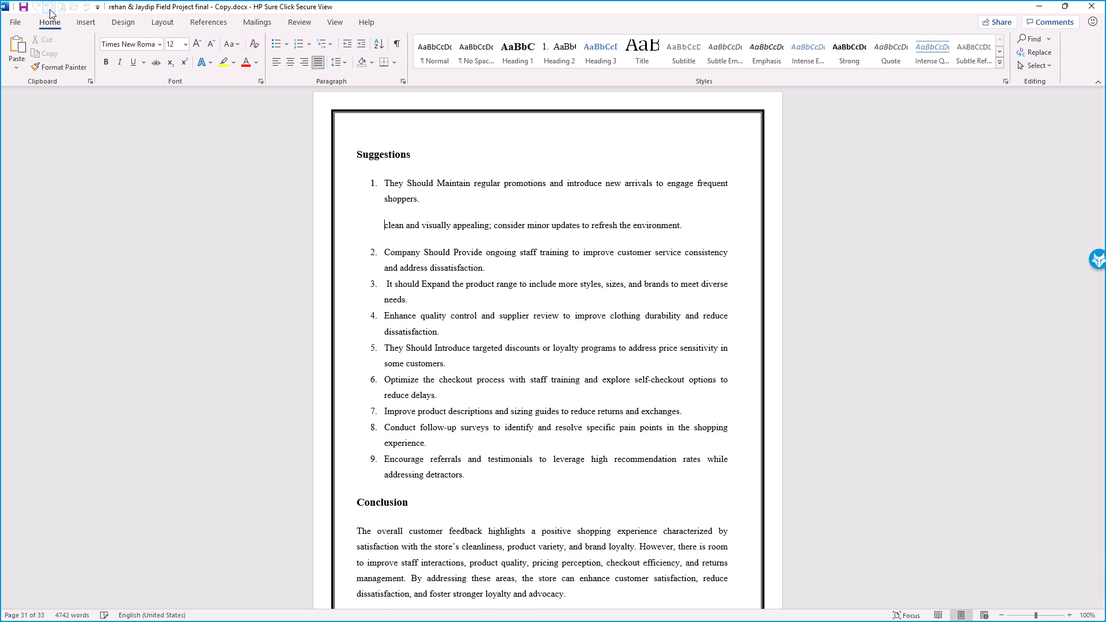
Undo the loss of list number 2 on the "clean and visually appealing" suggestion and insert "The store should maintain" at its start.
{"action": "left_click", "coordinate": [50, 10]}
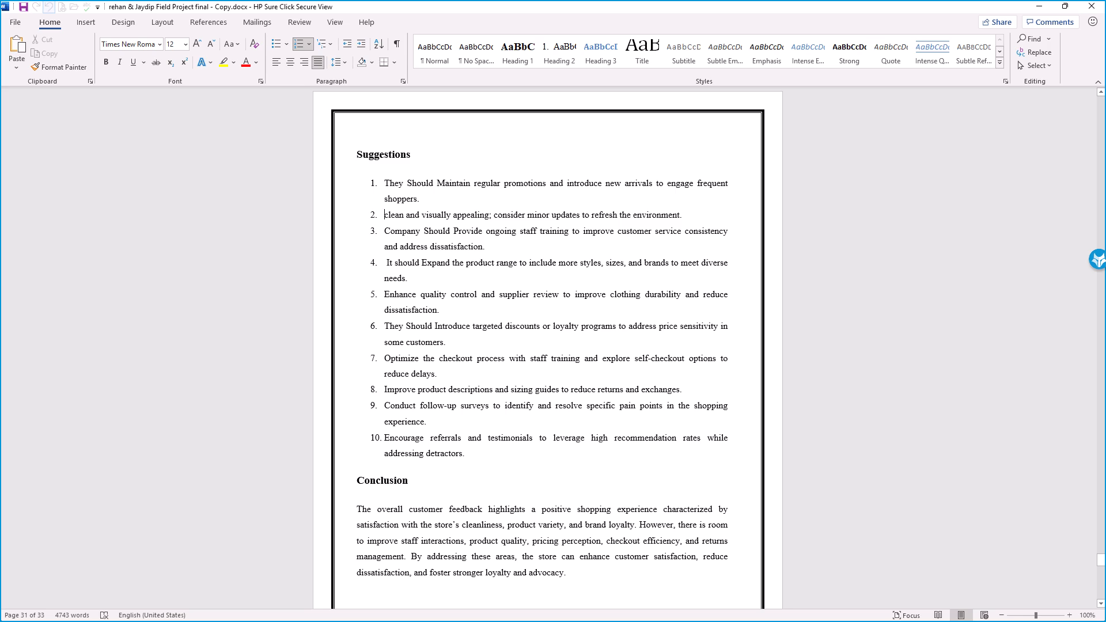
{"action": "key", "text": "ctrl+v"}
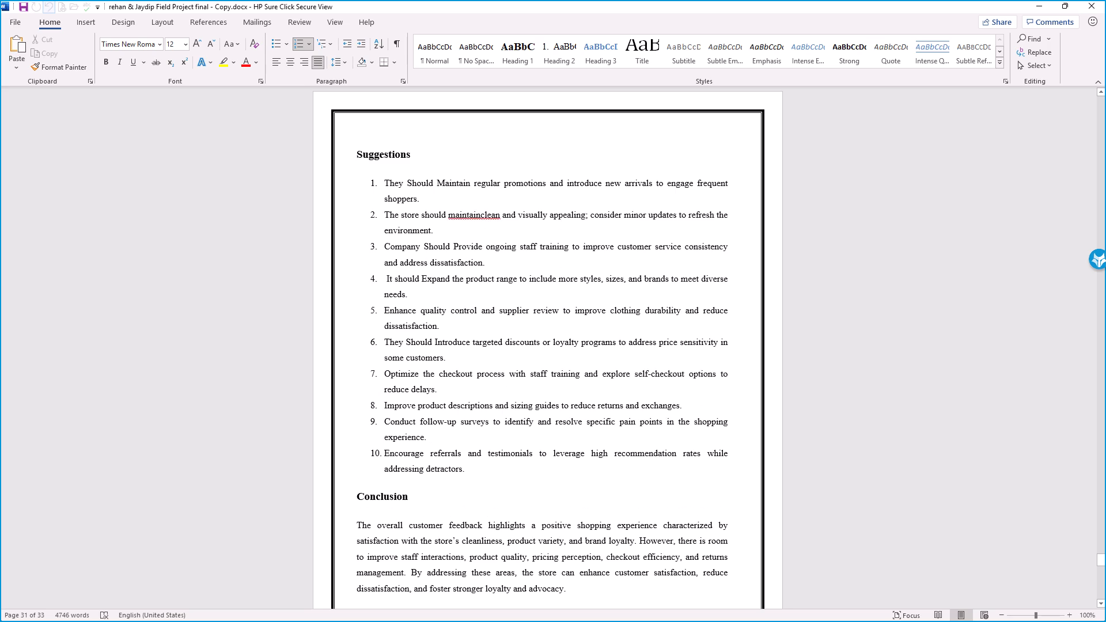
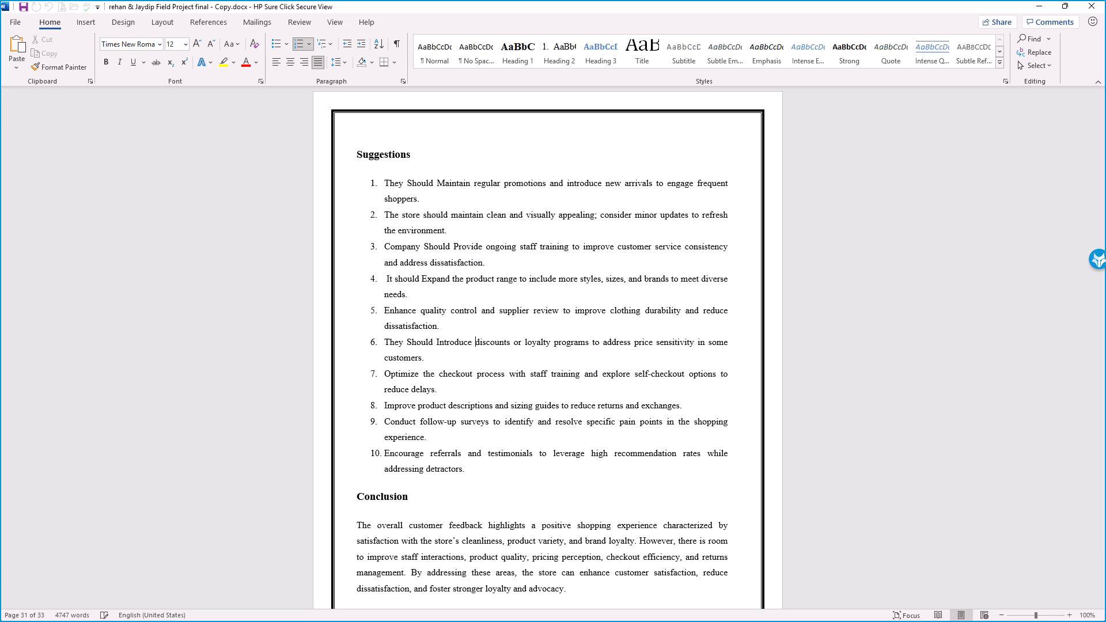
Delete the opening words "They Should Introduce" before "discounts or loyalty programs" in suggestion 6.
{"action": "key", "text": "BackSpace"}
{"action": "key", "text": "BackSpace"}
{"action": "key", "text": "BackSpace"}
{"action": "key", "text": "BackSpace"}
{"action": "key", "text": "BackSpace"}
{"action": "key", "text": "BackSpace"}
{"action": "key", "text": "BackSpace"}
{"action": "key", "text": "BackSpace"}
{"action": "key", "text": "BackSpace"}
{"action": "key", "text": "BackSpace"}
{"action": "key", "text": "BackSpace"}
{"action": "key", "text": "BackSpace"}
{"action": "key", "text": "BackSpace"}
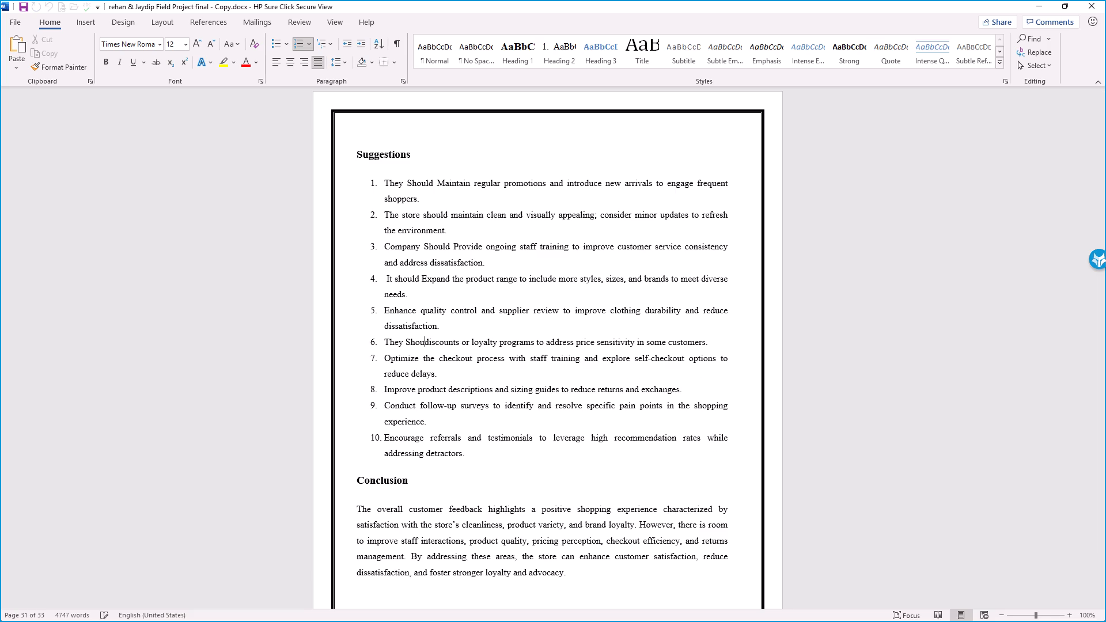
Replace the leftover "They Shou" before "discounts" in suggestion 6 with the copied text "The store should offer reasonable prices and suitable".
{"action": "key", "text": "BackSpace"}
{"action": "key", "text": "BackSpace"}
{"action": "key", "text": "BackSpace"}
{"action": "key", "text": "BackSpace"}
{"action": "key", "text": "BackSpace"}
{"action": "key", "text": "BackSpace"}
{"action": "key", "text": "BackSpace"}
{"action": "key", "text": "BackSpace"}
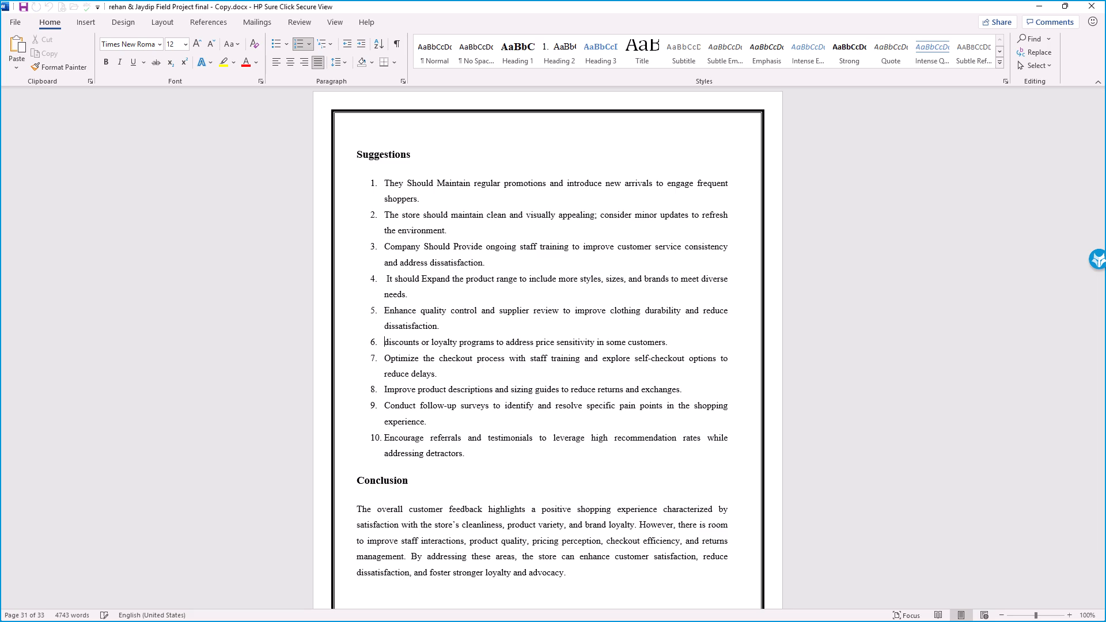
{"action": "key", "text": "ctrl+v"}
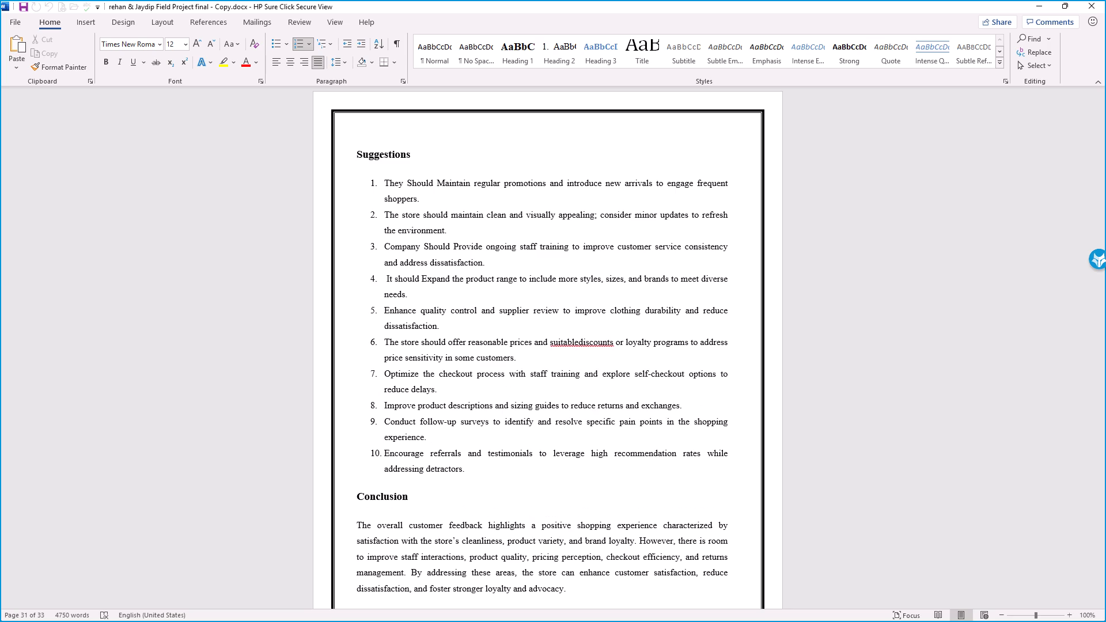
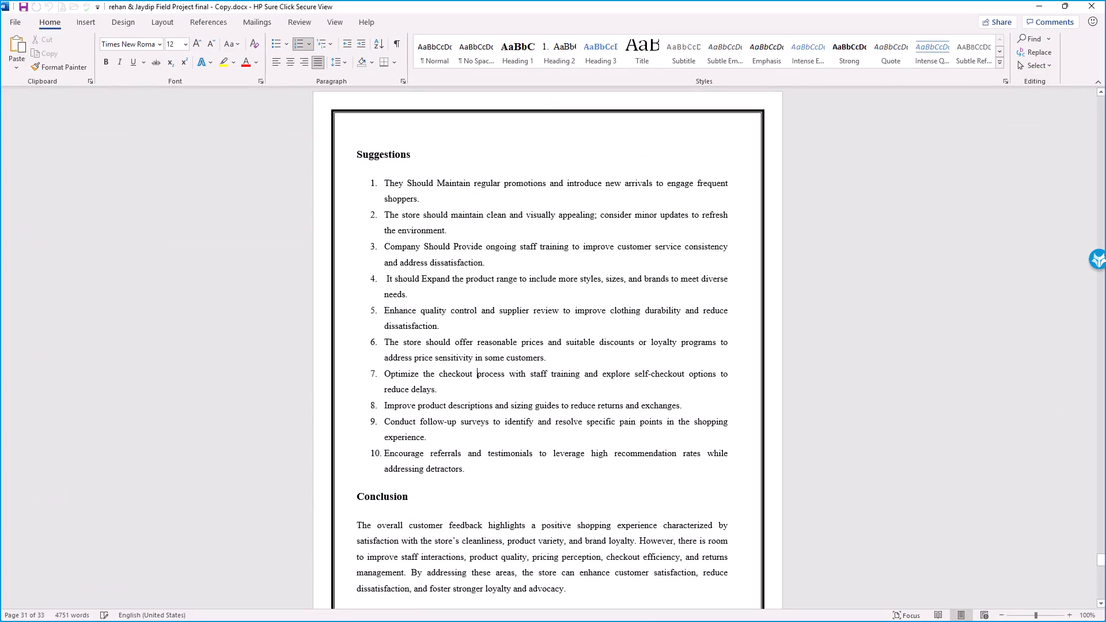
Replace the opening words "Optimize the checkout" before "process" in suggestion 7 with the copied text "The store should make the billing".
{"action": "key", "text": "BackSpace"}
{"action": "key", "text": "BackSpace"}
{"action": "key", "text": "BackSpace"}
{"action": "key", "text": "BackSpace"}
{"action": "key", "text": "BackSpace"}
{"action": "key", "text": "BackSpace"}
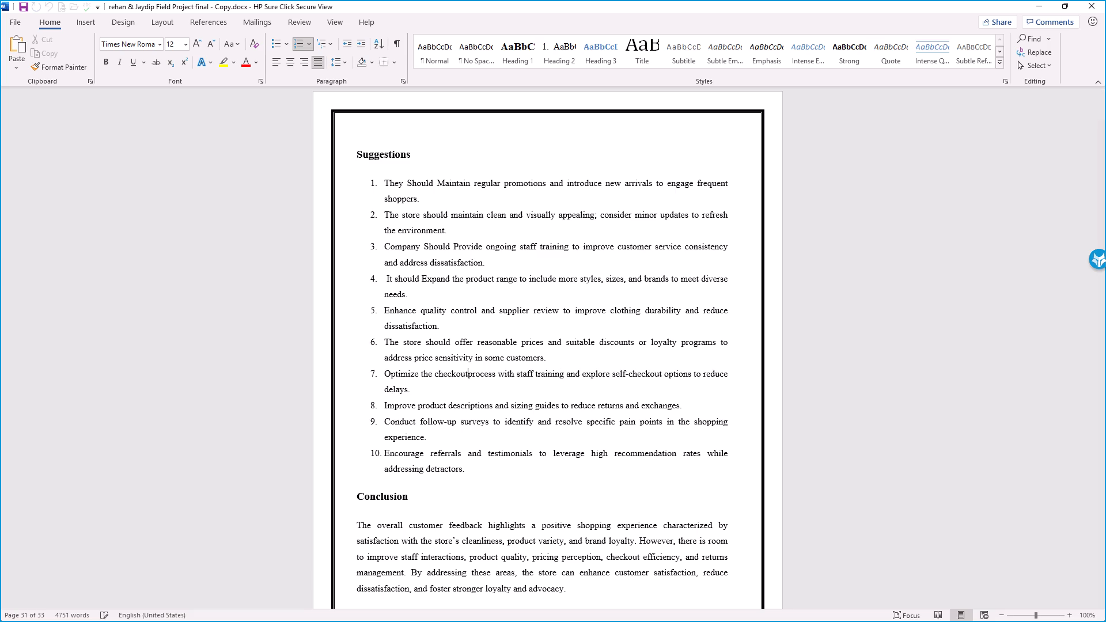
{"action": "key", "text": "BackSpace"}
{"action": "key", "text": "BackSpace"}
{"action": "key", "text": "BackSpace"}
{"action": "key", "text": "BackSpace"}
{"action": "key", "text": "BackSpace"}
{"action": "key", "text": "BackSpace"}
{"action": "key", "text": "BackSpace"}
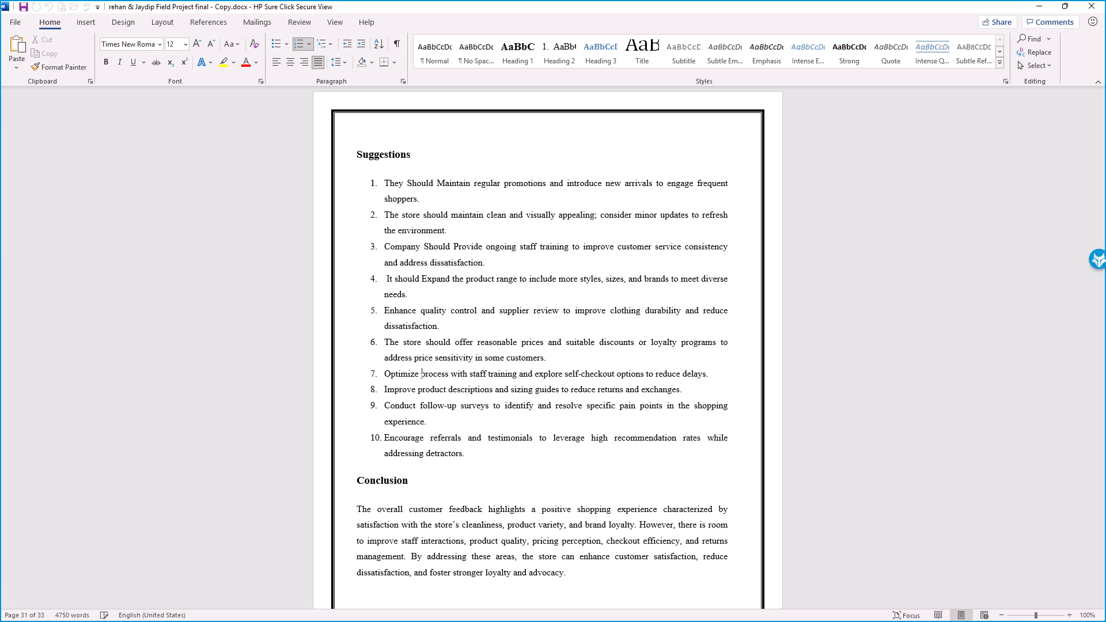
{"action": "key", "text": "BackSpace"}
{"action": "key", "text": "BackSpace"}
{"action": "key", "text": "BackSpace"}
{"action": "key", "text": "BackSpace"}
{"action": "key", "text": "BackSpace"}
{"action": "key", "text": "BackSpace"}
{"action": "key", "text": "BackSpace"}
{"action": "key", "text": "BackSpace"}
{"action": "key", "text": "BackSpace"}
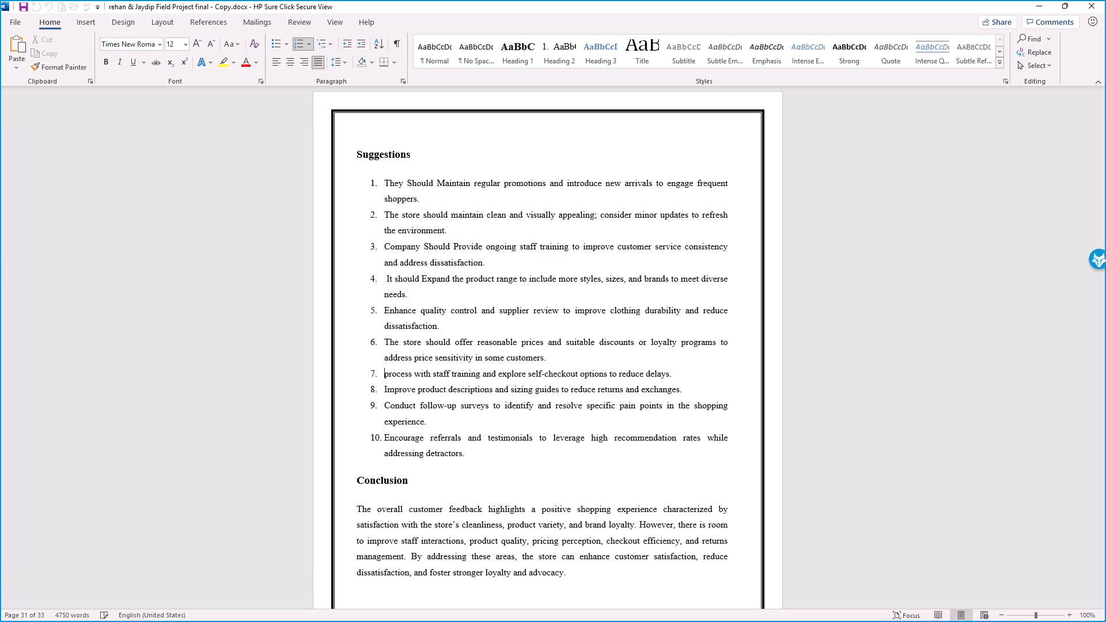
{"action": "key", "text": "ctrl+v"}
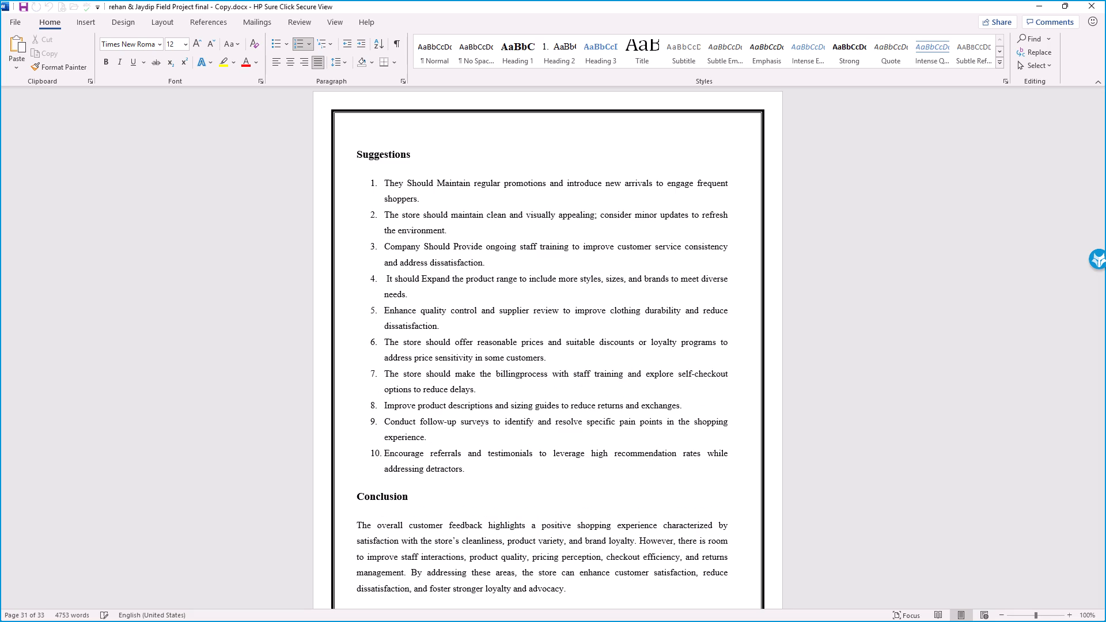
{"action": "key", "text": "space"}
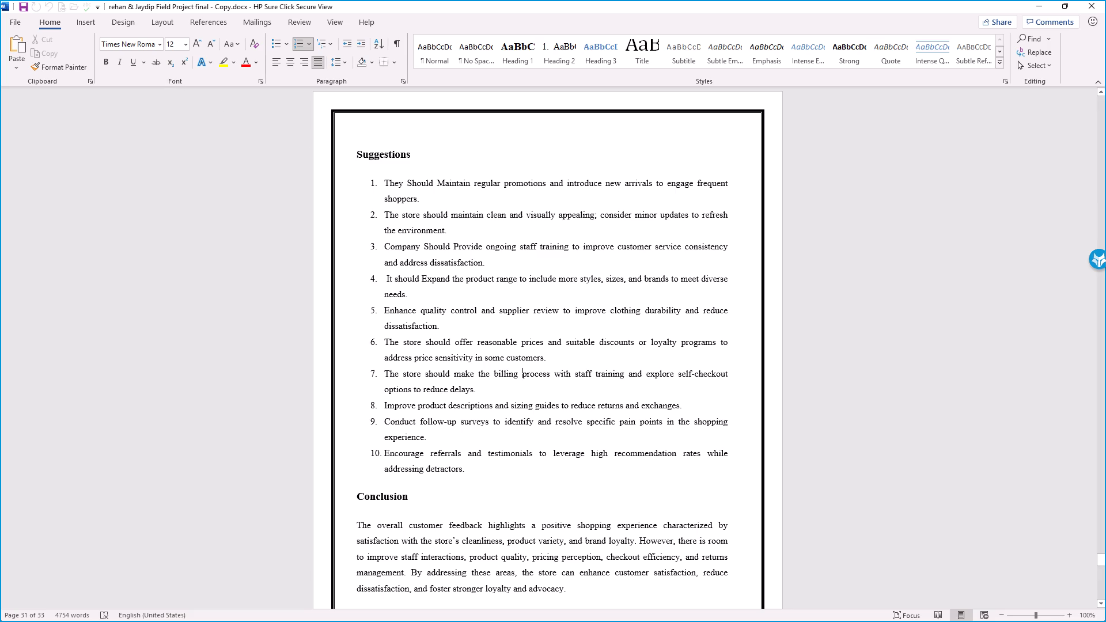
Review the page layout and page numbers from Statement 10 through the Chapter 5 findings, suggestions, conclusion and bibliography.
{"action": "scroll", "coordinate": [776, 362], "scroll_direction": "down", "scroll_amount": 5}
{"action": "scroll", "coordinate": [769, 407], "scroll_direction": "up", "scroll_amount": 15}
{"action": "middle_click", "coordinate": [769, 407]}
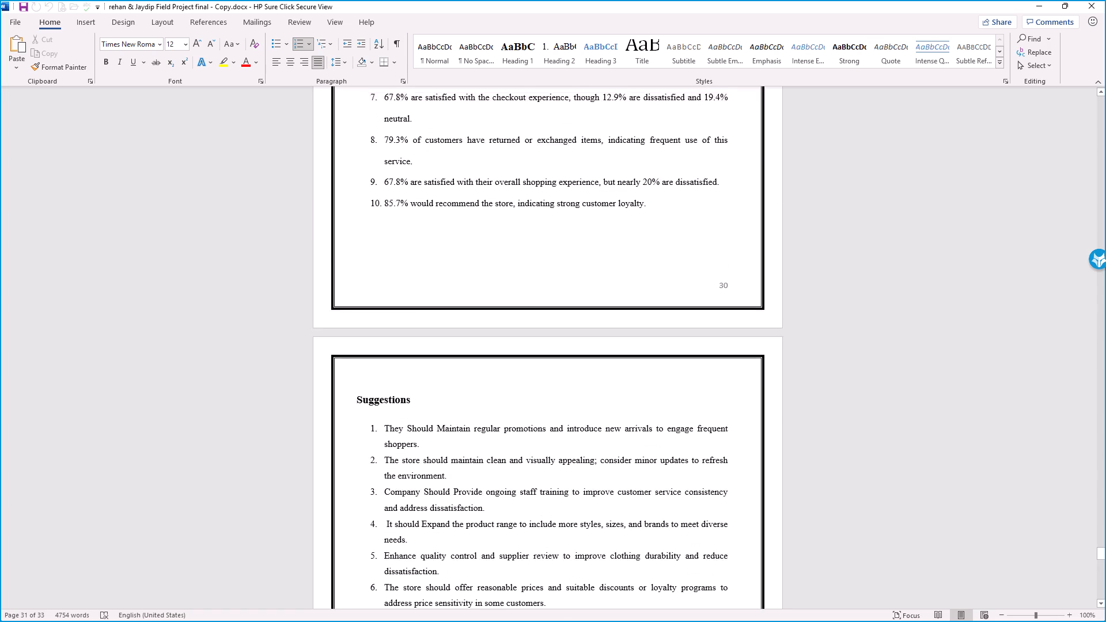
{"action": "scroll", "coordinate": [769, 407], "scroll_direction": "up", "scroll_amount": 19}
{"action": "scroll", "coordinate": [769, 407], "scroll_direction": "up", "scroll_amount": 4}
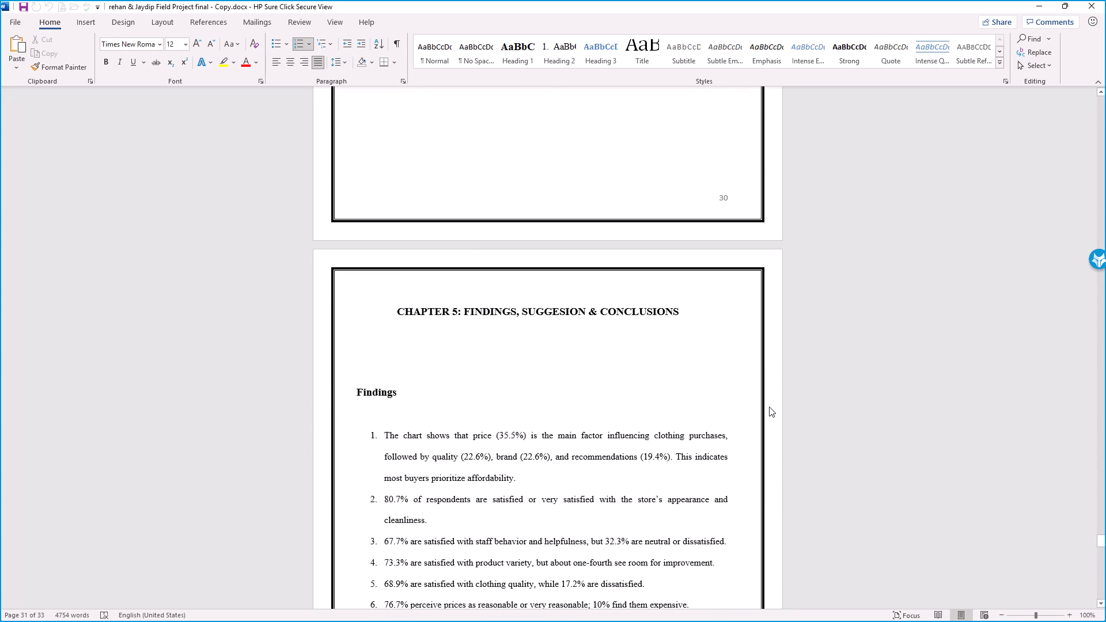
{"action": "scroll", "coordinate": [769, 407], "scroll_direction": "up", "scroll_amount": 15}
{"action": "scroll", "coordinate": [769, 407], "scroll_direction": "down", "scroll_amount": 6}
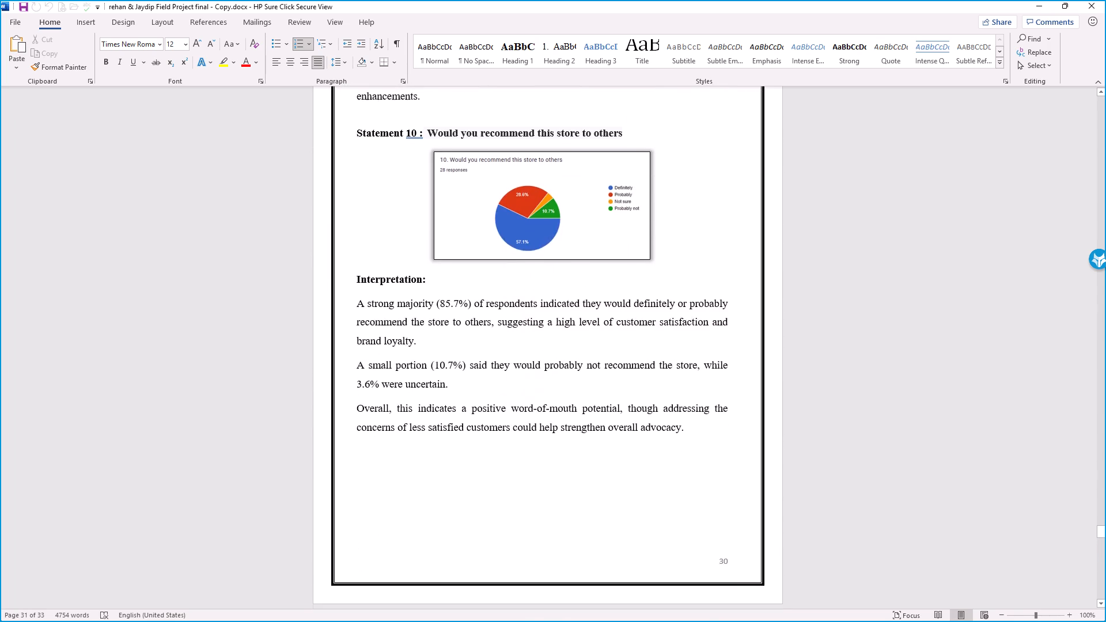
{"action": "scroll", "coordinate": [769, 407], "scroll_direction": "down", "scroll_amount": 20}
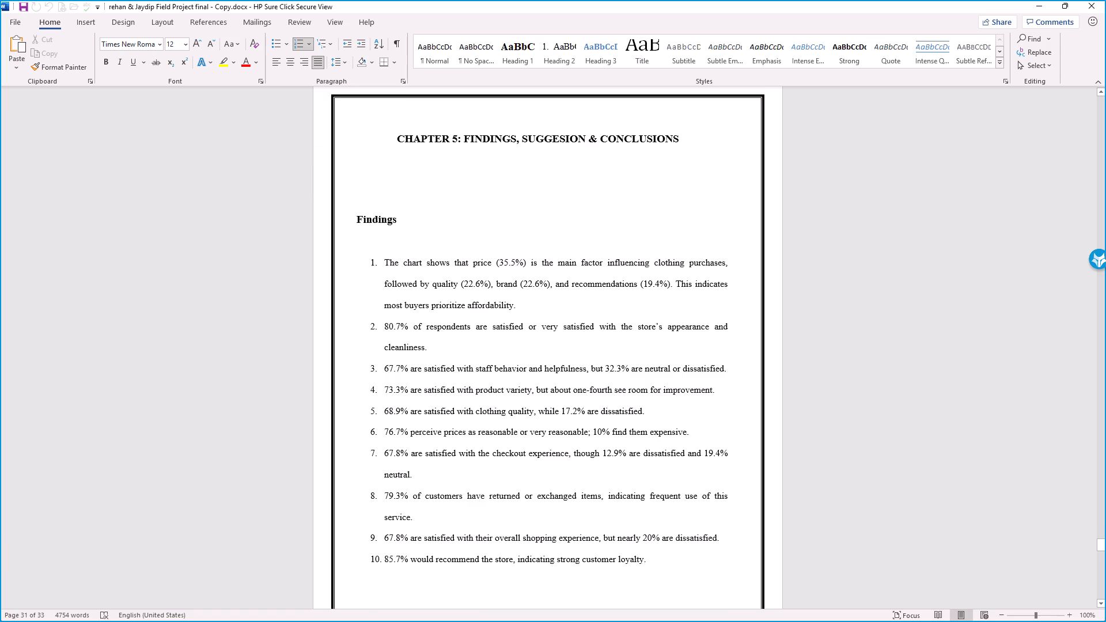
{"action": "scroll", "coordinate": [769, 407], "scroll_direction": "up", "scroll_amount": 19}
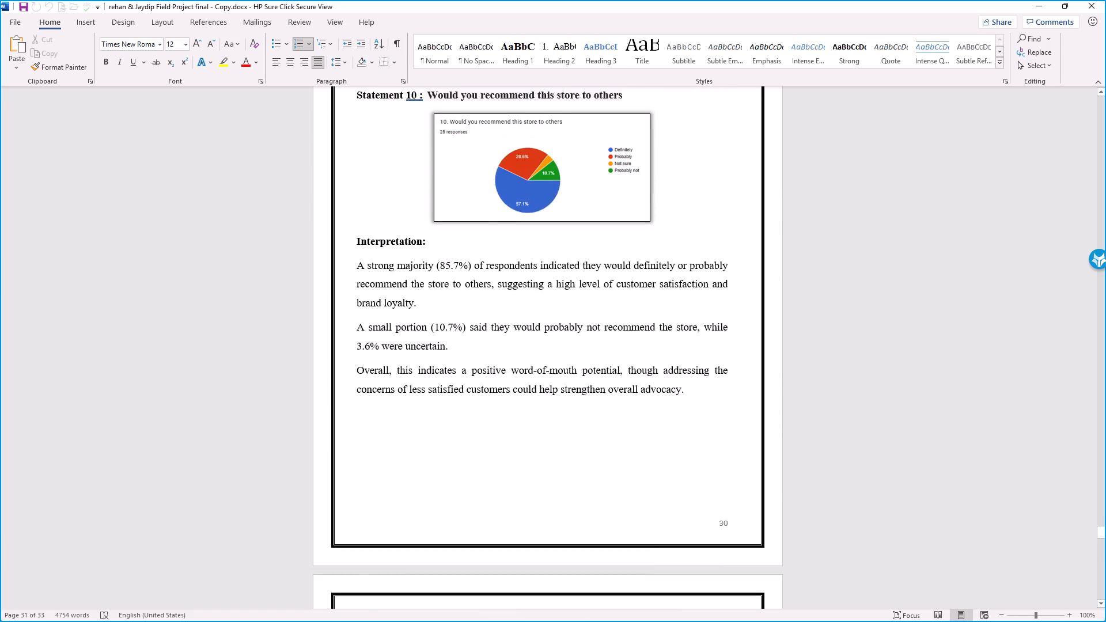
{"action": "scroll", "coordinate": [769, 407], "scroll_direction": "up", "scroll_amount": 5}
{"action": "scroll", "coordinate": [769, 407], "scroll_direction": "down", "scroll_amount": 15}
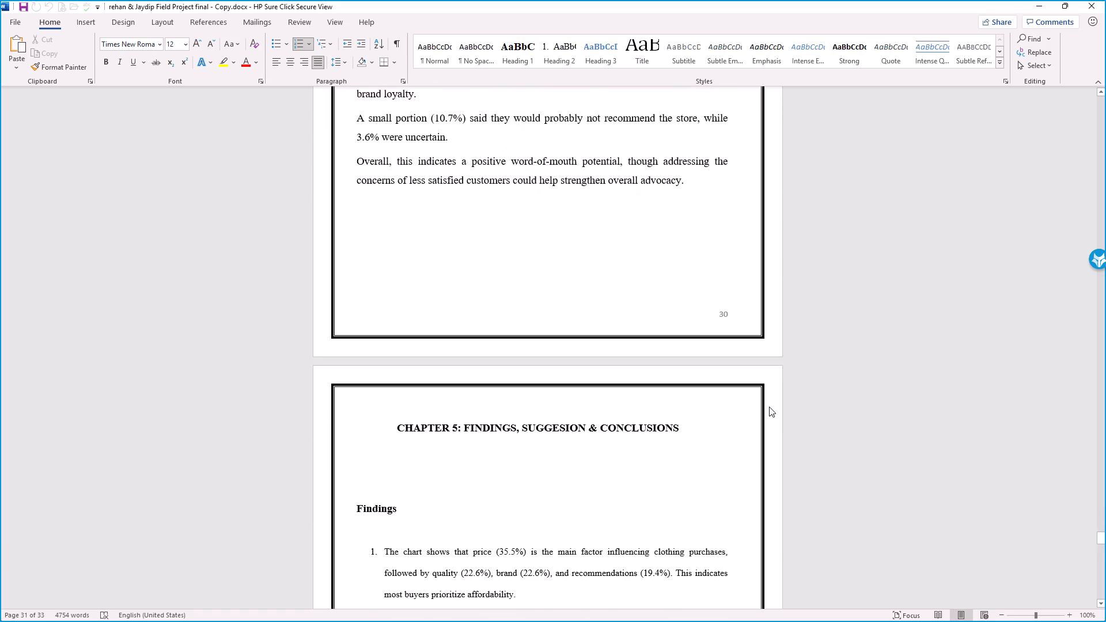
{"action": "scroll", "coordinate": [769, 407], "scroll_direction": "down", "scroll_amount": 4}
{"action": "scroll", "coordinate": [769, 407], "scroll_direction": "down", "scroll_amount": 19}
{"action": "scroll", "coordinate": [769, 407], "scroll_direction": "down", "scroll_amount": 16}
{"action": "scroll", "coordinate": [769, 407], "scroll_direction": "down", "scroll_amount": 8}
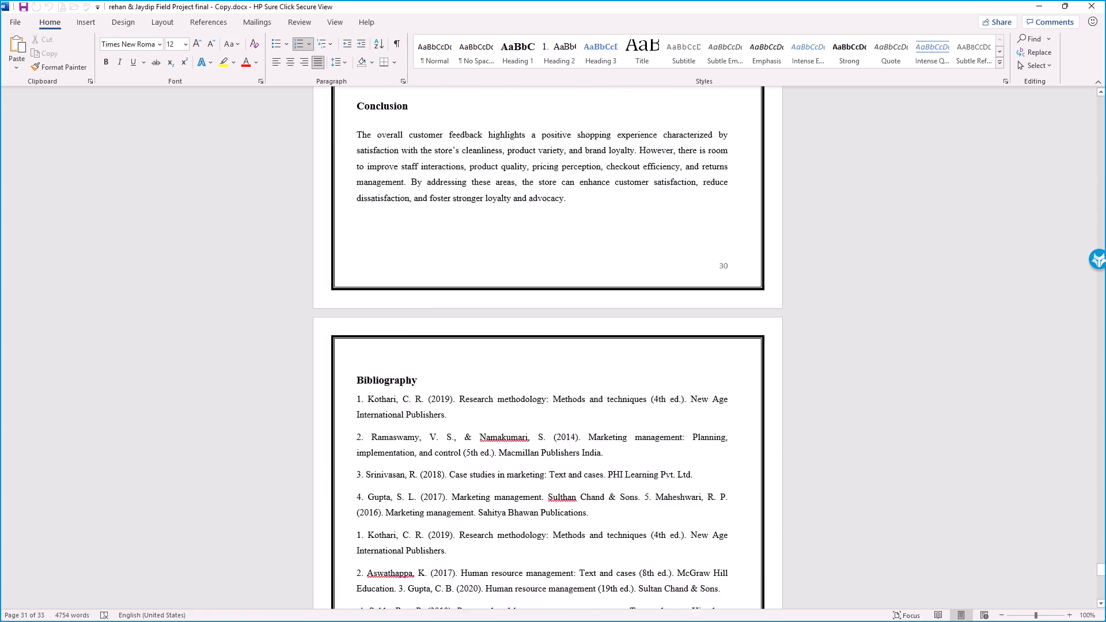
{"action": "scroll", "coordinate": [769, 407], "scroll_direction": "down", "scroll_amount": 12}
{"action": "scroll", "coordinate": [769, 407], "scroll_direction": "up", "scroll_amount": 12}
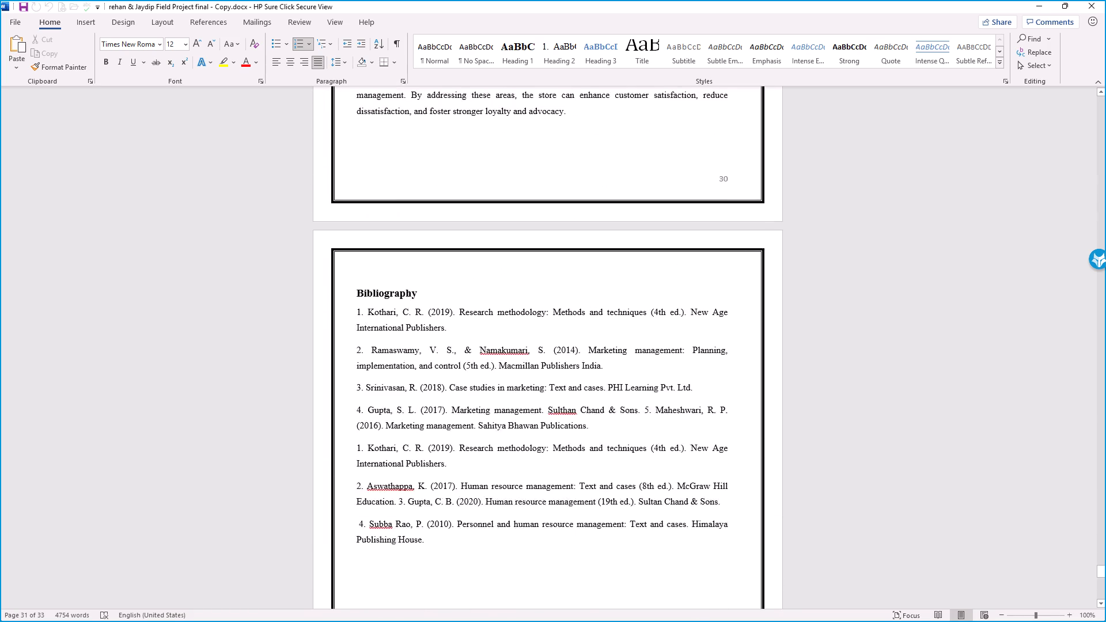
Check the footer page numbers from the bibliography back to the Statement 8 page in Chapter 4.
{"action": "scroll", "coordinate": [769, 407], "scroll_direction": "up", "scroll_amount": 17}
{"action": "scroll", "coordinate": [769, 407], "scroll_direction": "up", "scroll_amount": 10}
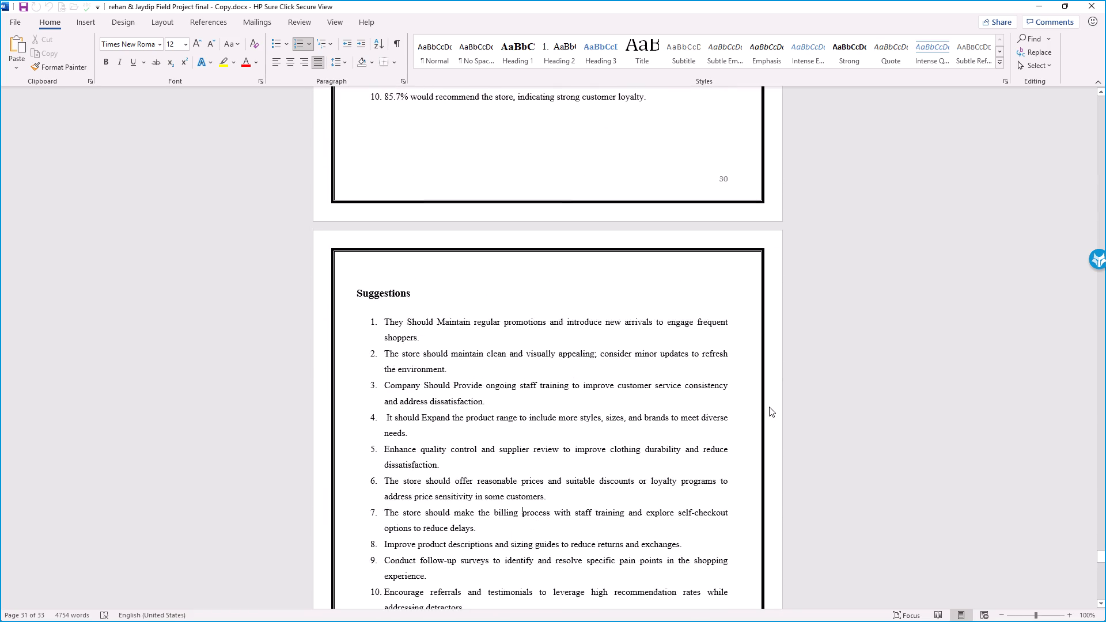
{"action": "scroll", "coordinate": [769, 407], "scroll_direction": "up", "scroll_amount": 18}
{"action": "scroll", "coordinate": [769, 407], "scroll_direction": "up", "scroll_amount": 10}
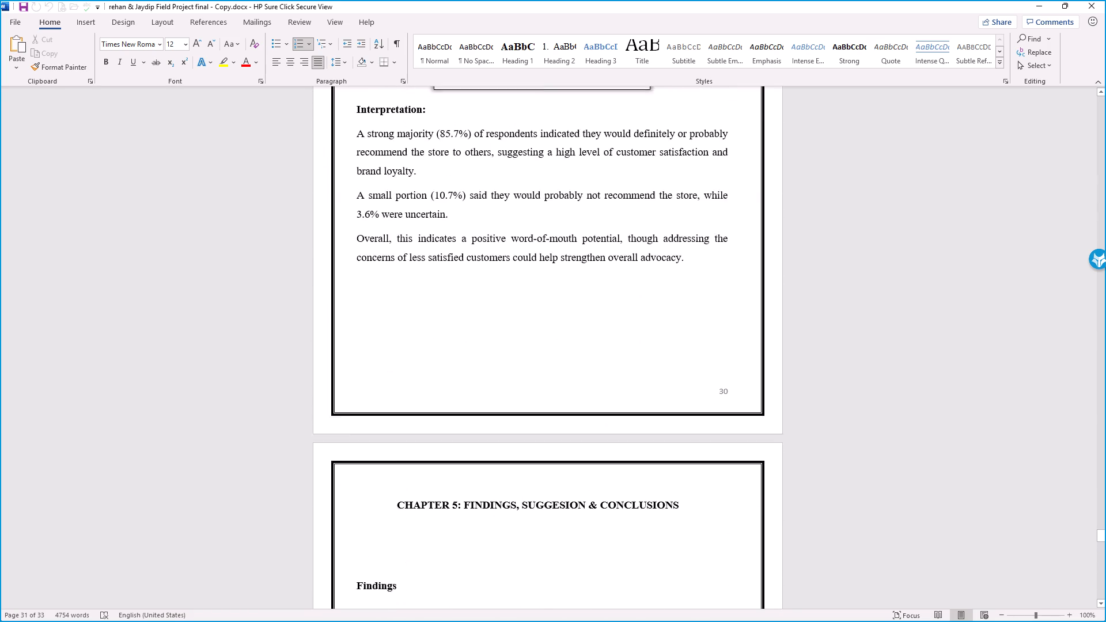
{"action": "scroll", "coordinate": [769, 407], "scroll_direction": "up", "scroll_amount": 14}
{"action": "scroll", "coordinate": [769, 407], "scroll_direction": "up", "scroll_amount": 13}
{"action": "middle_click", "coordinate": [769, 407]}
{"action": "scroll", "coordinate": [769, 407], "scroll_direction": "up", "scroll_amount": 2}
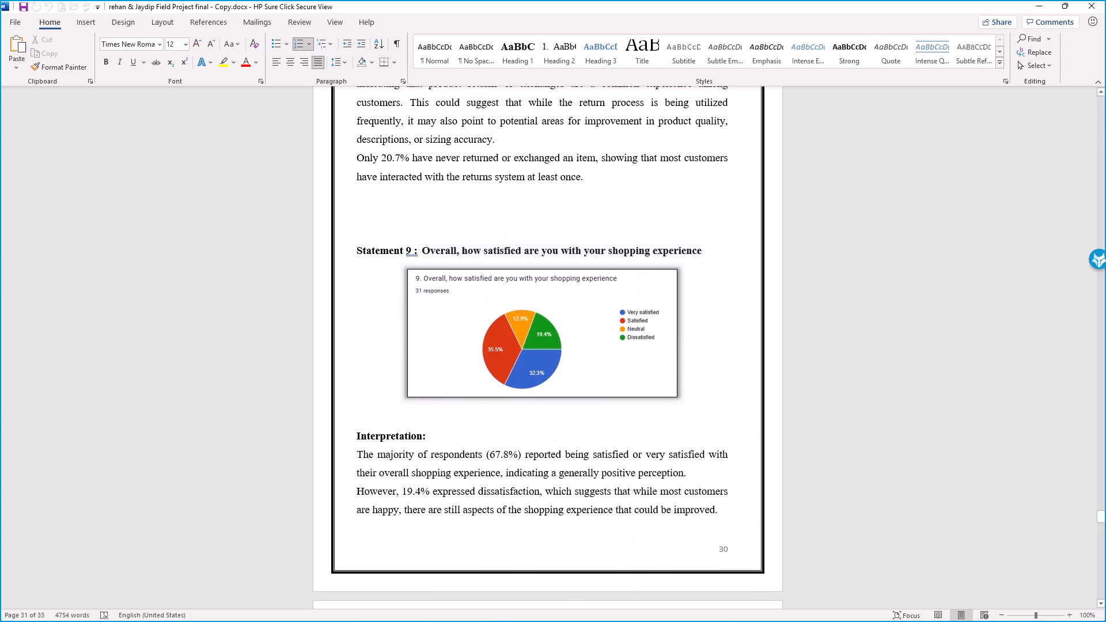
{"action": "scroll", "coordinate": [769, 407], "scroll_direction": "up", "scroll_amount": 15}
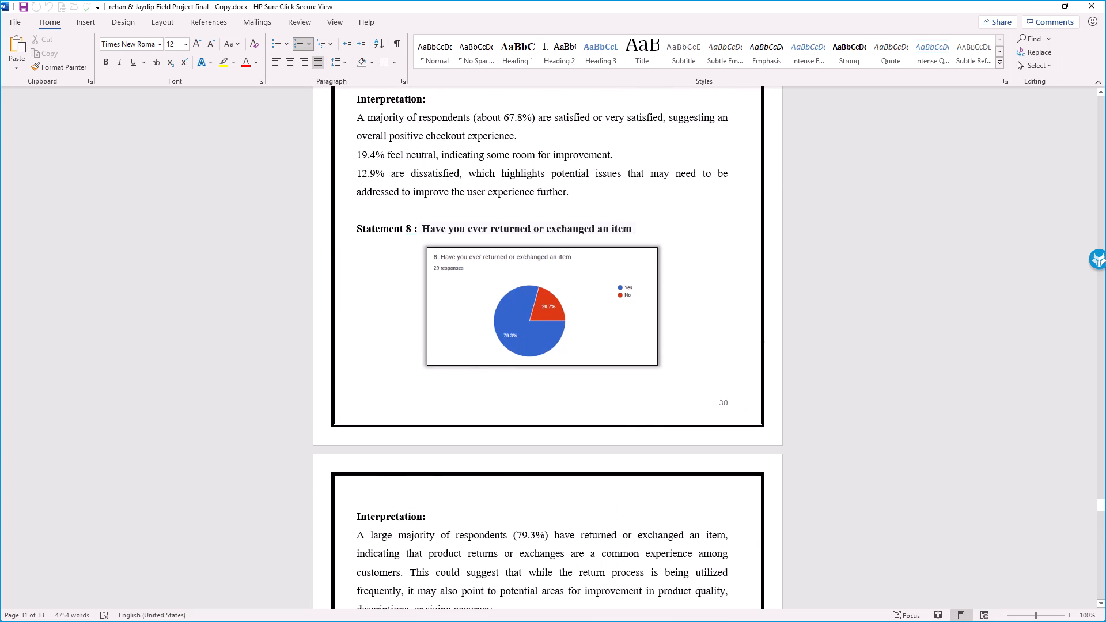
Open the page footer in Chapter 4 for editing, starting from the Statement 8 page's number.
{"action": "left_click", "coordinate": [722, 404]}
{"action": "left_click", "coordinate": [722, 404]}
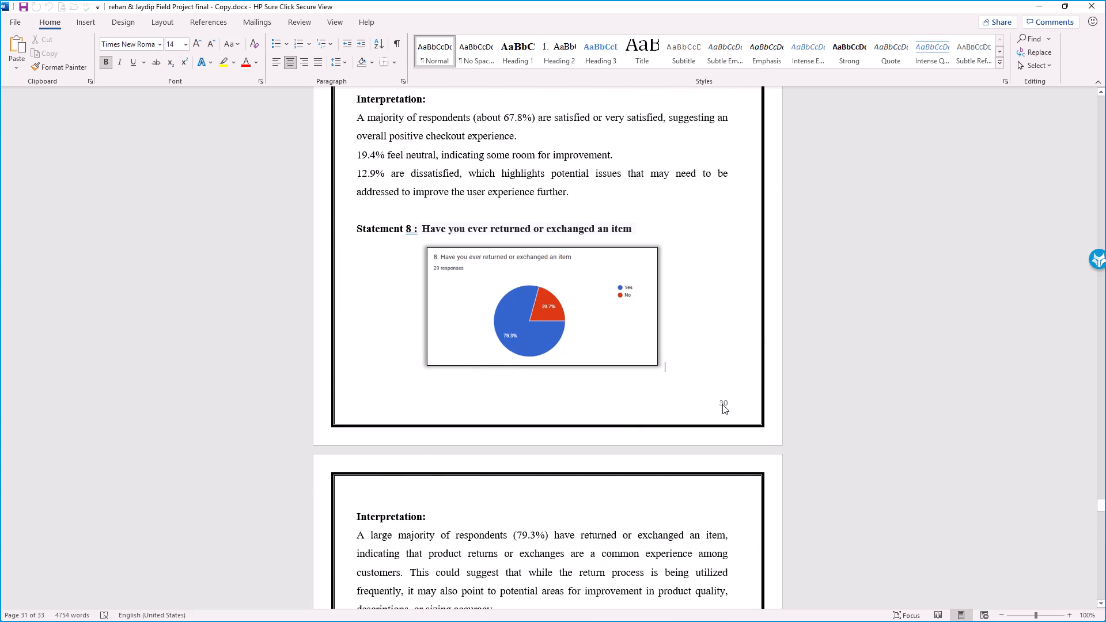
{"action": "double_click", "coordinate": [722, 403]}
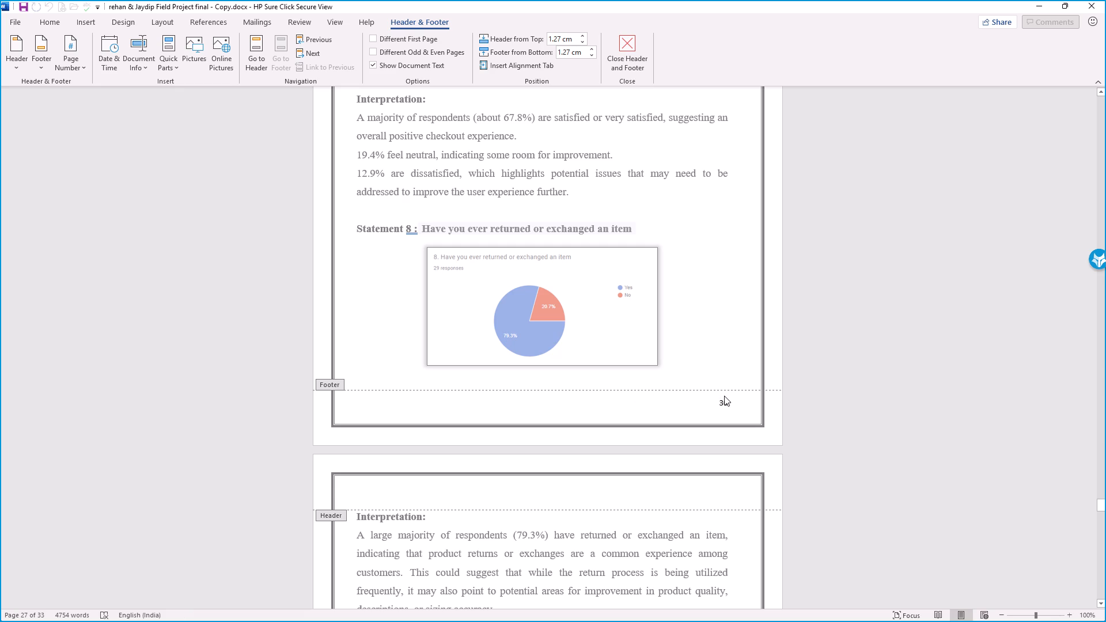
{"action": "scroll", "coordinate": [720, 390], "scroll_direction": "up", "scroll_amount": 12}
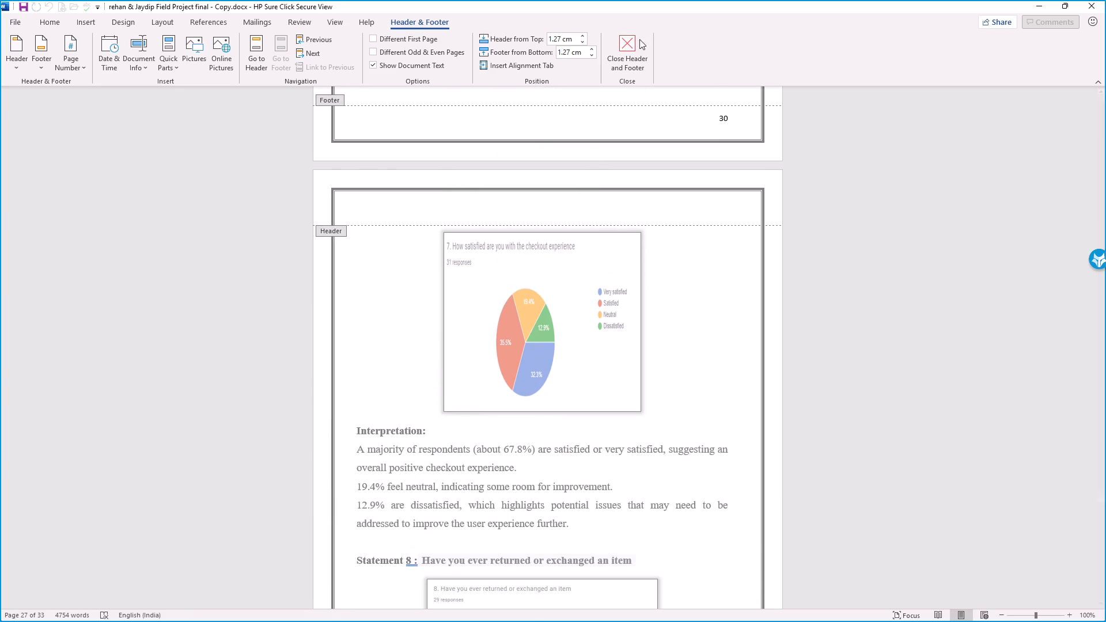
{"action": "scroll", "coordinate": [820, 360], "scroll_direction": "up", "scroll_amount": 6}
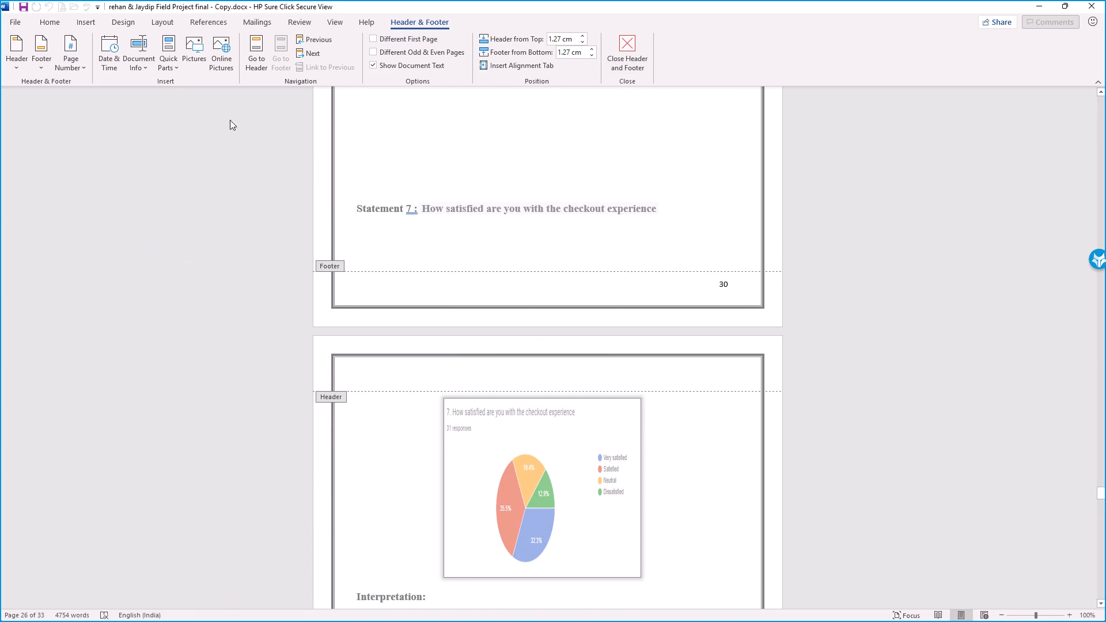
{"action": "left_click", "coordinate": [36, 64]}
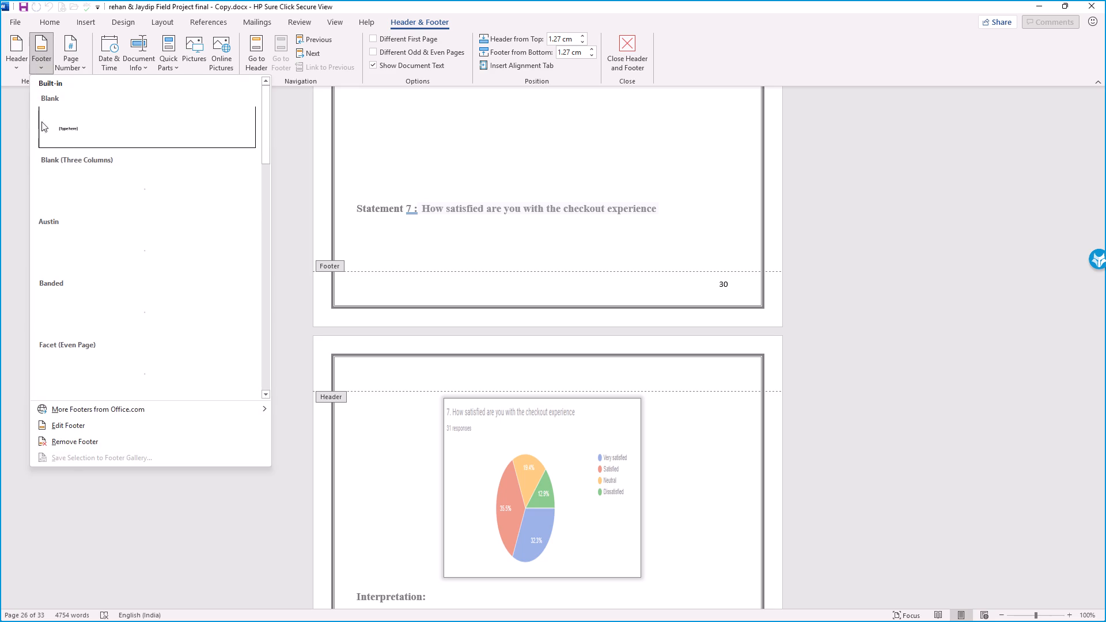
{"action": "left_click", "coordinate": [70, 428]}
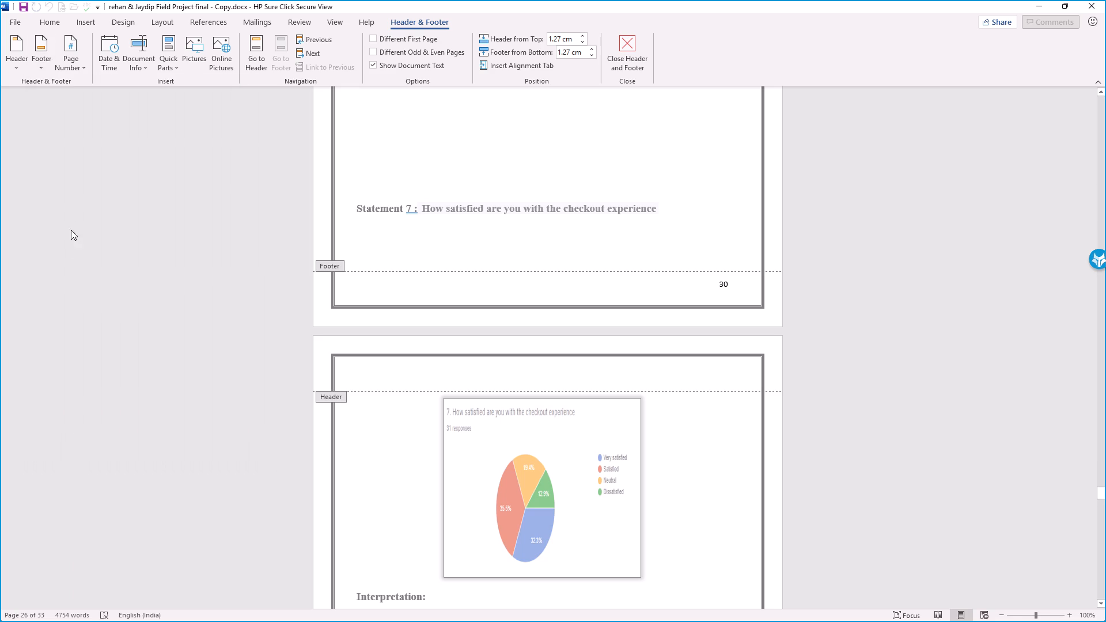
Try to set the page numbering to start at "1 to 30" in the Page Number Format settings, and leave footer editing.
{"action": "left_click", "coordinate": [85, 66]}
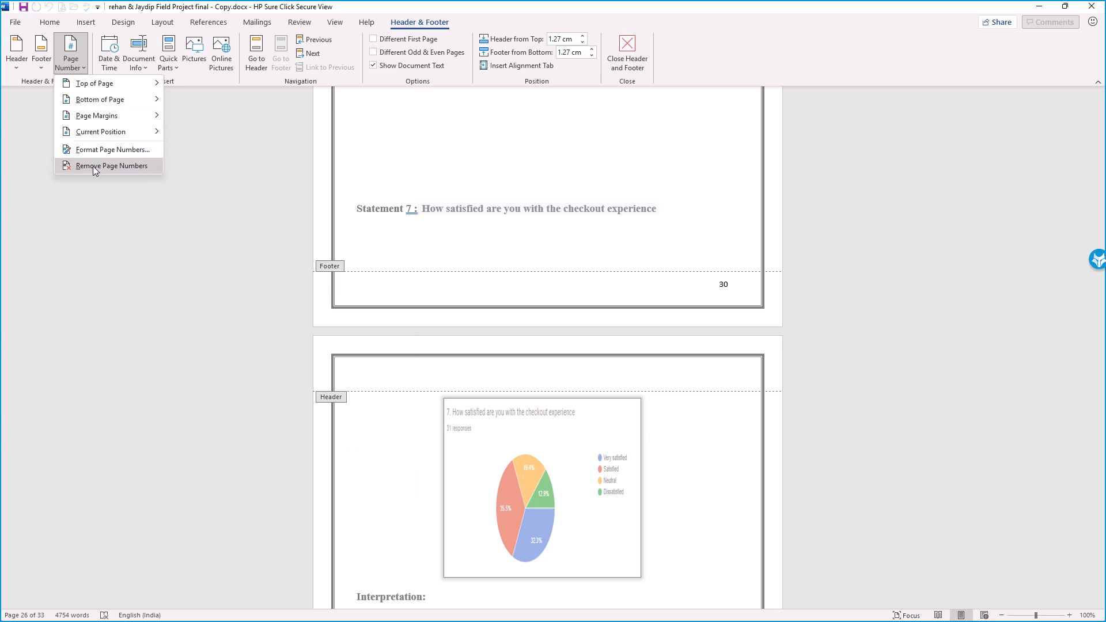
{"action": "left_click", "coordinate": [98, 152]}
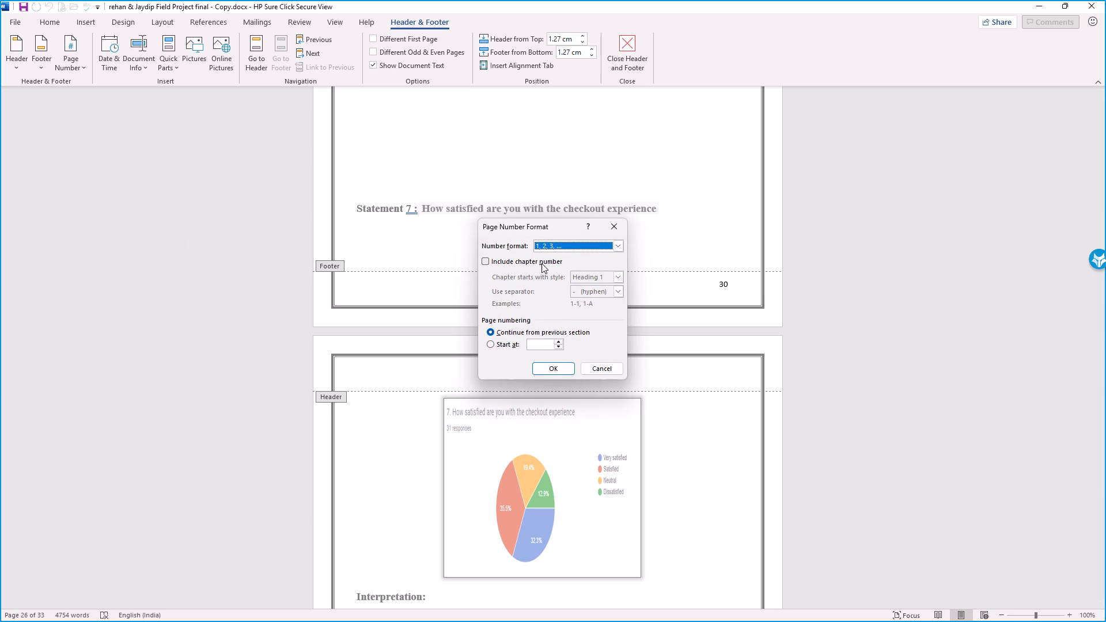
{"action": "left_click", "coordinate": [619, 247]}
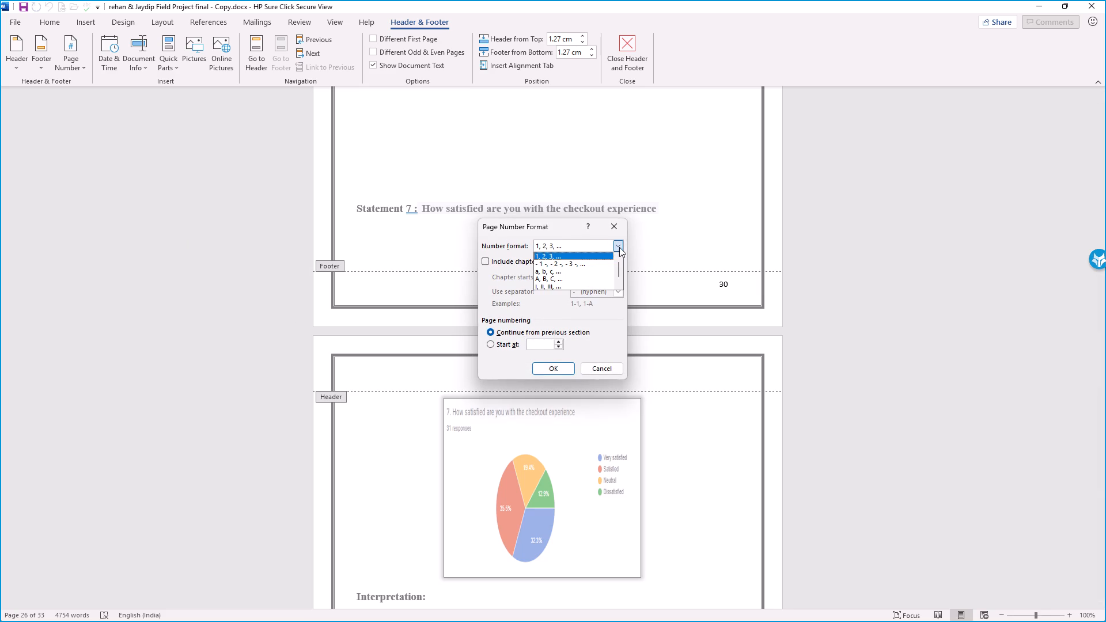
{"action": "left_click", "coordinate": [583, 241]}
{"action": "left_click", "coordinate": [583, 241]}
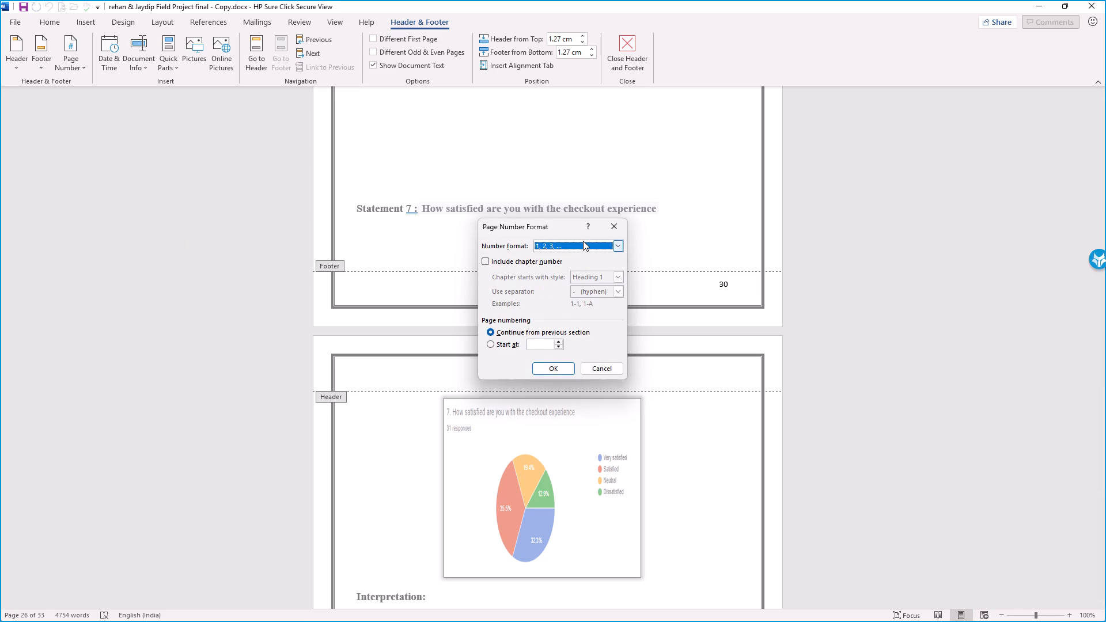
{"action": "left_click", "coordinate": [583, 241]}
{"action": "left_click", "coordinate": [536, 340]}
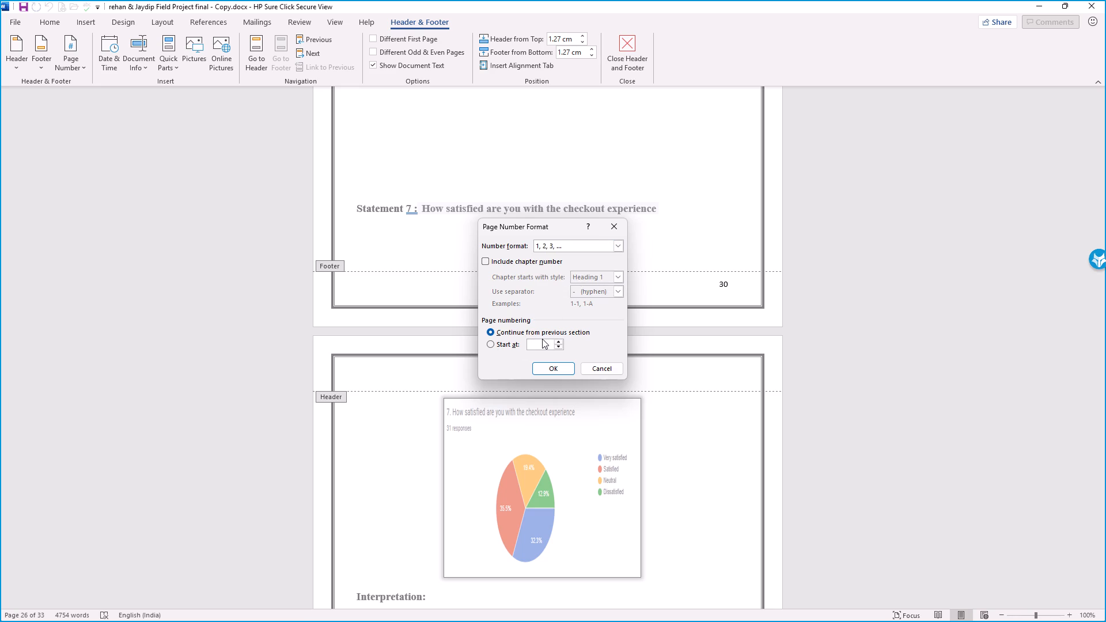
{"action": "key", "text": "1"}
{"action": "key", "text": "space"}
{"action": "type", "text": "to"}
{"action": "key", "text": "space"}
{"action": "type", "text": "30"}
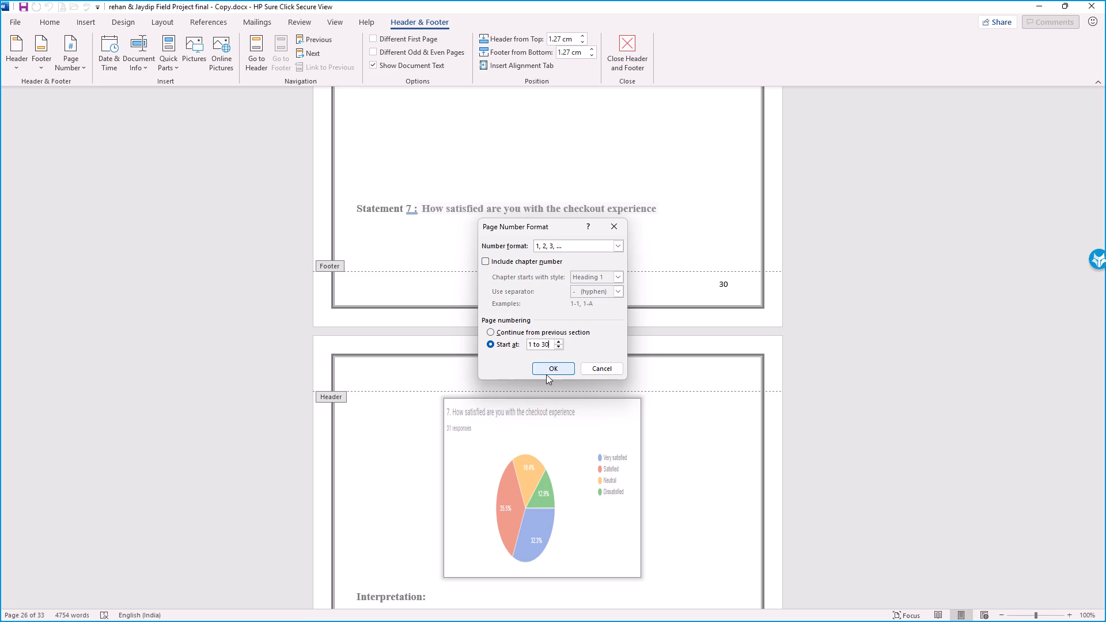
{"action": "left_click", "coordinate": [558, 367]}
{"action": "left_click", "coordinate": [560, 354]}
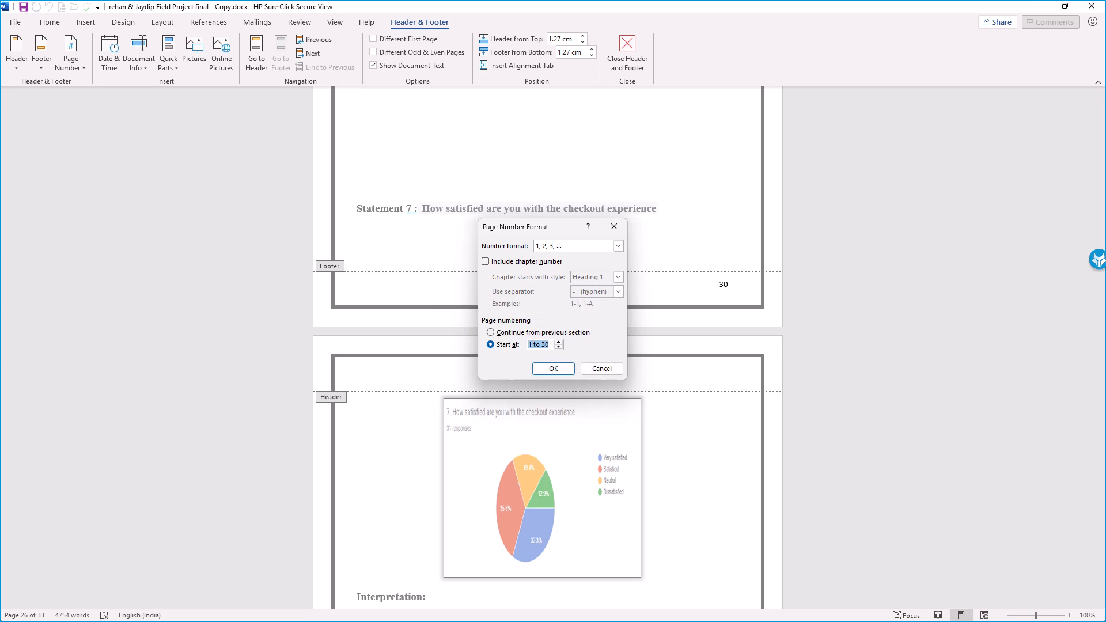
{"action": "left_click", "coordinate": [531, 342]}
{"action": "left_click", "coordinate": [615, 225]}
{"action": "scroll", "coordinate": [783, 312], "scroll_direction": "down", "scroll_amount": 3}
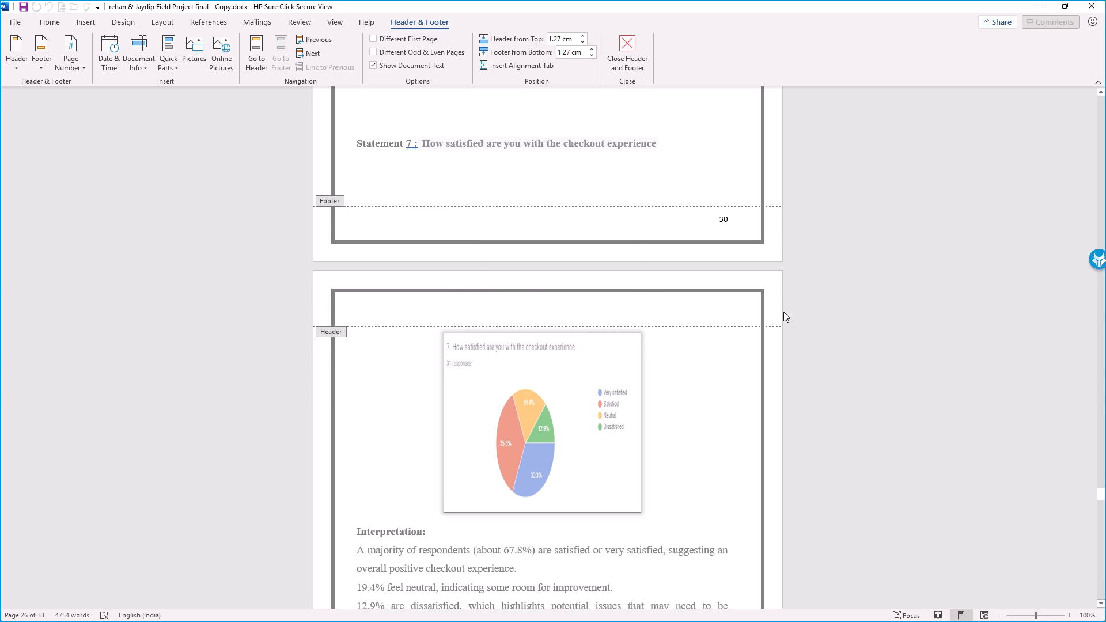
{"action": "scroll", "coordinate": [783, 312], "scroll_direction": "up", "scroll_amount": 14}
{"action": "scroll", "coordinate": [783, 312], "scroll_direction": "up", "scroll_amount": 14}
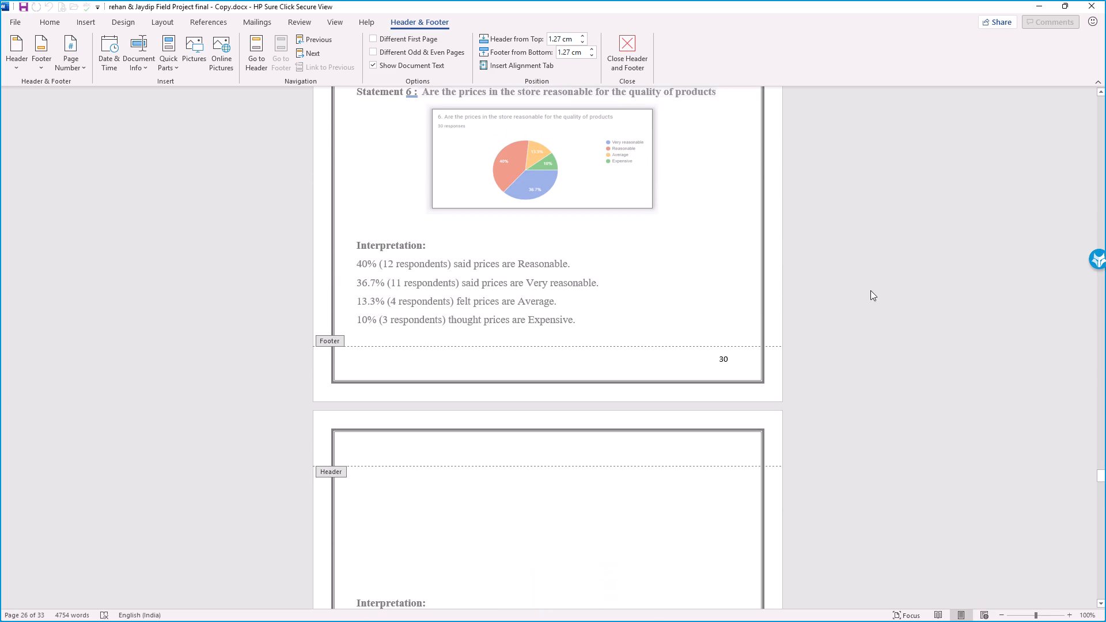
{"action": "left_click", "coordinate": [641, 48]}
Examine the Chapter 4 pages from Statement 9 back to Statement 4, checking their charts, layout and page numbers.
{"action": "scroll", "coordinate": [798, 266], "scroll_direction": "up", "scroll_amount": 1}
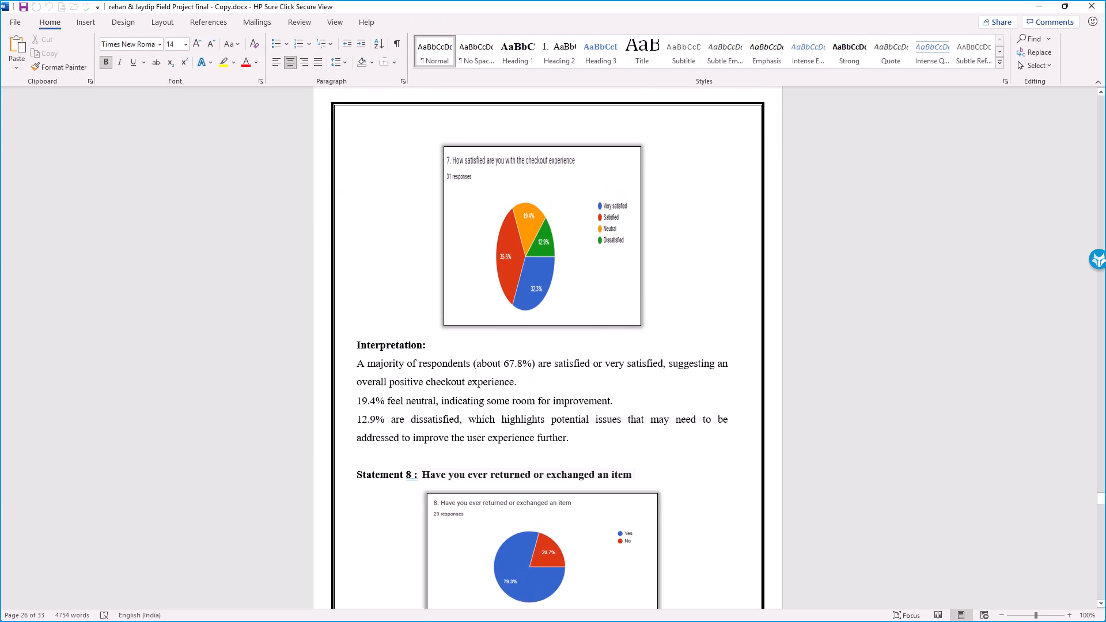
{"action": "scroll", "coordinate": [798, 266], "scroll_direction": "down", "scroll_amount": 12}
{"action": "scroll", "coordinate": [798, 266], "scroll_direction": "down", "scroll_amount": 12}
{"action": "scroll", "coordinate": [798, 266], "scroll_direction": "up", "scroll_amount": 5}
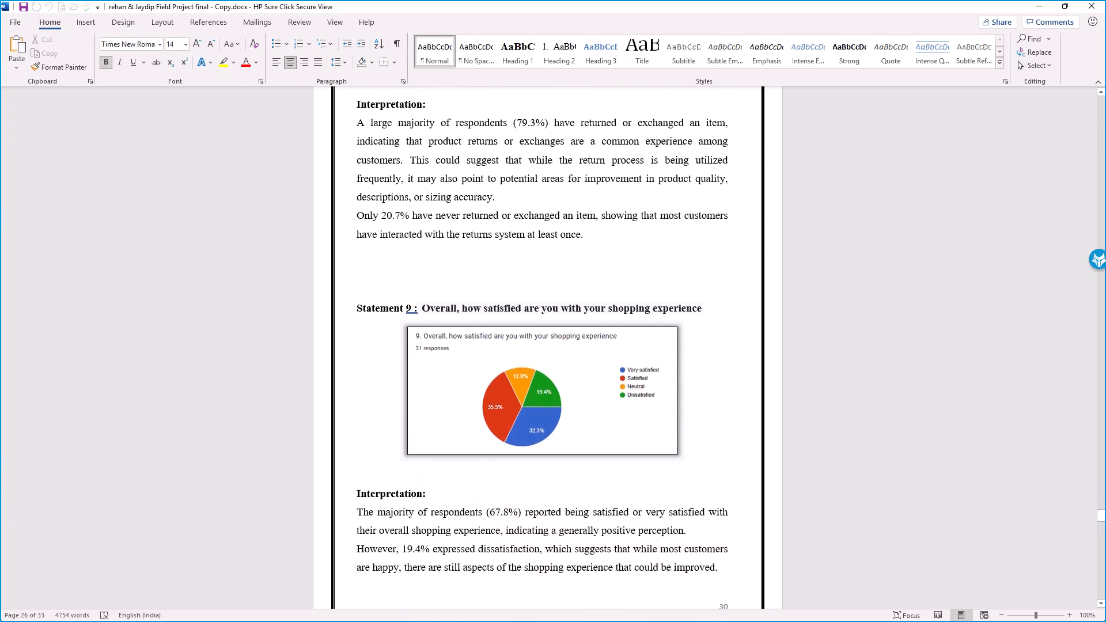
{"action": "scroll", "coordinate": [798, 266], "scroll_direction": "up", "scroll_amount": 15}
{"action": "scroll", "coordinate": [798, 266], "scroll_direction": "up", "scroll_amount": 20}
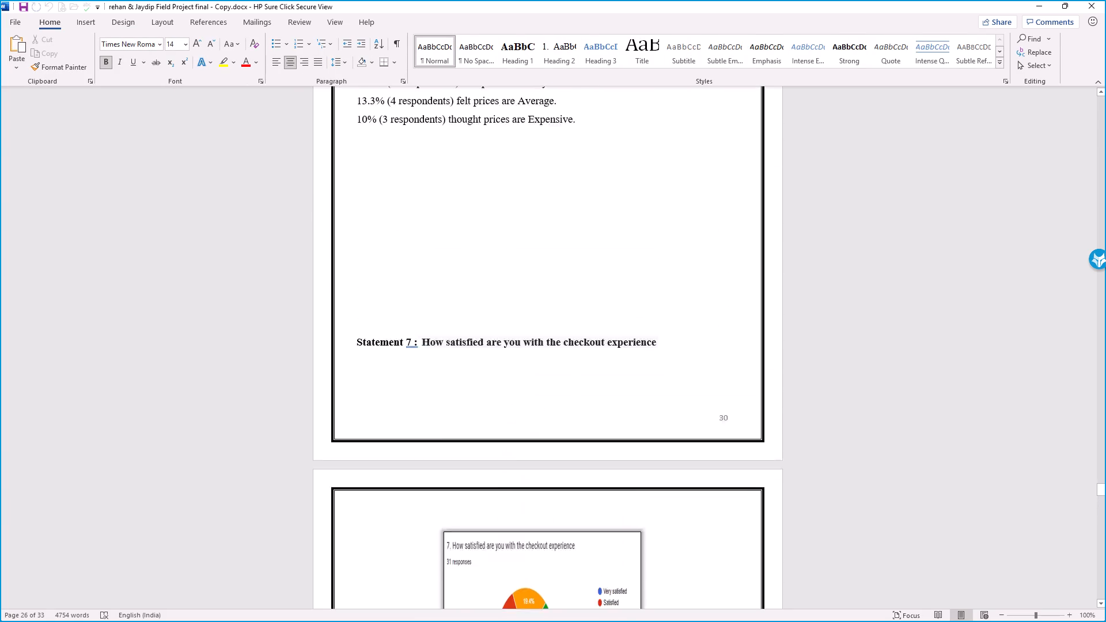
{"action": "scroll", "coordinate": [798, 266], "scroll_direction": "up", "scroll_amount": 14}
{"action": "scroll", "coordinate": [798, 266], "scroll_direction": "up", "scroll_amount": 19}
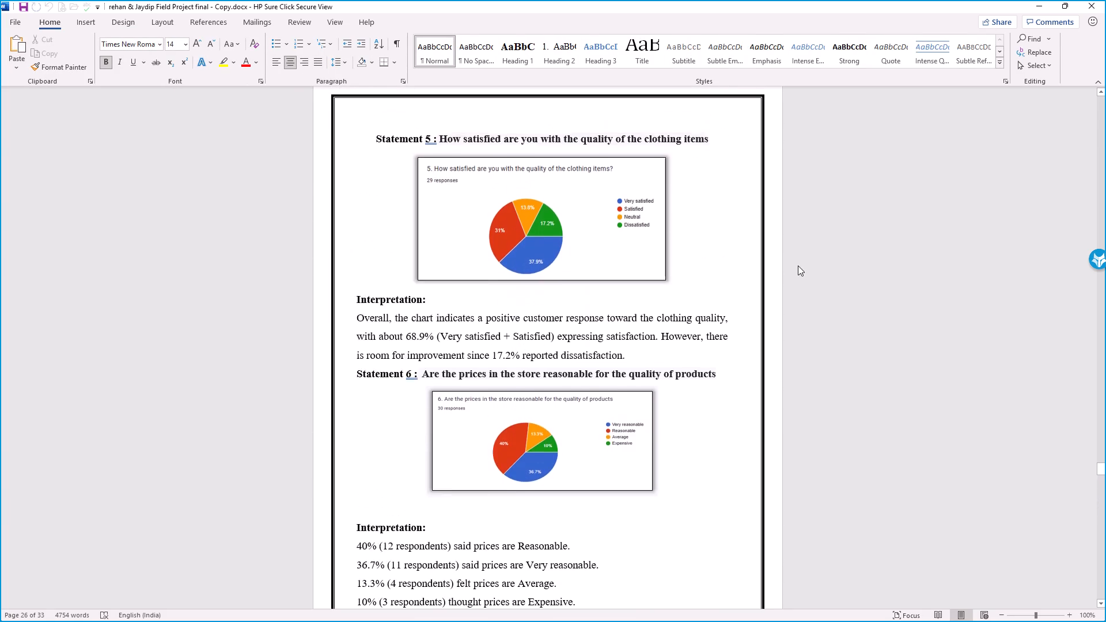
{"action": "scroll", "coordinate": [798, 266], "scroll_direction": "up", "scroll_amount": 9}
{"action": "scroll", "coordinate": [798, 266], "scroll_direction": "up", "scroll_amount": 17}
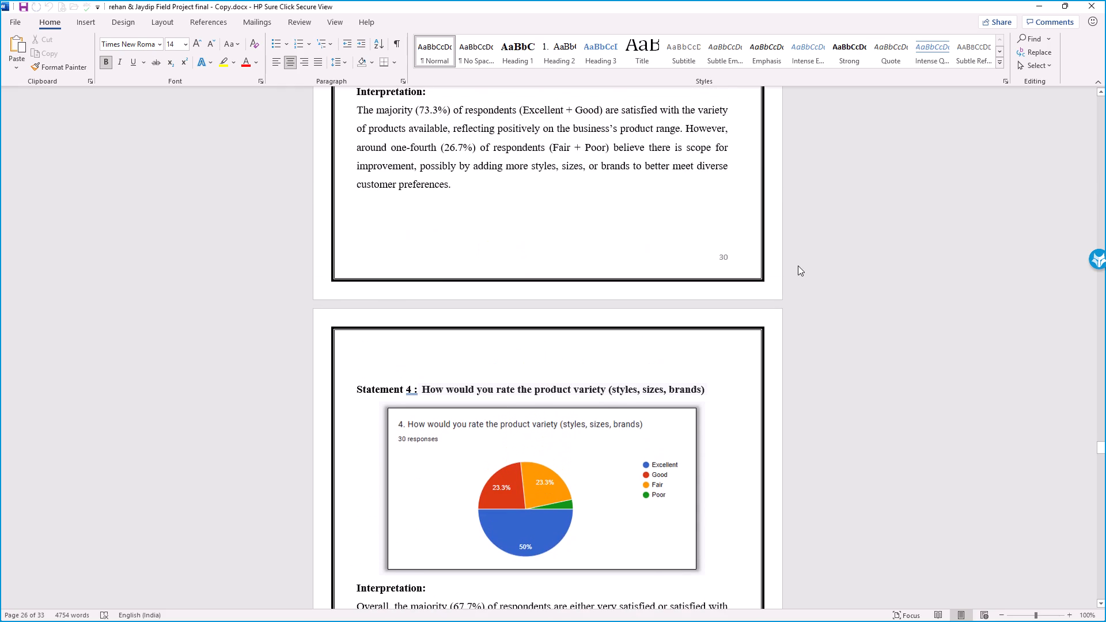
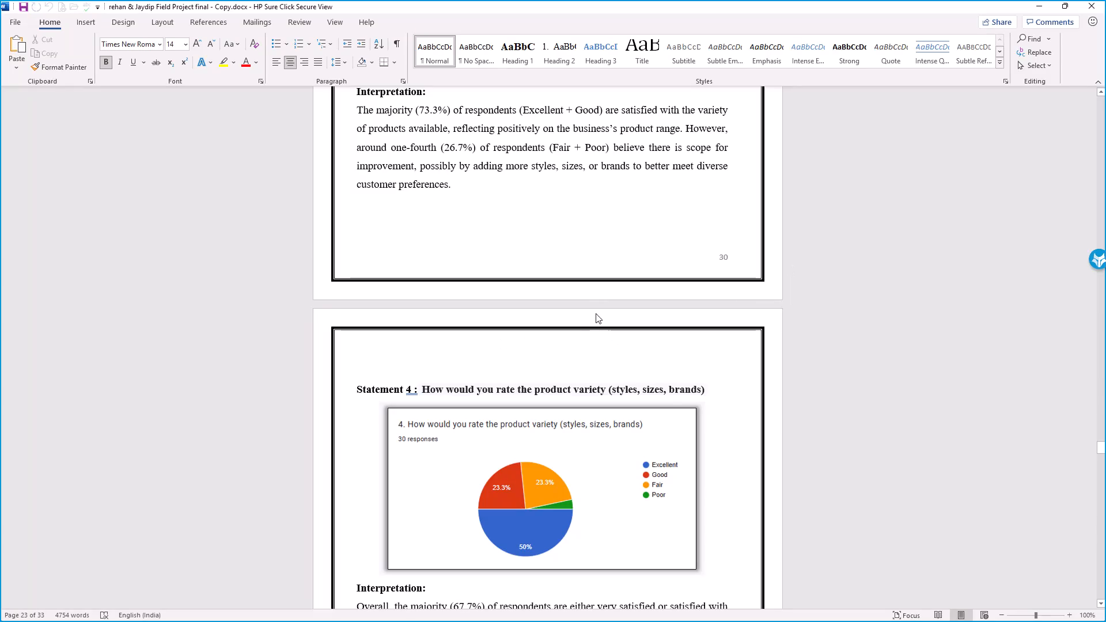
Examine the Chapter 4 pages between Statement 4 and Statement 6, comparing their headings, charts and footer page numbers.
{"action": "scroll", "coordinate": [637, 297], "scroll_direction": "up", "scroll_amount": 1}
{"action": "scroll", "coordinate": [637, 297], "scroll_direction": "down", "scroll_amount": 15}
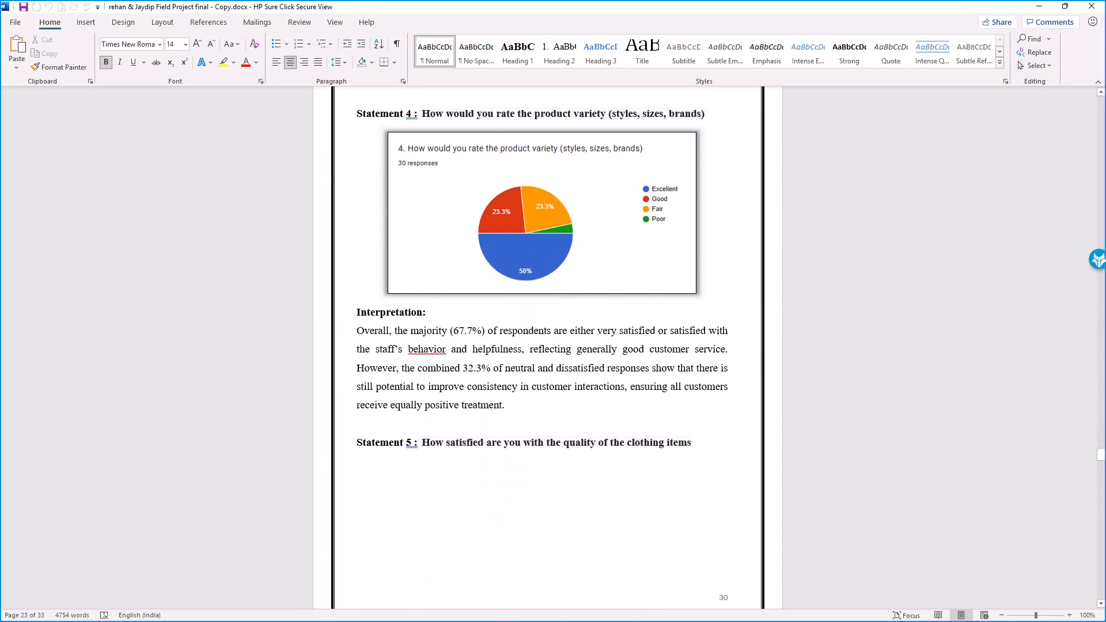
{"action": "scroll", "coordinate": [637, 297], "scroll_direction": "down", "scroll_amount": 20}
{"action": "scroll", "coordinate": [637, 297], "scroll_direction": "down", "scroll_amount": 3}
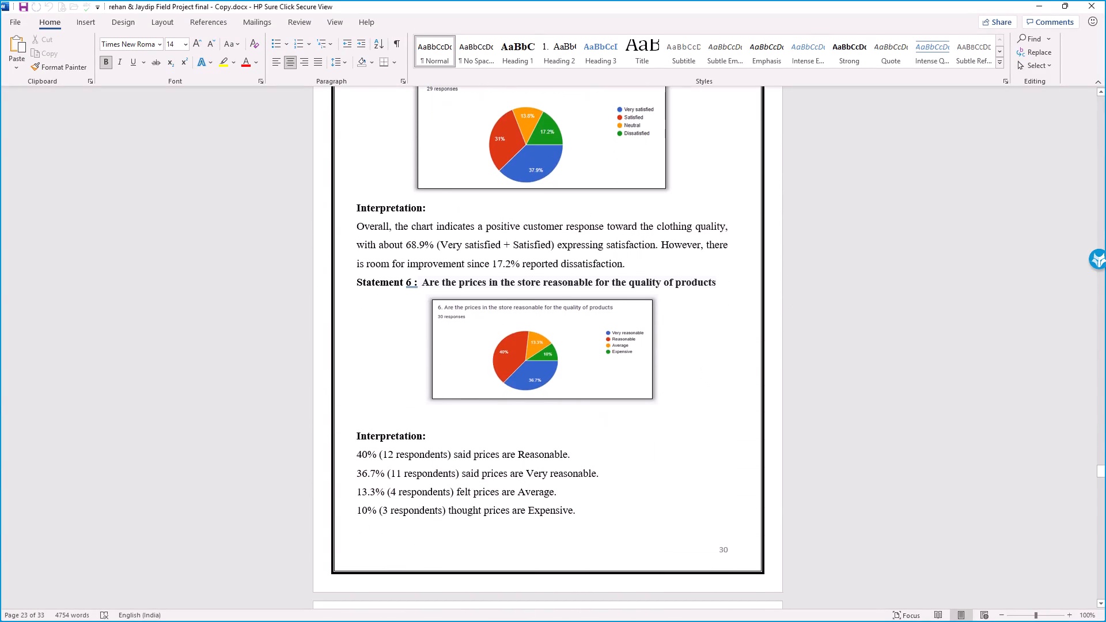
{"action": "scroll", "coordinate": [637, 297], "scroll_direction": "down", "scroll_amount": 2}
{"action": "scroll", "coordinate": [637, 297], "scroll_direction": "up", "scroll_amount": 17}
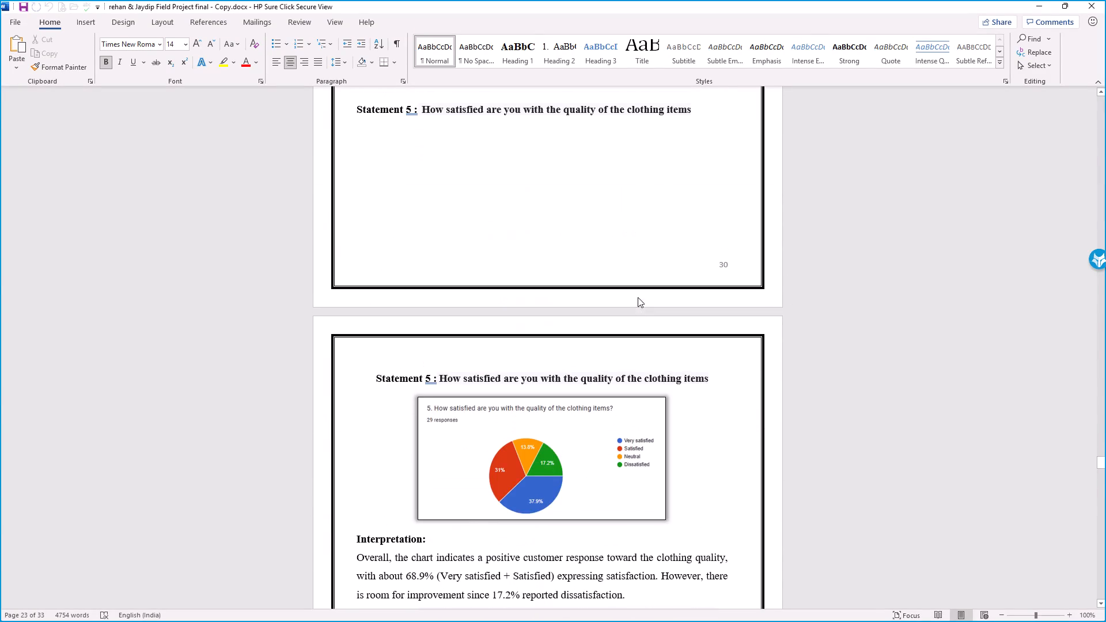
{"action": "scroll", "coordinate": [638, 297], "scroll_direction": "up", "scroll_amount": 17}
{"action": "scroll", "coordinate": [652, 295], "scroll_direction": "up", "scroll_amount": 5}
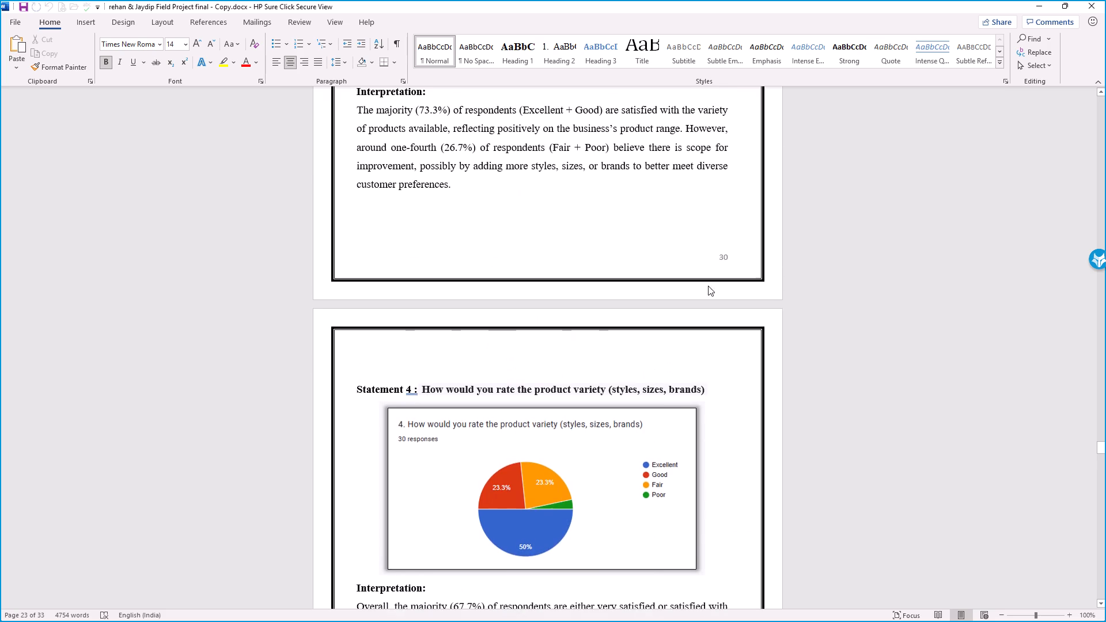
Check the footer page numbers from the Statement 3 page back to the company's organizational structure page.
{"action": "scroll", "coordinate": [700, 297], "scroll_direction": "up", "scroll_amount": 6}
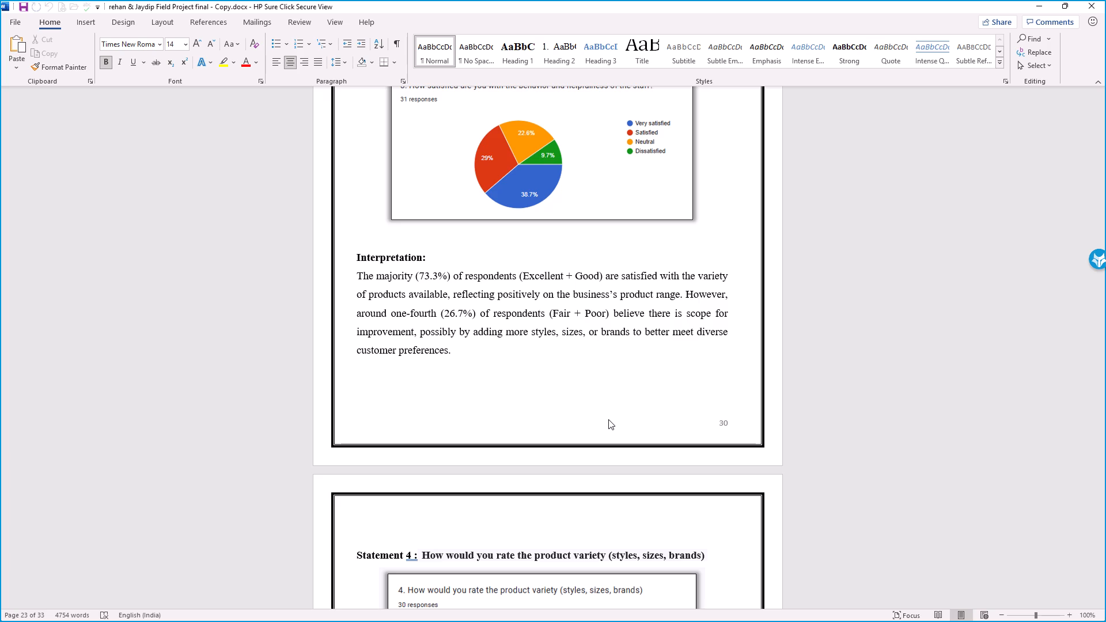
{"action": "scroll", "coordinate": [725, 422], "scroll_direction": "up", "scroll_amount": 14}
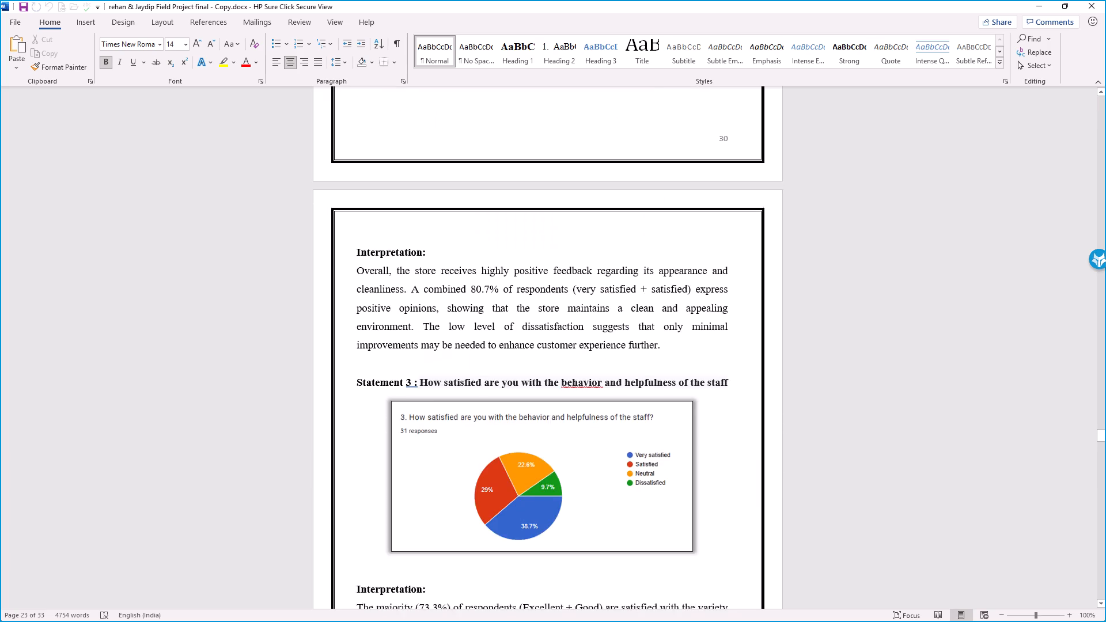
{"action": "scroll", "coordinate": [725, 422], "scroll_direction": "up", "scroll_amount": 20}
{"action": "scroll", "coordinate": [725, 422], "scroll_direction": "up", "scroll_amount": 16}
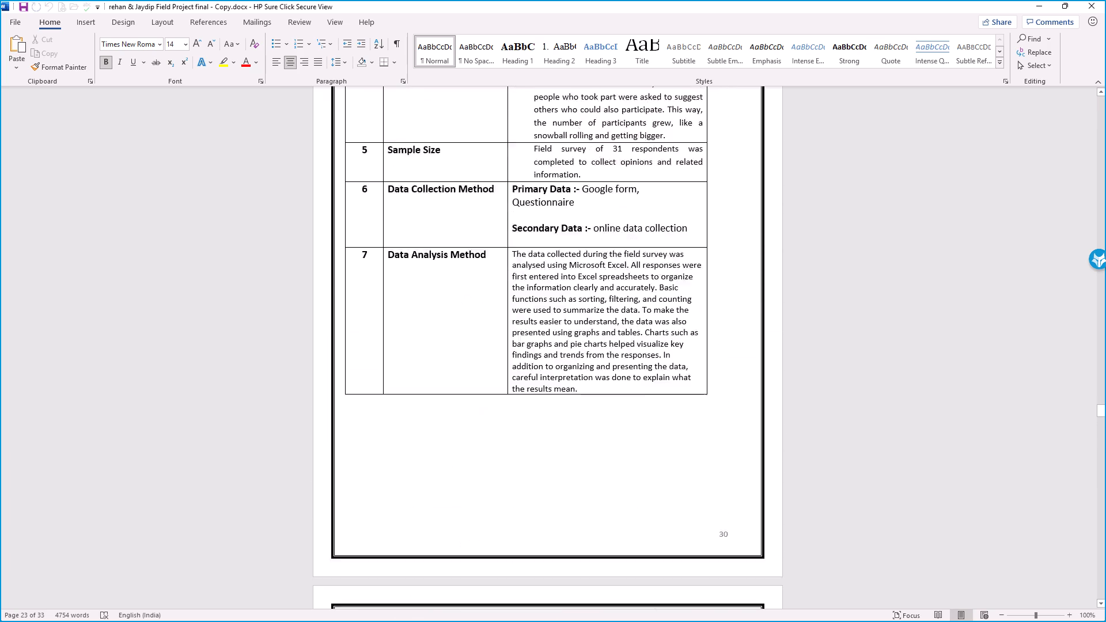
{"action": "scroll", "coordinate": [725, 422], "scroll_direction": "up", "scroll_amount": 20}
{"action": "scroll", "coordinate": [725, 422], "scroll_direction": "up", "scroll_amount": 15}
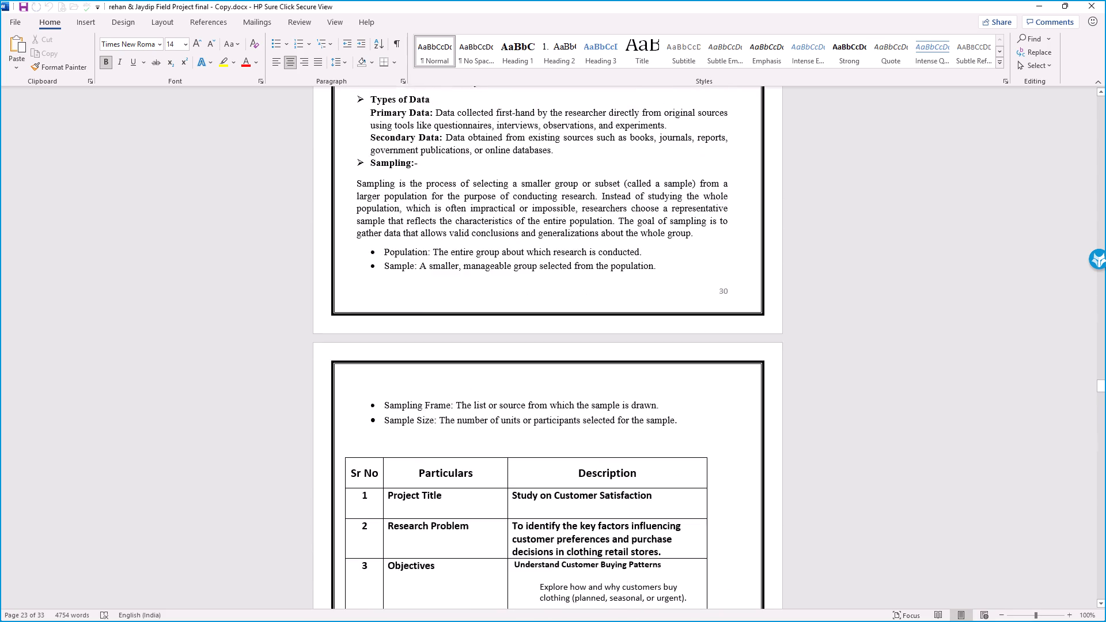
{"action": "scroll", "coordinate": [725, 422], "scroll_direction": "up", "scroll_amount": 16}
{"action": "scroll", "coordinate": [725, 422], "scroll_direction": "up", "scroll_amount": 14}
{"action": "scroll", "coordinate": [725, 422], "scroll_direction": "up", "scroll_amount": 7}
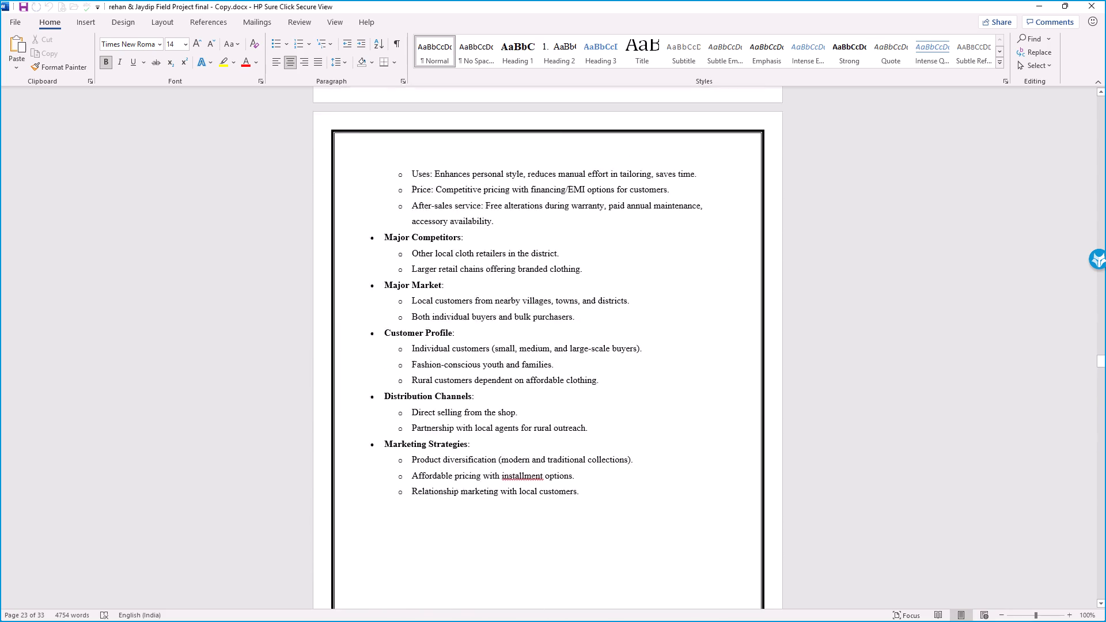
{"action": "scroll", "coordinate": [725, 422], "scroll_direction": "up", "scroll_amount": 14}
{"action": "scroll", "coordinate": [725, 422], "scroll_direction": "up", "scroll_amount": 15}
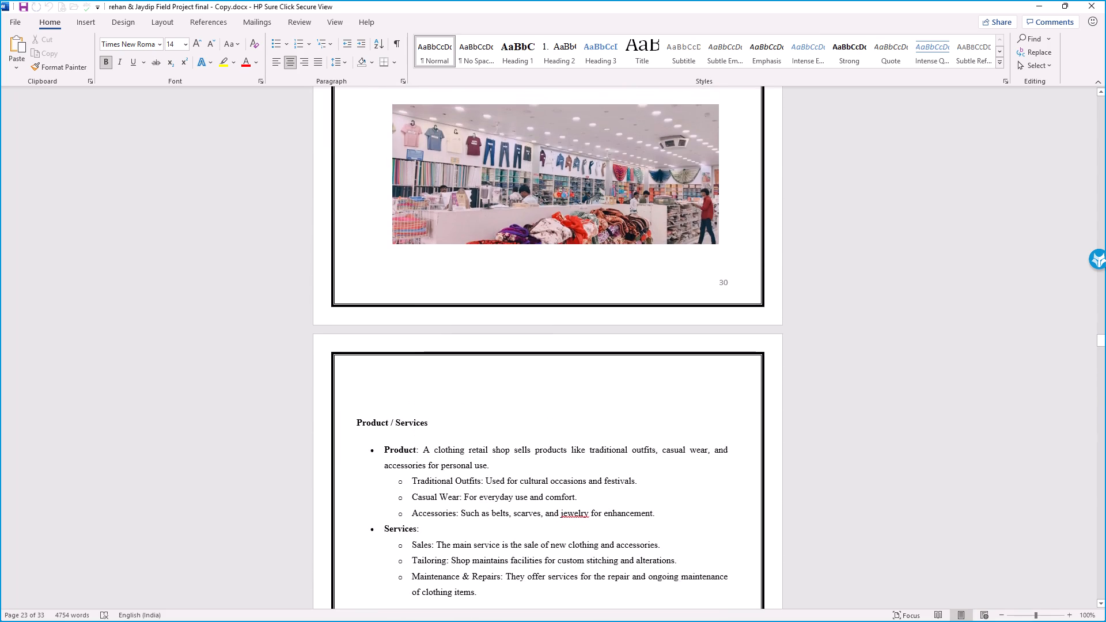
{"action": "scroll", "coordinate": [725, 422], "scroll_direction": "up", "scroll_amount": 20}
{"action": "scroll", "coordinate": [725, 422], "scroll_direction": "up", "scroll_amount": 5}
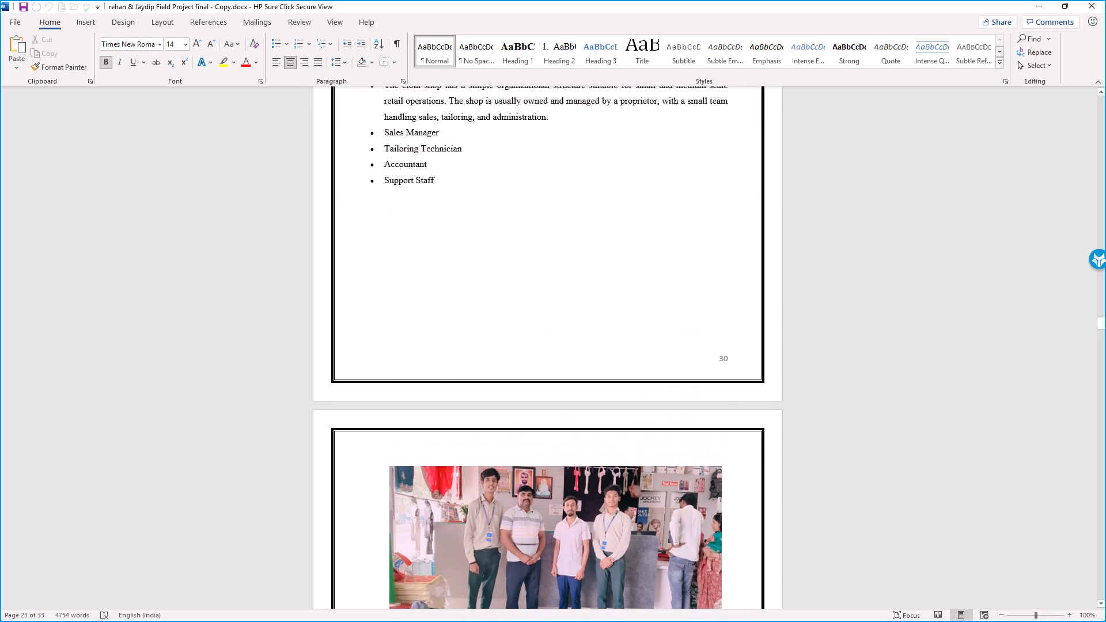
Insert Plain Number 3 page numbering at the bottom of the page, working from the organizational structure page's footer, and leave footer editing.
{"action": "left_click", "coordinate": [724, 356]}
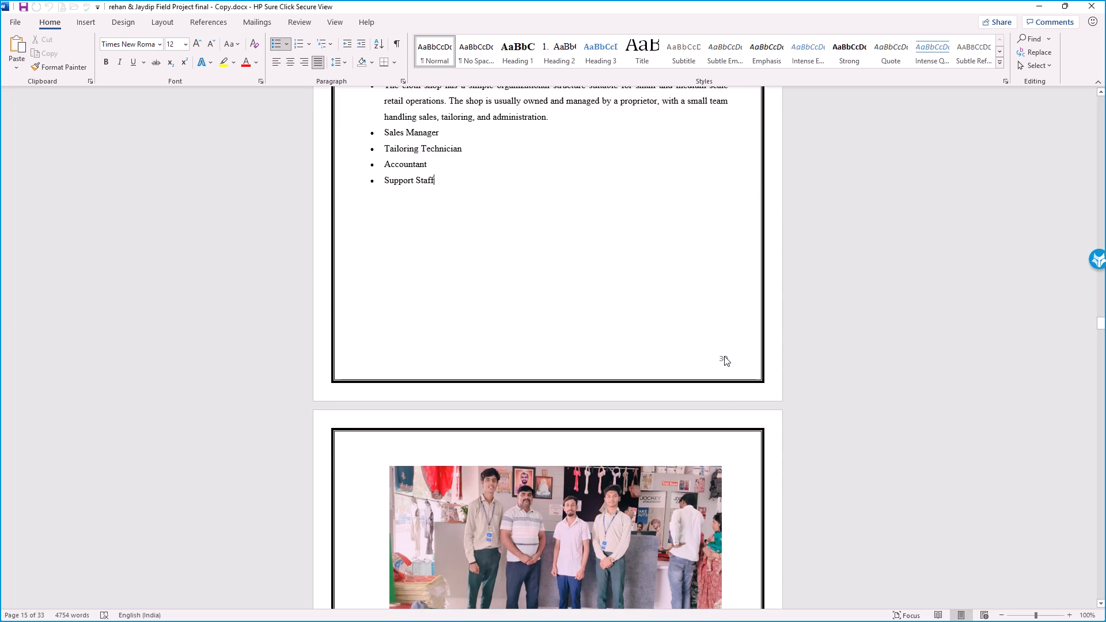
{"action": "left_click", "coordinate": [724, 361]}
{"action": "double_click", "coordinate": [724, 360]}
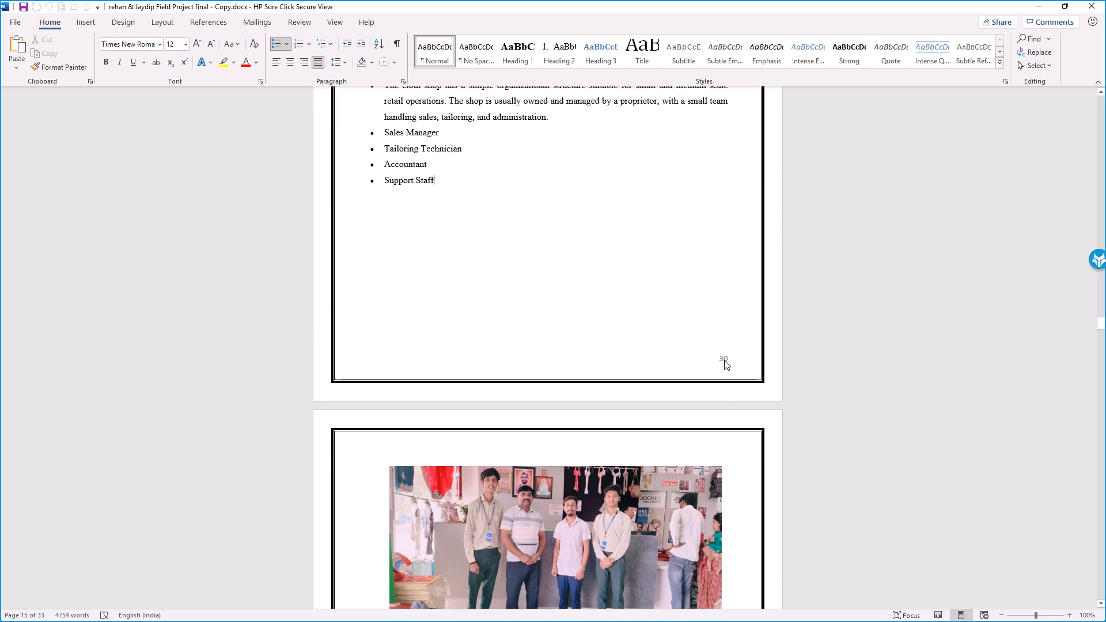
{"action": "left_click", "coordinate": [731, 359]}
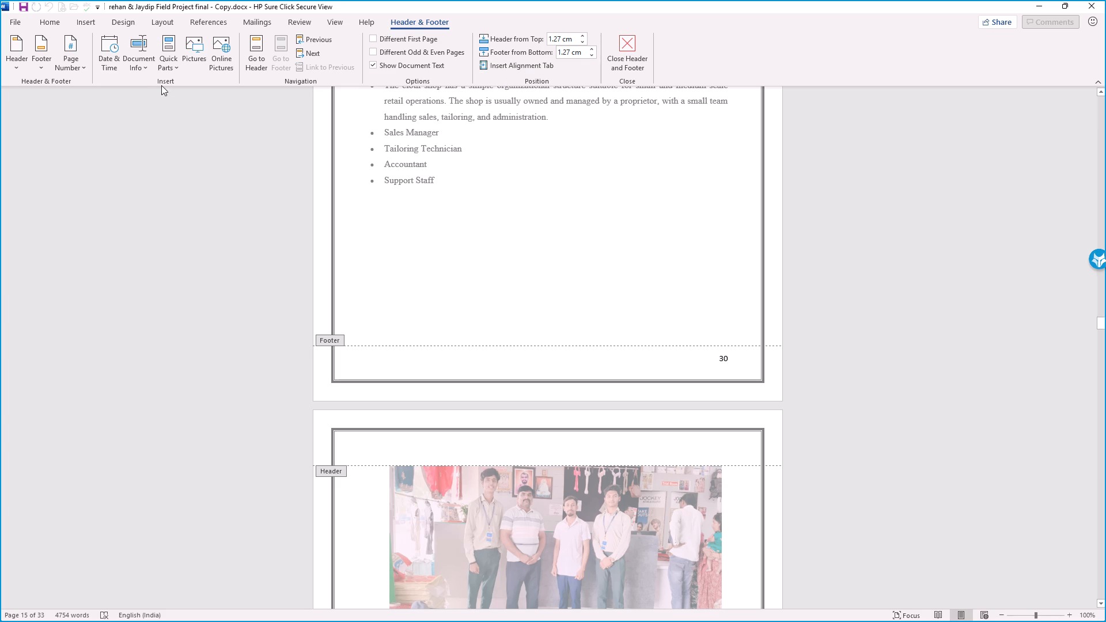
{"action": "left_click", "coordinate": [82, 67]}
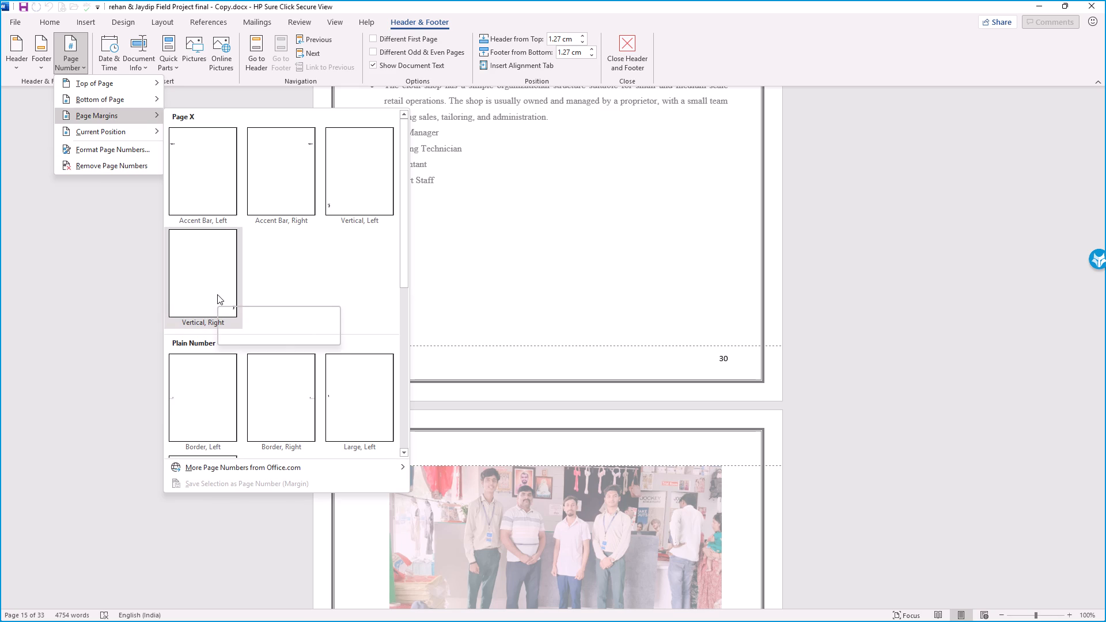
{"action": "left_click", "coordinate": [81, 26]}
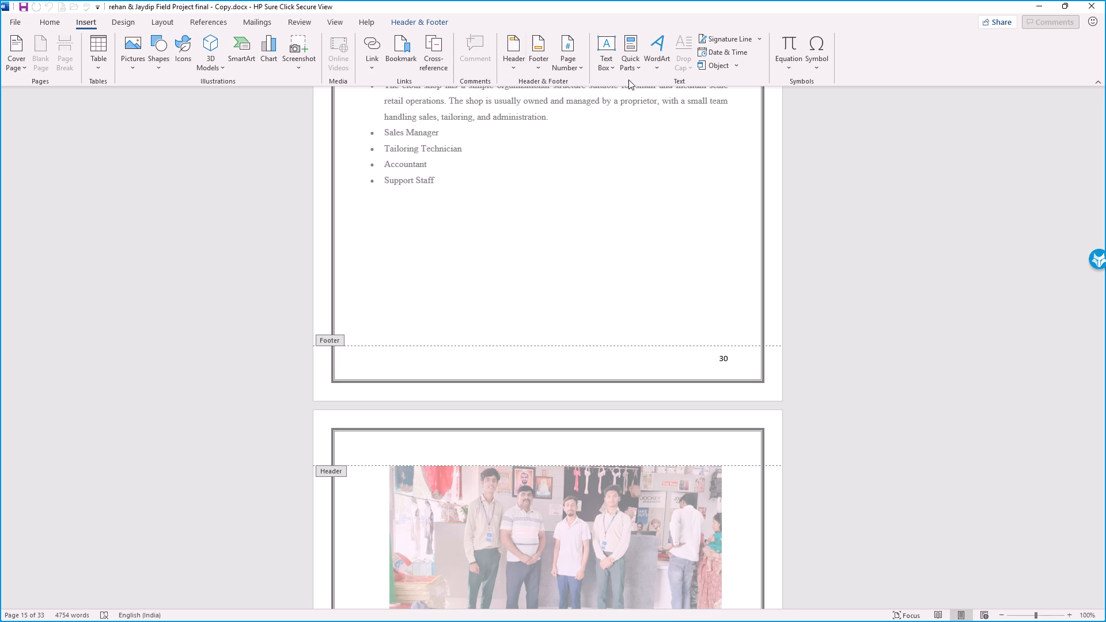
{"action": "left_click", "coordinate": [578, 72]}
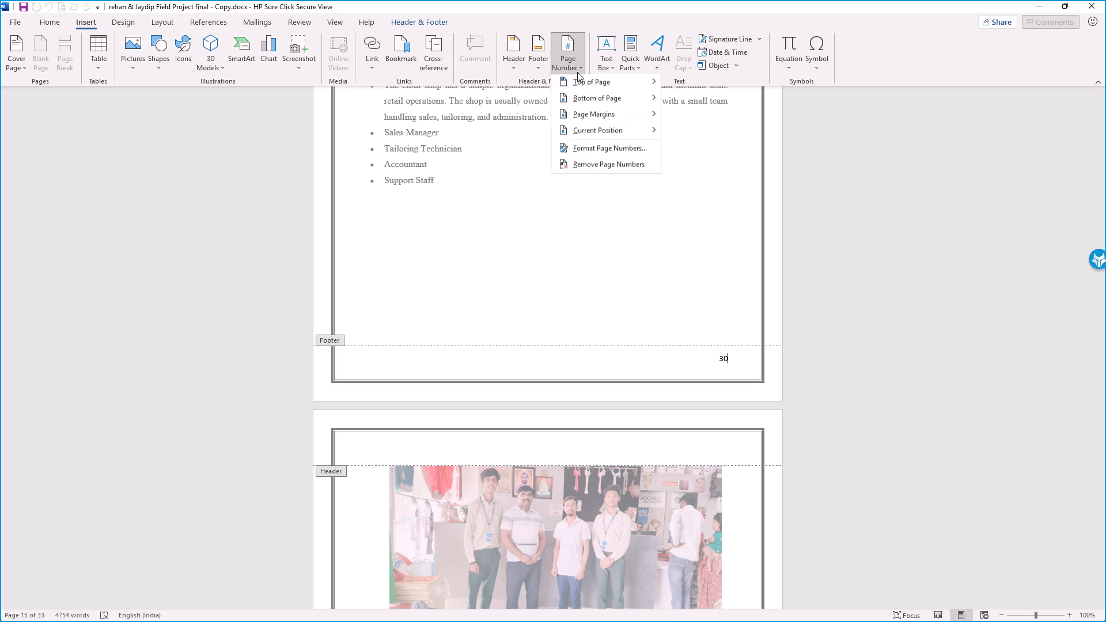
{"action": "left_click", "coordinate": [588, 99]}
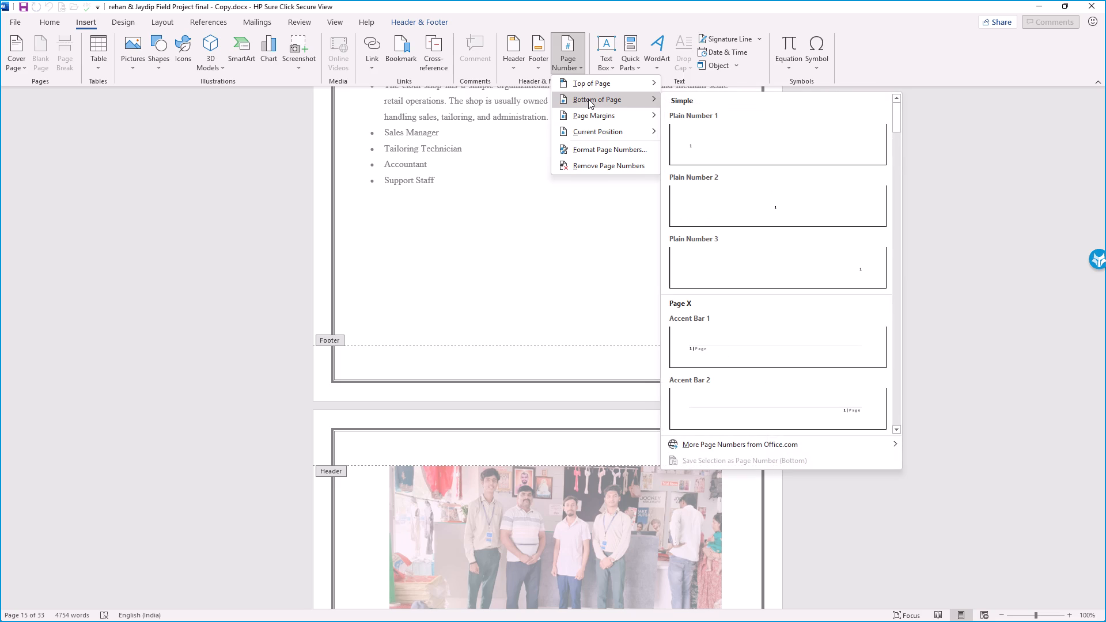
{"action": "left_click", "coordinate": [794, 247]}
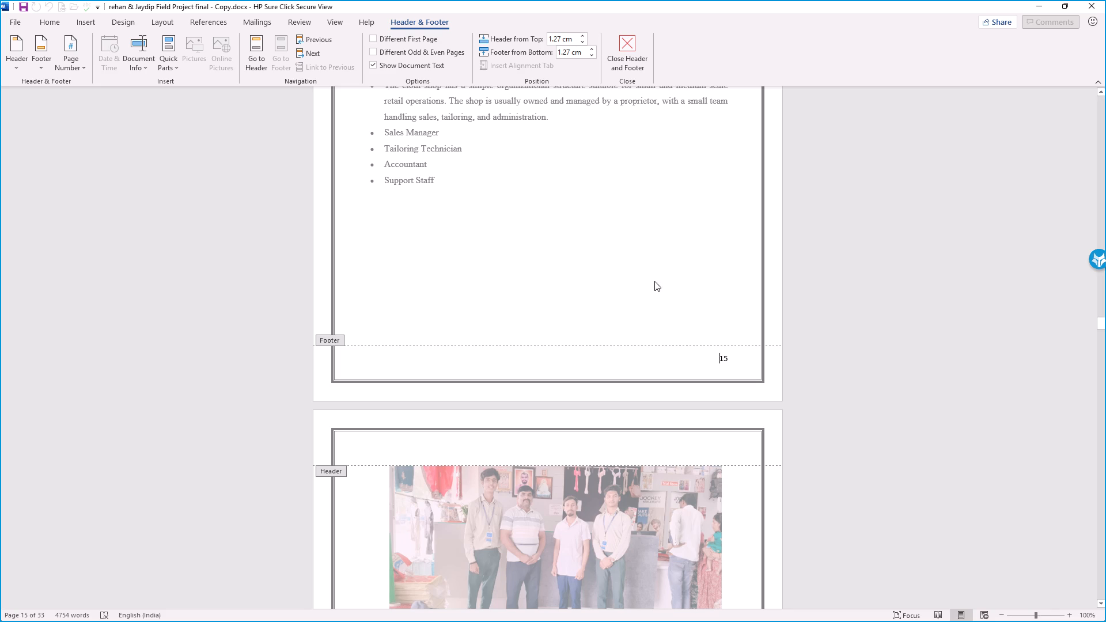
{"action": "left_click", "coordinate": [622, 59]}
Check the footer page numbers from the organizational structure page through to the Statement 5 pages in Chapter 4.
{"action": "scroll", "coordinate": [707, 306], "scroll_direction": "down", "scroll_amount": 9}
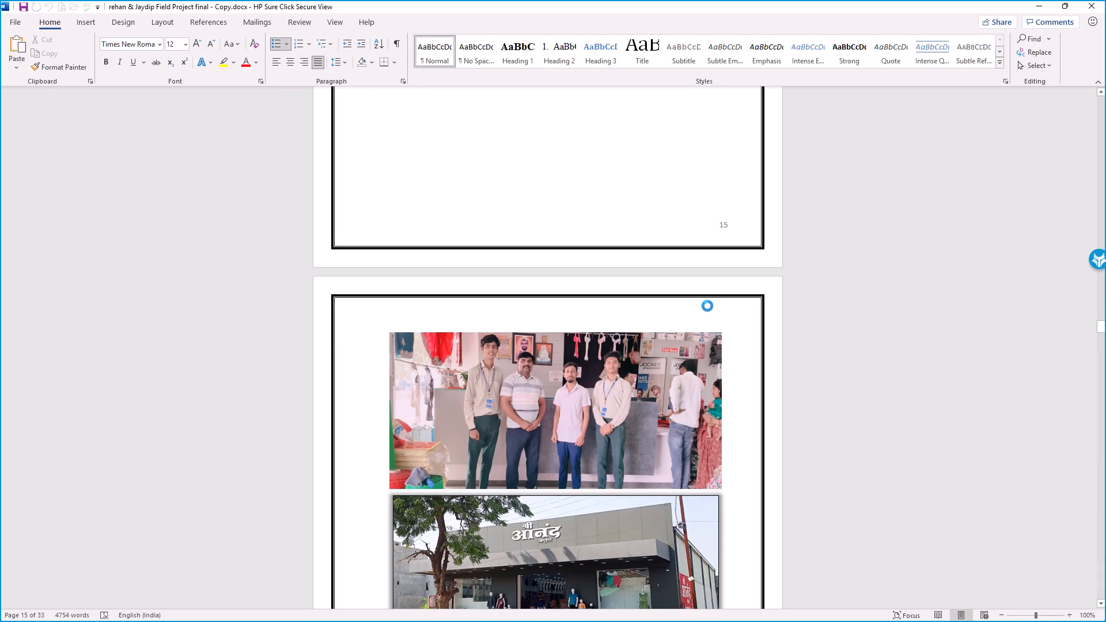
{"action": "scroll", "coordinate": [707, 306], "scroll_direction": "down", "scroll_amount": 10}
{"action": "scroll", "coordinate": [796, 393], "scroll_direction": "down", "scroll_amount": 9}
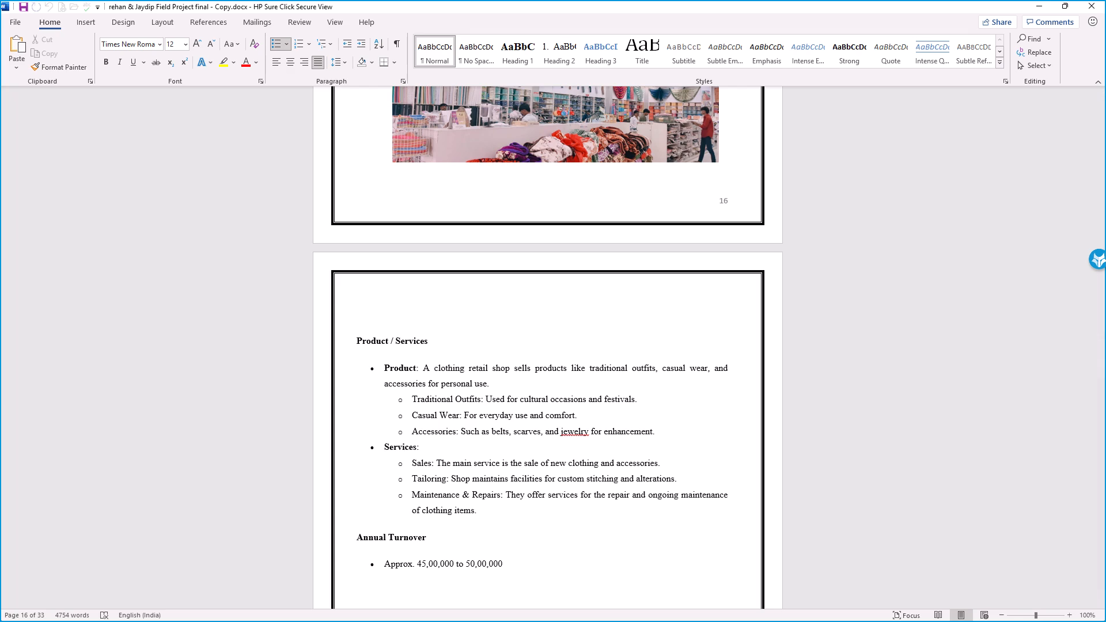
{"action": "scroll", "coordinate": [810, 339], "scroll_direction": "down", "scroll_amount": 19}
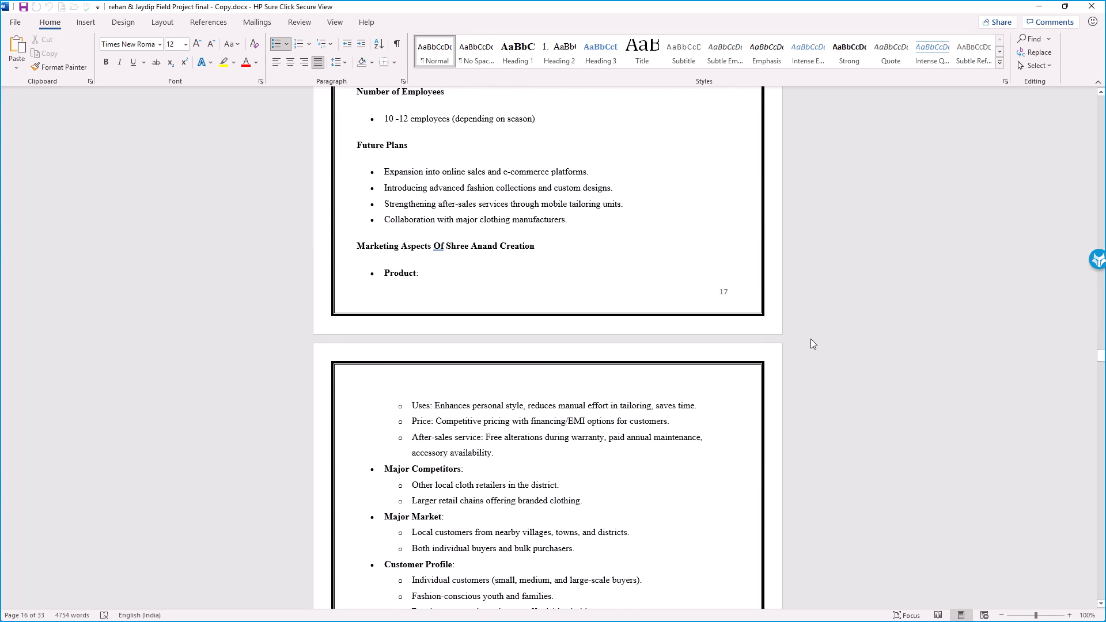
{"action": "scroll", "coordinate": [810, 339], "scroll_direction": "down", "scroll_amount": 15}
{"action": "scroll", "coordinate": [810, 339], "scroll_direction": "up", "scroll_amount": 6}
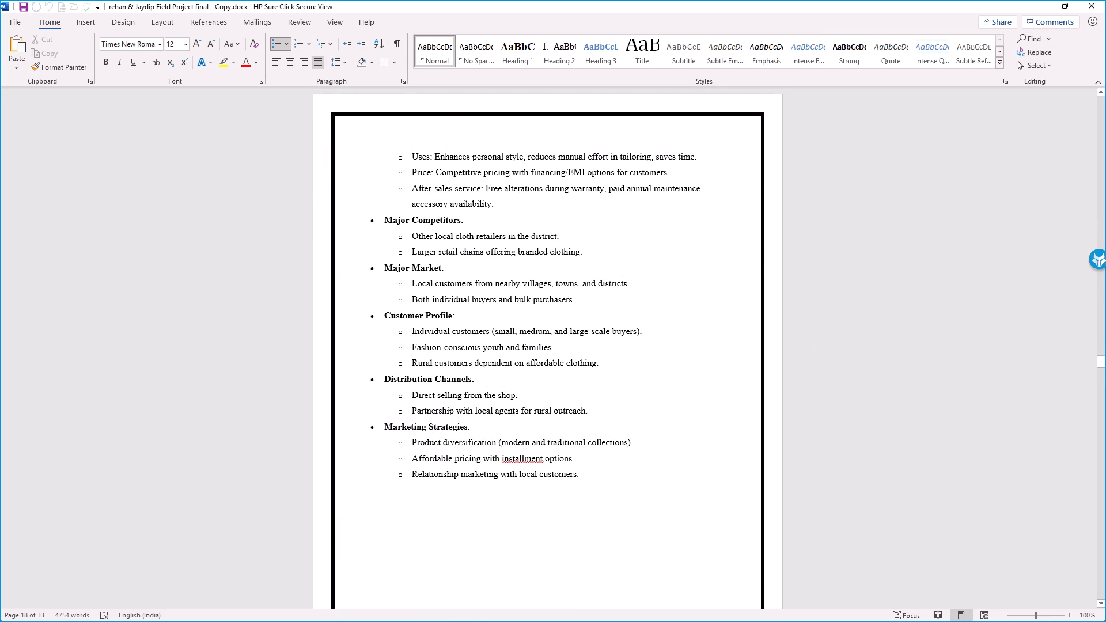
{"action": "scroll", "coordinate": [810, 339], "scroll_direction": "down", "scroll_amount": 10}
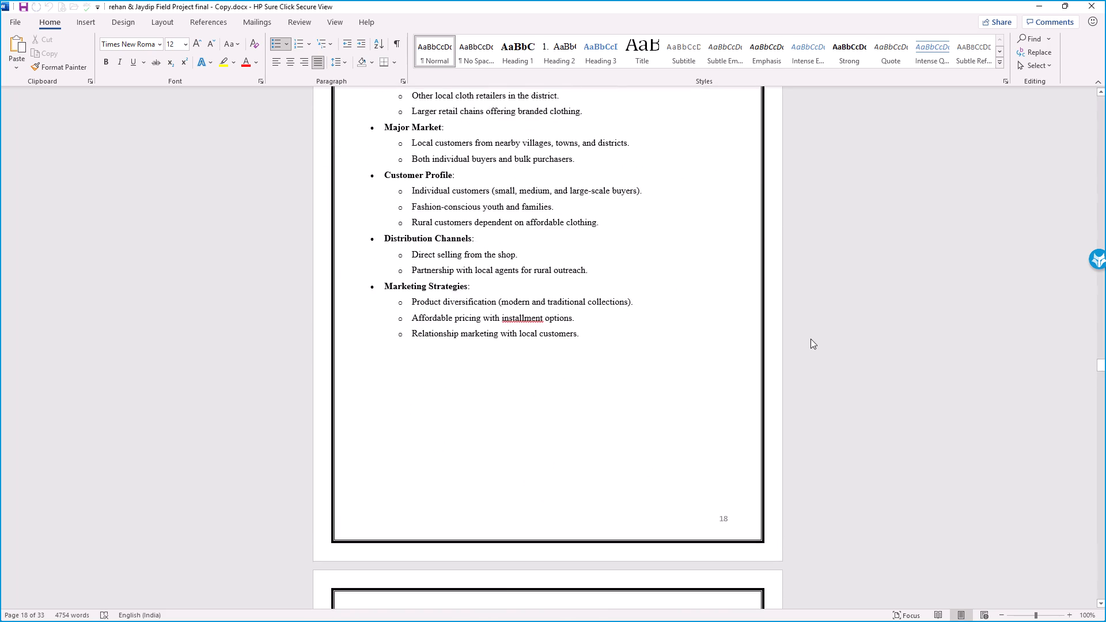
{"action": "scroll", "coordinate": [810, 339], "scroll_direction": "down", "scroll_amount": 20}
{"action": "scroll", "coordinate": [810, 339], "scroll_direction": "down", "scroll_amount": 12}
{"action": "scroll", "coordinate": [810, 339], "scroll_direction": "up", "scroll_amount": 1}
{"action": "scroll", "coordinate": [810, 339], "scroll_direction": "down", "scroll_amount": 10}
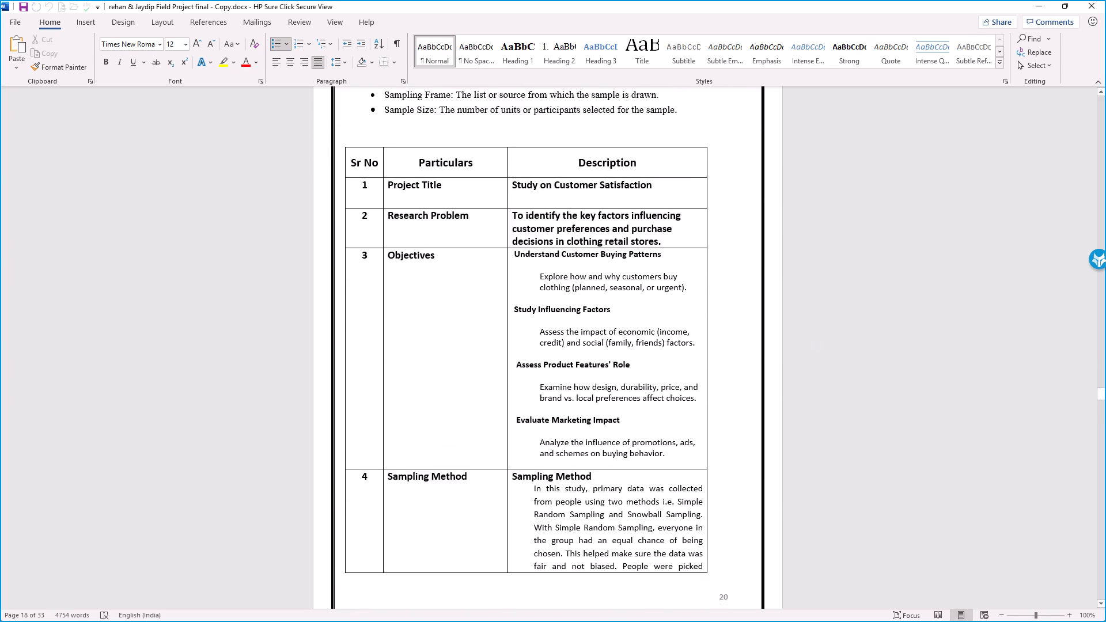
{"action": "scroll", "coordinate": [810, 339], "scroll_direction": "down", "scroll_amount": 20}
{"action": "scroll", "coordinate": [810, 339], "scroll_direction": "down", "scroll_amount": 20}
{"action": "scroll", "coordinate": [810, 339], "scroll_direction": "down", "scroll_amount": 9}
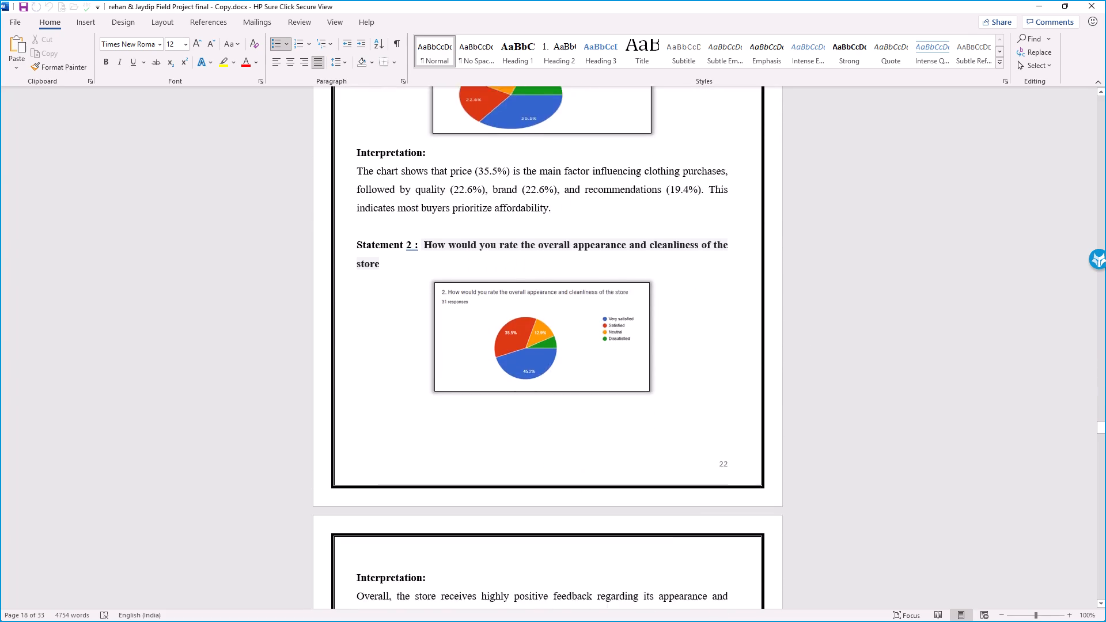
{"action": "scroll", "coordinate": [810, 337], "scroll_direction": "down", "scroll_amount": 4}
{"action": "scroll", "coordinate": [810, 337], "scroll_direction": "up", "scroll_amount": 14}
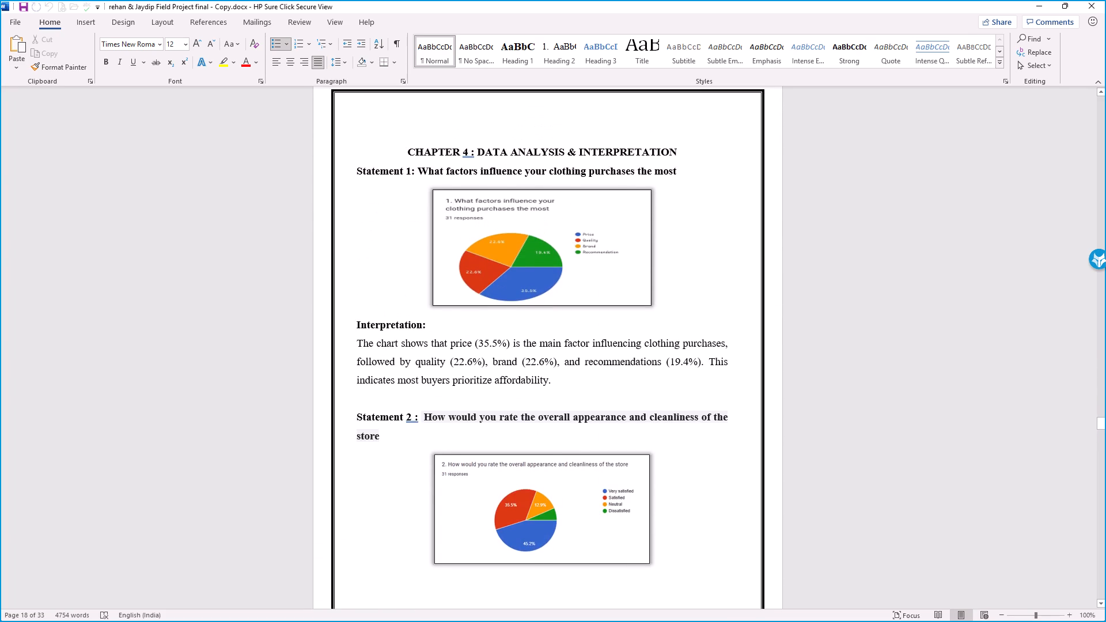
{"action": "scroll", "coordinate": [810, 337], "scroll_direction": "down", "scroll_amount": 17}
{"action": "scroll", "coordinate": [810, 337], "scroll_direction": "down", "scroll_amount": 8}
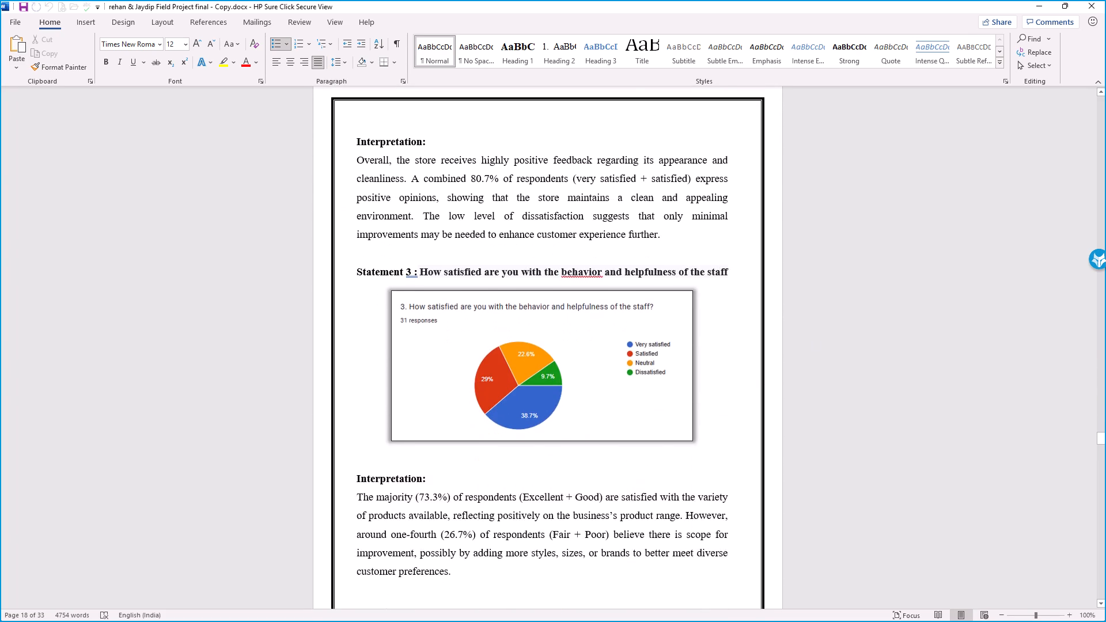
{"action": "scroll", "coordinate": [810, 337], "scroll_direction": "down", "scroll_amount": 20}
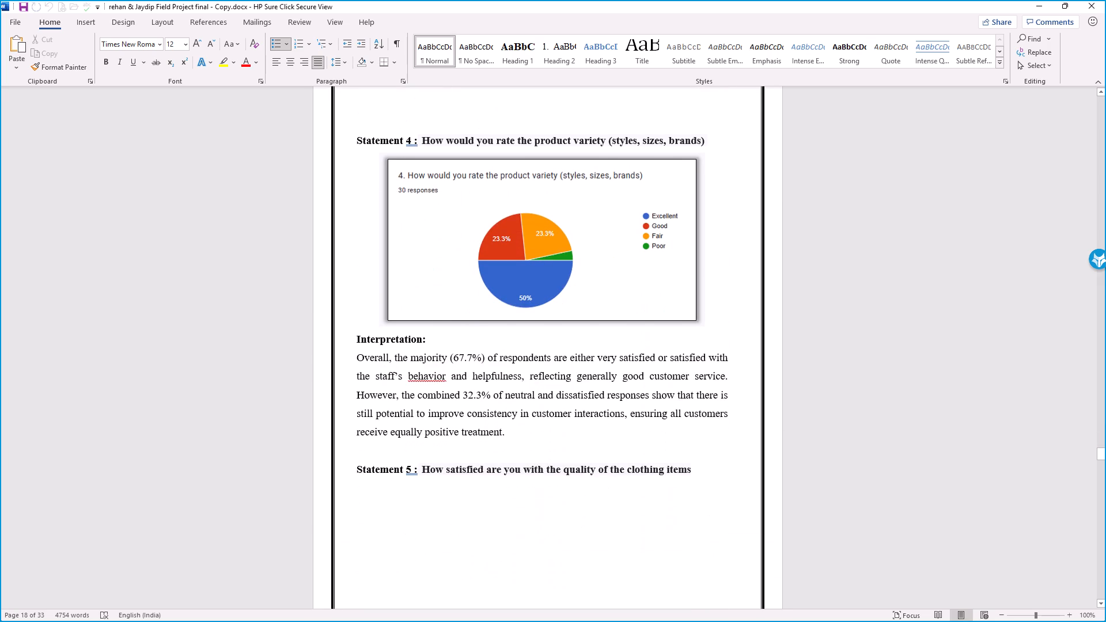
{"action": "scroll", "coordinate": [810, 337], "scroll_direction": "down", "scroll_amount": 10}
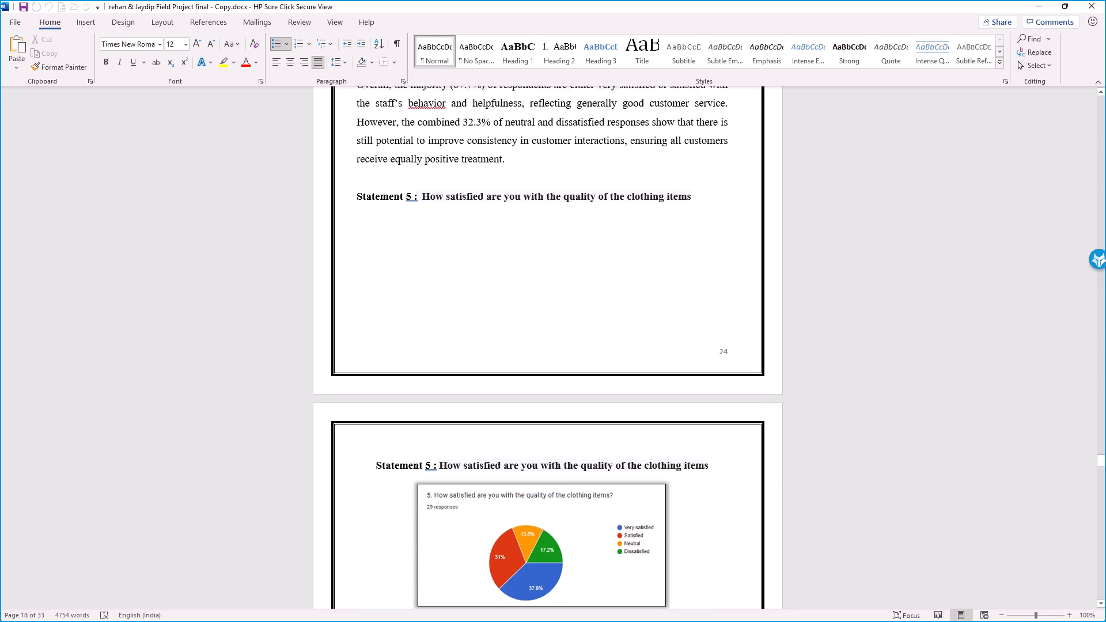
{"action": "scroll", "coordinate": [810, 337], "scroll_direction": "down", "scroll_amount": 5}
Delete the duplicate Statement 5 heading and the blank line above it below the Statement 4 interpretation on page 24.
{"action": "scroll", "coordinate": [810, 337], "scroll_direction": "up", "scroll_amount": 5}
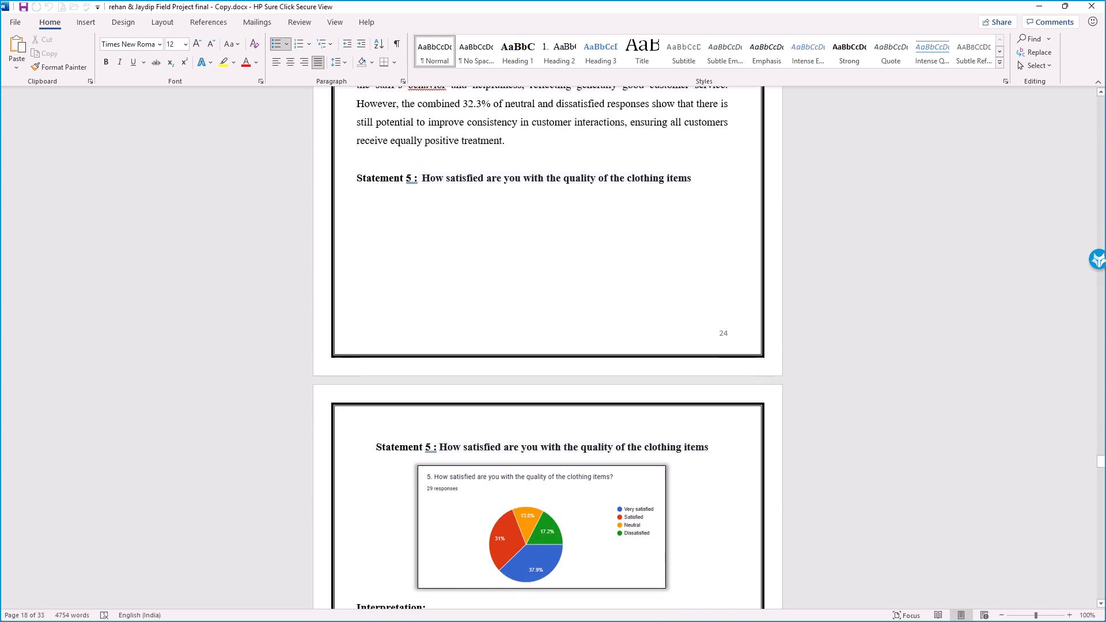
{"action": "left_click", "coordinate": [699, 194]}
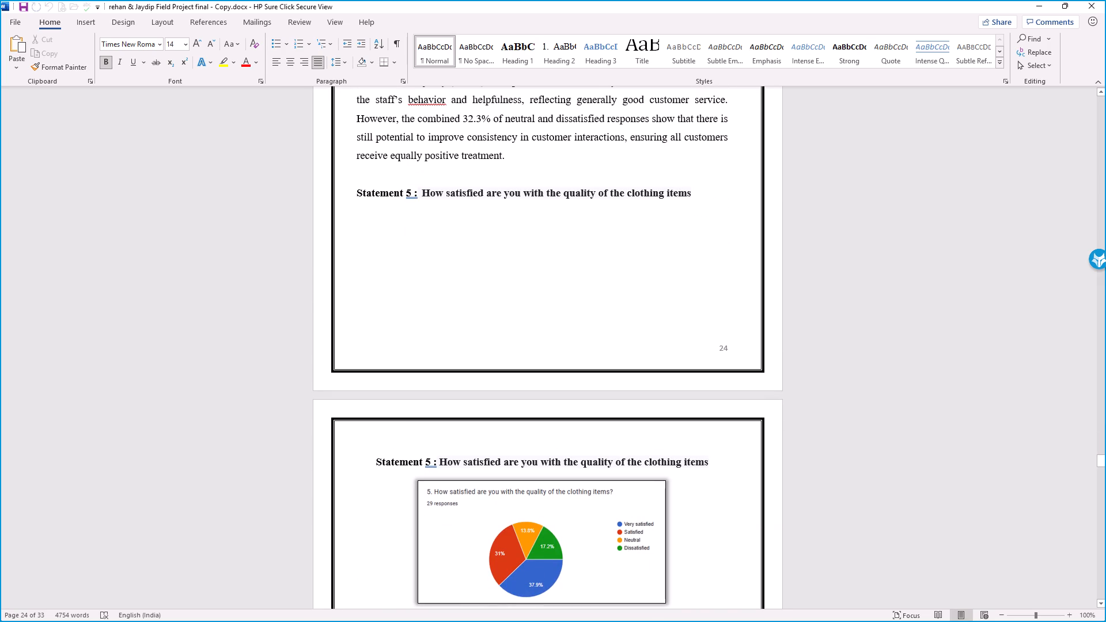
{"action": "key", "text": "BackSpace"}
{"action": "key", "text": "BackSpace"}
{"action": "key", "text": "BackSpace"}
{"action": "key", "text": "BackSpace"}
{"action": "key", "text": "BackSpace"}
{"action": "key", "text": "BackSpace"}
{"action": "key", "text": "BackSpace"}
{"action": "key", "text": "BackSpace"}
{"action": "key", "text": "BackSpace"}
{"action": "key", "text": "BackSpace"}
{"action": "key", "text": "BackSpace"}
{"action": "key", "text": "BackSpace"}
{"action": "key", "text": "BackSpace"}
{"action": "key", "text": "BackSpace"}
{"action": "key", "text": "BackSpace"}
{"action": "key", "text": "BackSpace"}
{"action": "key", "text": "BackSpace"}
{"action": "key", "text": "BackSpace"}
{"action": "key", "text": "BackSpace"}
{"action": "key", "text": "BackSpace"}
{"action": "key", "text": "BackSpace"}
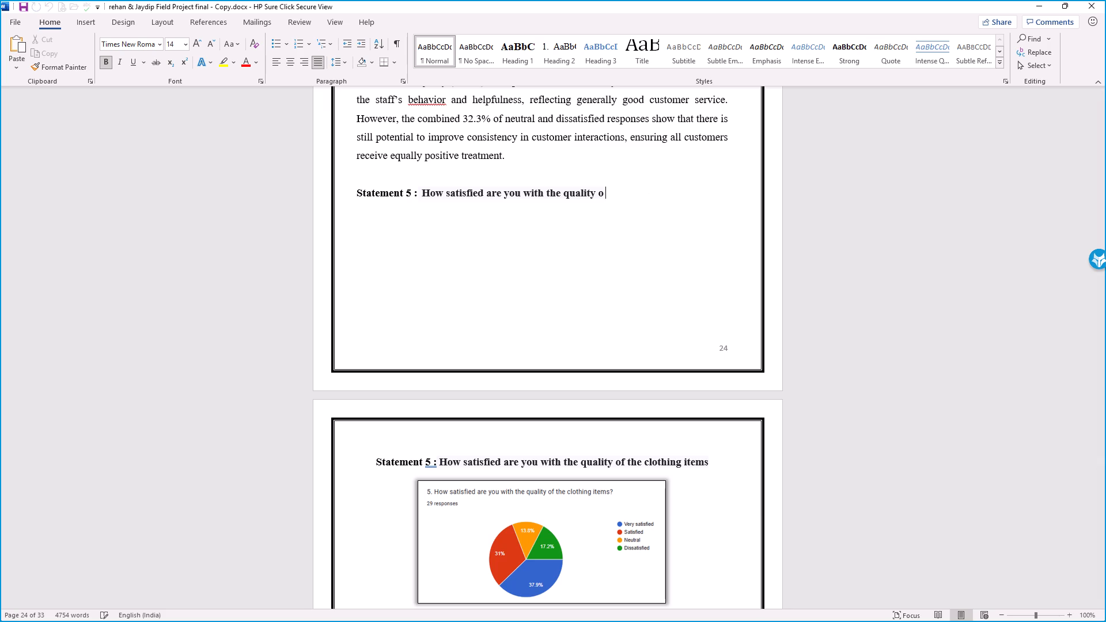
{"action": "key", "text": "BackSpace"}
{"action": "key", "text": "BackSpace"}
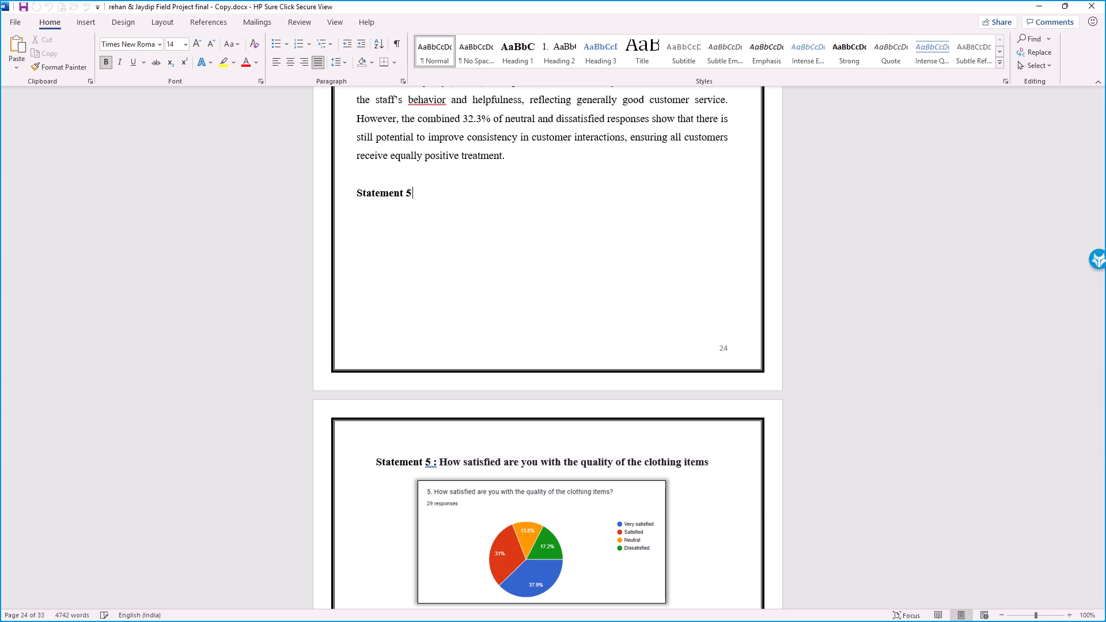
{"action": "key", "text": "BackSpace"}
{"action": "key", "text": "BackSpace"}
{"action": "key", "text": "BackSpace"}
{"action": "key", "text": "BackSpace"}
{"action": "key", "text": "BackSpace"}
{"action": "key", "text": "BackSpace"}
{"action": "key", "text": "BackSpace"}
{"action": "key", "text": "BackSpace"}
{"action": "key", "text": "BackSpace"}
{"action": "key", "text": "BackSpace"}
{"action": "key", "text": "BackSpace"}
{"action": "key", "text": "BackSpace"}
Review the pages from Statement 5 through the Chapter 5 findings, suggestions and conclusion, checking headings, charts, layout and page numbers.
{"action": "scroll", "coordinate": [986, 266], "scroll_direction": "down", "scroll_amount": 15}
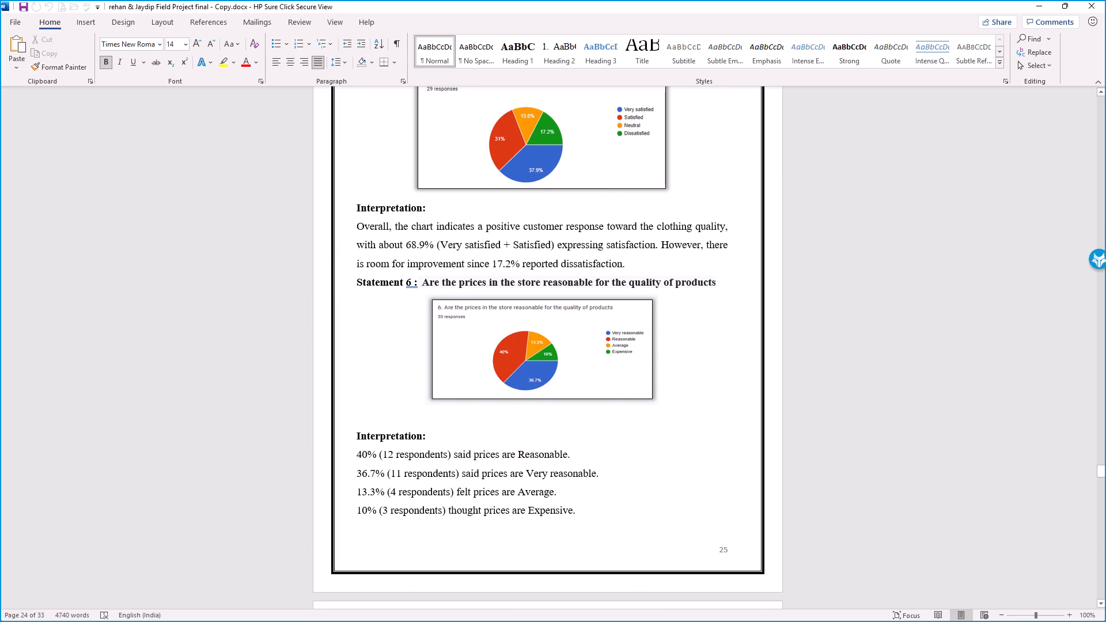
{"action": "scroll", "coordinate": [979, 254], "scroll_direction": "down", "scroll_amount": 5}
{"action": "scroll", "coordinate": [979, 254], "scroll_direction": "up", "scroll_amount": 4}
{"action": "scroll", "coordinate": [979, 254], "scroll_direction": "down", "scroll_amount": 15}
{"action": "scroll", "coordinate": [979, 254], "scroll_direction": "down", "scroll_amount": 11}
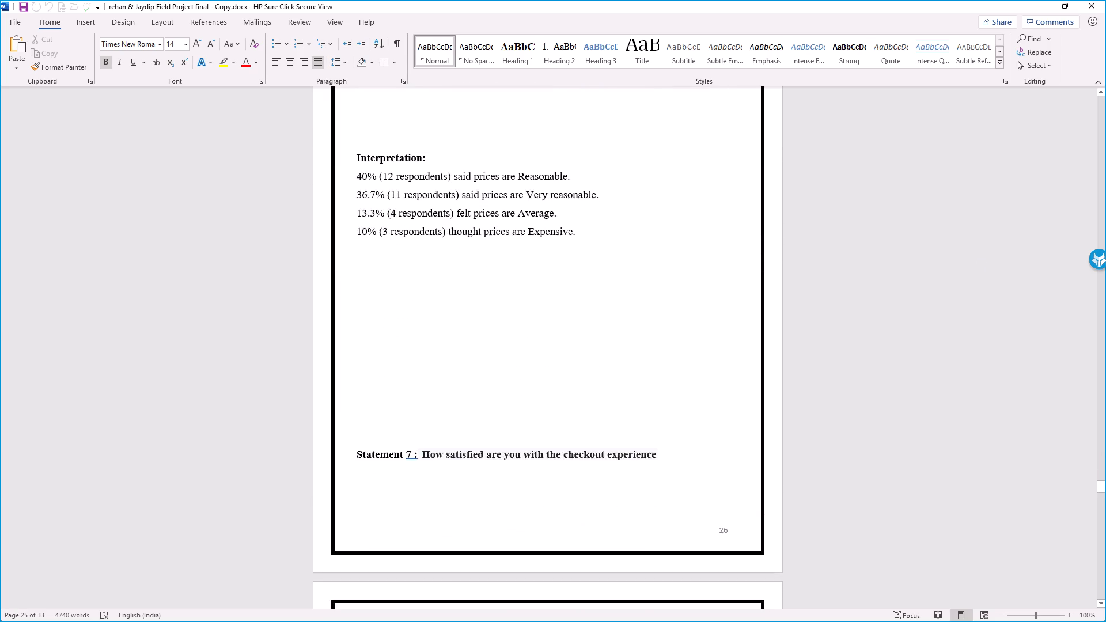
{"action": "scroll", "coordinate": [979, 254], "scroll_direction": "down", "scroll_amount": 16}
{"action": "scroll", "coordinate": [979, 254], "scroll_direction": "down", "scroll_amount": 14}
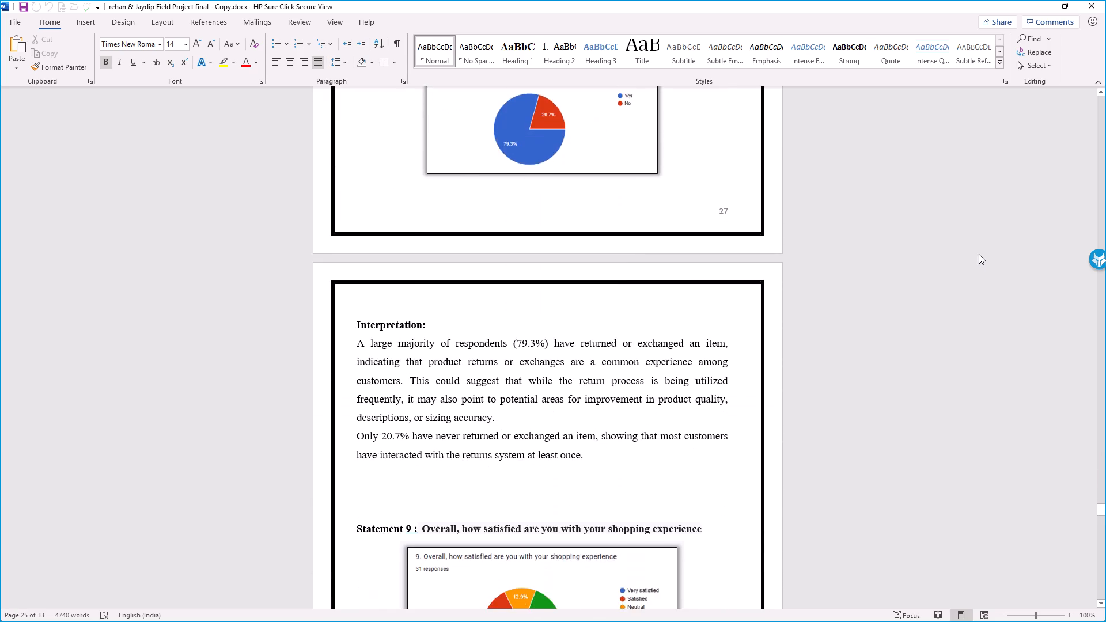
{"action": "scroll", "coordinate": [979, 254], "scroll_direction": "down", "scroll_amount": 18}
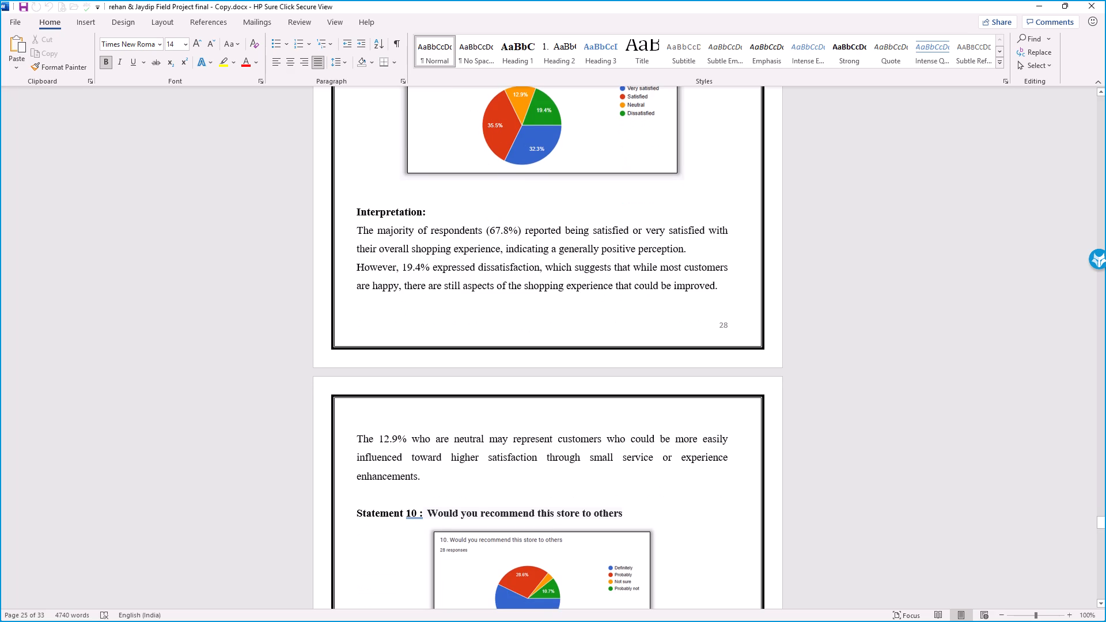
{"action": "scroll", "coordinate": [979, 254], "scroll_direction": "down", "scroll_amount": 18}
{"action": "scroll", "coordinate": [979, 254], "scroll_direction": "down", "scroll_amount": 11}
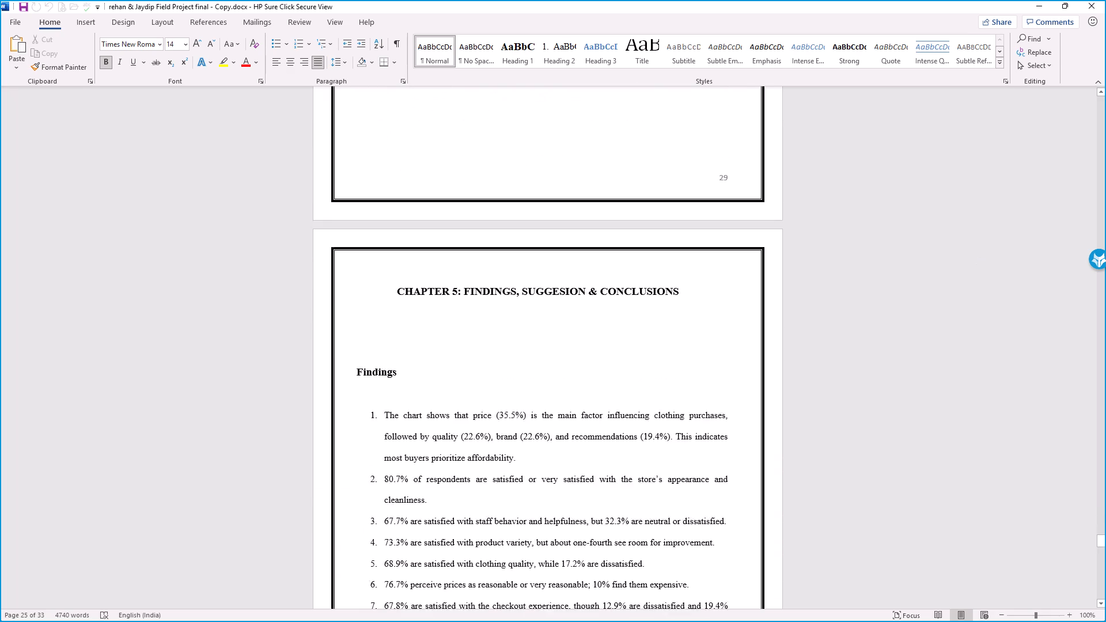
{"action": "scroll", "coordinate": [979, 254], "scroll_direction": "down", "scroll_amount": 20}
{"action": "scroll", "coordinate": [979, 254], "scroll_direction": "down", "scroll_amount": 7}
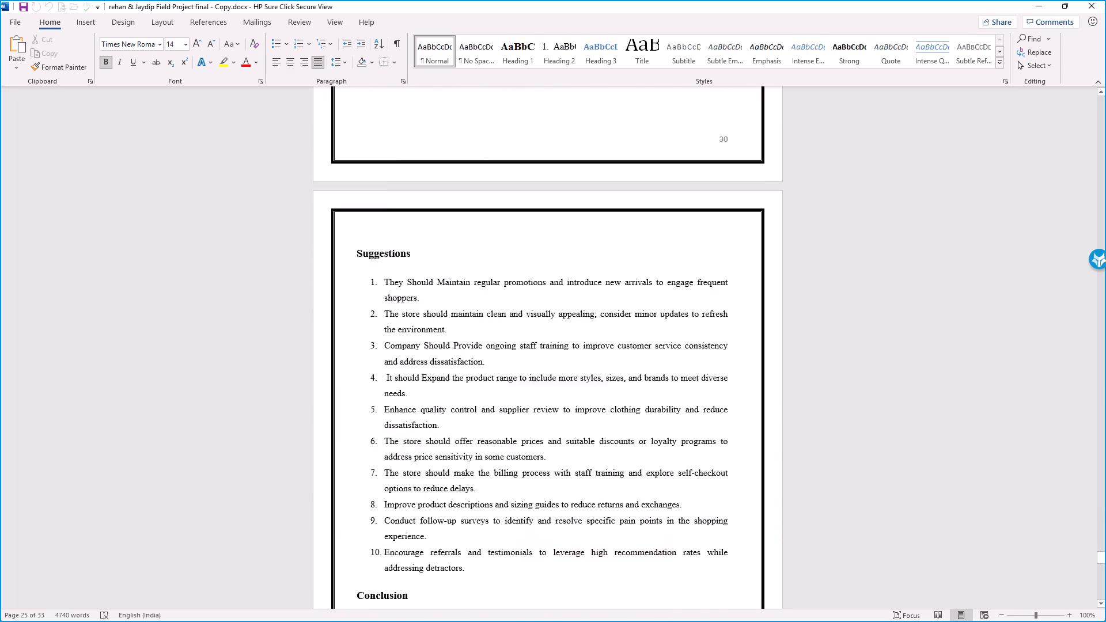
{"action": "scroll", "coordinate": [978, 253], "scroll_direction": "down", "scroll_amount": 6}
{"action": "scroll", "coordinate": [978, 253], "scroll_direction": "up", "scroll_amount": 5}
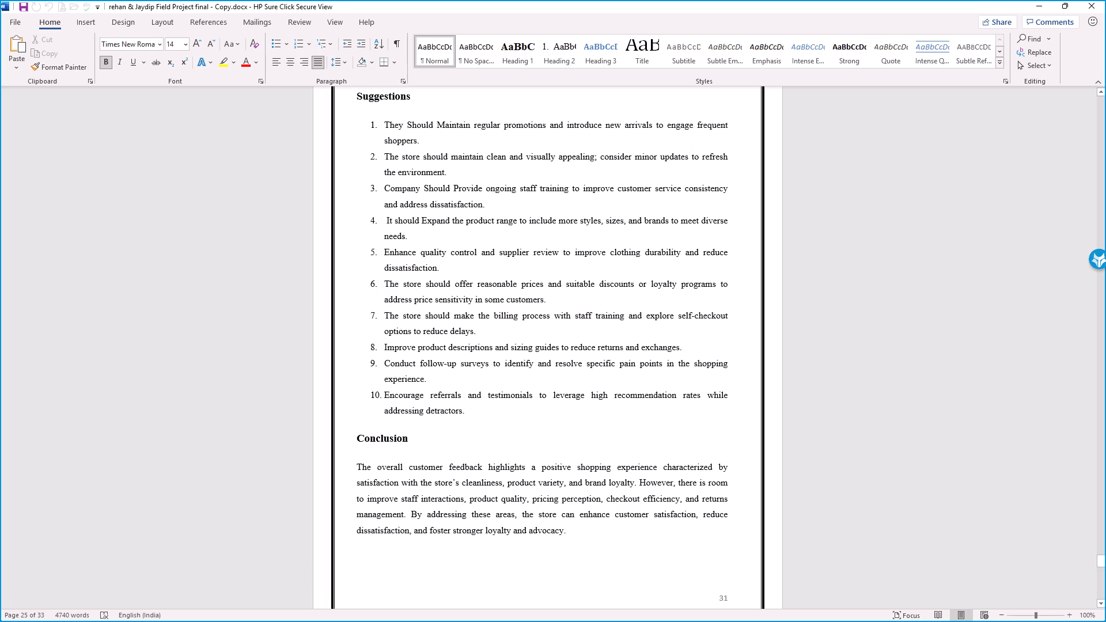
{"action": "scroll", "coordinate": [891, 280], "scroll_direction": "up", "scroll_amount": 3}
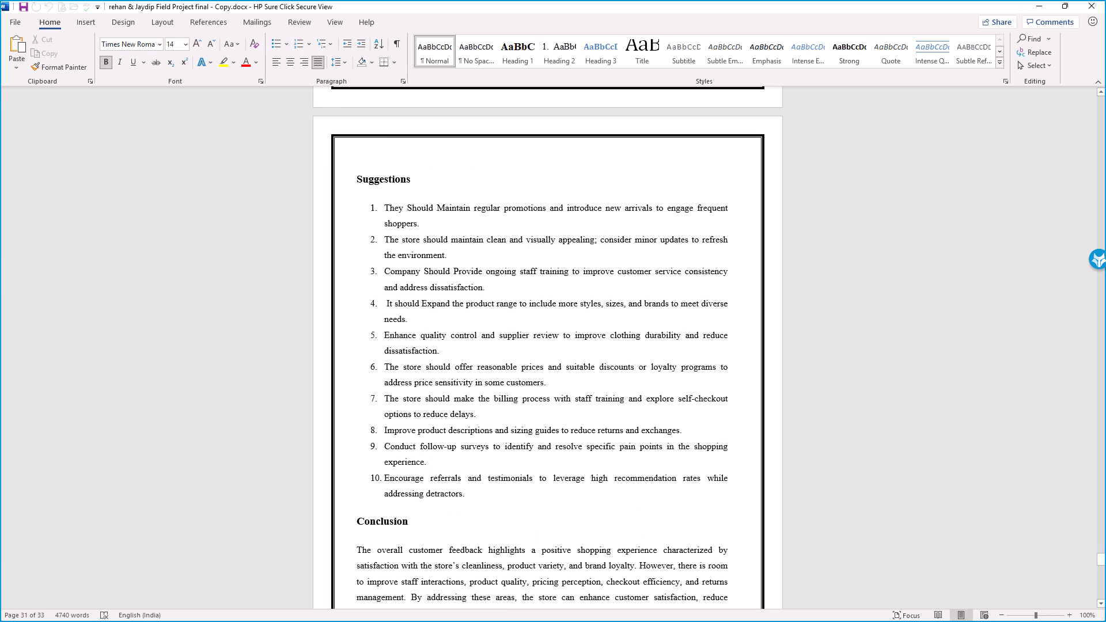
{"action": "scroll", "coordinate": [891, 280], "scroll_direction": "down", "scroll_amount": 3}
Recheck Chapter 4 backwards from Statement 10 to Statement 1, examining the headings, charts, gaps and footer page numbers.
{"action": "scroll", "coordinate": [891, 280], "scroll_direction": "up", "scroll_amount": 19}
{"action": "scroll", "coordinate": [891, 280], "scroll_direction": "up", "scroll_amount": 20}
{"action": "scroll", "coordinate": [891, 280], "scroll_direction": "up", "scroll_amount": 13}
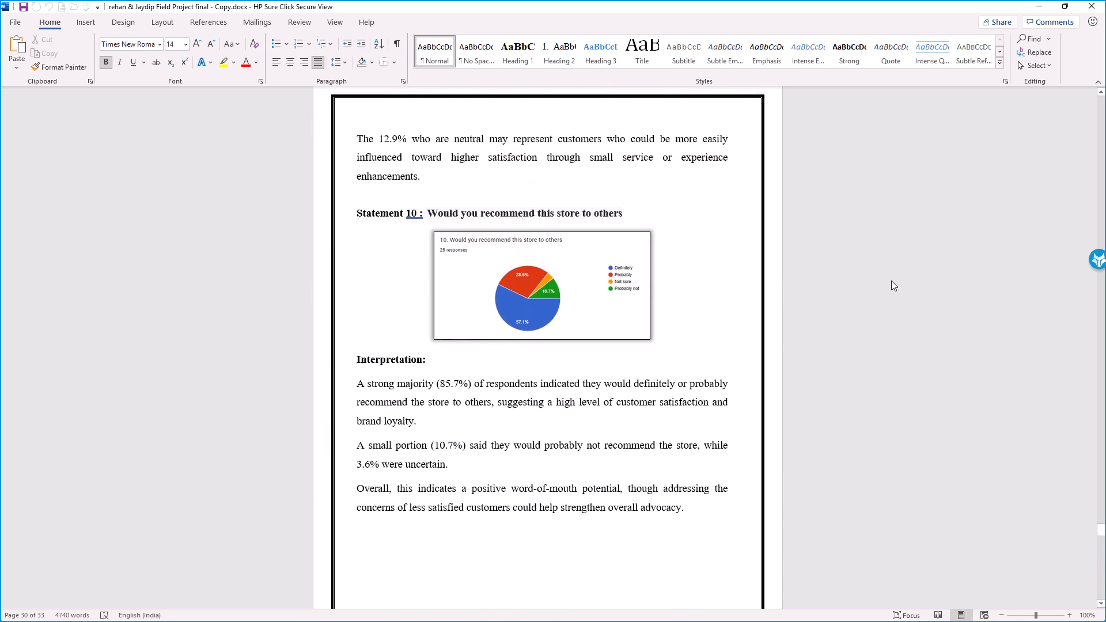
{"action": "scroll", "coordinate": [891, 280], "scroll_direction": "up", "scroll_amount": 18}
{"action": "scroll", "coordinate": [891, 280], "scroll_direction": "up", "scroll_amount": 6}
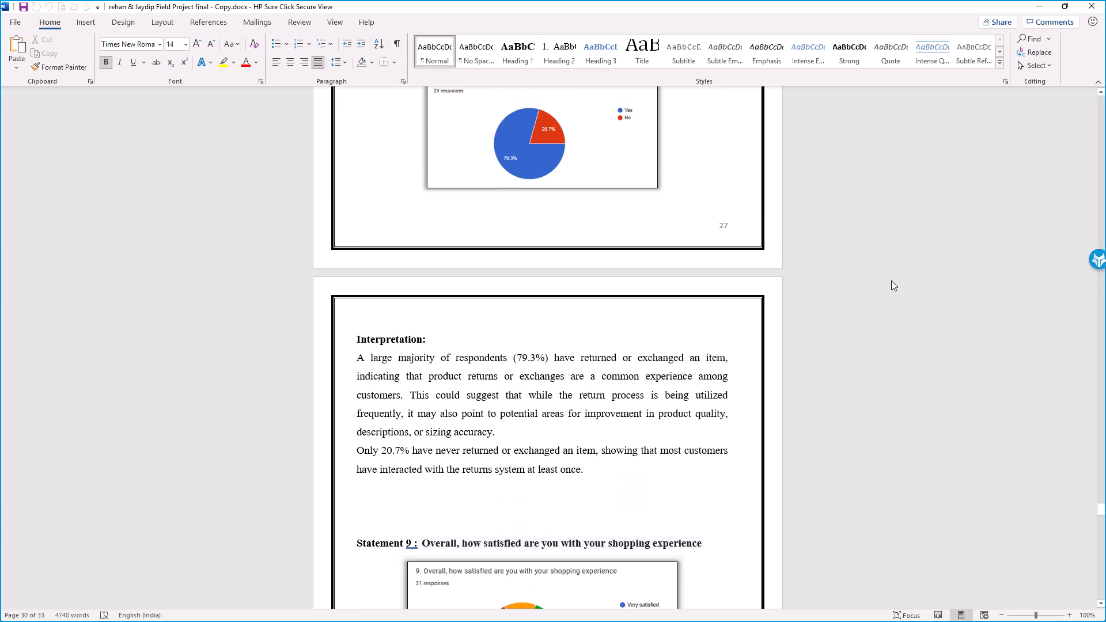
{"action": "scroll", "coordinate": [891, 280], "scroll_direction": "up", "scroll_amount": 19}
{"action": "scroll", "coordinate": [891, 280], "scroll_direction": "up", "scroll_amount": 12}
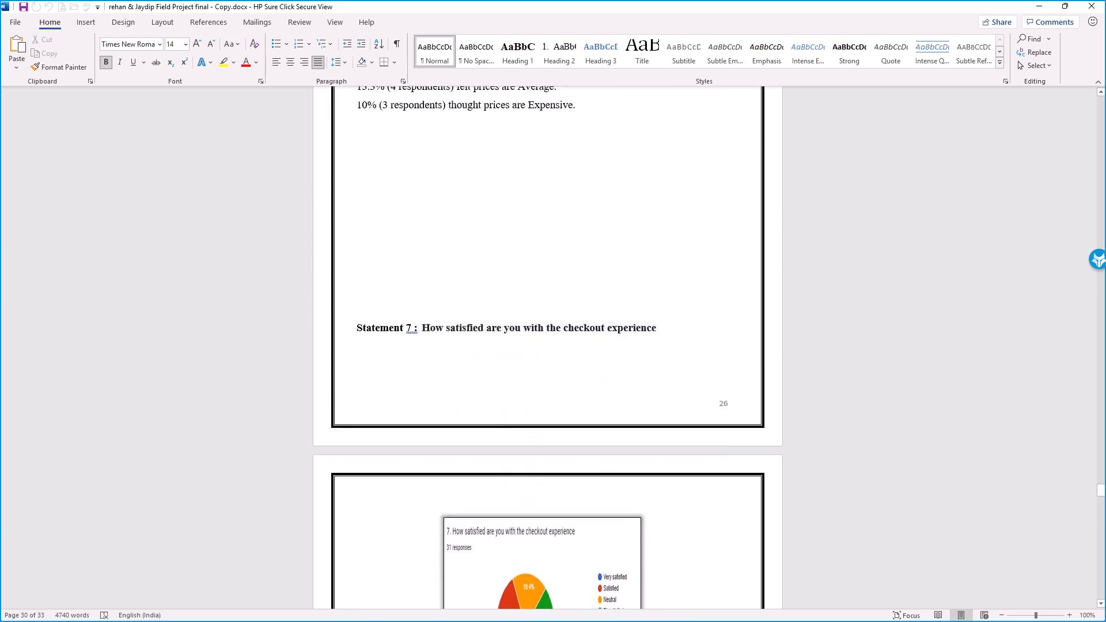
{"action": "scroll", "coordinate": [891, 280], "scroll_direction": "up", "scroll_amount": 20}
{"action": "scroll", "coordinate": [891, 280], "scroll_direction": "up", "scroll_amount": 5}
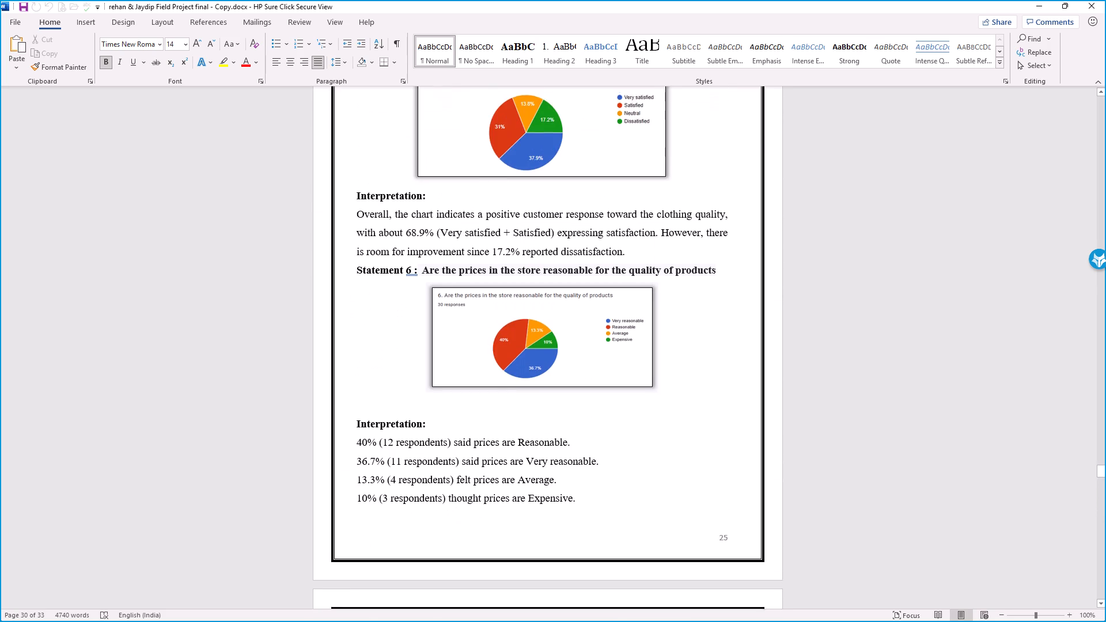
{"action": "scroll", "coordinate": [891, 280], "scroll_direction": "up", "scroll_amount": 19}
{"action": "scroll", "coordinate": [891, 280], "scroll_direction": "up", "scroll_amount": 6}
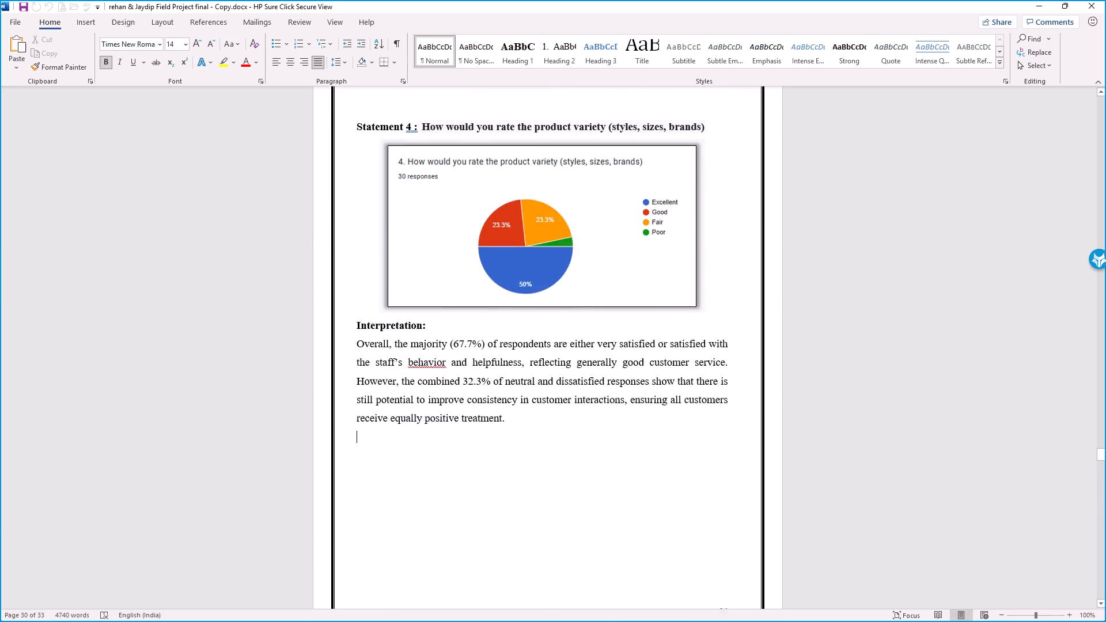
{"action": "scroll", "coordinate": [891, 280], "scroll_direction": "up", "scroll_amount": 18}
{"action": "scroll", "coordinate": [891, 280], "scroll_direction": "up", "scroll_amount": 13}
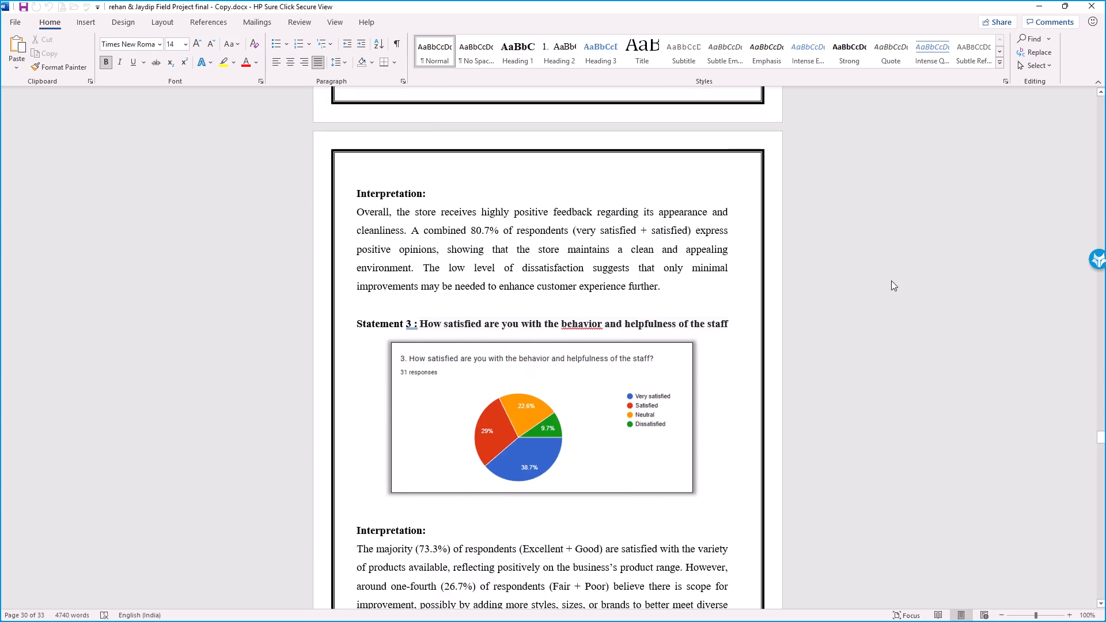
{"action": "scroll", "coordinate": [891, 280], "scroll_direction": "up", "scroll_amount": 14}
{"action": "scroll", "coordinate": [891, 280], "scroll_direction": "up", "scroll_amount": 13}
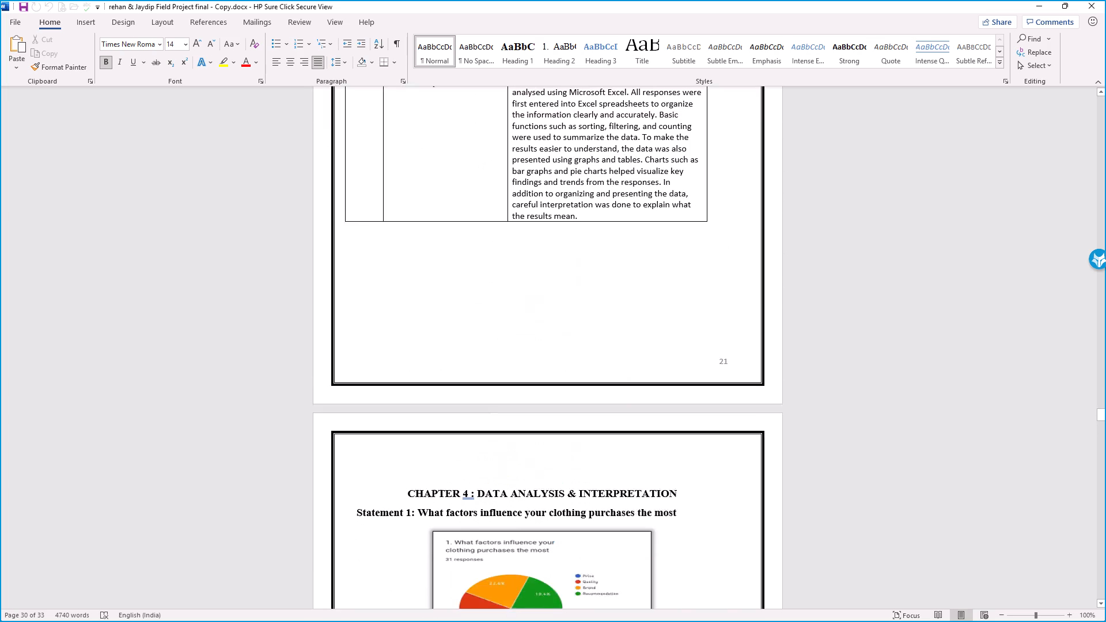
Check the page layout and footer numbers from the Chapter 3 research table back through the company profile to the study objectives.
{"action": "scroll", "coordinate": [891, 280], "scroll_direction": "up", "scroll_amount": 19}
{"action": "scroll", "coordinate": [891, 280], "scroll_direction": "up", "scroll_amount": 7}
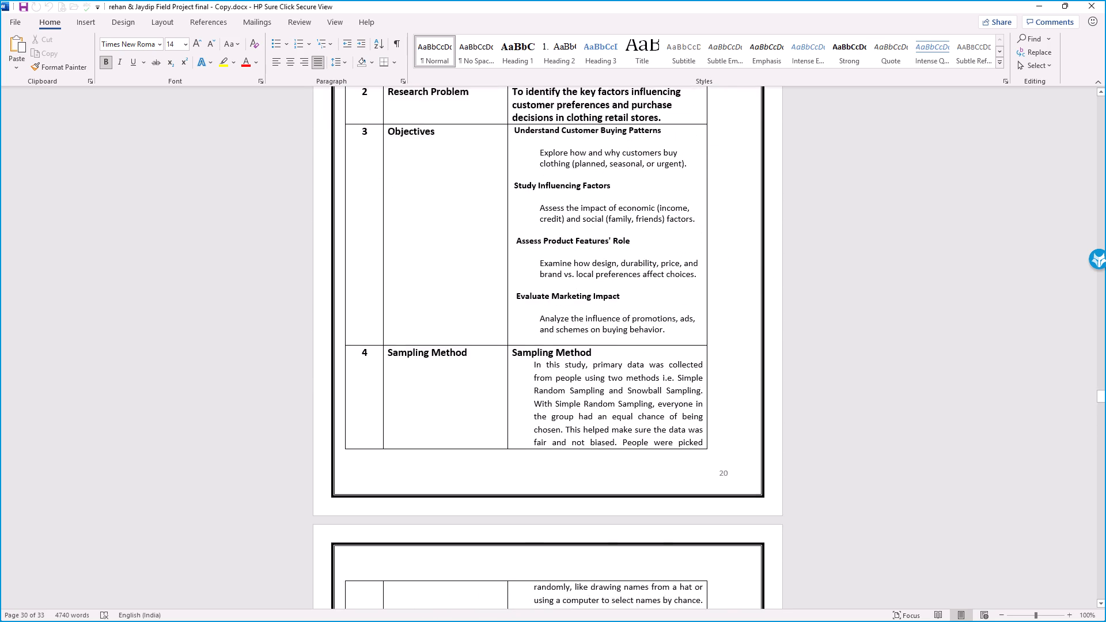
{"action": "scroll", "coordinate": [891, 280], "scroll_direction": "up", "scroll_amount": 15}
{"action": "scroll", "coordinate": [891, 280], "scroll_direction": "up", "scroll_amount": 18}
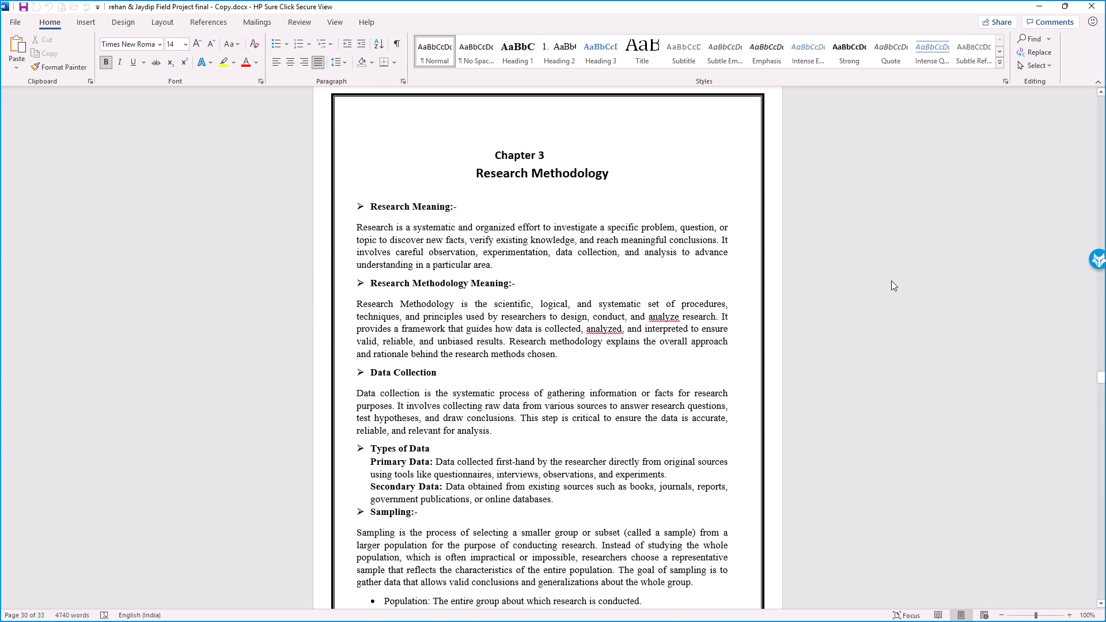
{"action": "scroll", "coordinate": [891, 280], "scroll_direction": "up", "scroll_amount": 20}
{"action": "scroll", "coordinate": [891, 280], "scroll_direction": "up", "scroll_amount": 7}
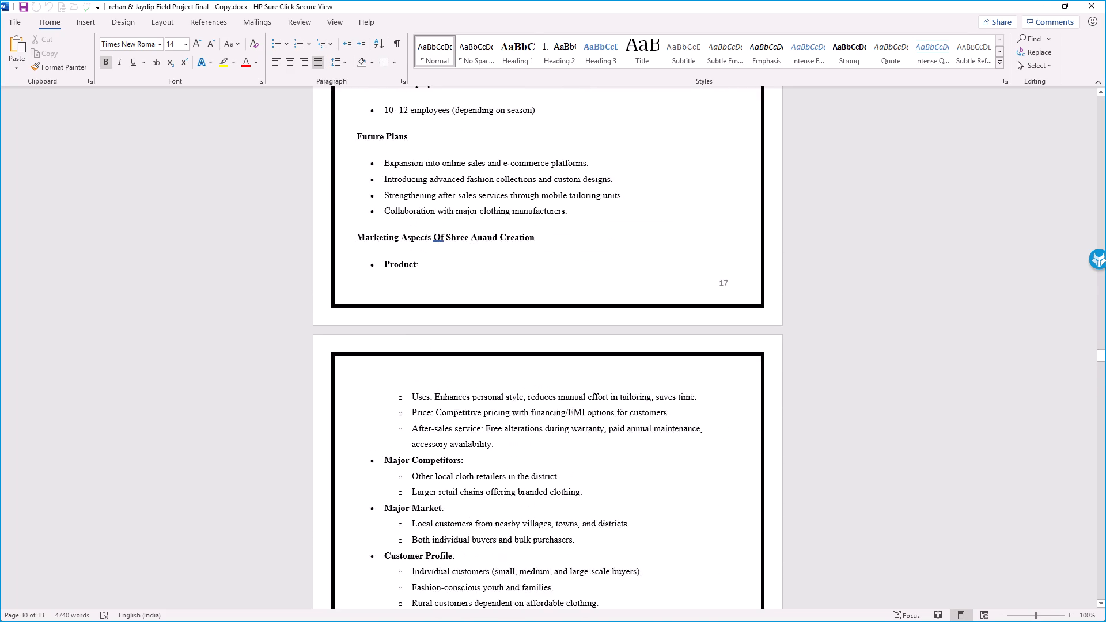
{"action": "scroll", "coordinate": [891, 280], "scroll_direction": "up", "scroll_amount": 14}
{"action": "scroll", "coordinate": [891, 280], "scroll_direction": "up", "scroll_amount": 13}
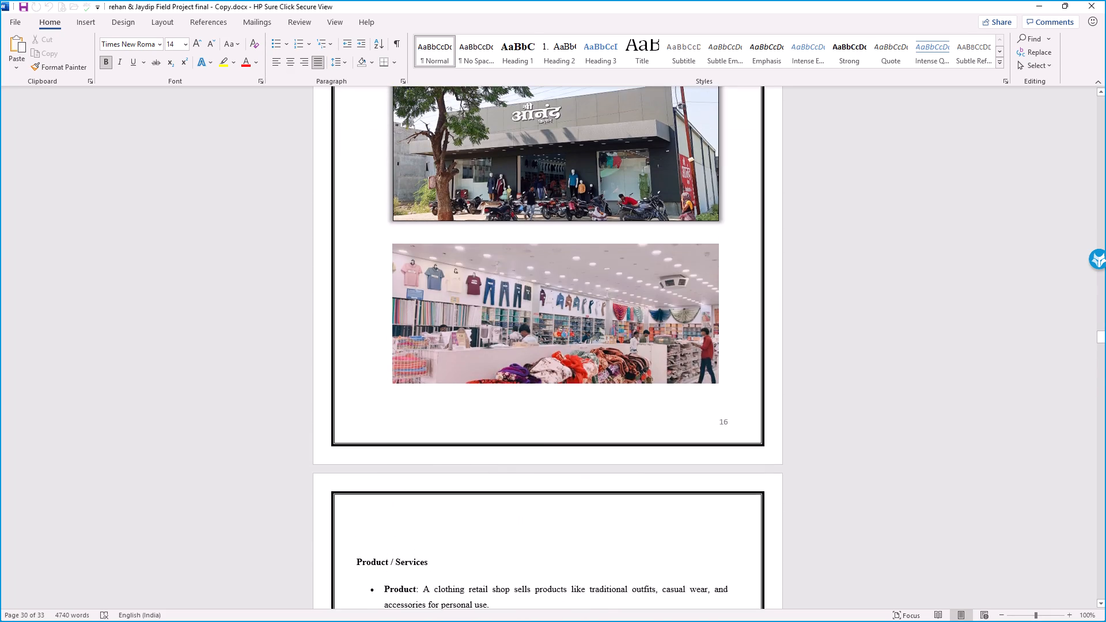
{"action": "scroll", "coordinate": [891, 280], "scroll_direction": "up", "scroll_amount": 18}
{"action": "scroll", "coordinate": [891, 280], "scroll_direction": "up", "scroll_amount": 10}
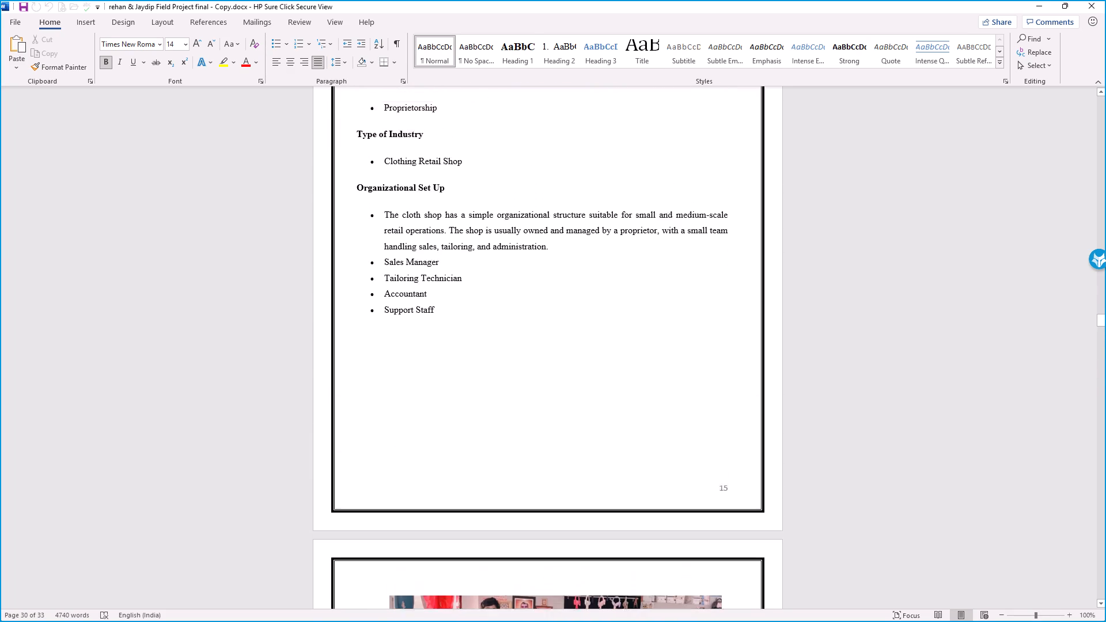
{"action": "scroll", "coordinate": [891, 280], "scroll_direction": "up", "scroll_amount": 19}
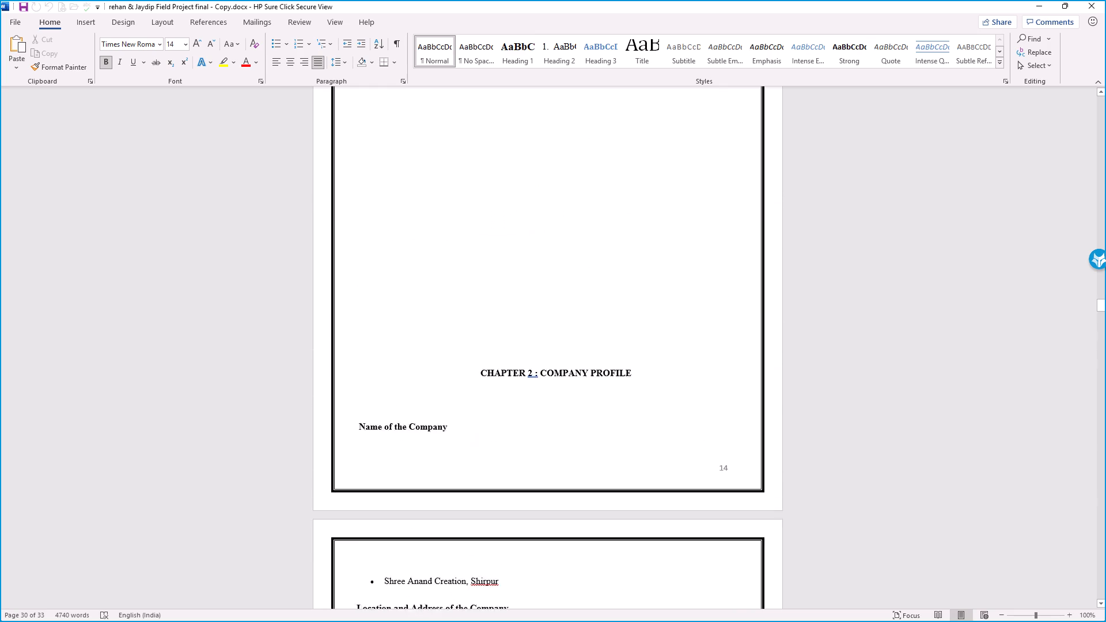
{"action": "scroll", "coordinate": [891, 280], "scroll_direction": "up", "scroll_amount": 17}
{"action": "scroll", "coordinate": [891, 280], "scroll_direction": "up", "scroll_amount": 5}
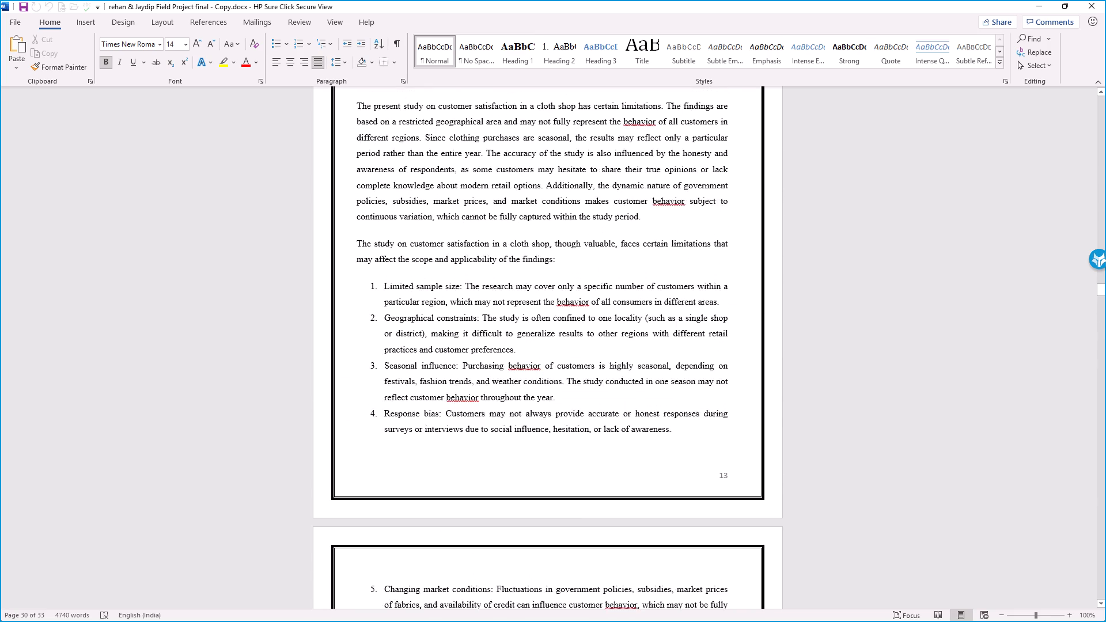
{"action": "scroll", "coordinate": [891, 280], "scroll_direction": "up", "scroll_amount": 18}
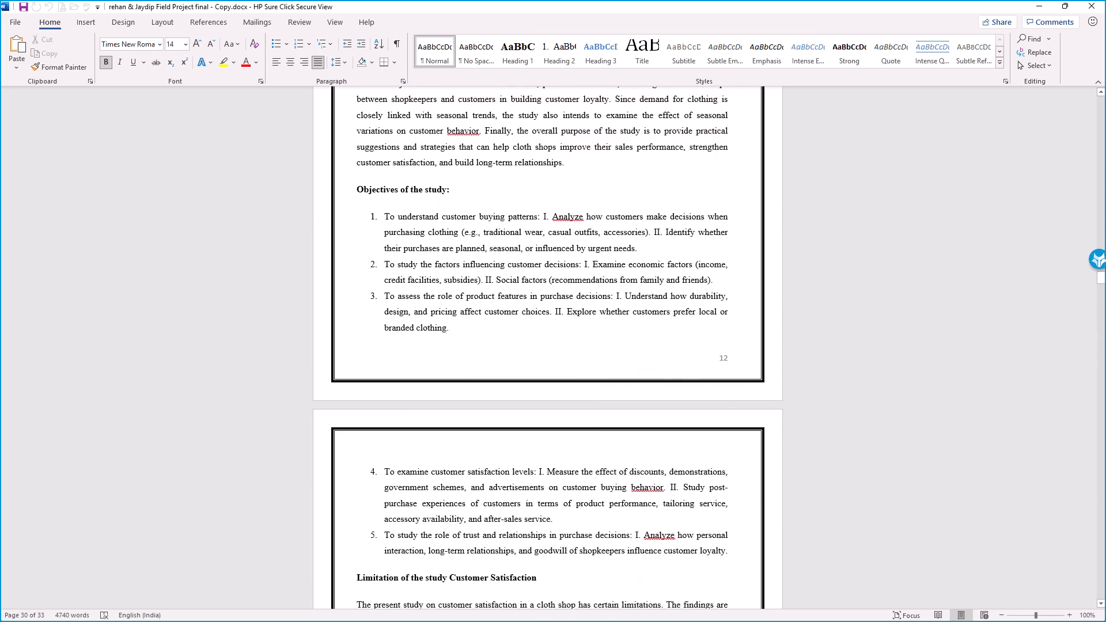
{"action": "scroll", "coordinate": [891, 280], "scroll_direction": "up", "scroll_amount": 4}
Examine the study objectives and the Limitation of the study section across pages 12 and 13.
{"action": "scroll", "coordinate": [891, 280], "scroll_direction": "down", "scroll_amount": 5}
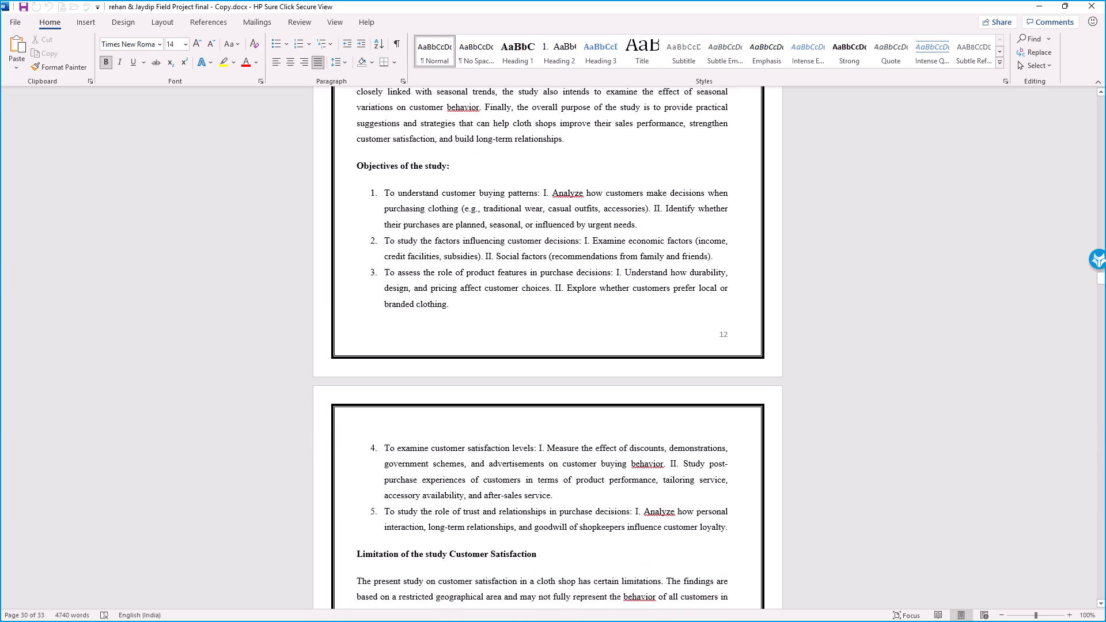
{"action": "scroll", "coordinate": [891, 280], "scroll_direction": "down", "scroll_amount": 1}
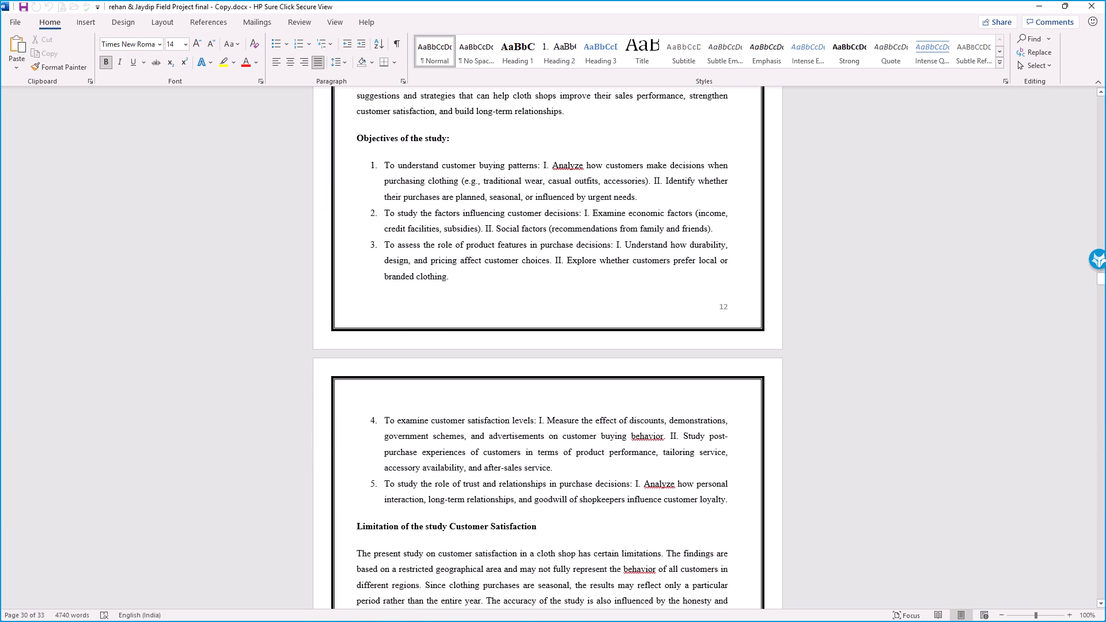
{"action": "scroll", "coordinate": [891, 280], "scroll_direction": "down", "scroll_amount": 5}
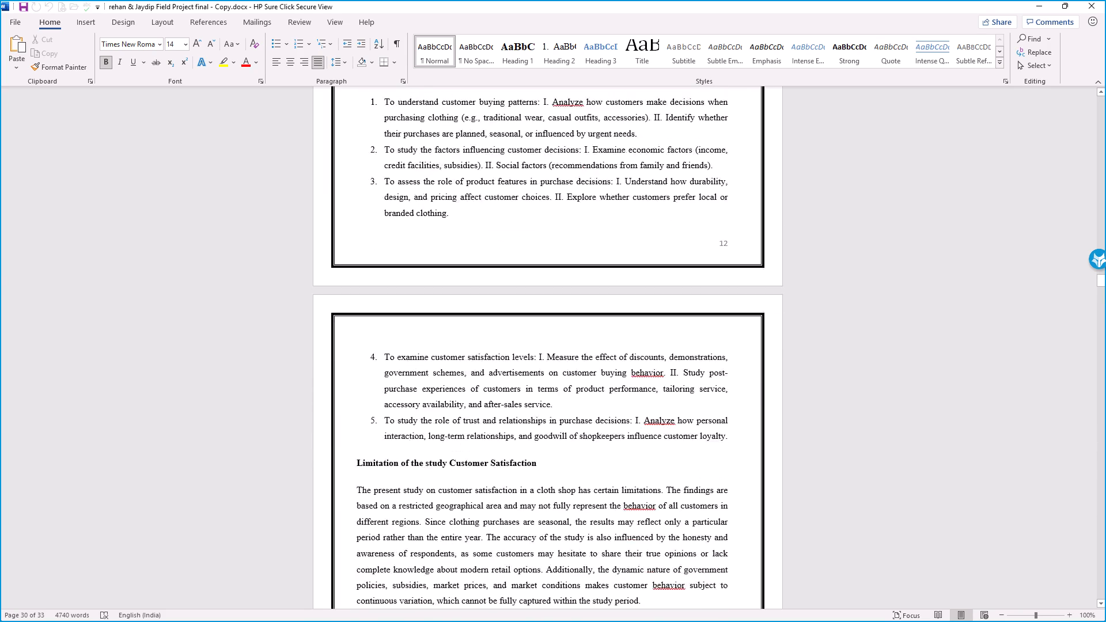
{"action": "scroll", "coordinate": [891, 280], "scroll_direction": "down", "scroll_amount": 7}
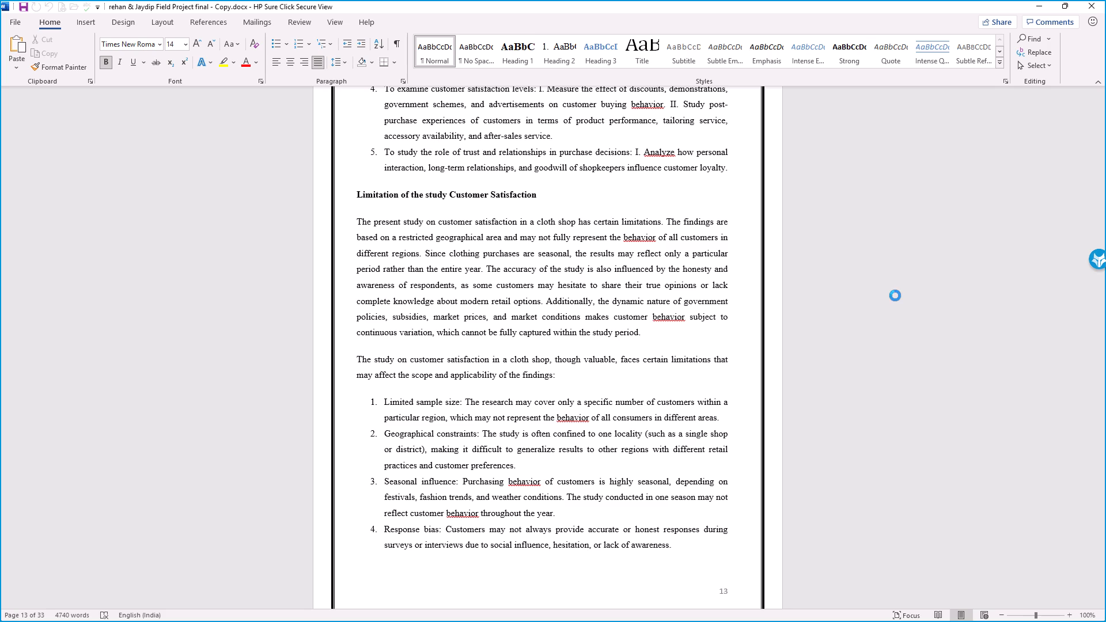
{"action": "scroll", "coordinate": [895, 295], "scroll_direction": "down", "scroll_amount": 3}
{"action": "scroll", "coordinate": [895, 295], "scroll_direction": "up", "scroll_amount": 9}
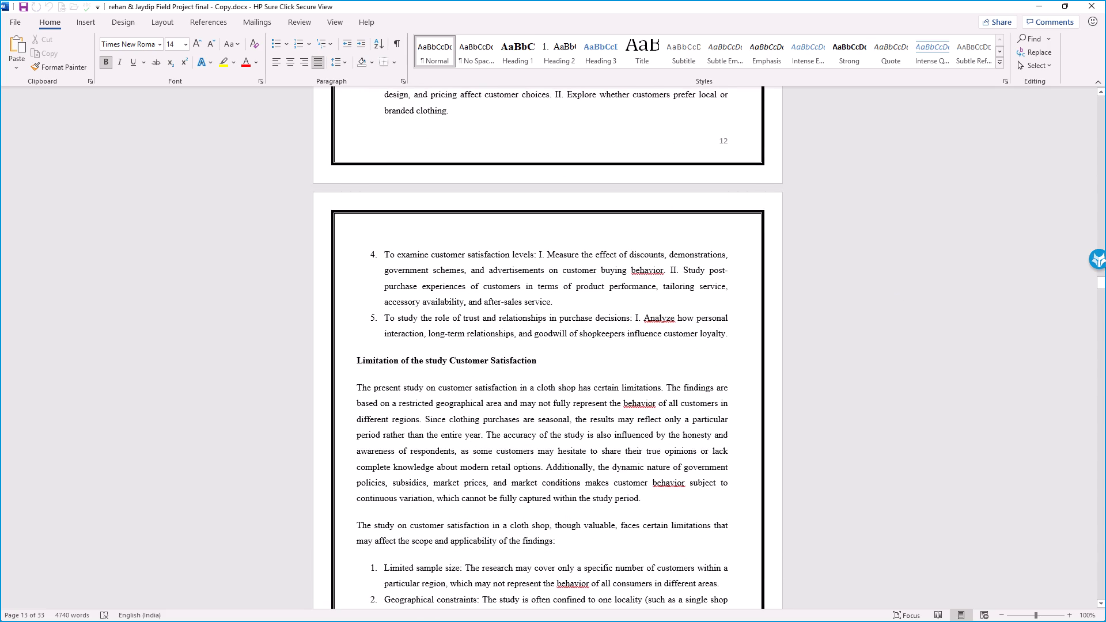
{"action": "scroll", "coordinate": [895, 295], "scroll_direction": "down", "scroll_amount": 4}
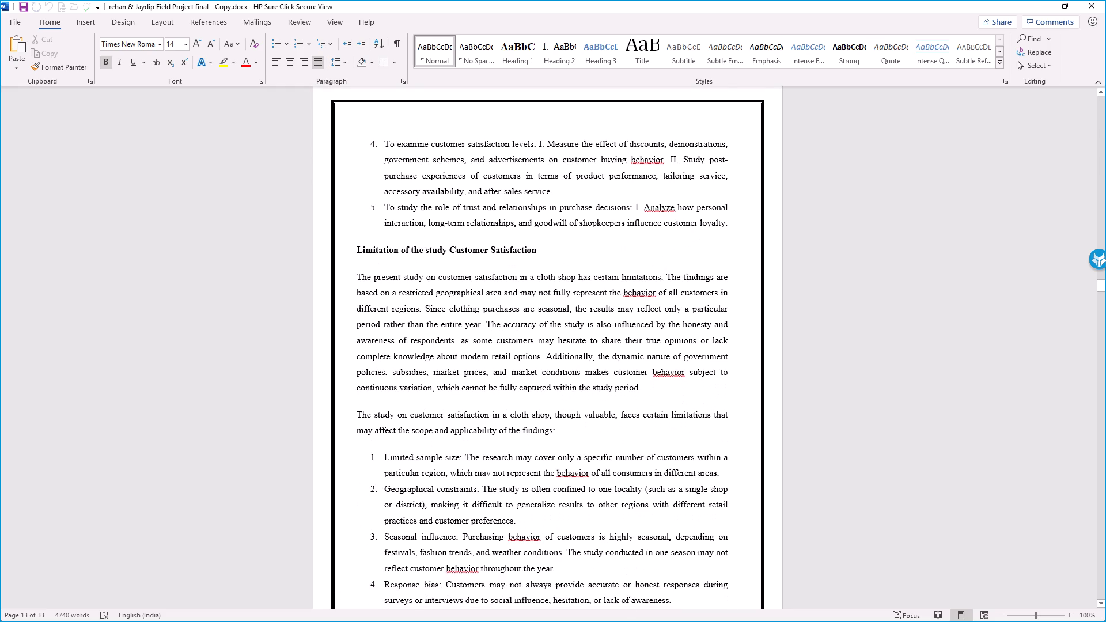
Examine the study objectives and the limitations list across pages 11 to 14, up to the Chapter 2 heading.
{"action": "scroll", "coordinate": [844, 376], "scroll_direction": "down", "scroll_amount": 4}
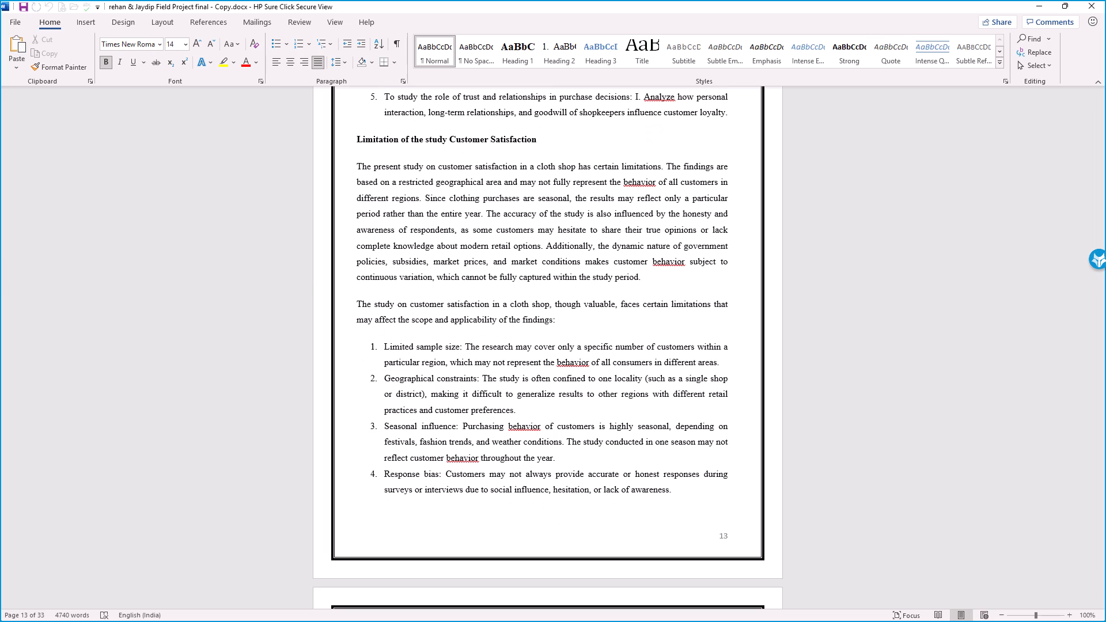
{"action": "scroll", "coordinate": [844, 376], "scroll_direction": "up", "scroll_amount": 11}
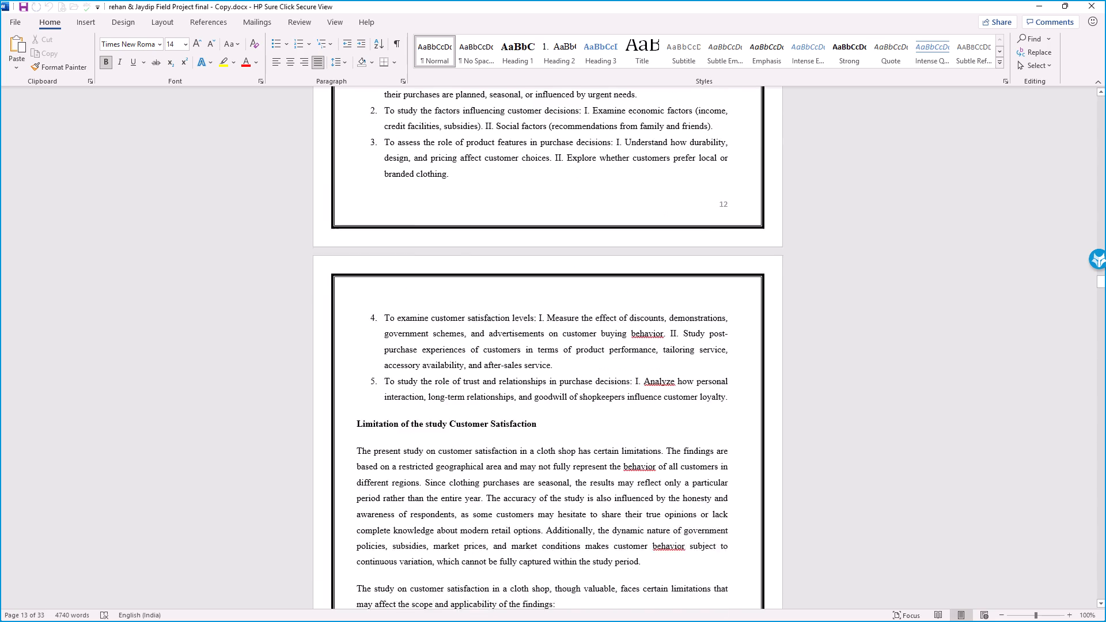
{"action": "scroll", "coordinate": [844, 376], "scroll_direction": "up", "scroll_amount": 6}
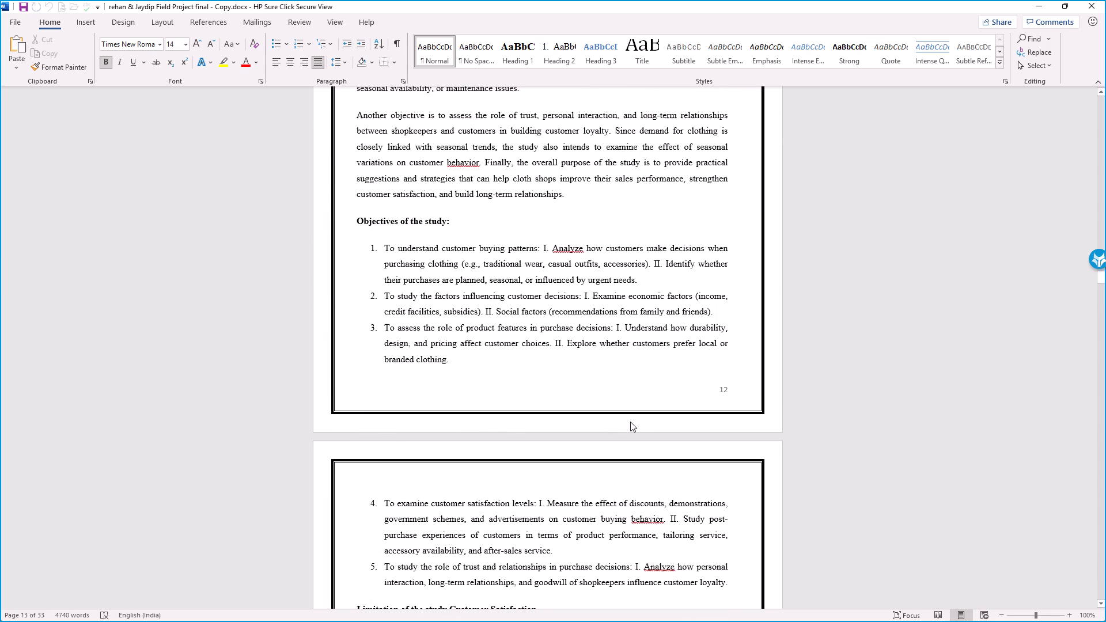
{"action": "scroll", "coordinate": [764, 369], "scroll_direction": "down", "scroll_amount": 4}
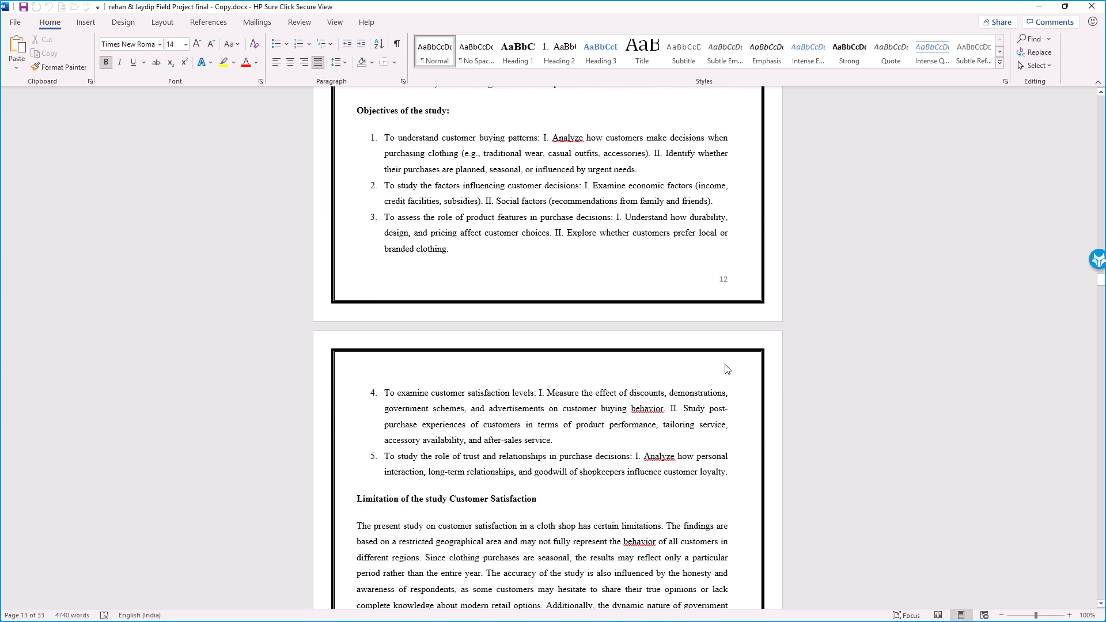
{"action": "scroll", "coordinate": [790, 385], "scroll_direction": "down", "scroll_amount": 5}
{"action": "scroll", "coordinate": [791, 384], "scroll_direction": "up", "scroll_amount": 11}
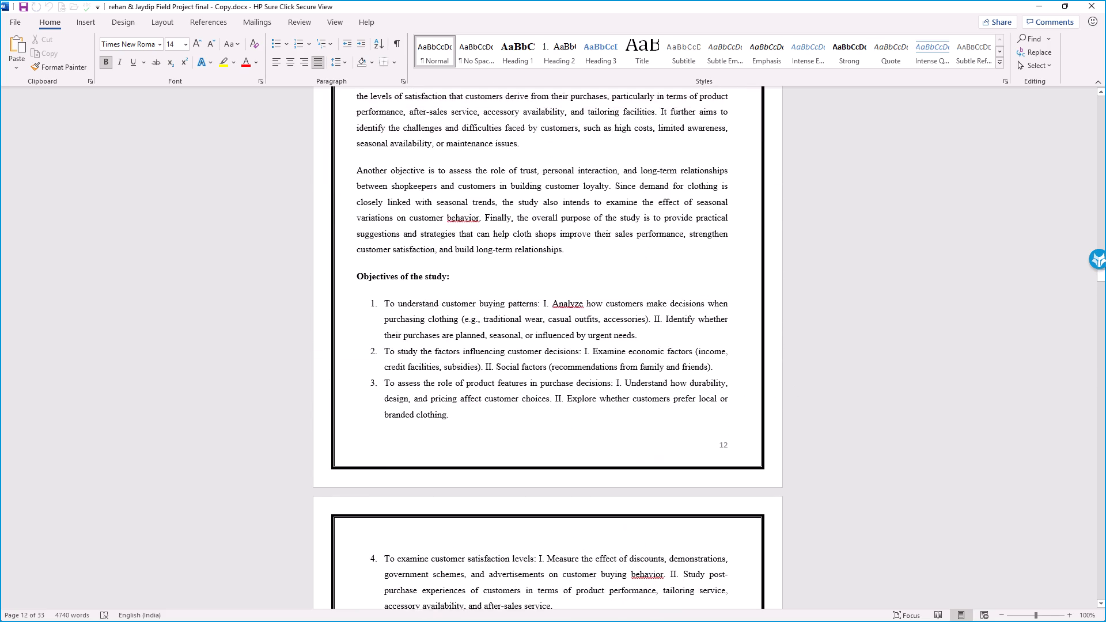
{"action": "scroll", "coordinate": [791, 384], "scroll_direction": "up", "scroll_amount": 10}
{"action": "scroll", "coordinate": [820, 377], "scroll_direction": "down", "scroll_amount": 5}
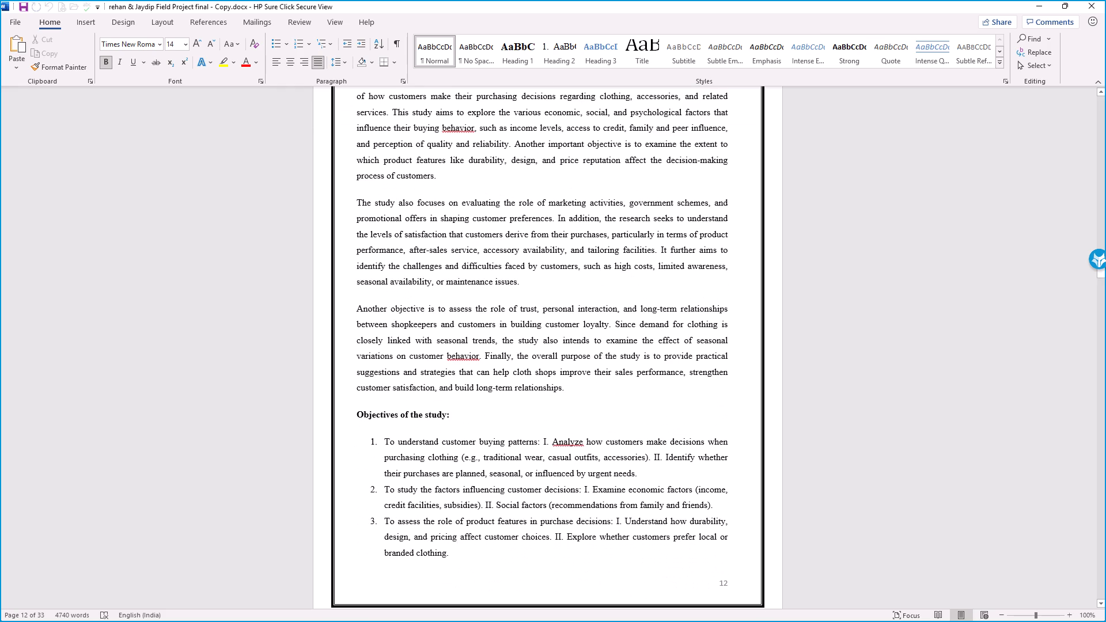
{"action": "scroll", "coordinate": [820, 377], "scroll_direction": "up", "scroll_amount": 14}
{"action": "scroll", "coordinate": [820, 377], "scroll_direction": "down", "scroll_amount": 7}
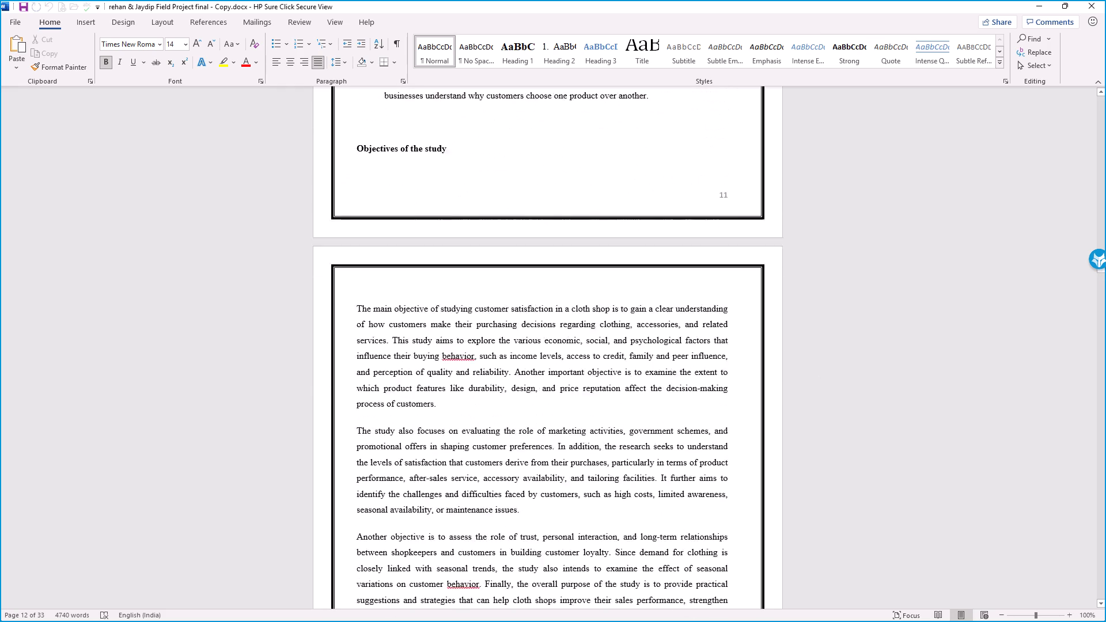
{"action": "scroll", "coordinate": [820, 377], "scroll_direction": "down", "scroll_amount": 18}
{"action": "scroll", "coordinate": [820, 377], "scroll_direction": "down", "scroll_amount": 6}
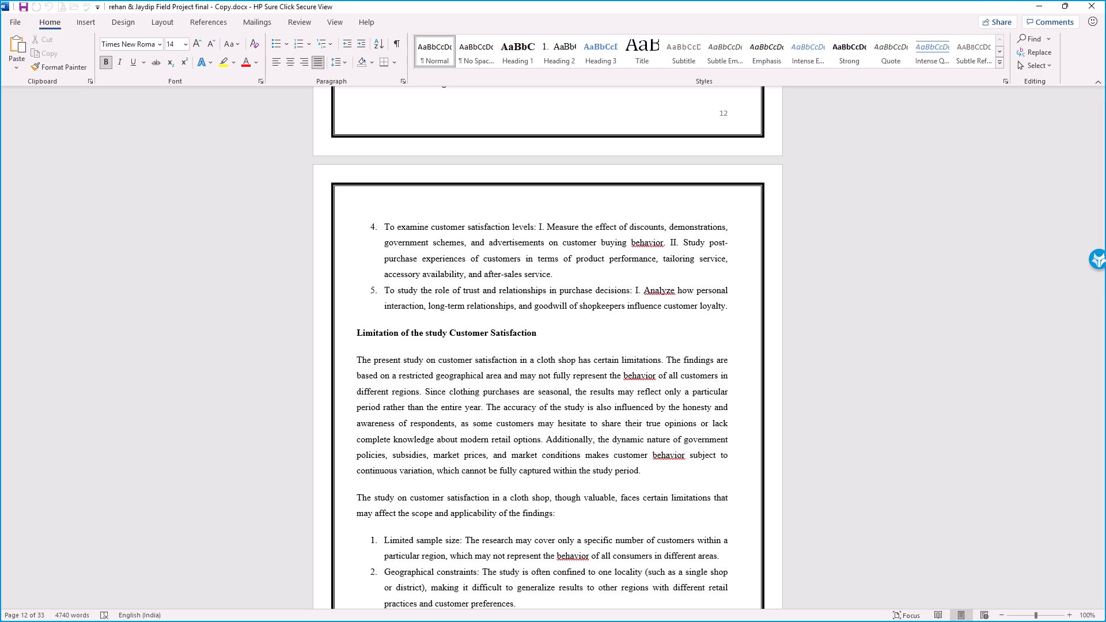
{"action": "scroll", "coordinate": [820, 377], "scroll_direction": "down", "scroll_amount": 4}
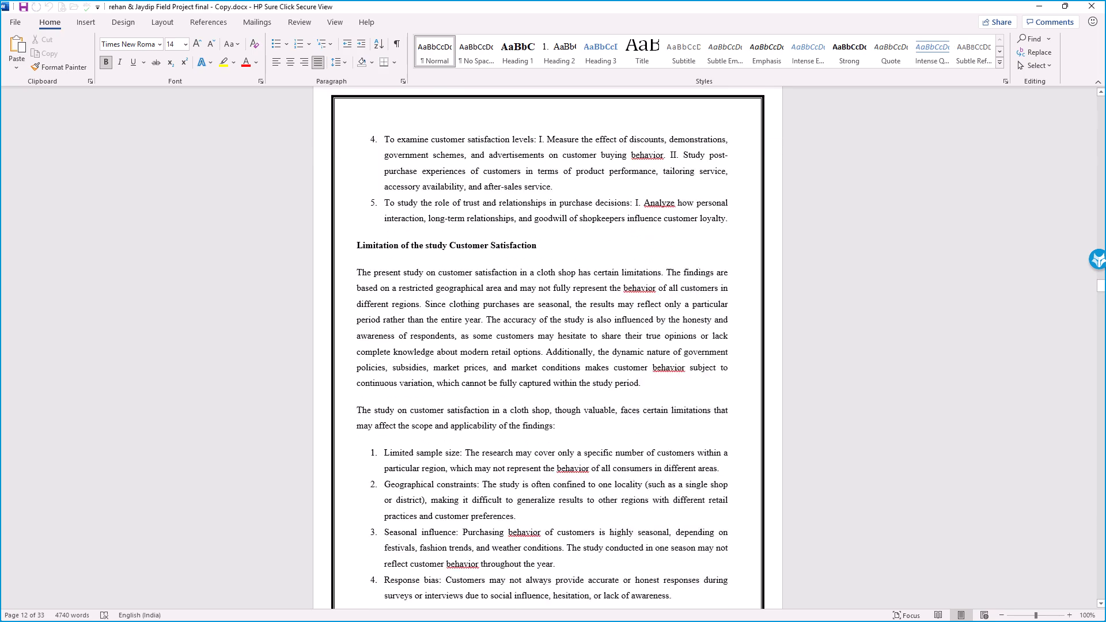
{"action": "scroll", "coordinate": [737, 474], "scroll_direction": "down", "scroll_amount": 3}
{"action": "scroll", "coordinate": [495, 440], "scroll_direction": "down", "scroll_amount": 9}
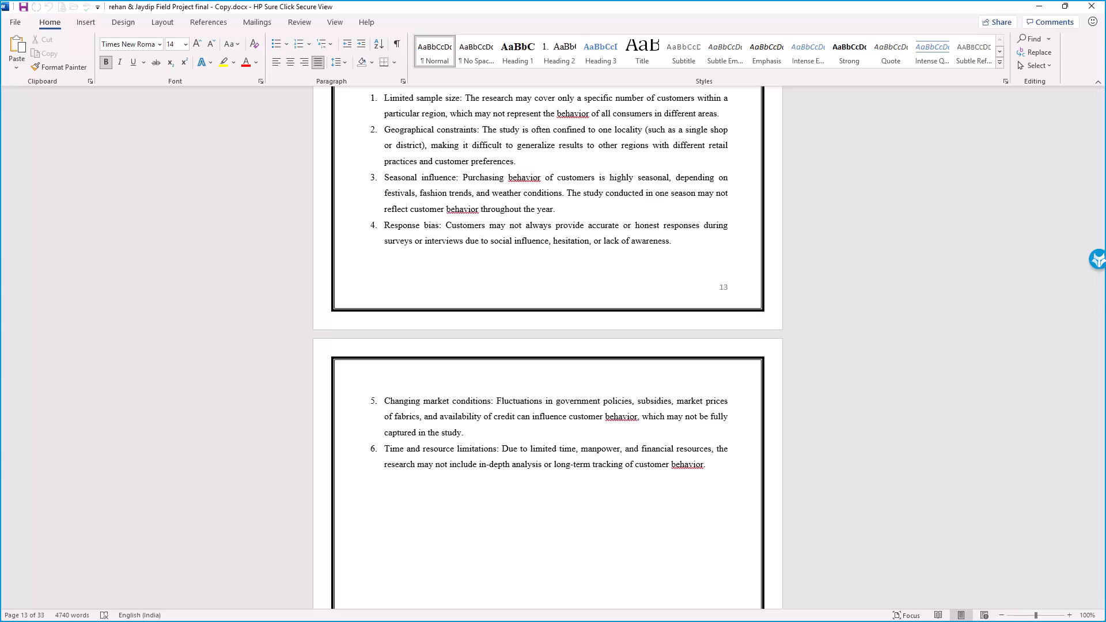
{"action": "scroll", "coordinate": [495, 440], "scroll_direction": "down", "scroll_amount": 8}
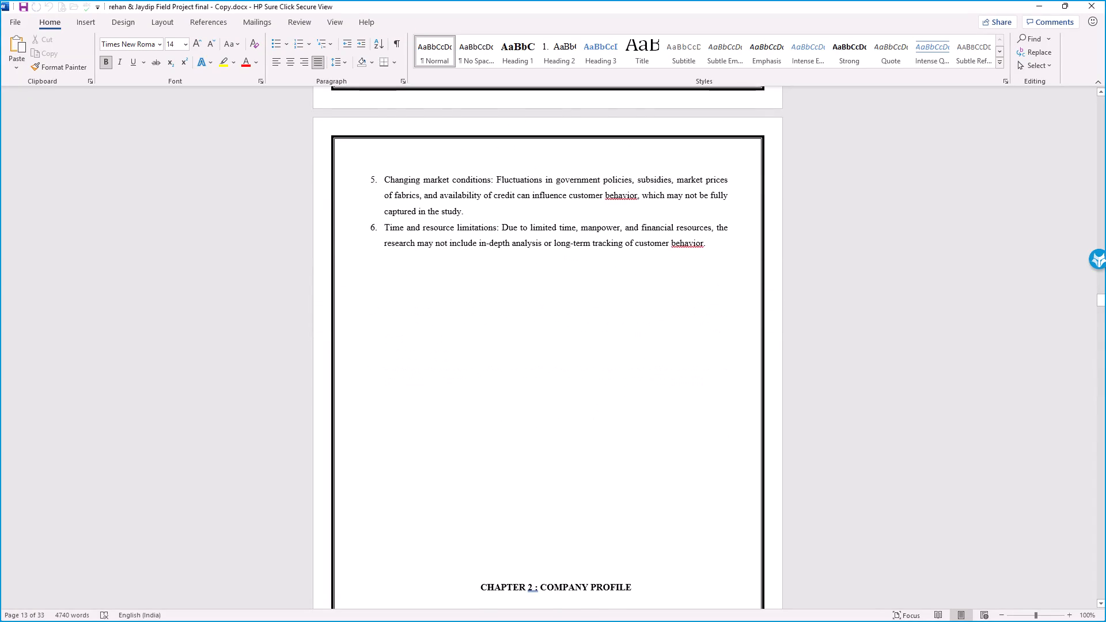
Delete the Seasonal influence and Response bias items from the limitations list, and clear the leftover full stop and list number.
{"action": "scroll", "coordinate": [495, 442], "scroll_direction": "up", "scroll_amount": 1}
{"action": "scroll", "coordinate": [495, 442], "scroll_direction": "down", "scroll_amount": 3}
{"action": "scroll", "coordinate": [495, 442], "scroll_direction": "up", "scroll_amount": 14}
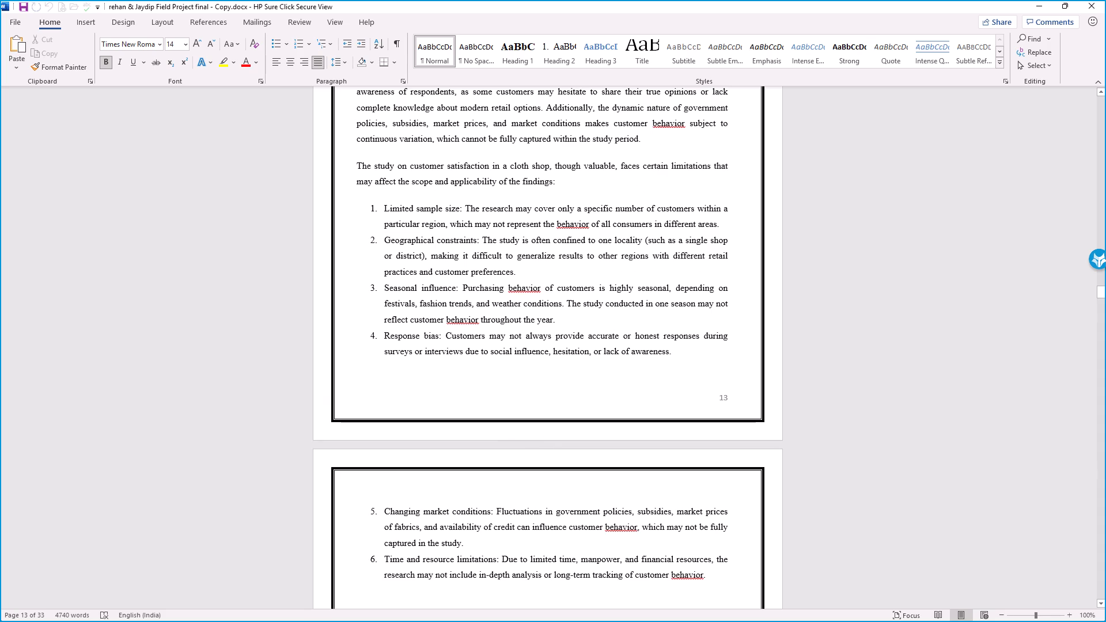
{"action": "left_click_drag", "start_coordinate": [368, 285], "coordinate": [666, 357]}
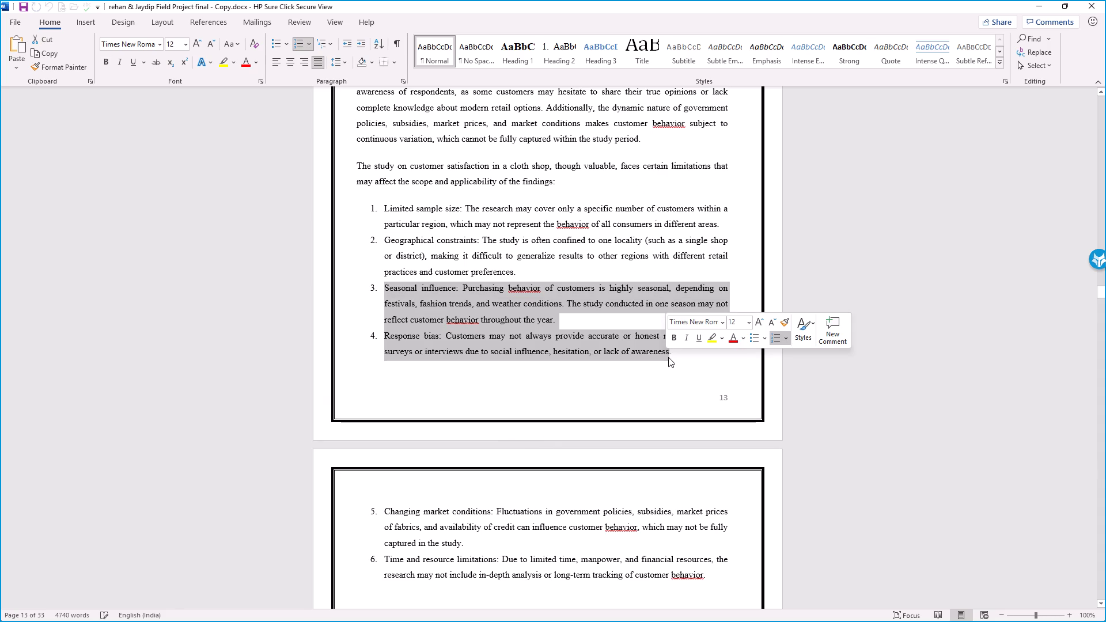
{"action": "key", "text": "Delete"}
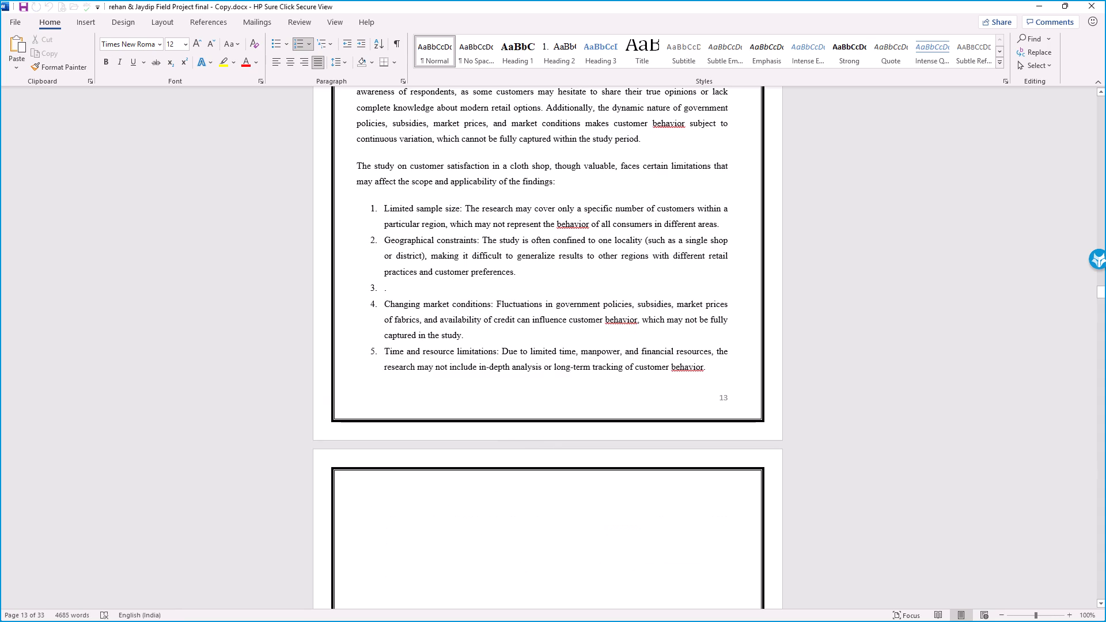
{"action": "left_click", "coordinate": [403, 289]}
{"action": "key", "text": "BackSpace"}
{"action": "key", "text": "BackSpace"}
{"action": "key", "text": "BackSpace"}
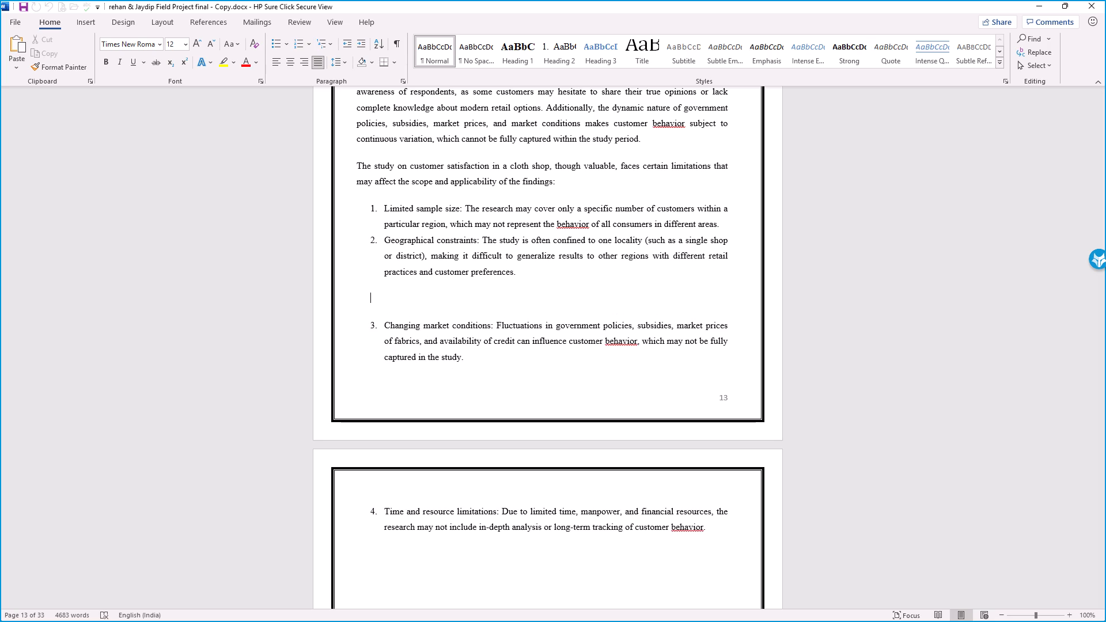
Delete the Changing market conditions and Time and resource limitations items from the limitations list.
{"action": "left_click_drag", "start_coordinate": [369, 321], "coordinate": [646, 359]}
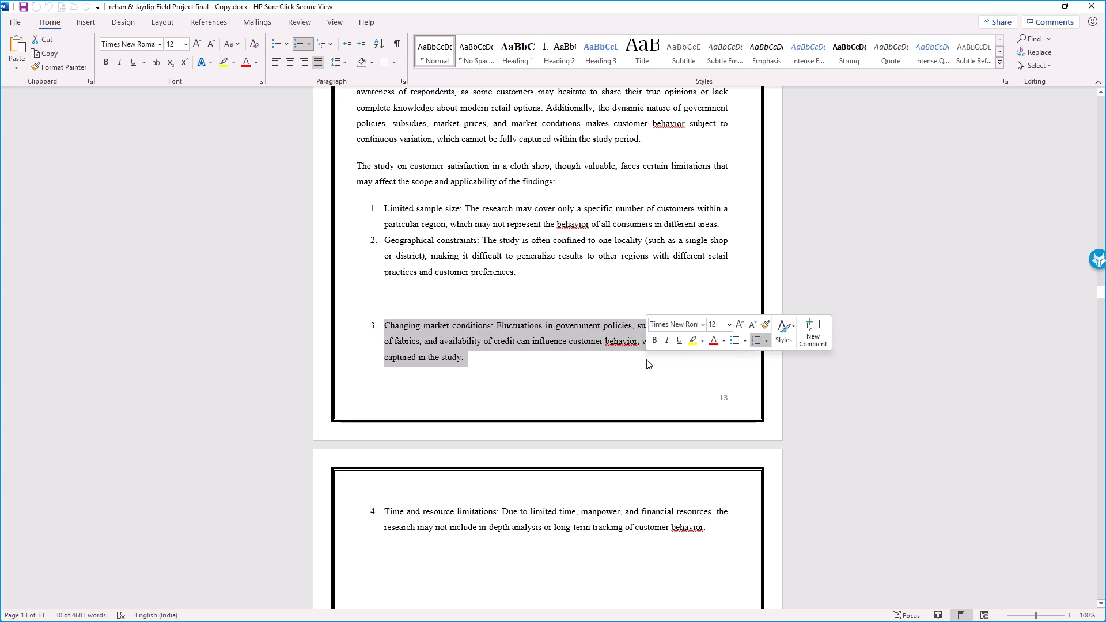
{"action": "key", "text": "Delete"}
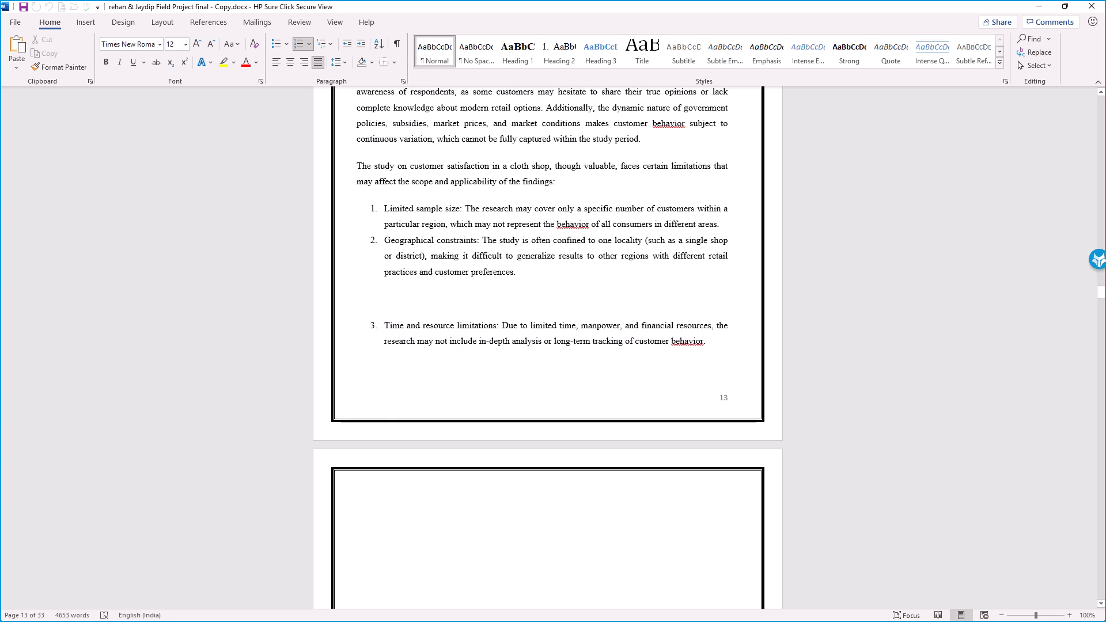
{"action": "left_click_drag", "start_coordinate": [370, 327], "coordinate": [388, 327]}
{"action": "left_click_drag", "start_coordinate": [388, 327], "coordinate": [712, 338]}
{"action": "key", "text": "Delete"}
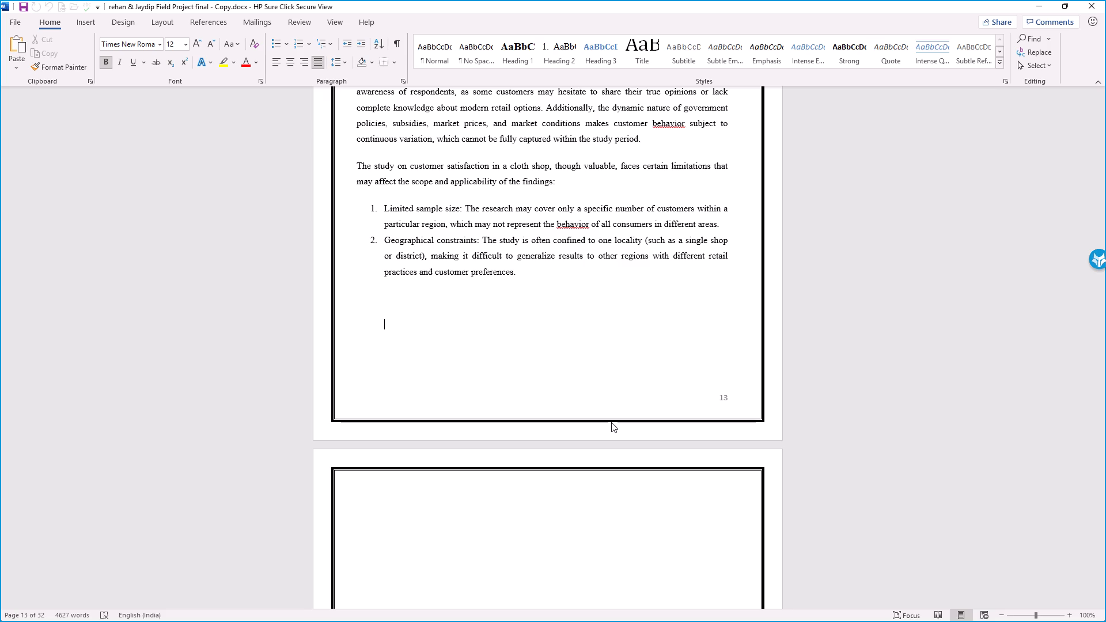
Check the page layout from the study objectives through the shortened limitations list to the Chapter 2 company profile.
{"action": "scroll", "coordinate": [611, 422], "scroll_direction": "up", "scroll_amount": 1}
{"action": "scroll", "coordinate": [611, 422], "scroll_direction": "down", "scroll_amount": 16}
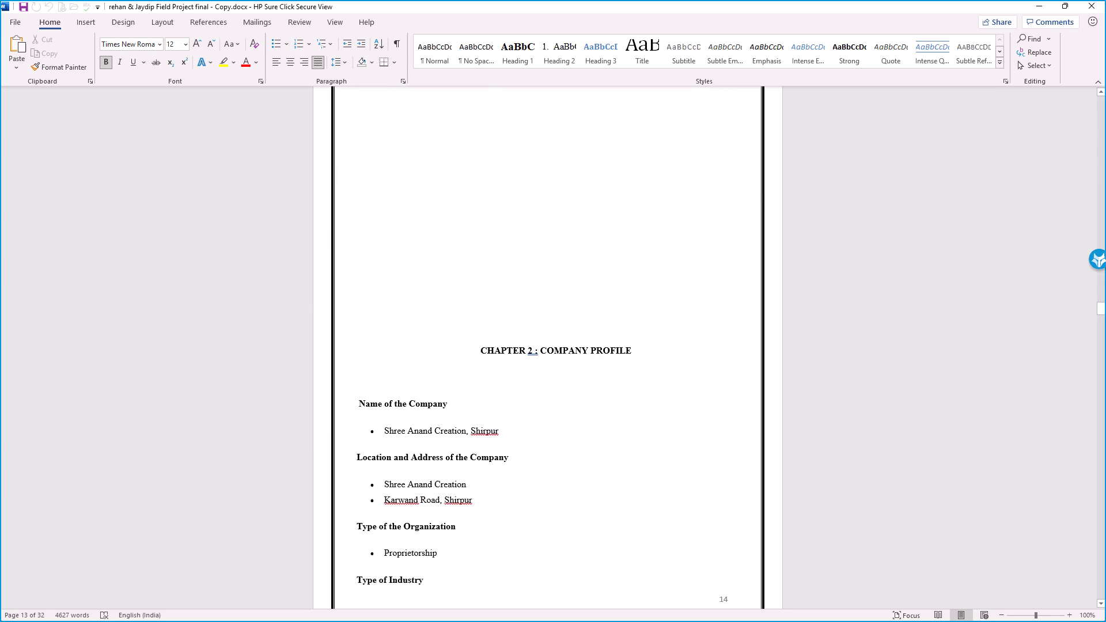
{"action": "scroll", "coordinate": [611, 422], "scroll_direction": "up", "scroll_amount": 9}
{"action": "scroll", "coordinate": [611, 422], "scroll_direction": "down", "scroll_amount": 16}
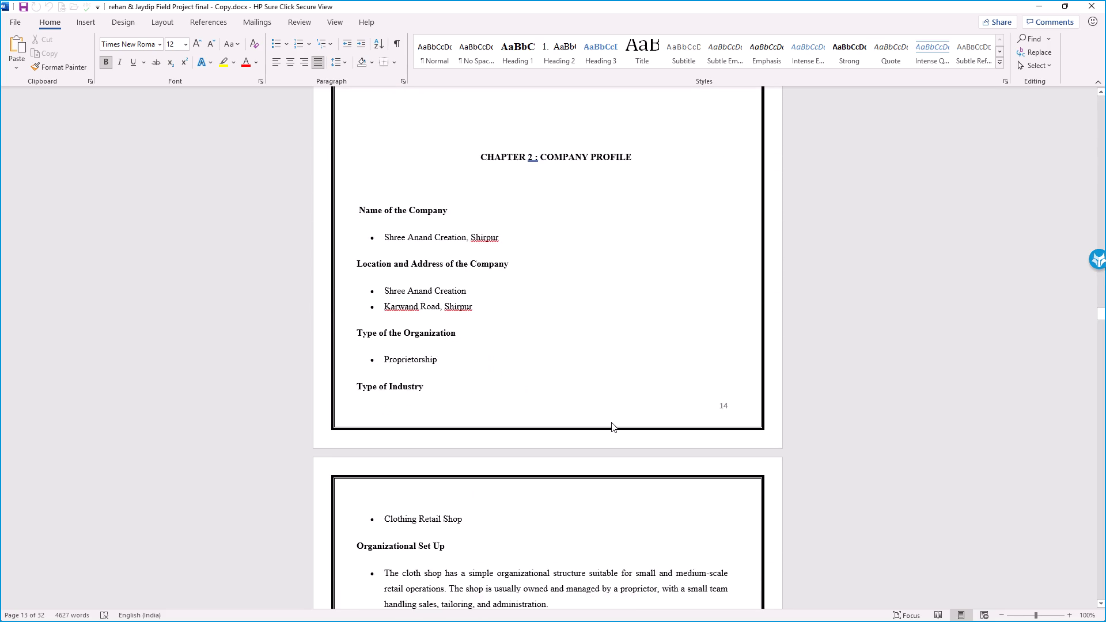
{"action": "scroll", "coordinate": [611, 422], "scroll_direction": "up", "scroll_amount": 18}
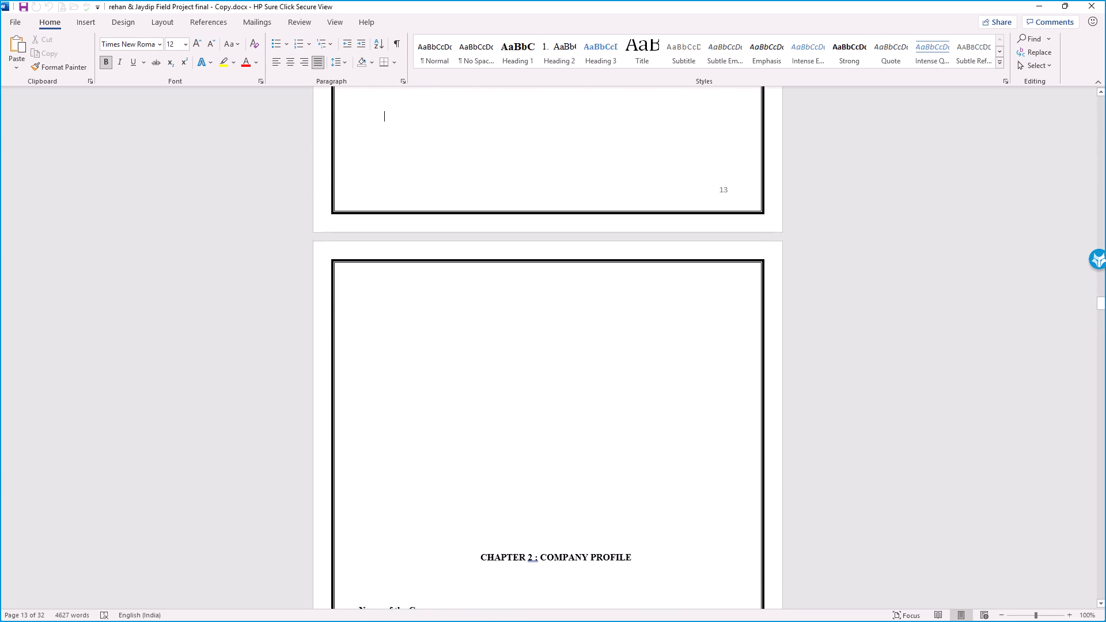
{"action": "scroll", "coordinate": [611, 422], "scroll_direction": "up", "scroll_amount": 8}
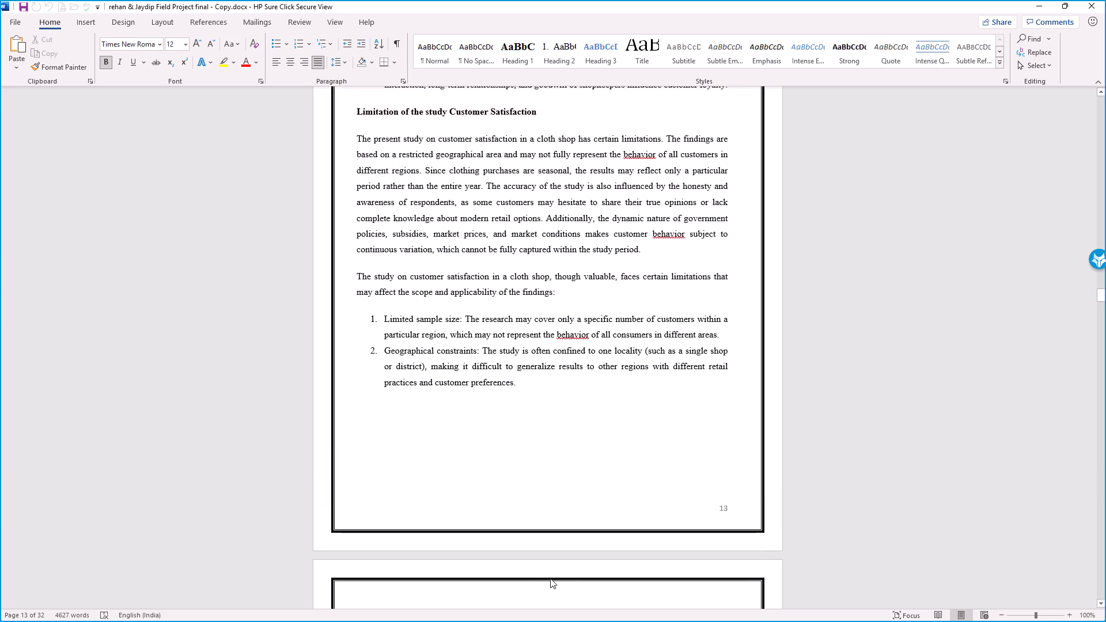
{"action": "scroll", "coordinate": [531, 577], "scroll_direction": "up", "scroll_amount": 7}
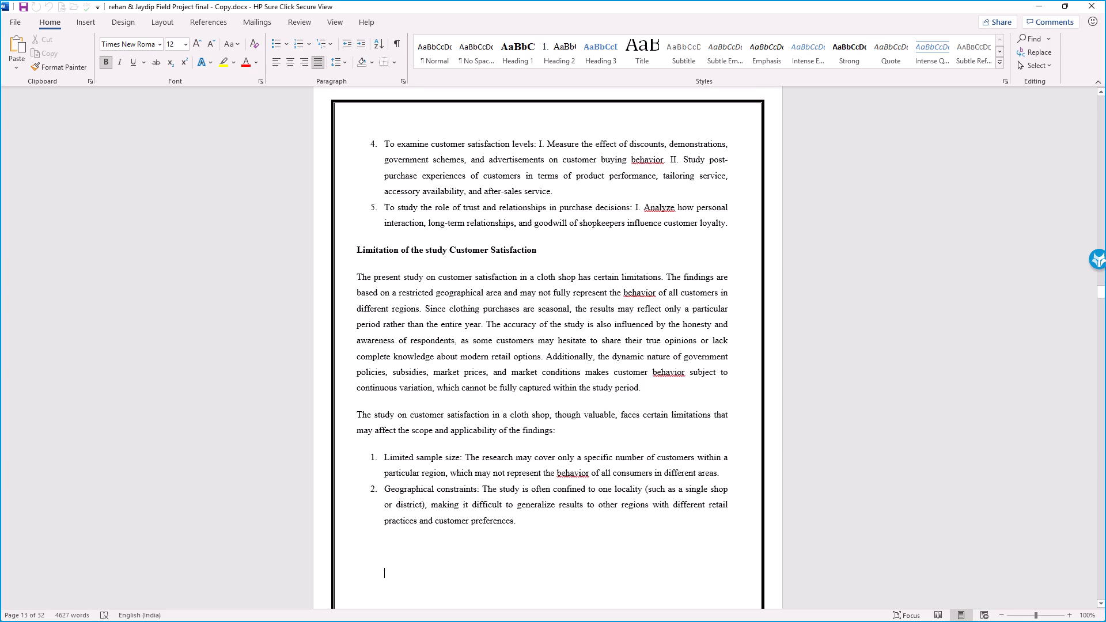
{"action": "scroll", "coordinate": [531, 577], "scroll_direction": "up", "scroll_amount": 12}
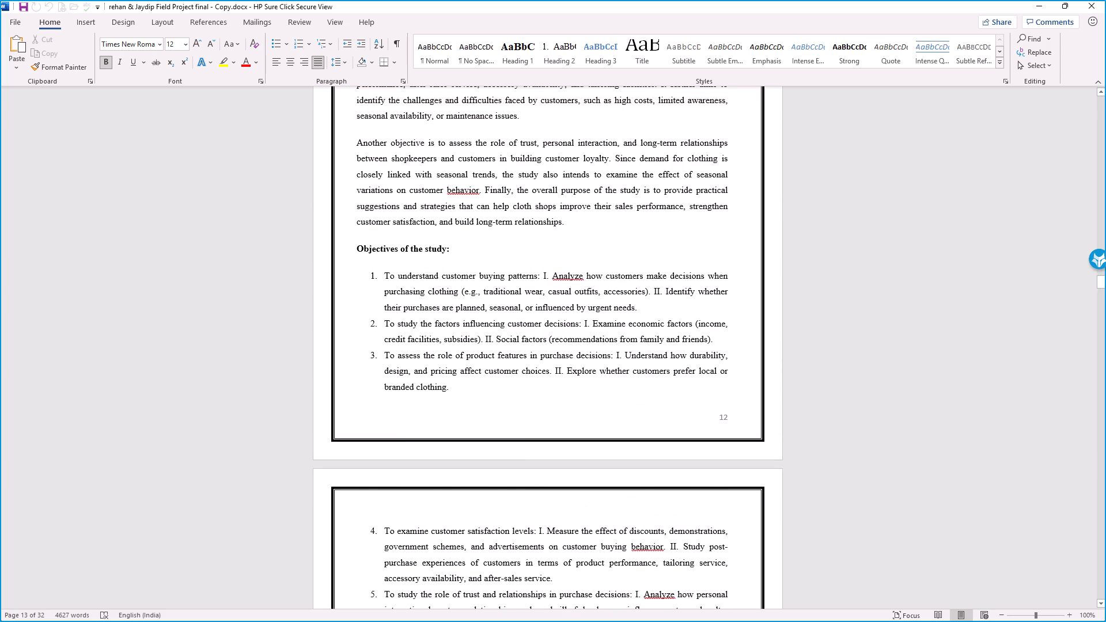
{"action": "scroll", "coordinate": [614, 215], "scroll_direction": "down", "scroll_amount": 14}
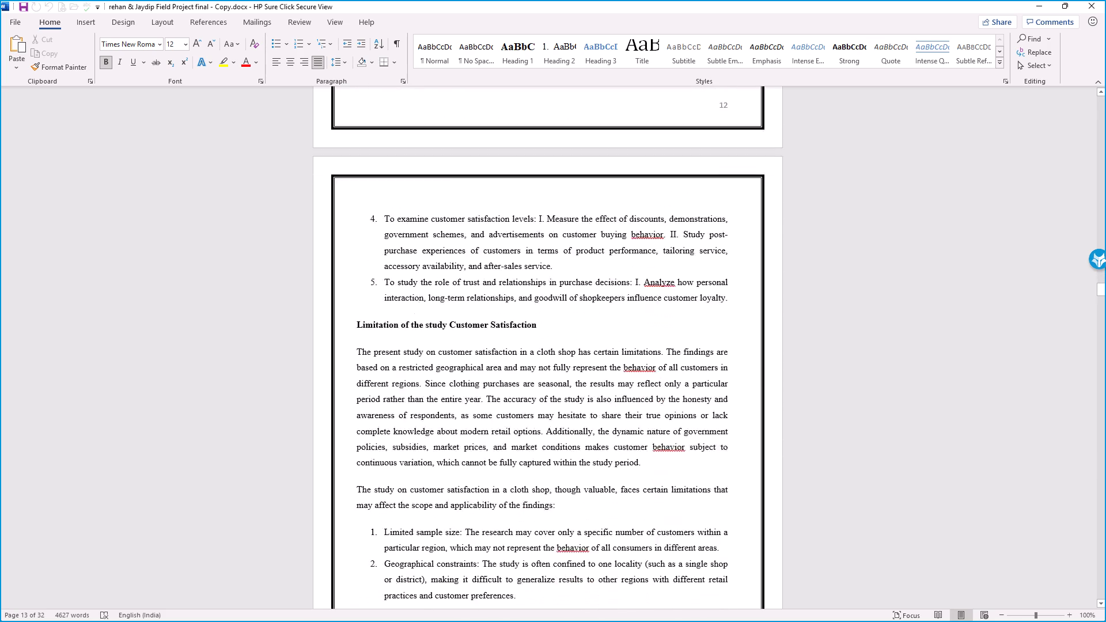
{"action": "scroll", "coordinate": [614, 215], "scroll_direction": "up", "scroll_amount": 3}
{"action": "scroll", "coordinate": [614, 215], "scroll_direction": "down", "scroll_amount": 12}
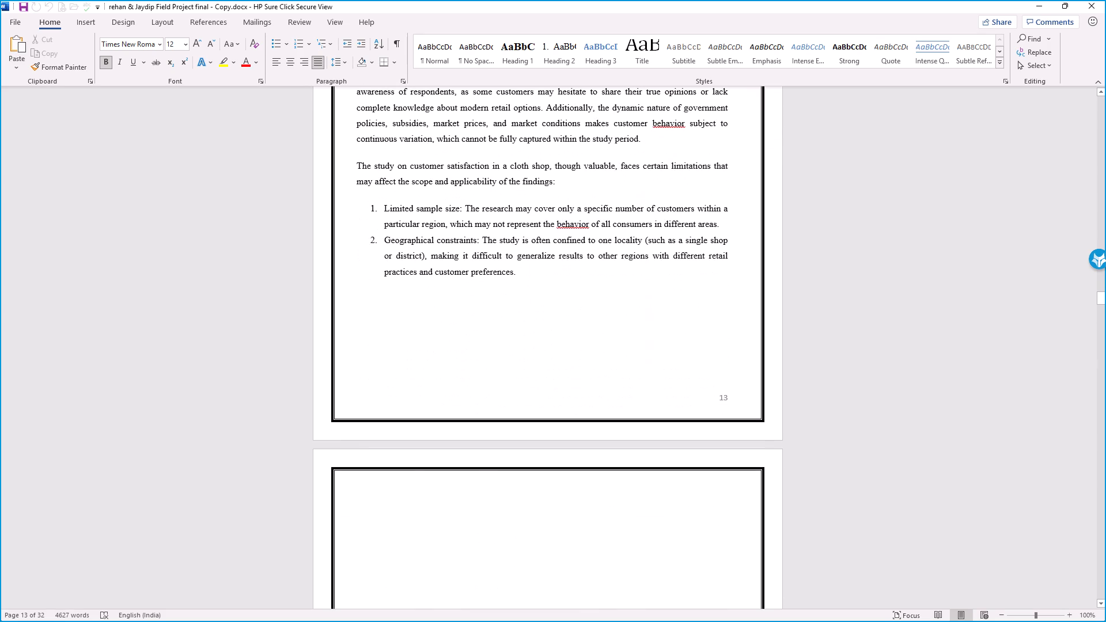
{"action": "scroll", "coordinate": [501, 315], "scroll_direction": "down", "scroll_amount": 12}
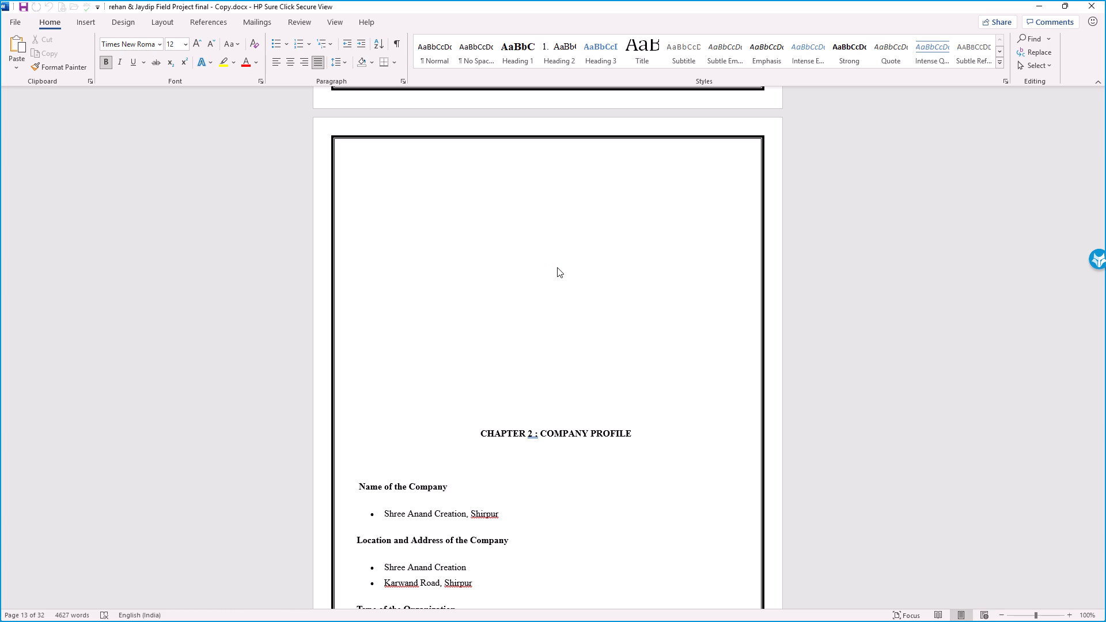
{"action": "scroll", "coordinate": [557, 267], "scroll_direction": "up", "scroll_amount": 8}
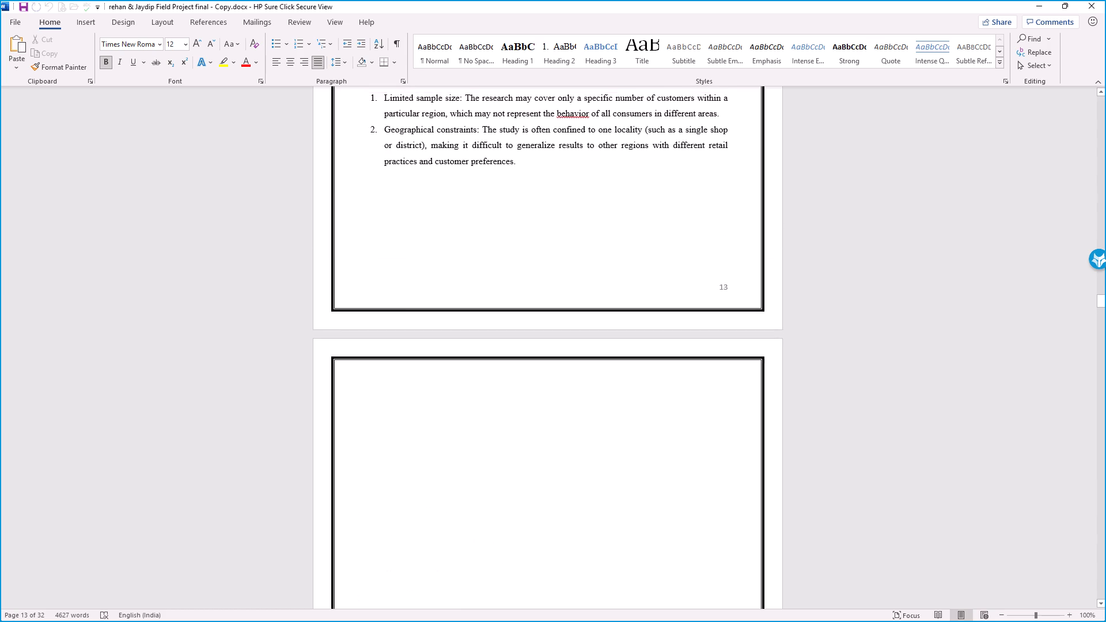
{"action": "scroll", "coordinate": [557, 267], "scroll_direction": "up", "scroll_amount": 3}
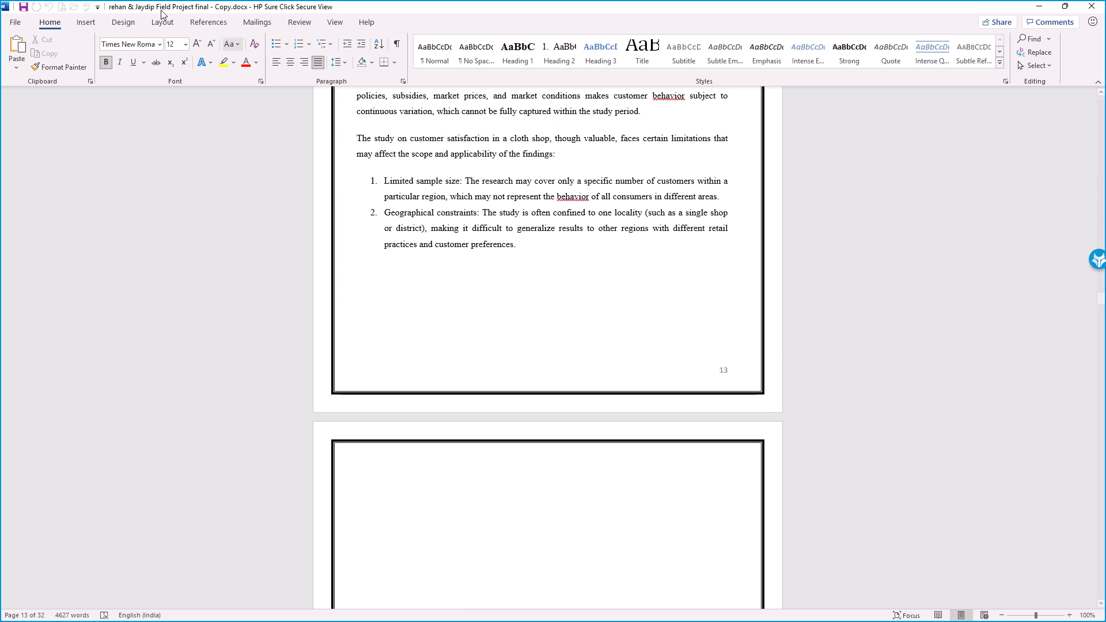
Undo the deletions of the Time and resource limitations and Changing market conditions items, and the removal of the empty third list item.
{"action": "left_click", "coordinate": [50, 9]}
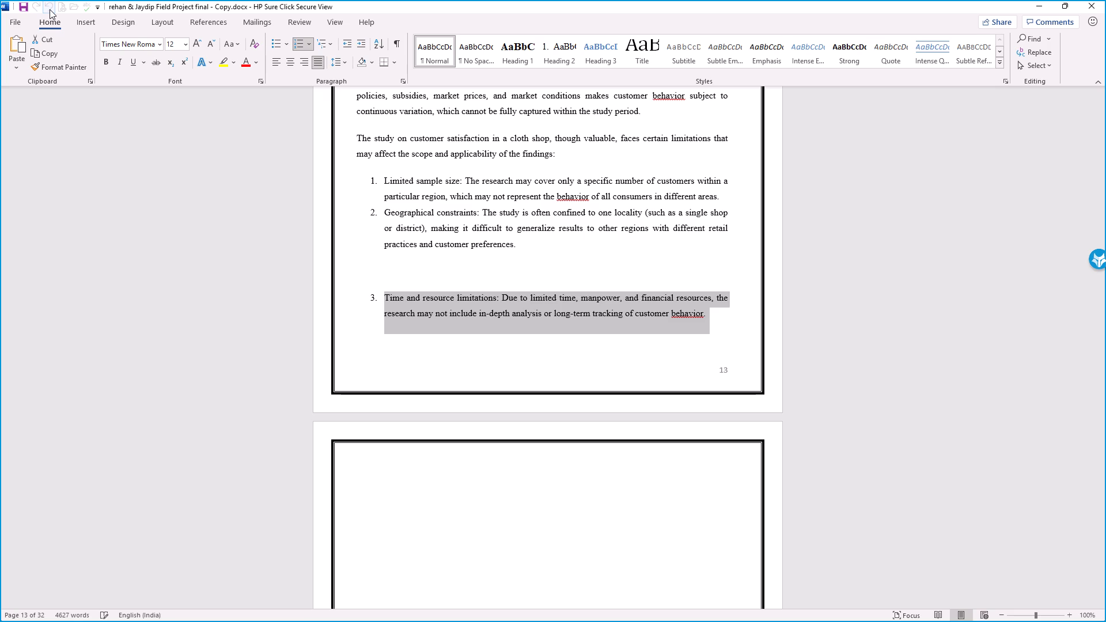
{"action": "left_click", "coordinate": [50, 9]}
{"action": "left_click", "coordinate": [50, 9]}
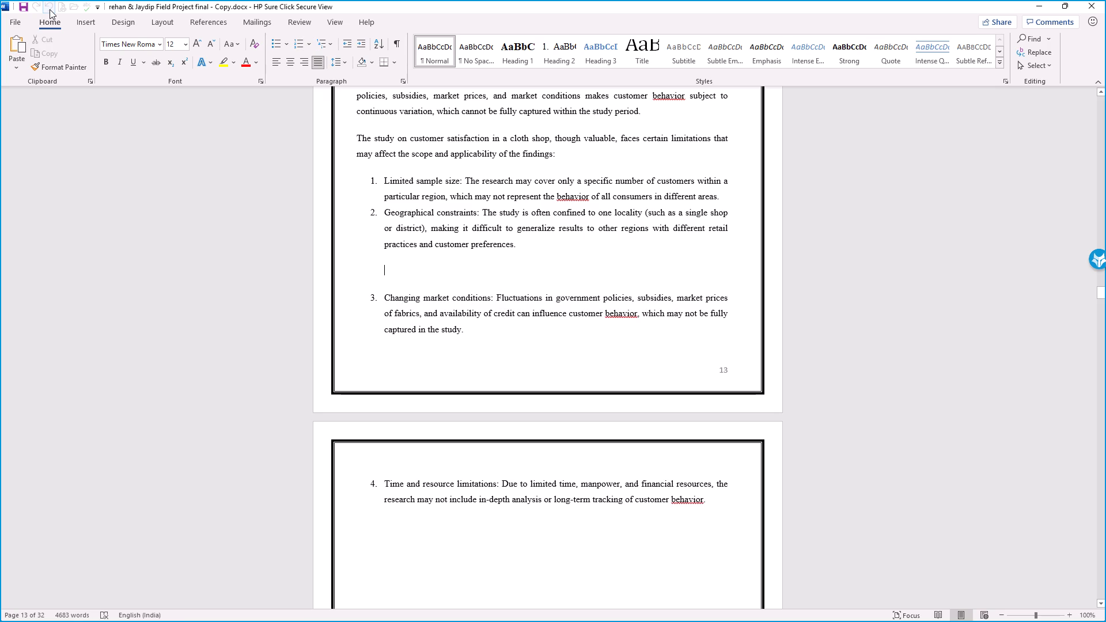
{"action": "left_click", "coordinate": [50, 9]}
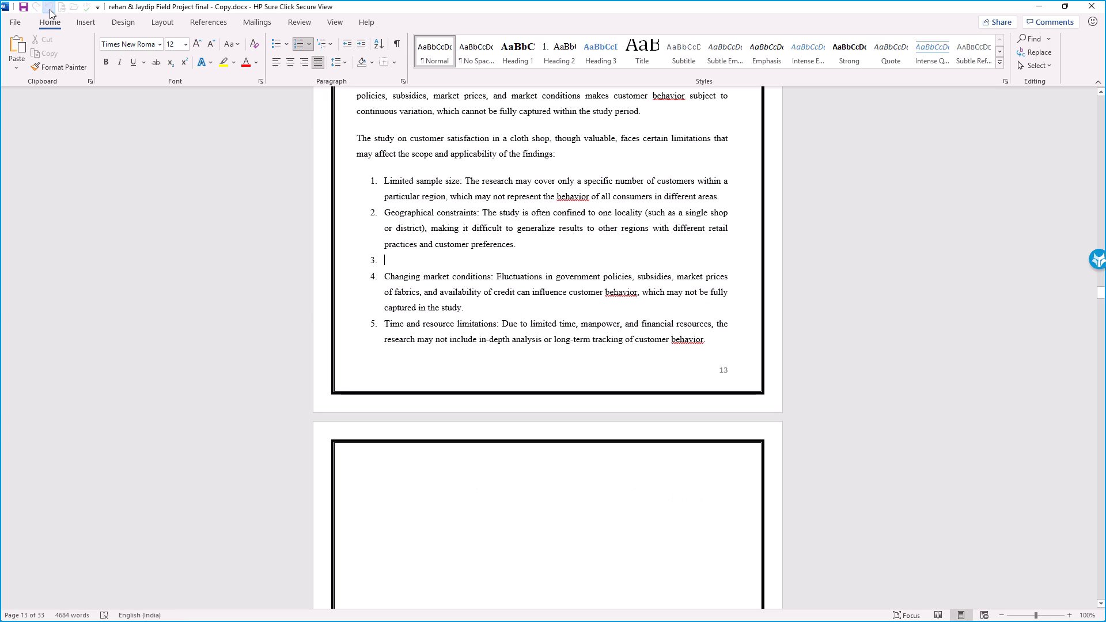
Undo the deletion of the Seasonal influence and Response bias items in the limitations list, and clear the text selection.
{"action": "left_click", "coordinate": [50, 9]}
{"action": "left_click", "coordinate": [50, 9]}
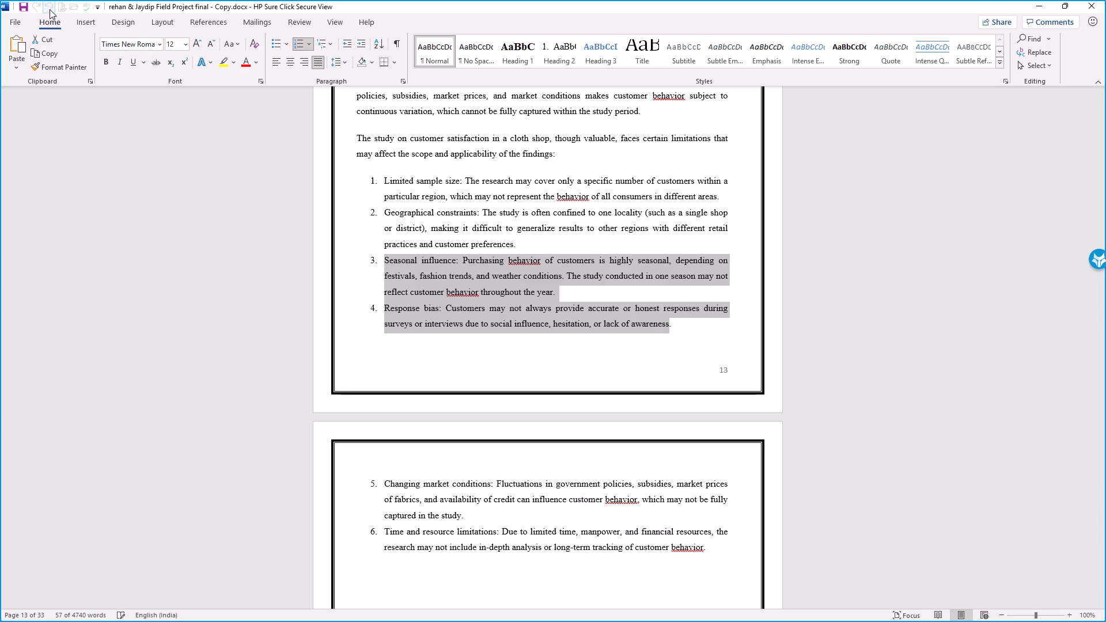
{"action": "left_click", "coordinate": [966, 259]}
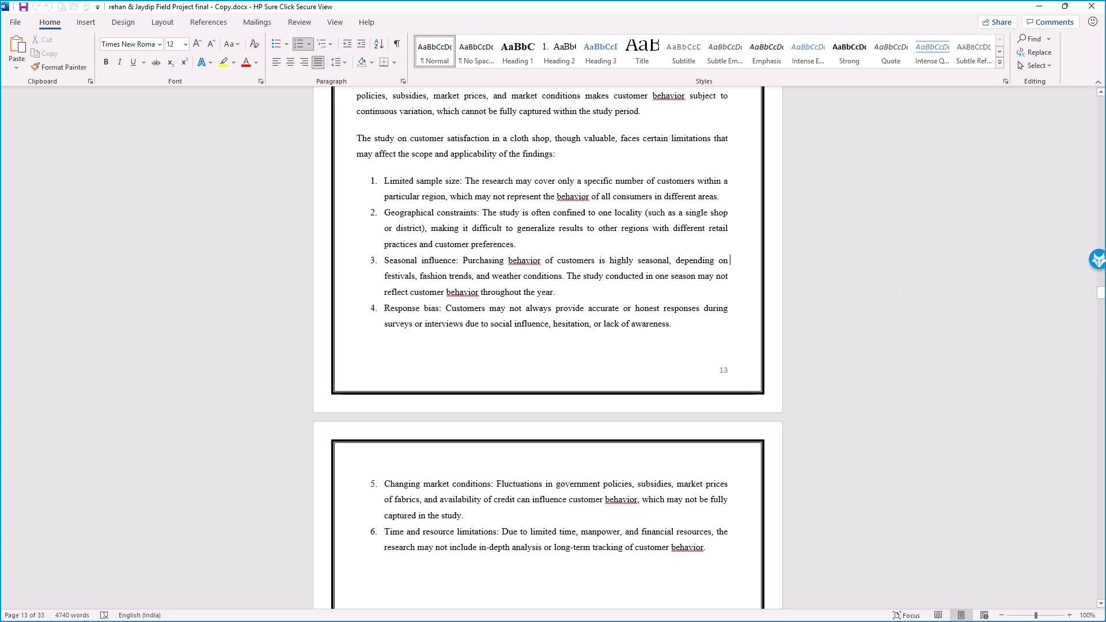
Close the field project report document.
{"action": "scroll", "coordinate": [664, 484], "scroll_direction": "up", "scroll_amount": 3}
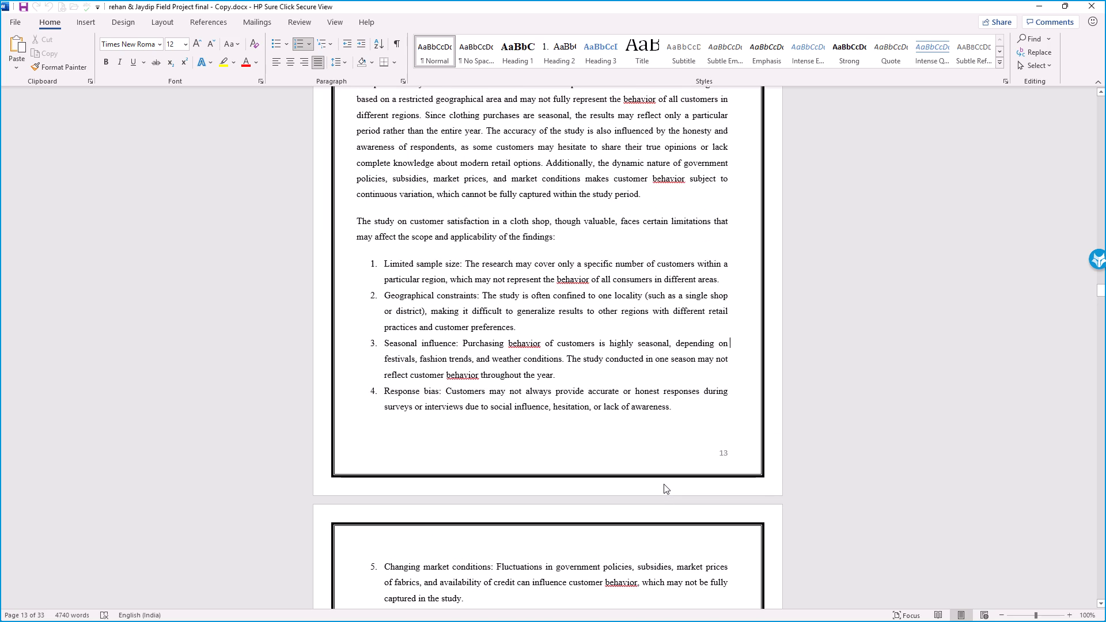
{"action": "scroll", "coordinate": [664, 484], "scroll_direction": "down", "scroll_amount": 3}
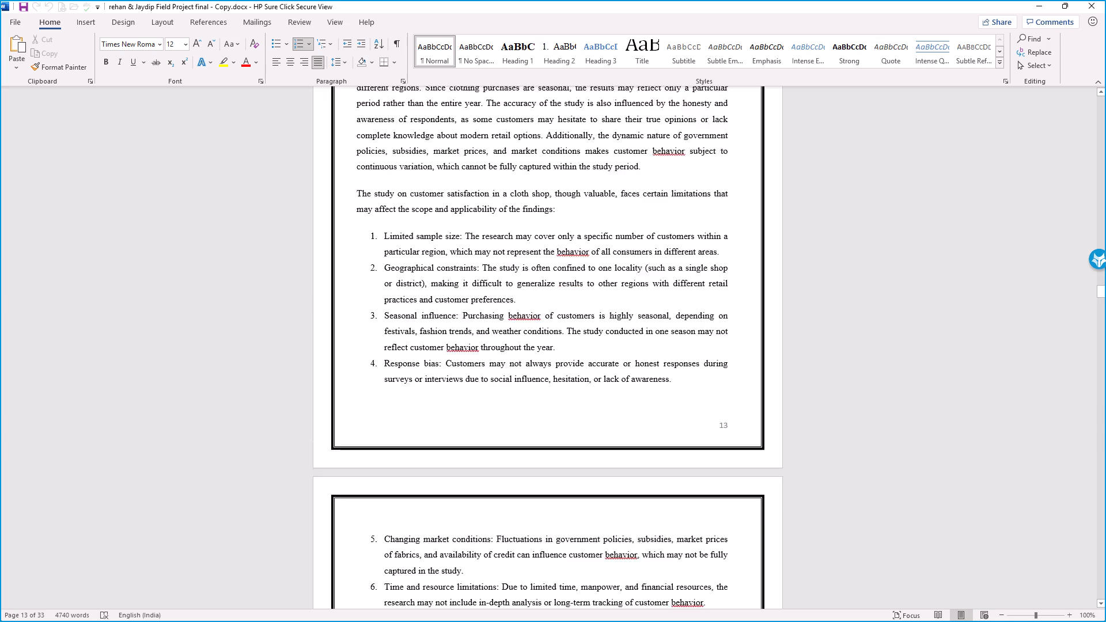
{"action": "scroll", "coordinate": [664, 484], "scroll_direction": "down", "scroll_amount": 2}
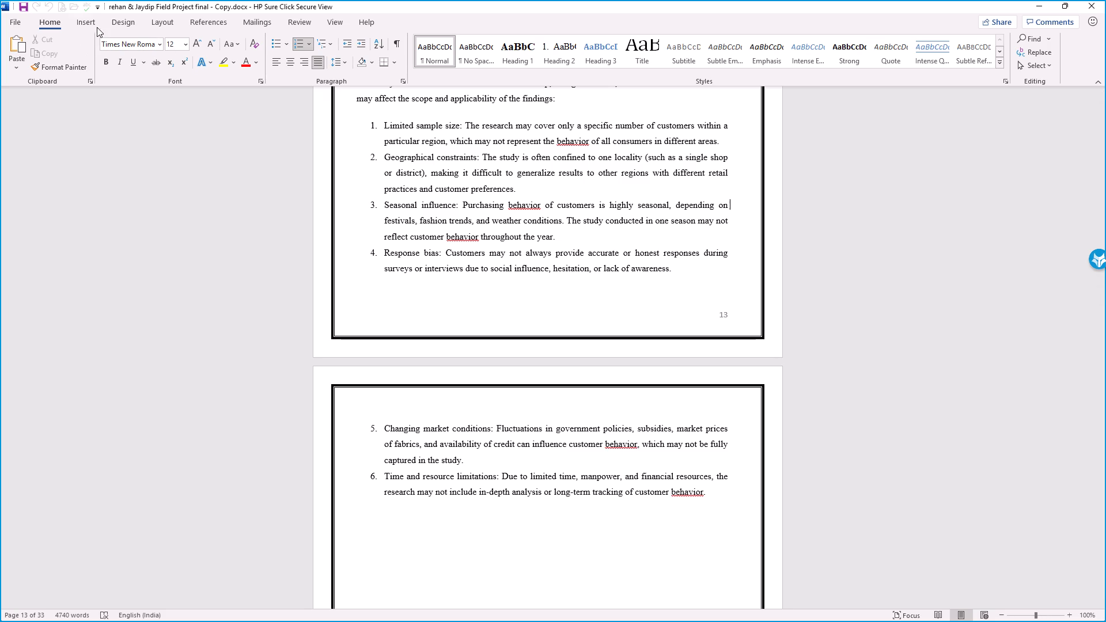
{"action": "left_click", "coordinate": [1095, 7]}
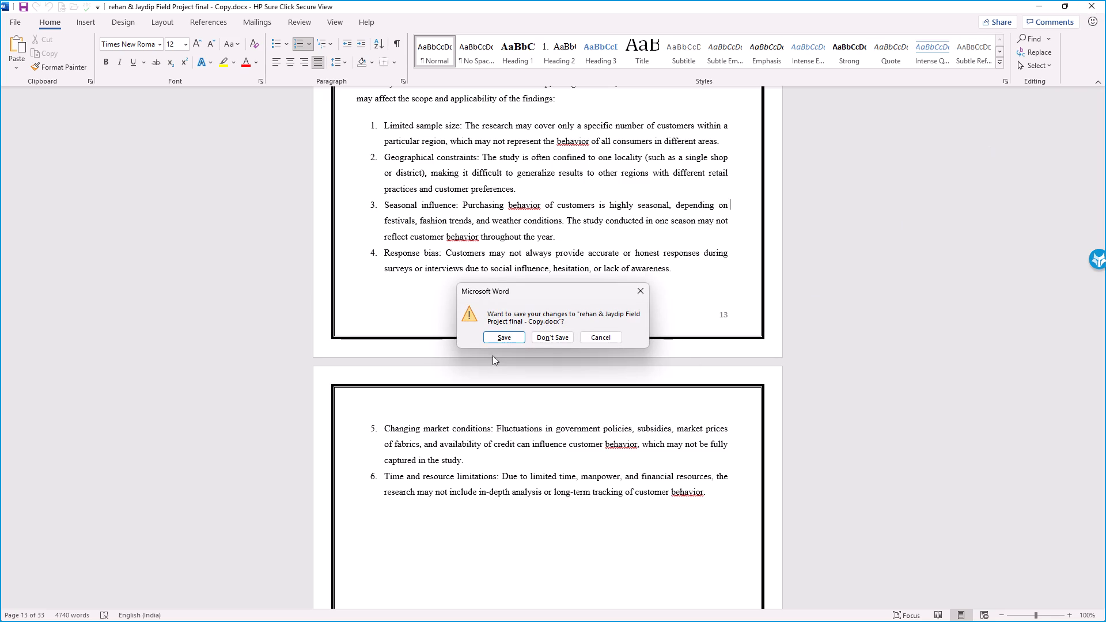
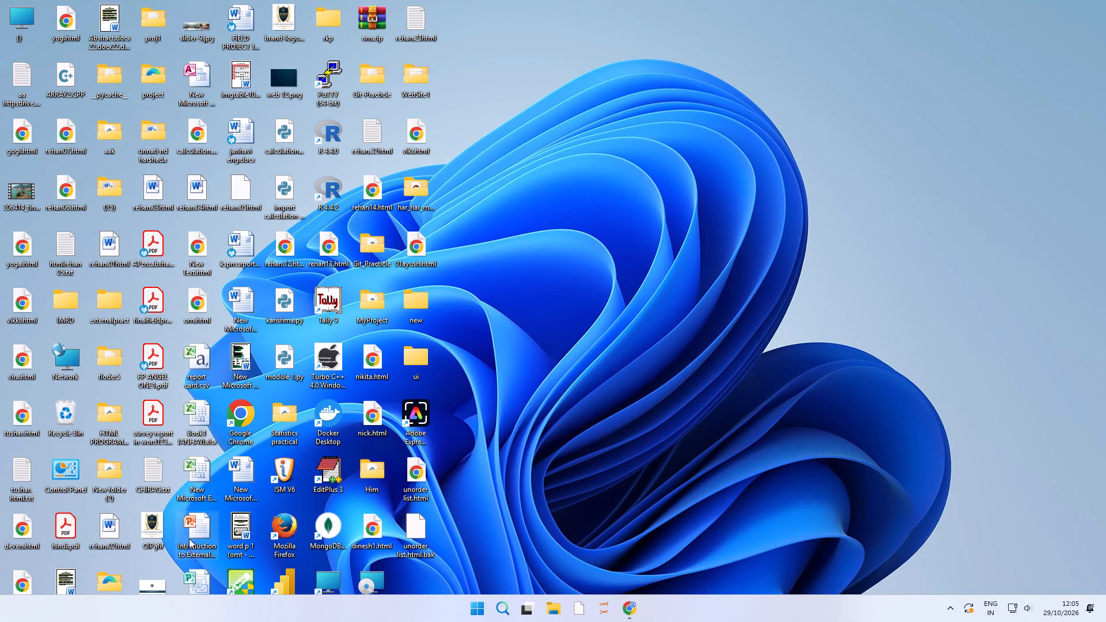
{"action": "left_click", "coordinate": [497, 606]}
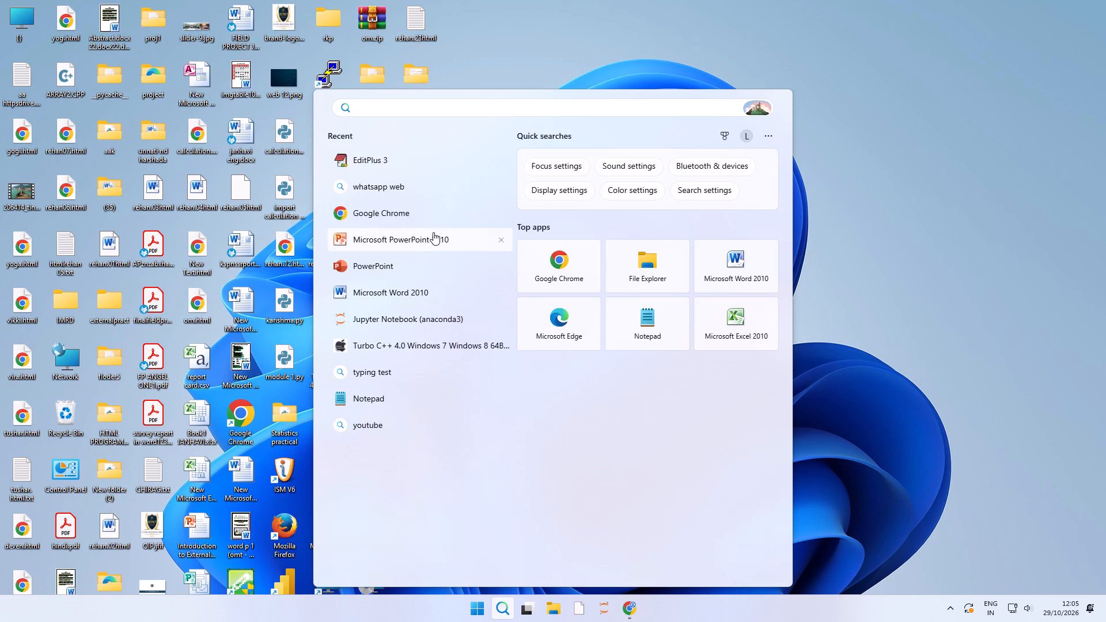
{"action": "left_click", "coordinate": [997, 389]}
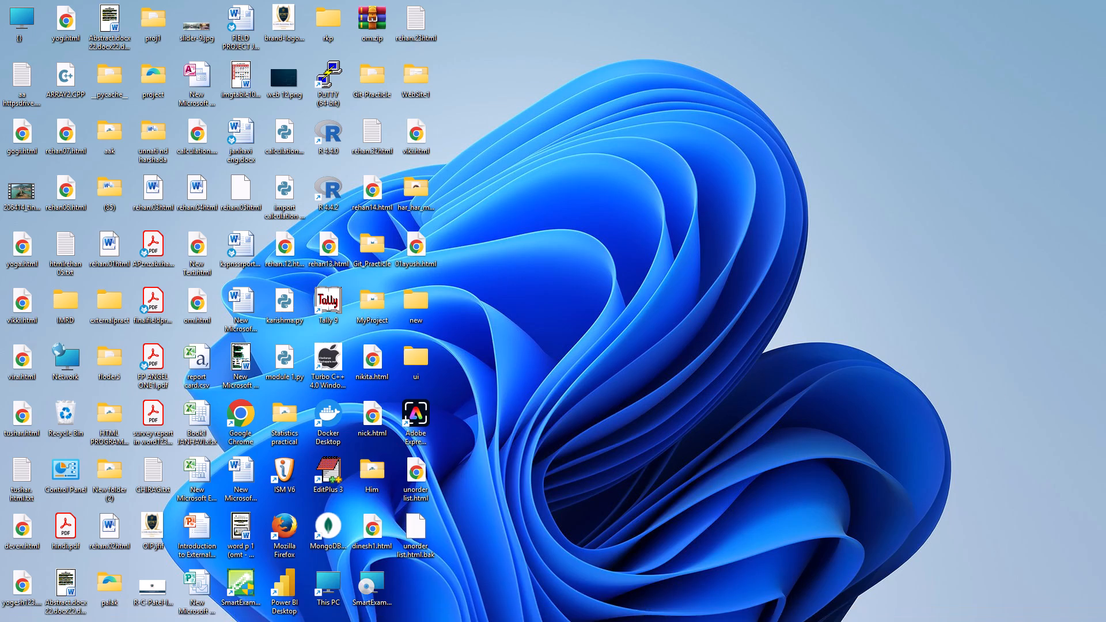
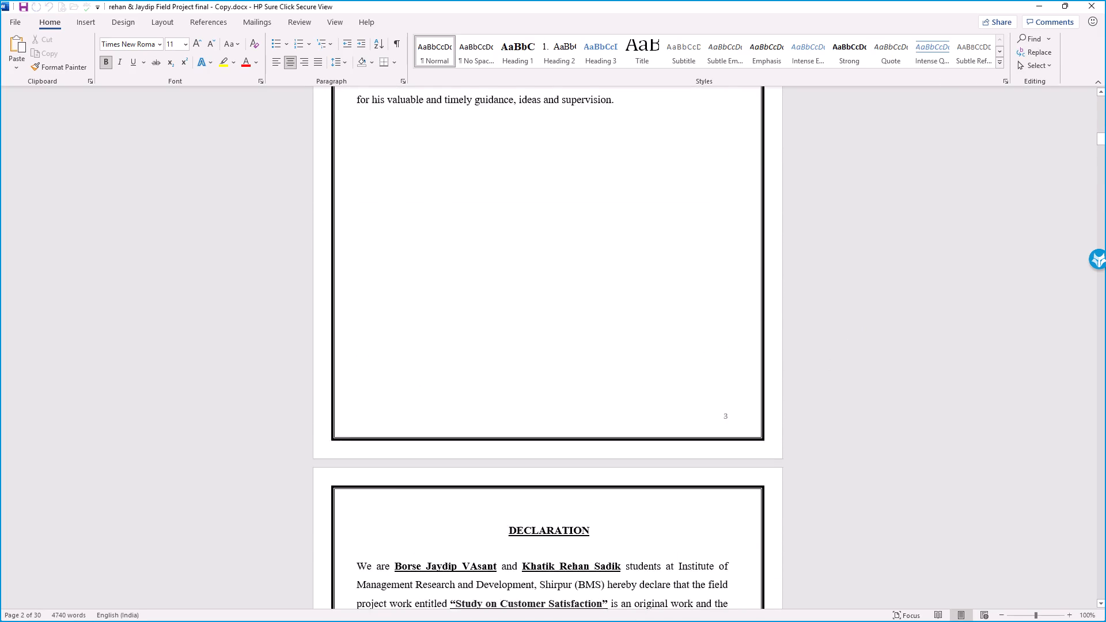
Check the page layout and footer numbers of the front matter, from the certificate through the acknowledgement to the declaration.
{"action": "scroll", "coordinate": [865, 321], "scroll_direction": "up", "scroll_amount": 19}
{"action": "scroll", "coordinate": [865, 321], "scroll_direction": "up", "scroll_amount": 13}
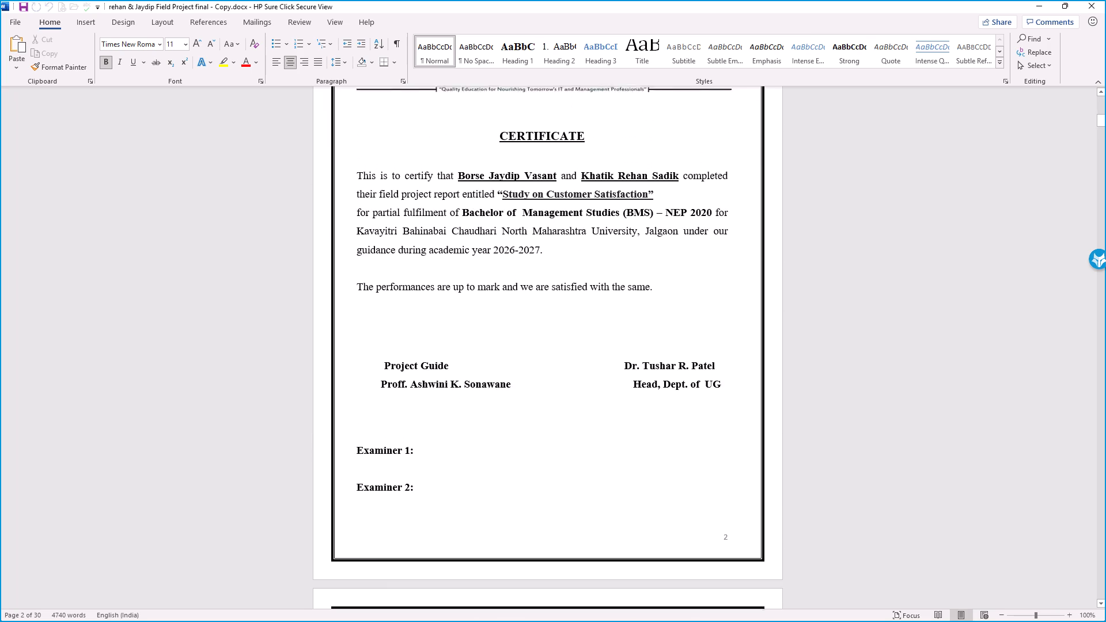
{"action": "scroll", "coordinate": [865, 321], "scroll_direction": "up", "scroll_amount": 12}
{"action": "scroll", "coordinate": [865, 321], "scroll_direction": "down", "scroll_amount": 11}
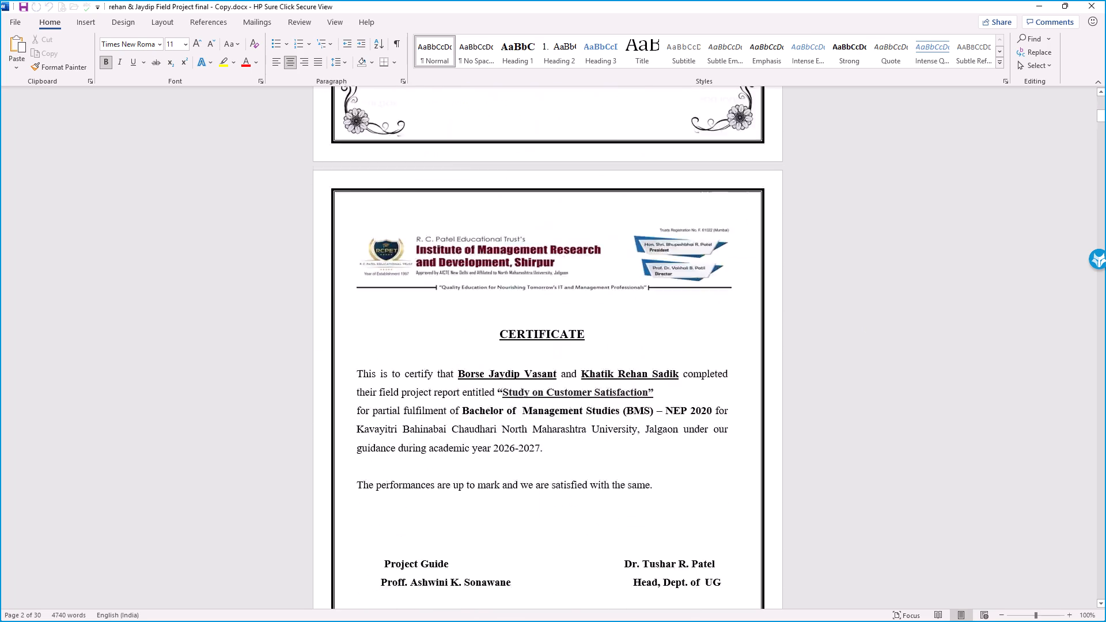
{"action": "scroll", "coordinate": [865, 321], "scroll_direction": "down", "scroll_amount": 14}
{"action": "scroll", "coordinate": [865, 321], "scroll_direction": "down", "scroll_amount": 17}
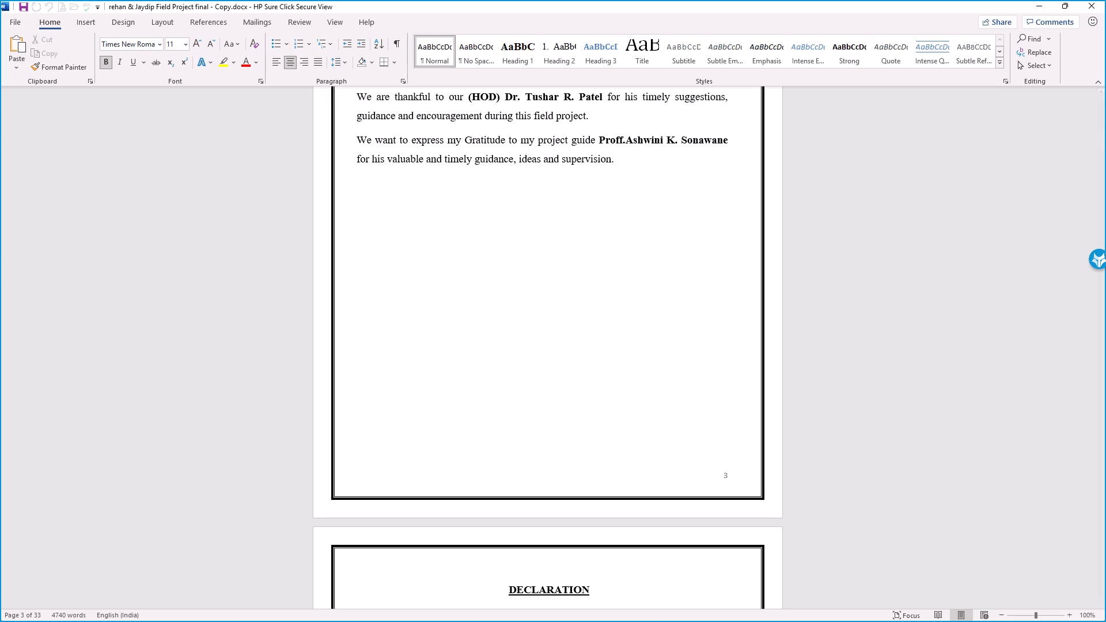
{"action": "scroll", "coordinate": [794, 294], "scroll_direction": "down", "scroll_amount": 18}
{"action": "scroll", "coordinate": [795, 294], "scroll_direction": "down", "scroll_amount": 9}
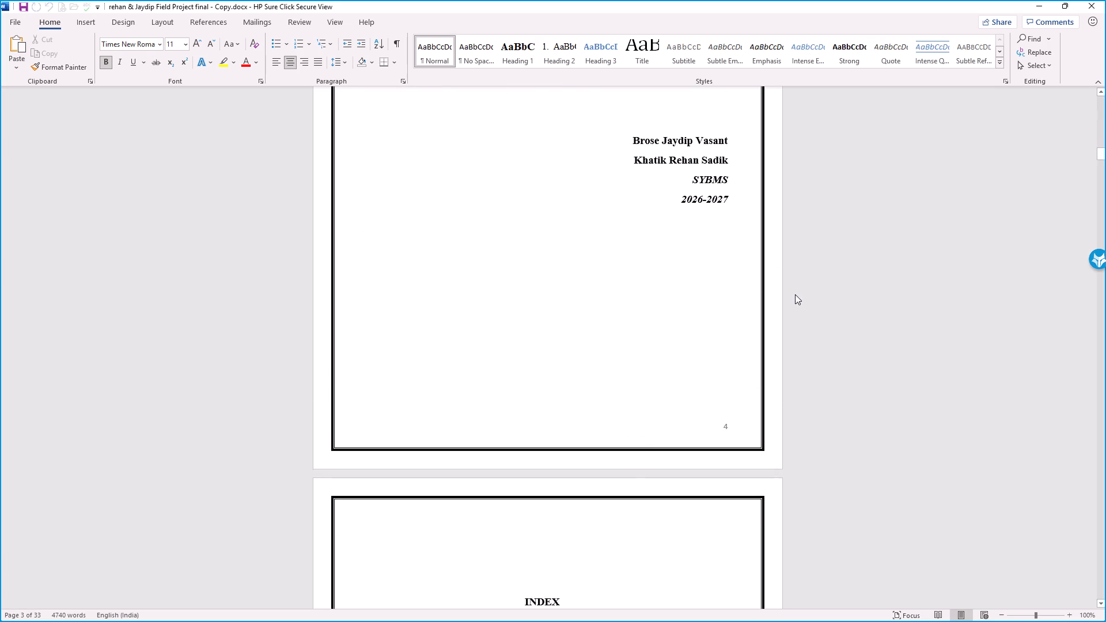
Check the page layout and page breaks from the index through the significance, needs, characteristics and scope sections to the study objectives.
{"action": "scroll", "coordinate": [795, 294], "scroll_direction": "down", "scroll_amount": 11}
{"action": "scroll", "coordinate": [795, 294], "scroll_direction": "up", "scroll_amount": 1}
{"action": "scroll", "coordinate": [795, 294], "scroll_direction": "down", "scroll_amount": 20}
{"action": "scroll", "coordinate": [795, 294], "scroll_direction": "down", "scroll_amount": 15}
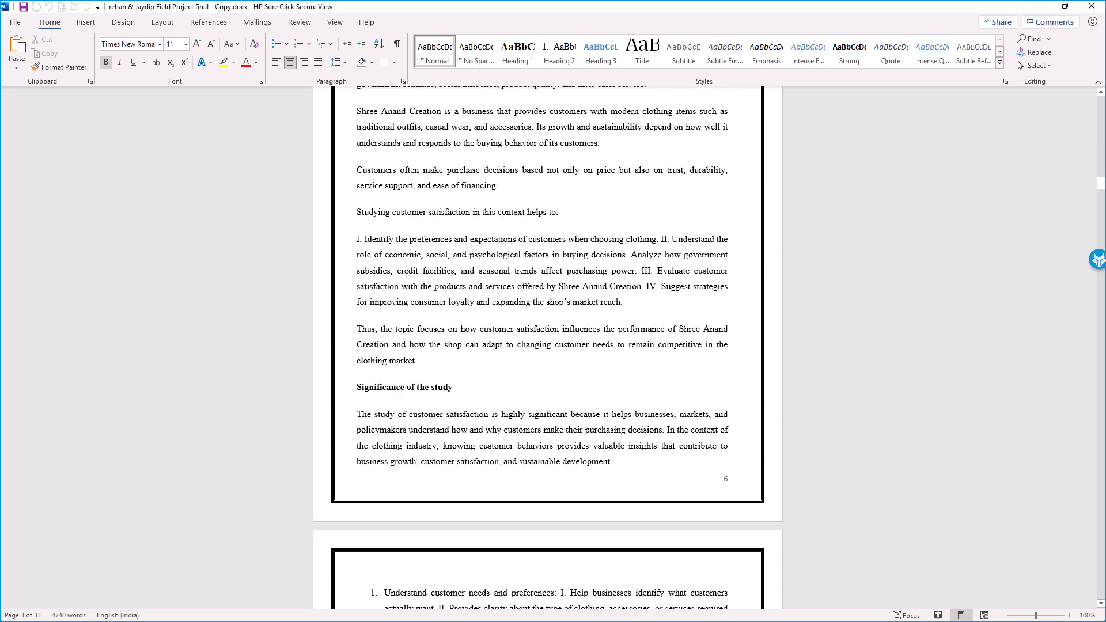
{"action": "scroll", "coordinate": [795, 294], "scroll_direction": "down", "scroll_amount": 13}
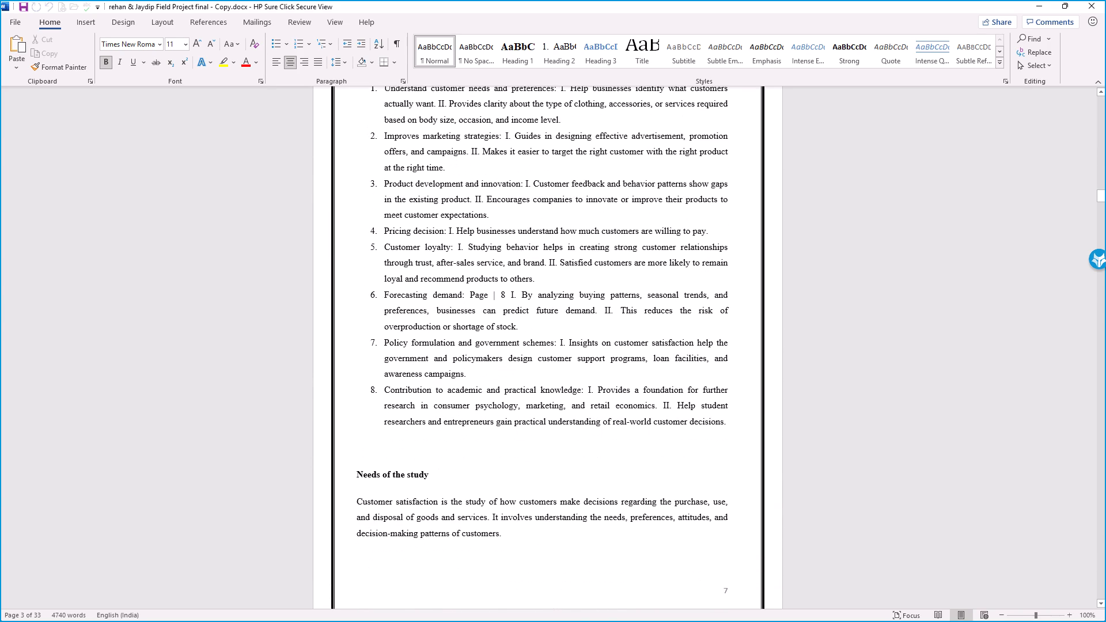
{"action": "scroll", "coordinate": [795, 294], "scroll_direction": "down", "scroll_amount": 11}
{"action": "scroll", "coordinate": [795, 294], "scroll_direction": "down", "scroll_amount": 13}
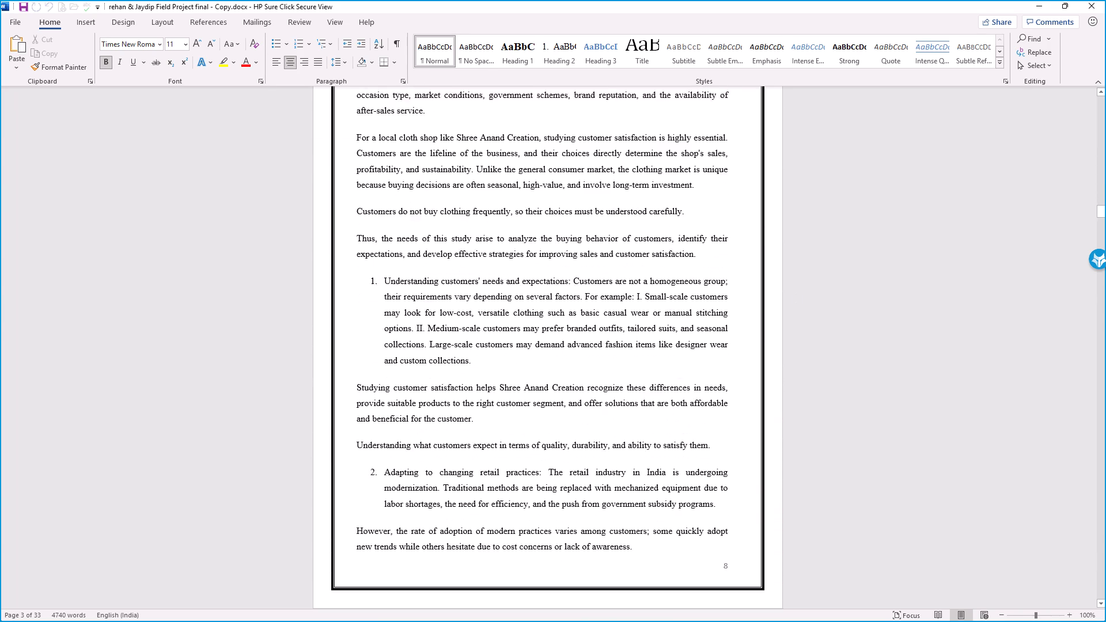
{"action": "scroll", "coordinate": [795, 294], "scroll_direction": "down", "scroll_amount": 19}
{"action": "scroll", "coordinate": [795, 294], "scroll_direction": "down", "scroll_amount": 6}
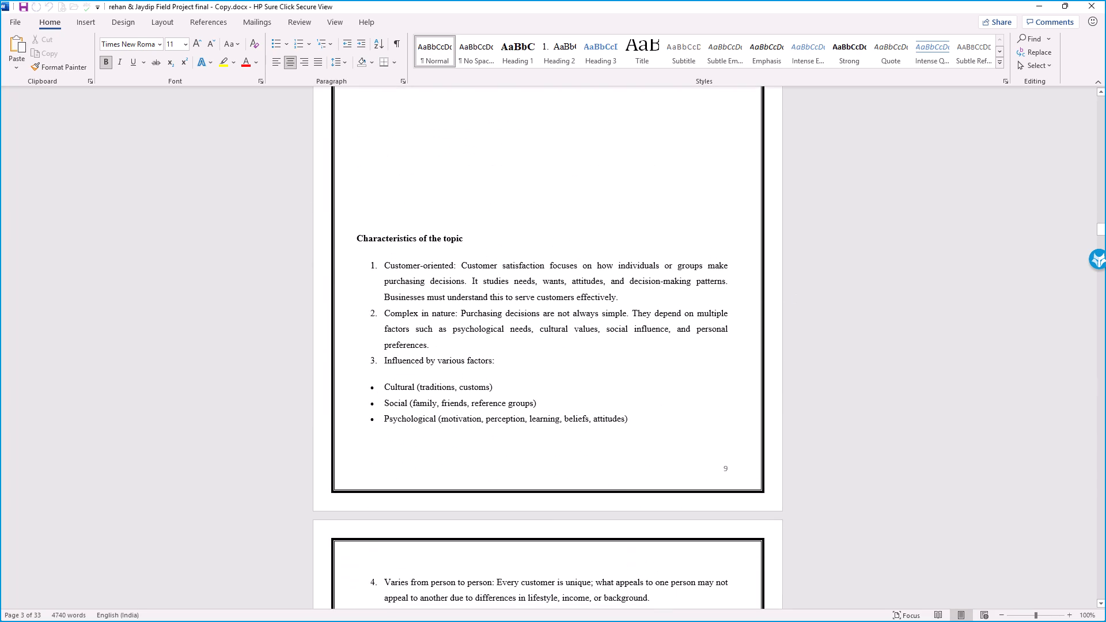
{"action": "scroll", "coordinate": [795, 294], "scroll_direction": "down", "scroll_amount": 18}
{"action": "scroll", "coordinate": [795, 294], "scroll_direction": "down", "scroll_amount": 7}
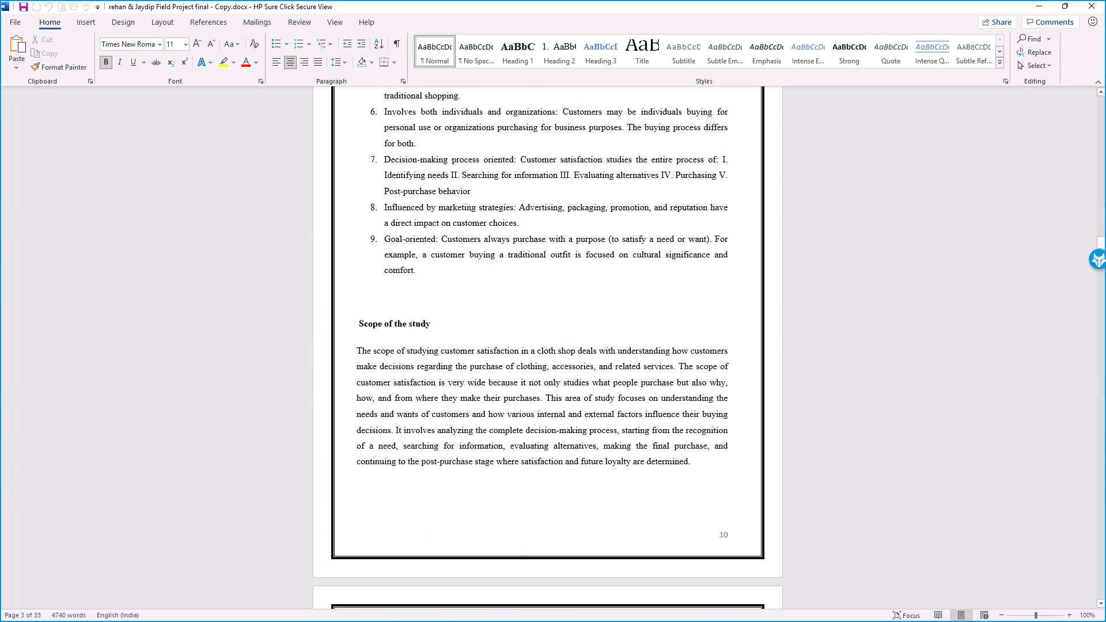
{"action": "scroll", "coordinate": [795, 294], "scroll_direction": "down", "scroll_amount": 14}
{"action": "scroll", "coordinate": [795, 294], "scroll_direction": "down", "scroll_amount": 13}
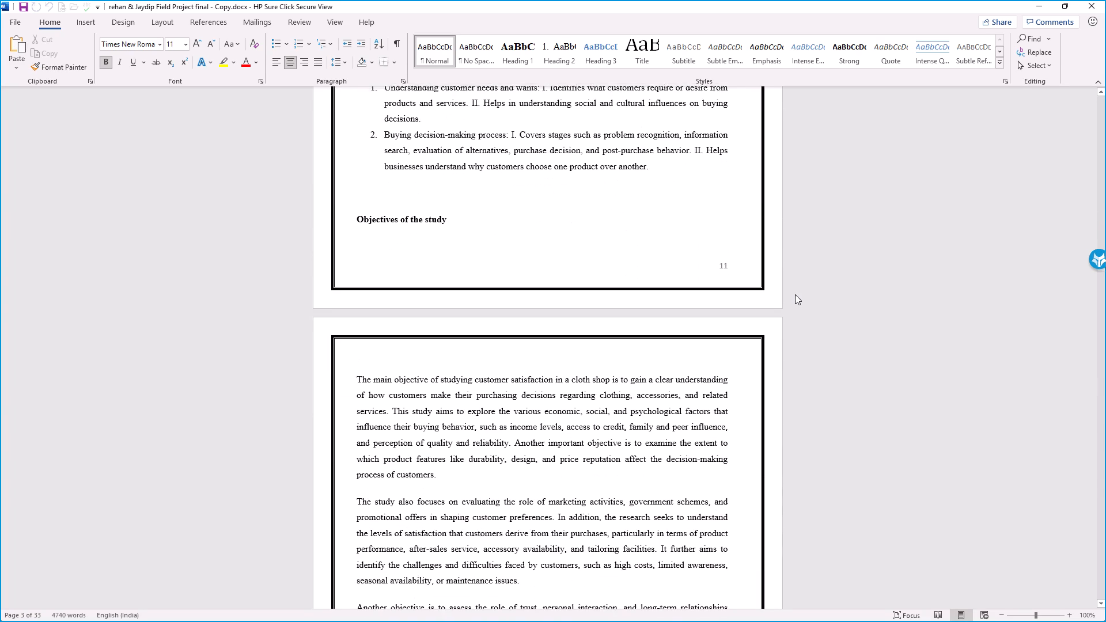
Examine the reopened report's pages from the objectives of the study through the end of the limitations list.
{"action": "scroll", "coordinate": [795, 294], "scroll_direction": "down", "scroll_amount": 12}
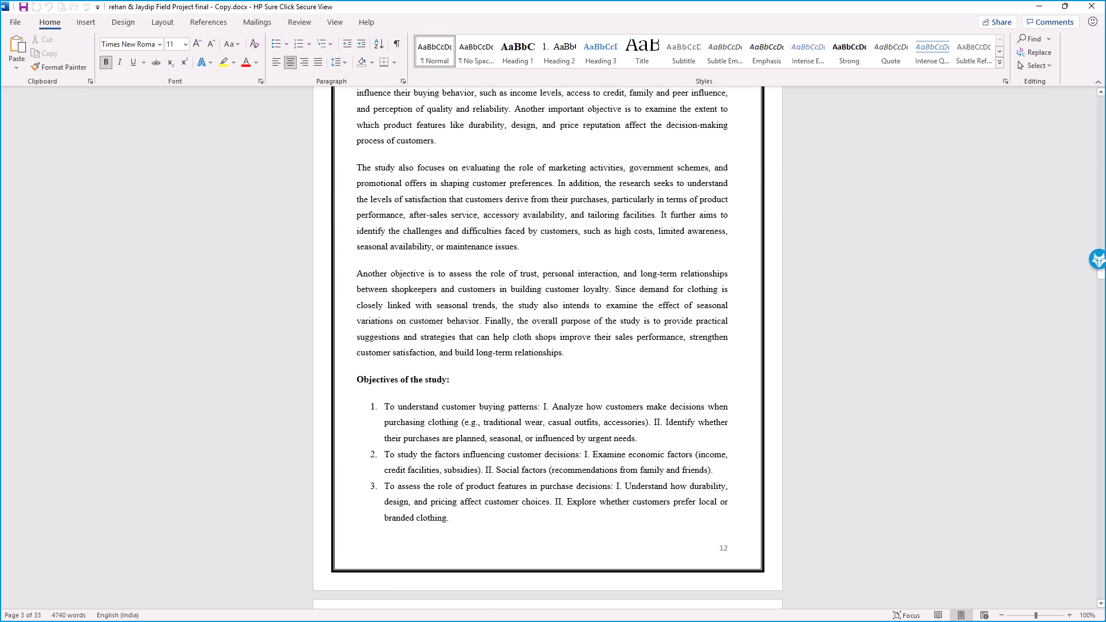
{"action": "scroll", "coordinate": [795, 294], "scroll_direction": "down", "scroll_amount": 10}
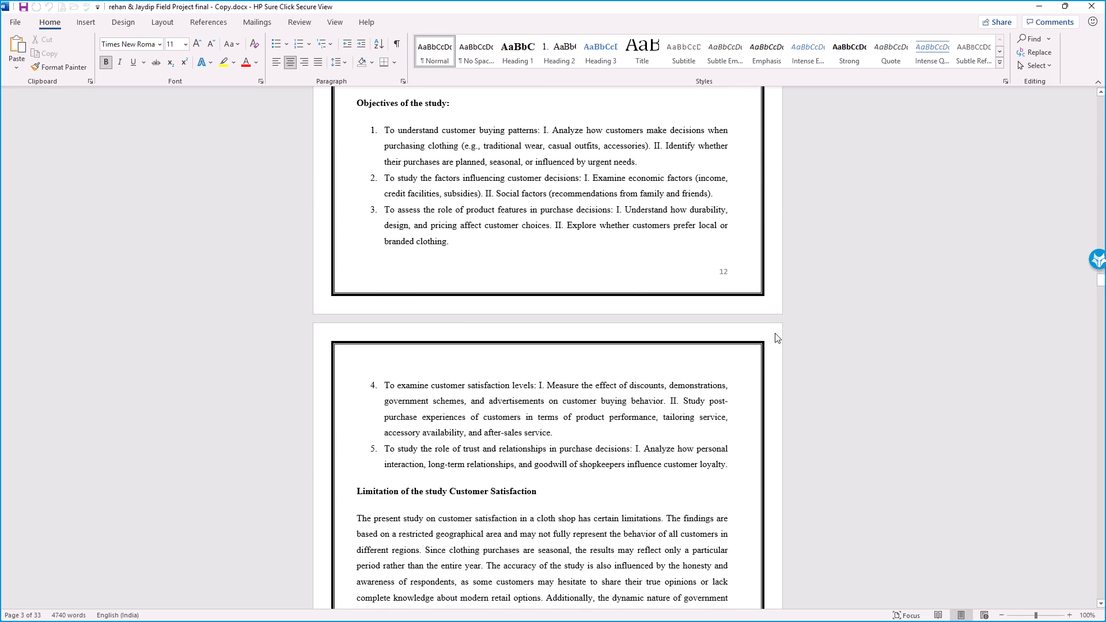
{"action": "scroll", "coordinate": [802, 323], "scroll_direction": "down", "scroll_amount": 6}
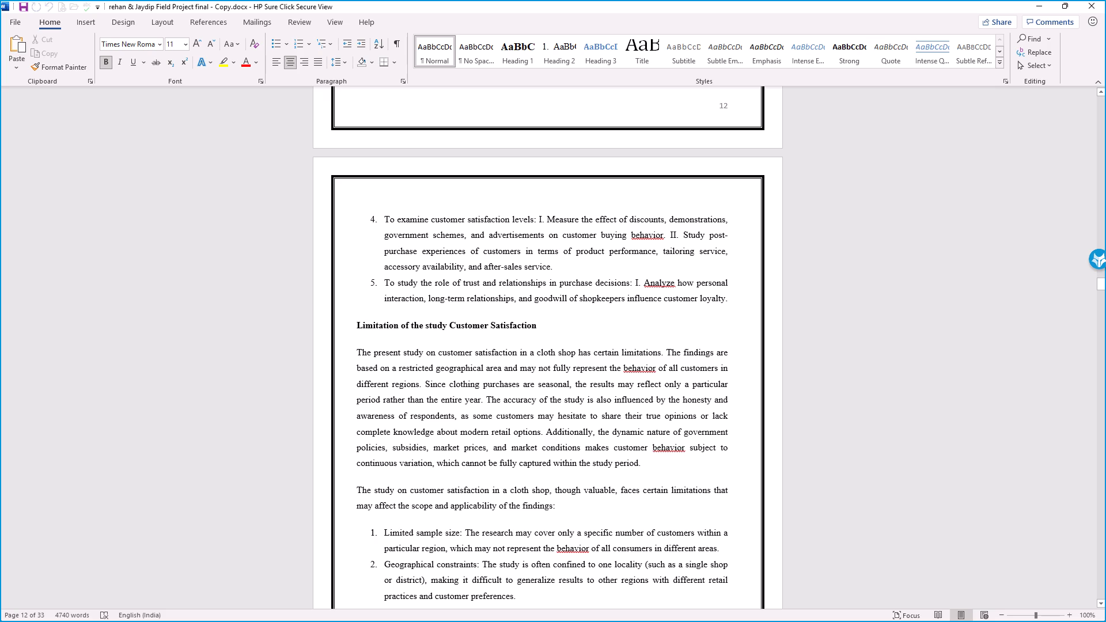
{"action": "scroll", "coordinate": [988, 225], "scroll_direction": "down", "scroll_amount": 16}
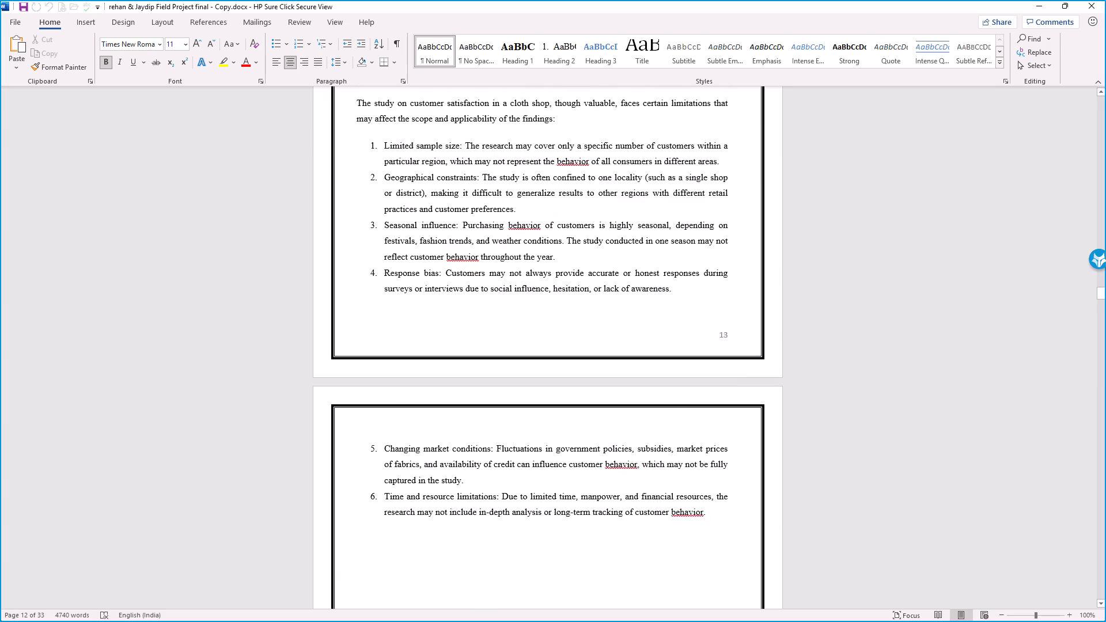
{"action": "scroll", "coordinate": [965, 246], "scroll_direction": "down", "scroll_amount": 10}
{"action": "scroll", "coordinate": [963, 249], "scroll_direction": "up", "scroll_amount": 10}
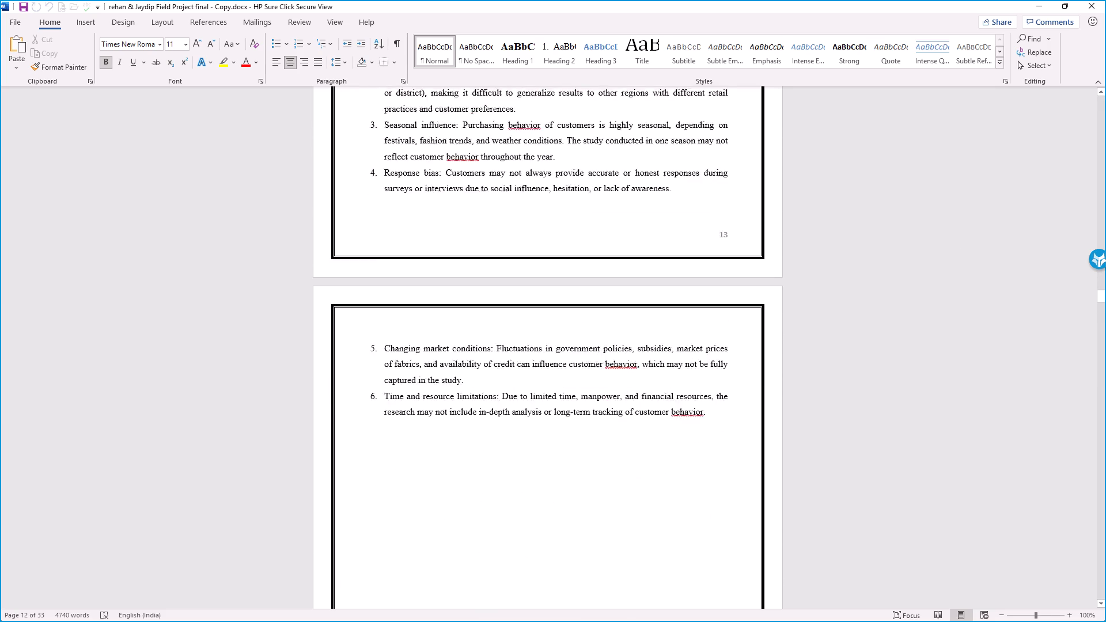
{"action": "scroll", "coordinate": [963, 249], "scroll_direction": "up", "scroll_amount": 3}
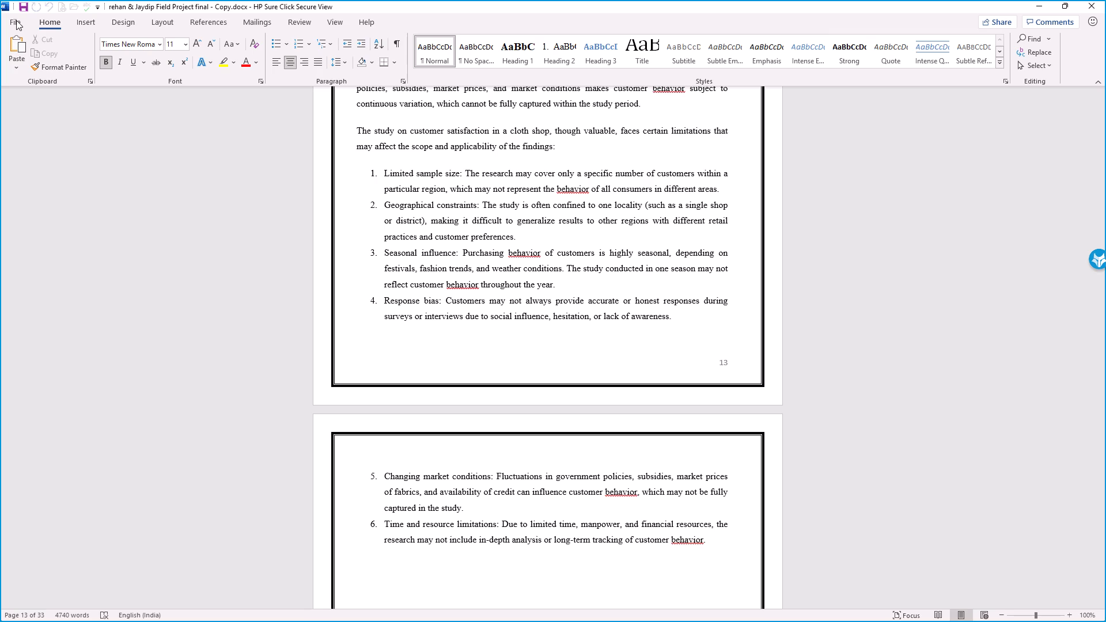
Save the report under a new name in Downloads as a Word Document (*.docx), making the name end in "Field Project final 2 - Copy".
{"action": "left_click", "coordinate": [16, 20]}
{"action": "left_click", "coordinate": [41, 153]}
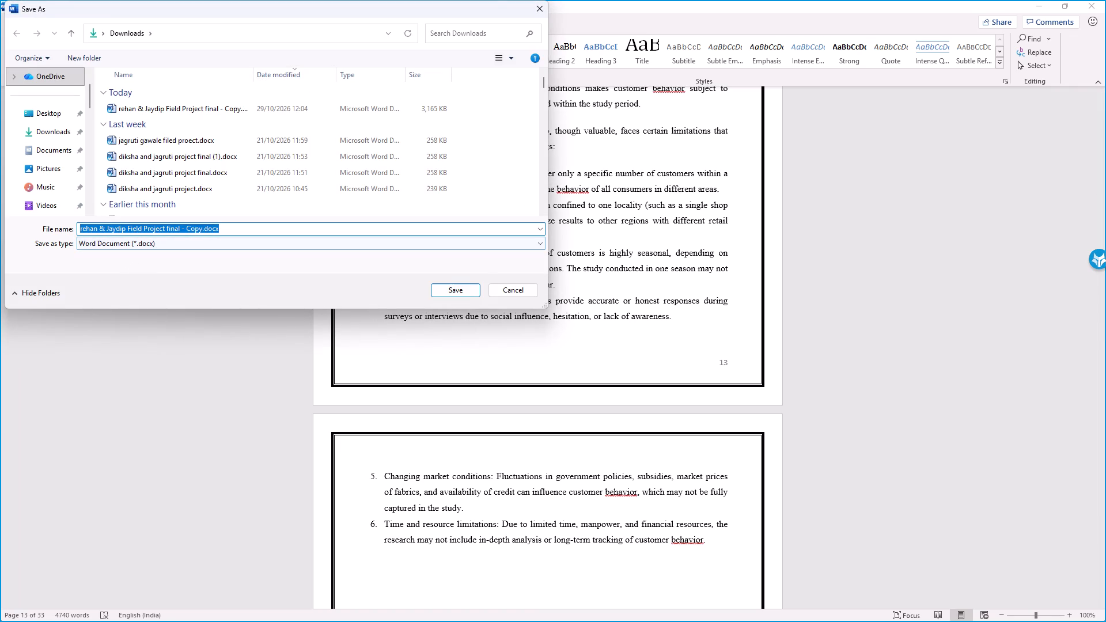
{"action": "left_click", "coordinate": [181, 229]}
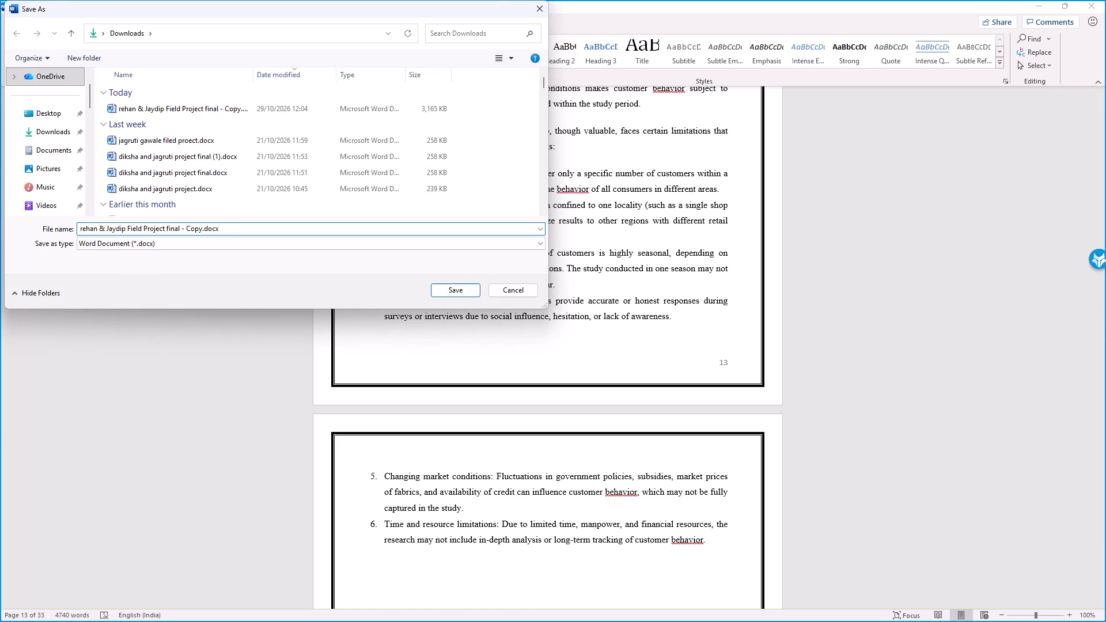
{"action": "key", "text": "2"}
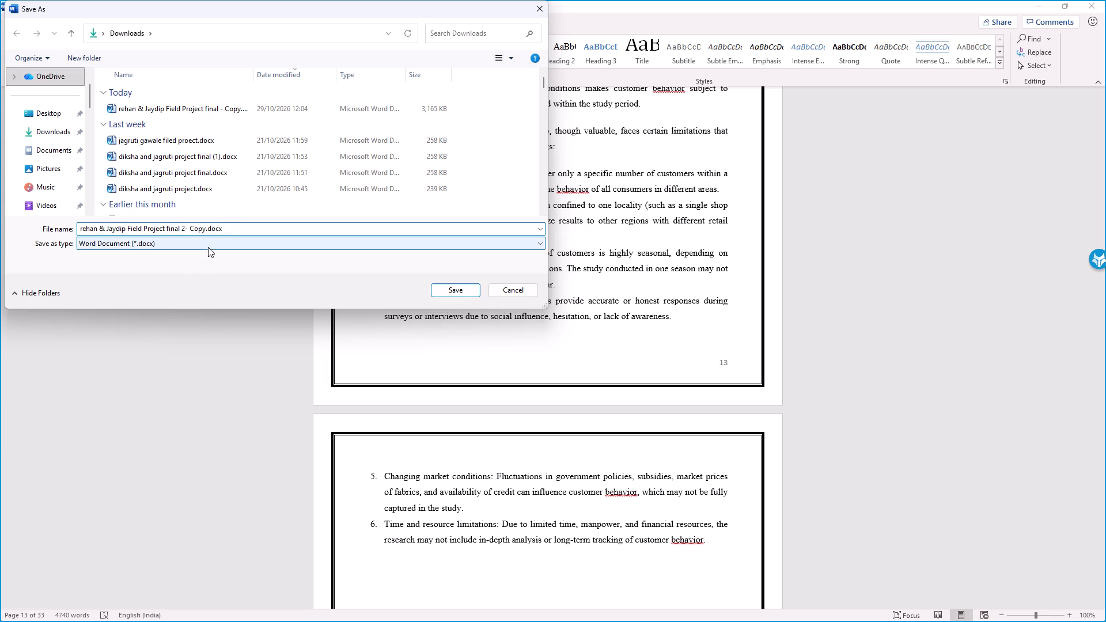
{"action": "key", "text": "space"}
{"action": "left_click", "coordinate": [173, 245]}
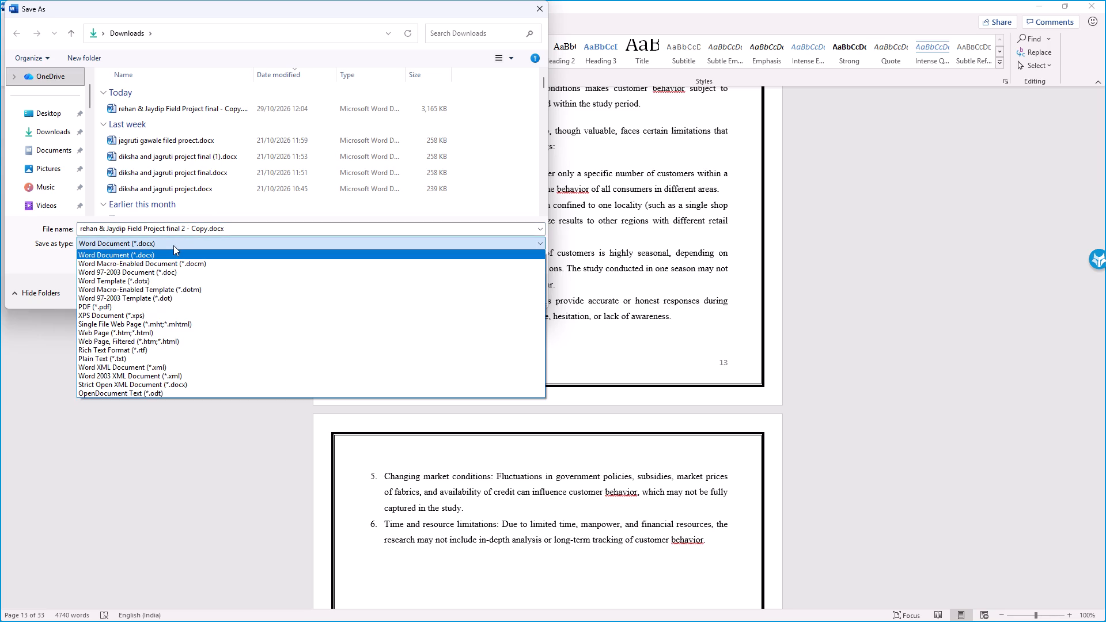
{"action": "left_click", "coordinate": [173, 245]}
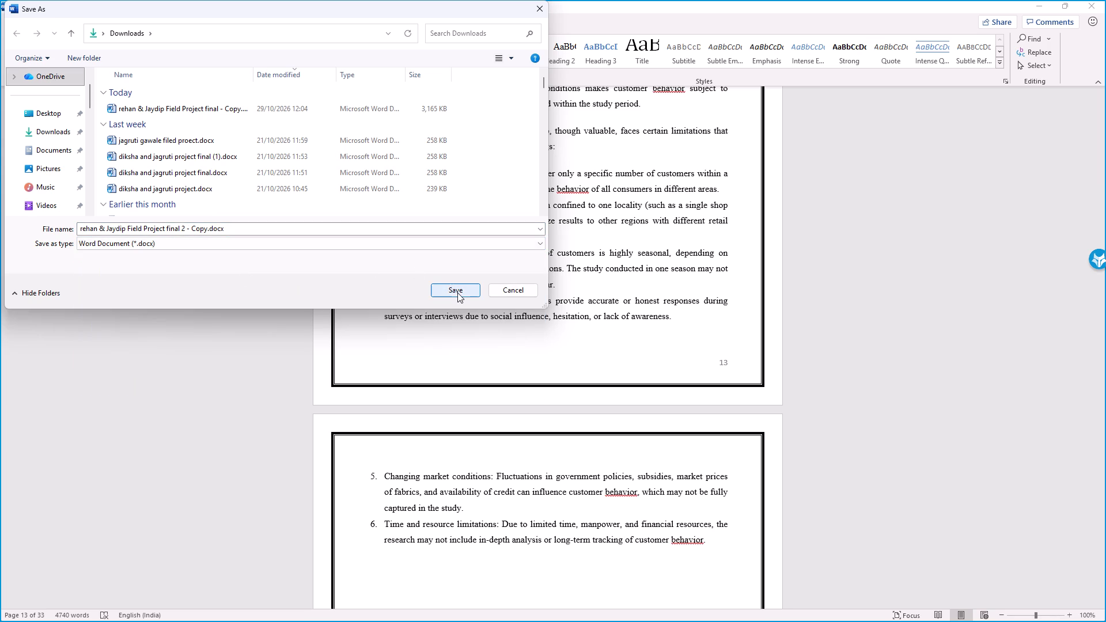
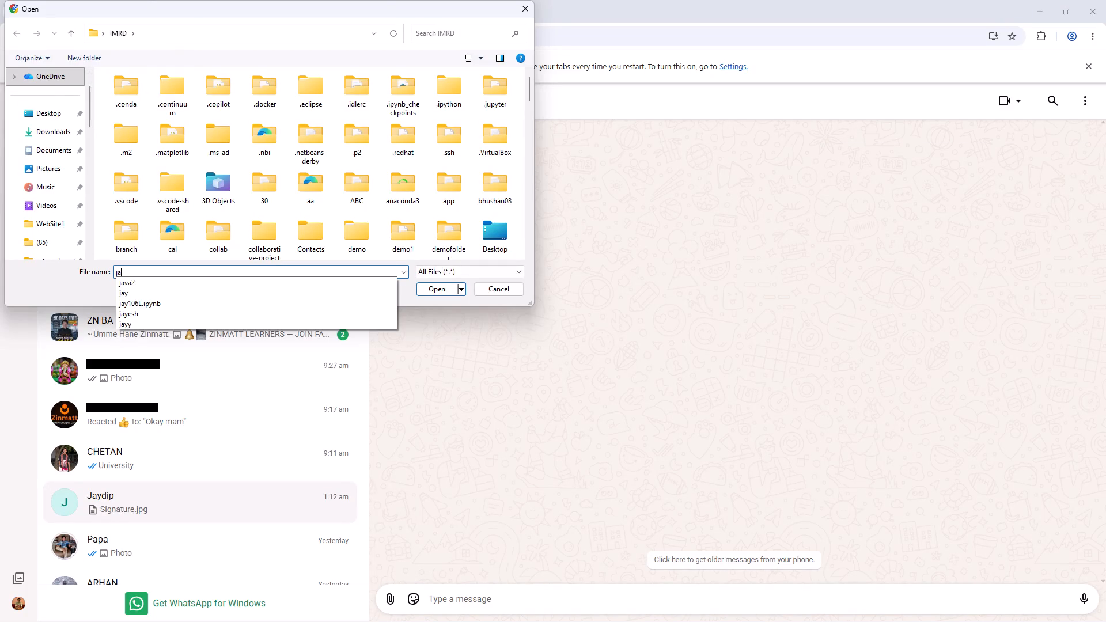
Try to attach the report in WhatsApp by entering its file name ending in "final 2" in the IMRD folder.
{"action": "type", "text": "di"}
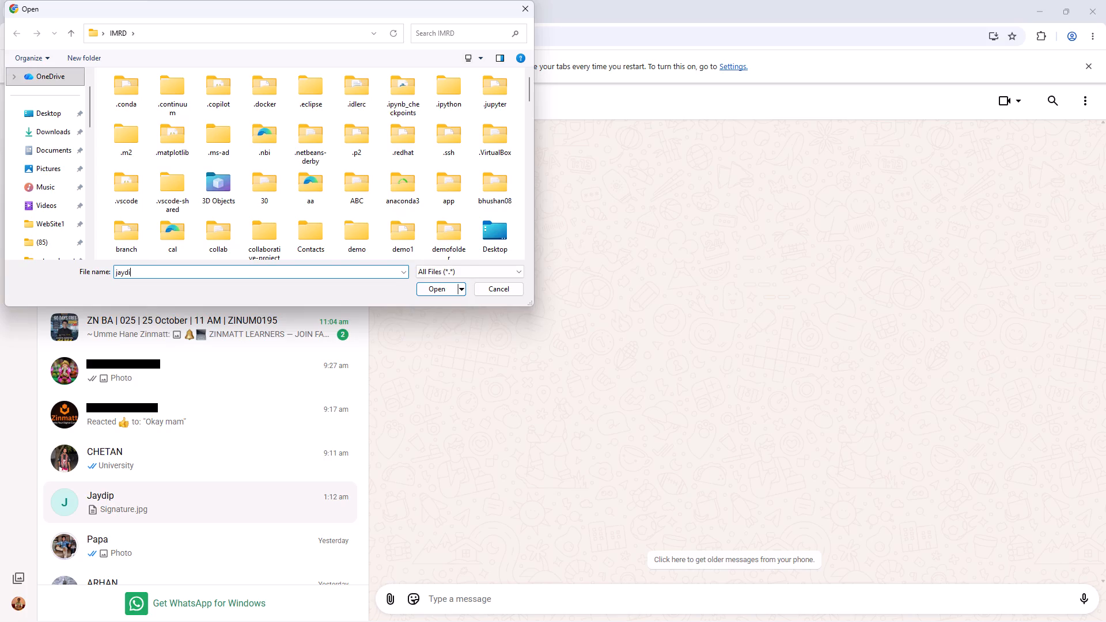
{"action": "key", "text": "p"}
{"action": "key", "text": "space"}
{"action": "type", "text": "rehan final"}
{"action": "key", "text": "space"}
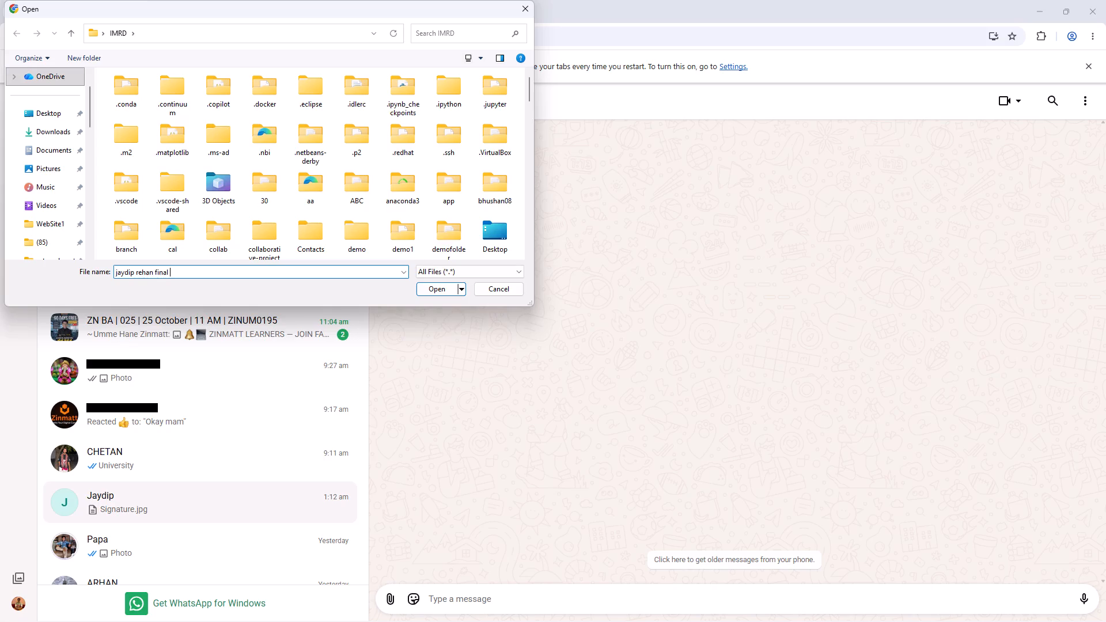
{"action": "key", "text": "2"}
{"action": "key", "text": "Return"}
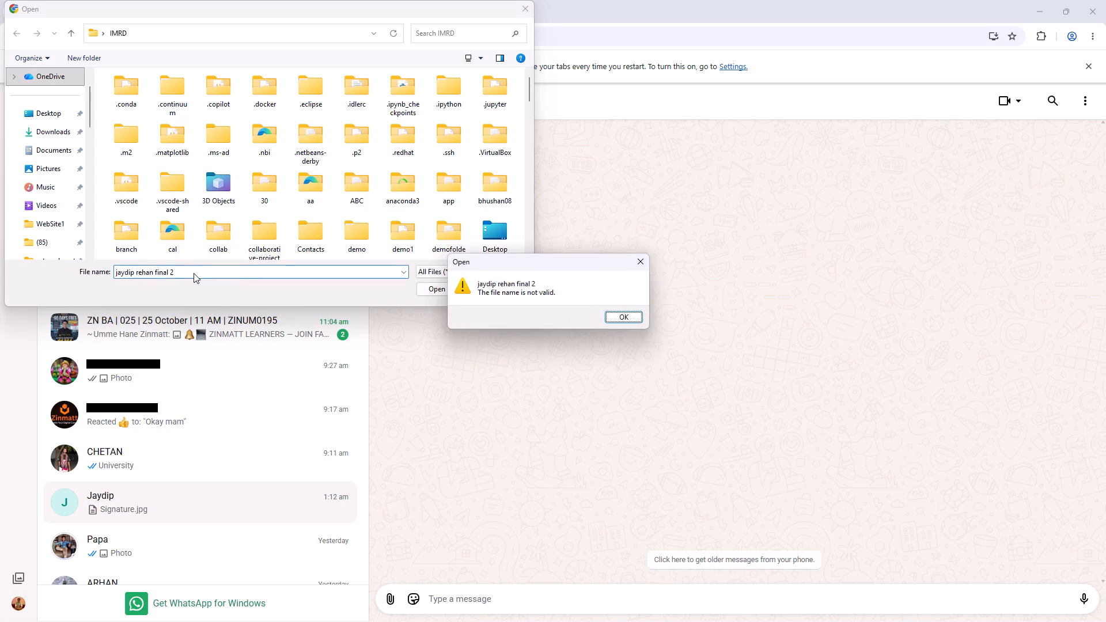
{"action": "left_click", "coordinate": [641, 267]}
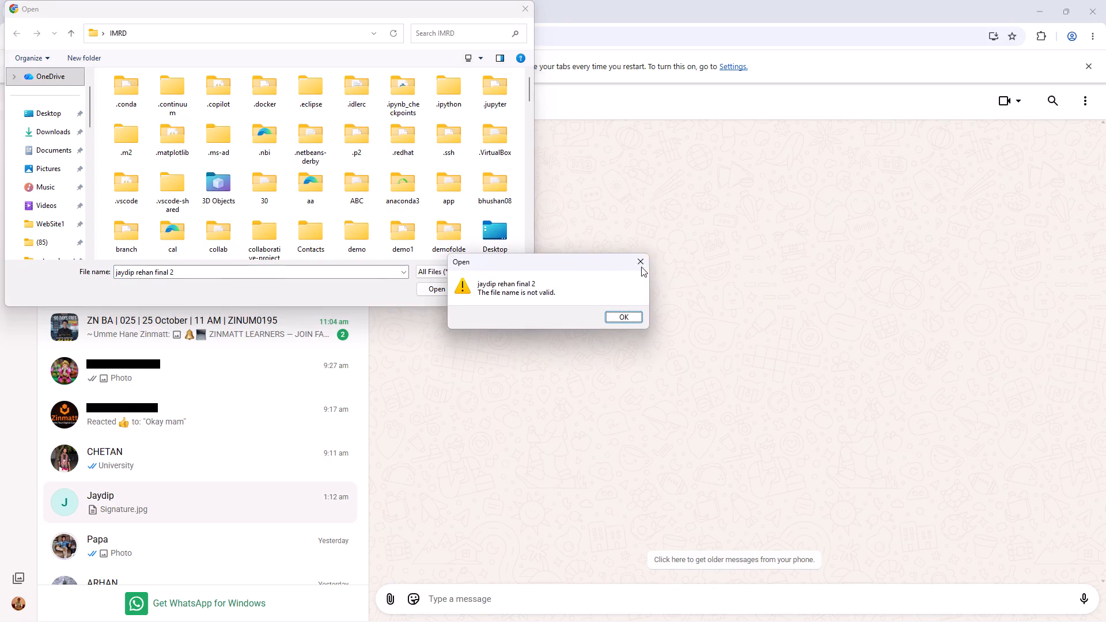
Look through the IMRD folder and the Desktop folder for the report file to attach.
{"action": "scroll", "coordinate": [471, 249], "scroll_direction": "down", "scroll_amount": 13}
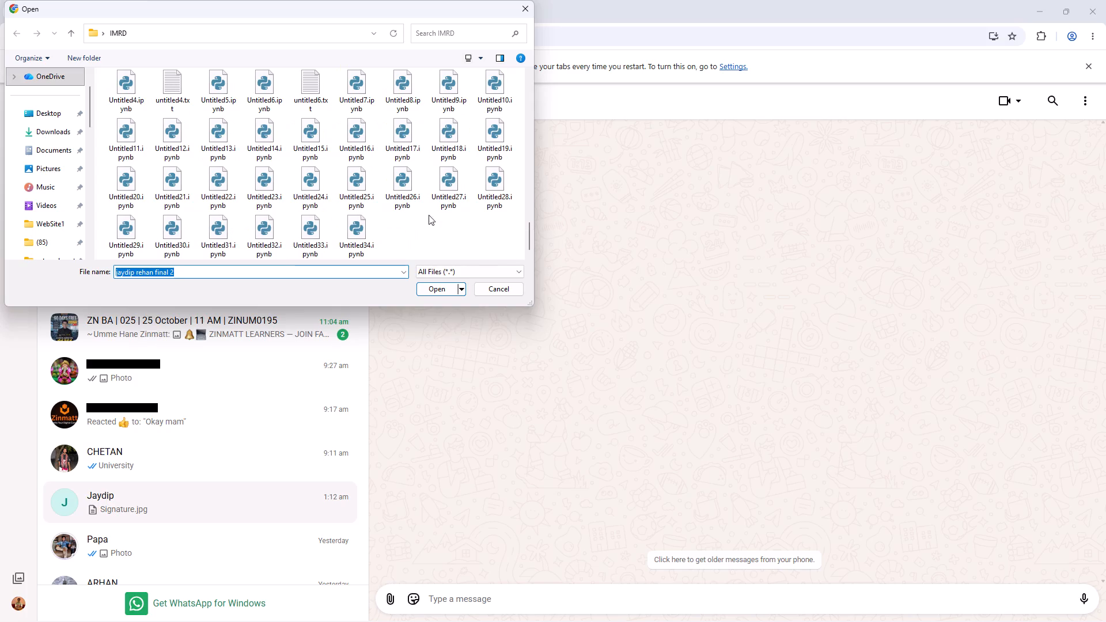
{"action": "scroll", "coordinate": [377, 197], "scroll_direction": "down", "scroll_amount": 5}
{"action": "left_click", "coordinate": [48, 109]}
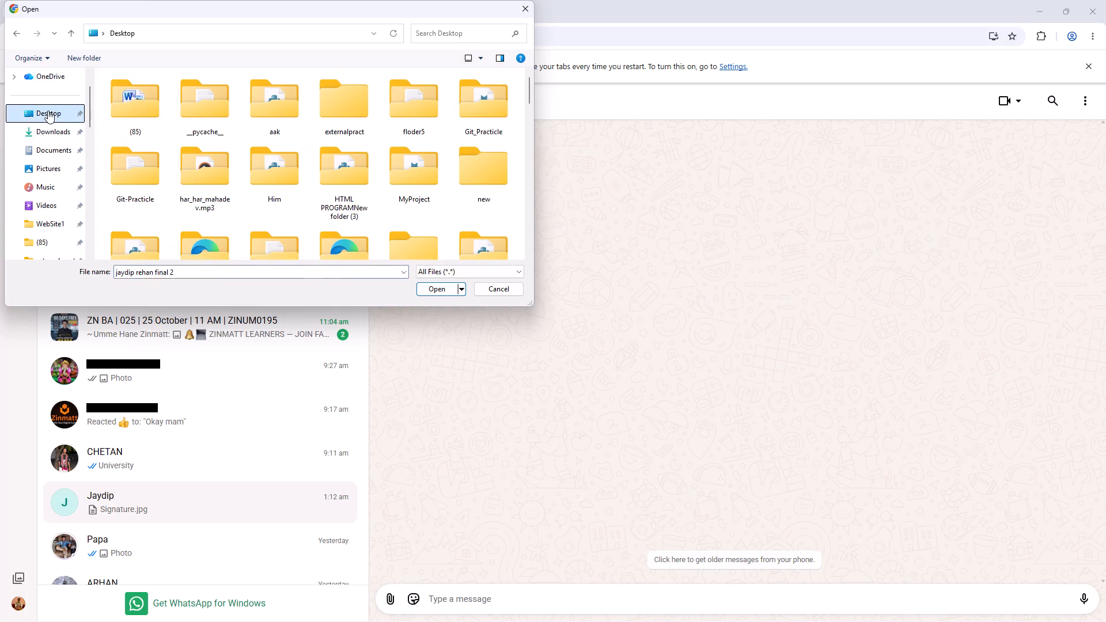
{"action": "scroll", "coordinate": [170, 119], "scroll_direction": "down", "scroll_amount": 7}
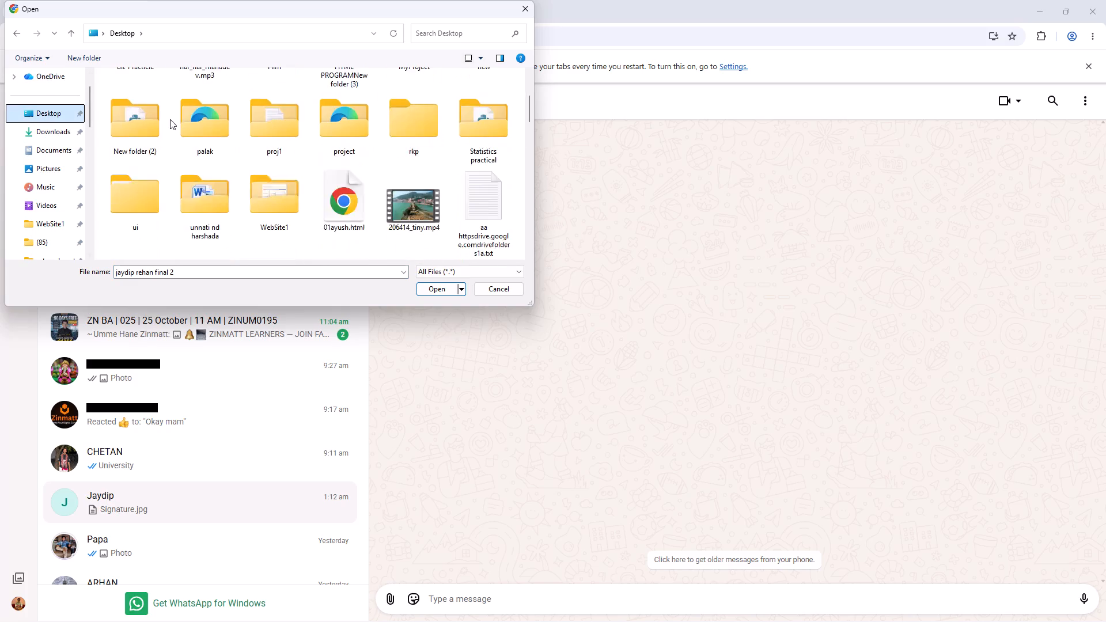
{"action": "scroll", "coordinate": [170, 119], "scroll_direction": "down", "scroll_amount": 2}
{"action": "scroll", "coordinate": [285, 145], "scroll_direction": "down", "scroll_amount": 9}
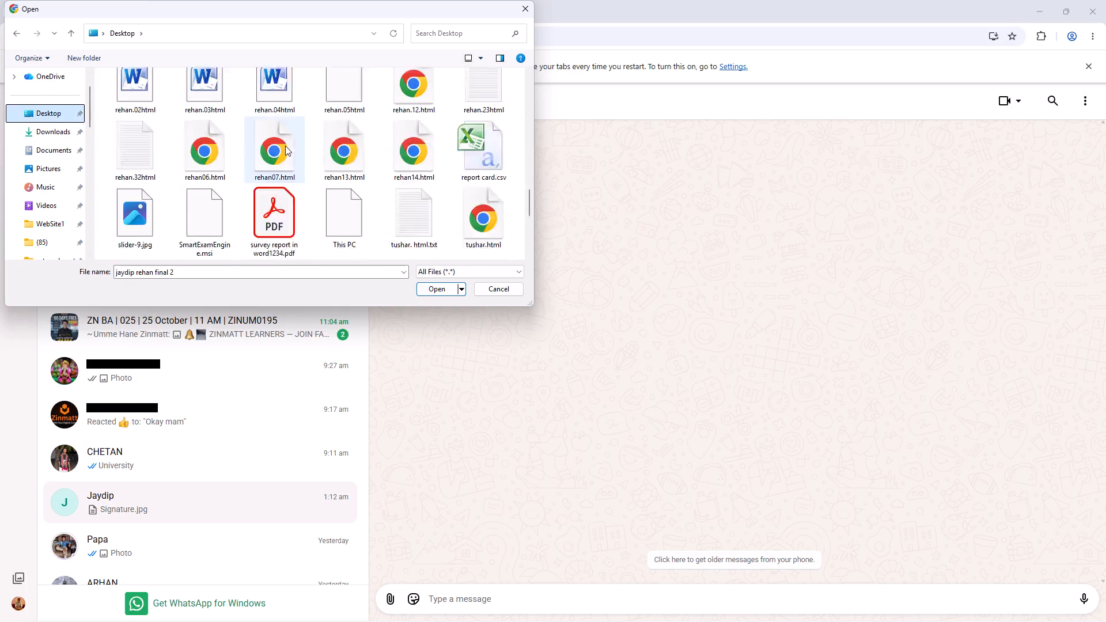
{"action": "scroll", "coordinate": [285, 146], "scroll_direction": "down", "scroll_amount": 4}
{"action": "scroll", "coordinate": [285, 146], "scroll_direction": "up", "scroll_amount": 4}
{"action": "scroll", "coordinate": [285, 146], "scroll_direction": "down", "scroll_amount": 7}
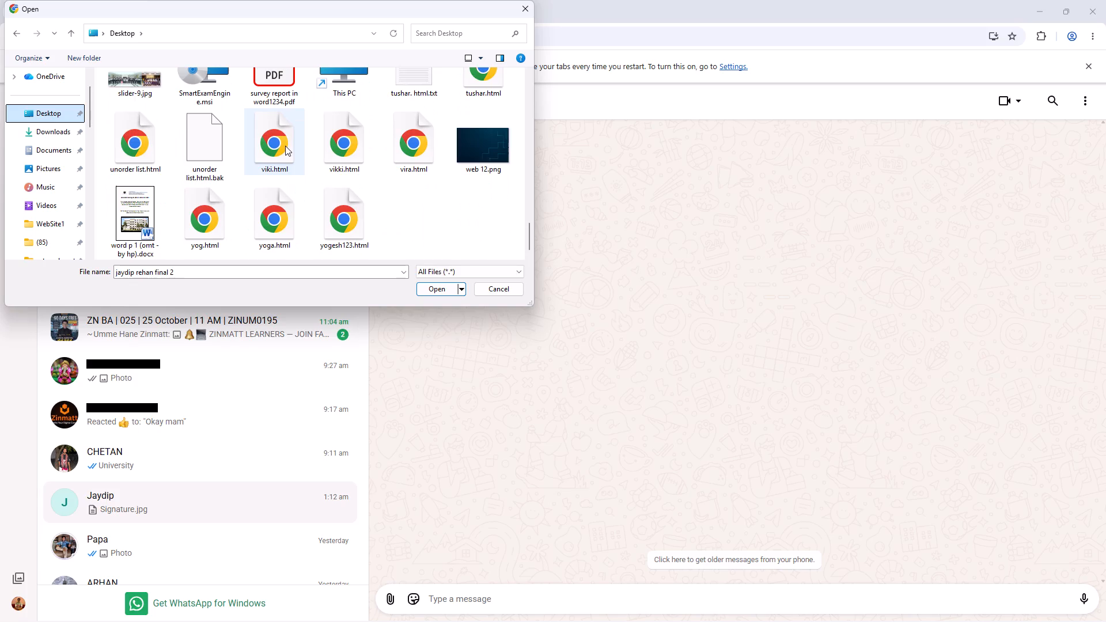
{"action": "scroll", "coordinate": [285, 146], "scroll_direction": "down", "scroll_amount": 2}
{"action": "left_click", "coordinate": [1040, 10]}
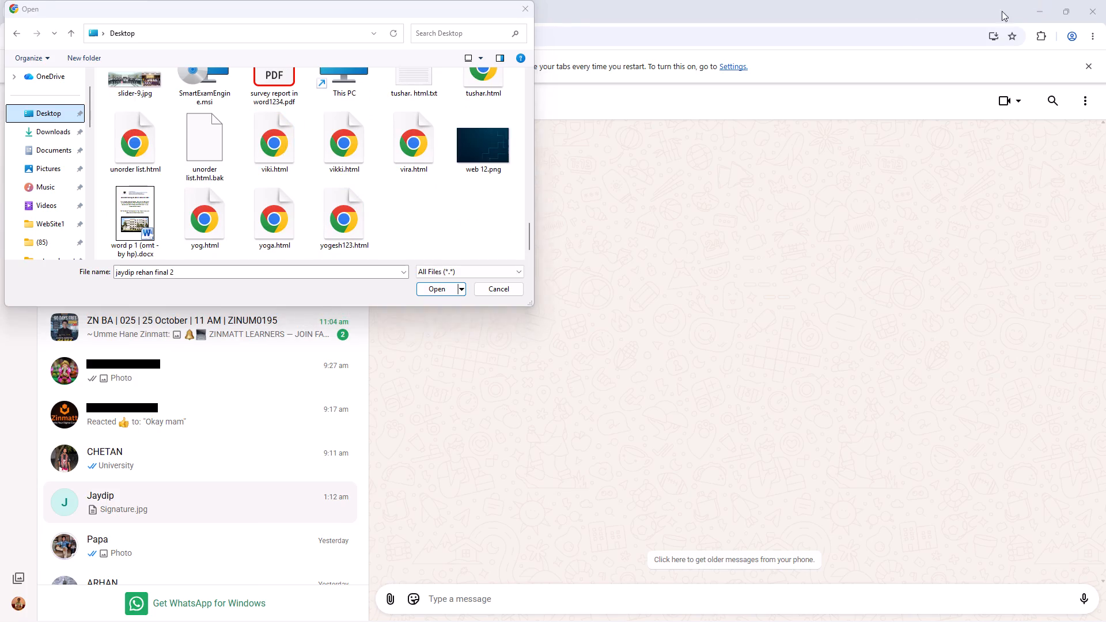
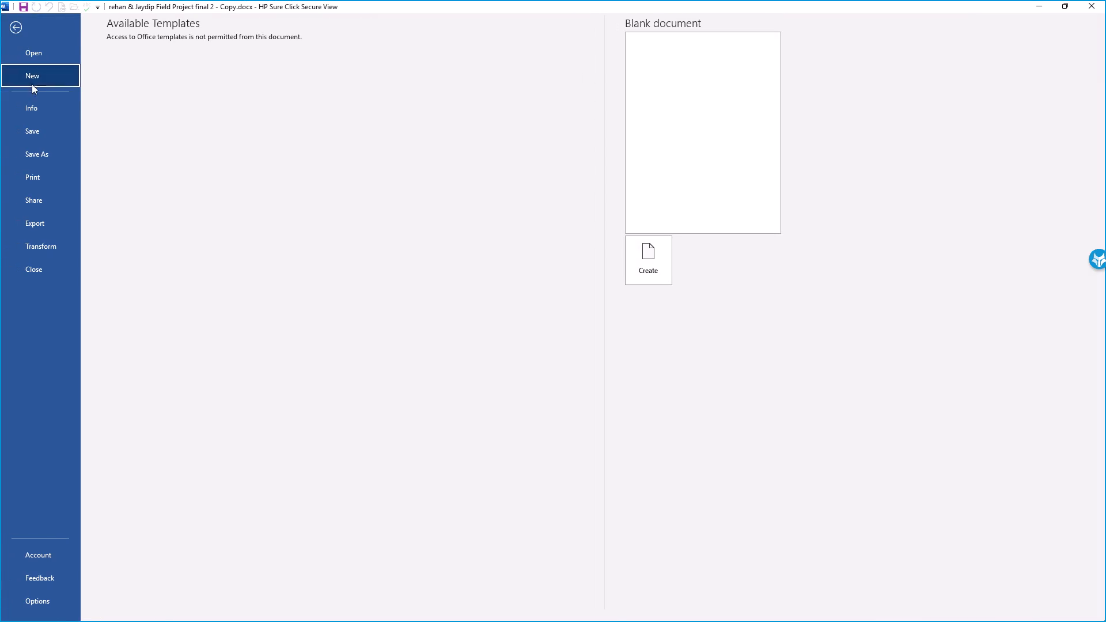
Minimize the "Field Project final 2 - Copy" report window to get back to the desktop.
{"action": "left_click", "coordinate": [1031, 2]}
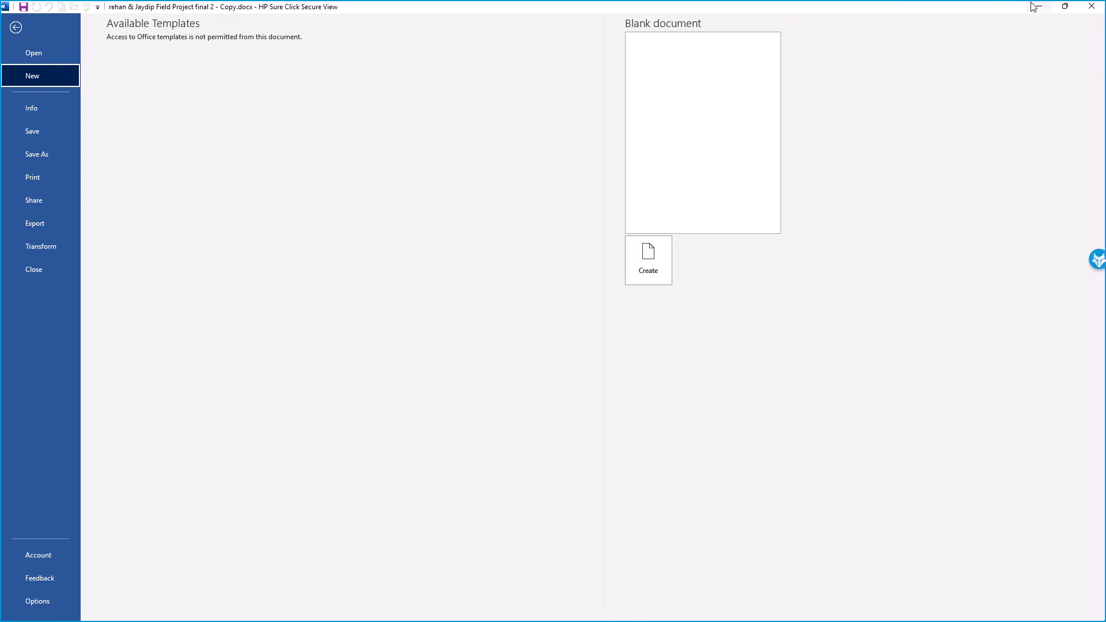
{"action": "scroll", "coordinate": [426, 392], "scroll_direction": "down", "scroll_amount": 5}
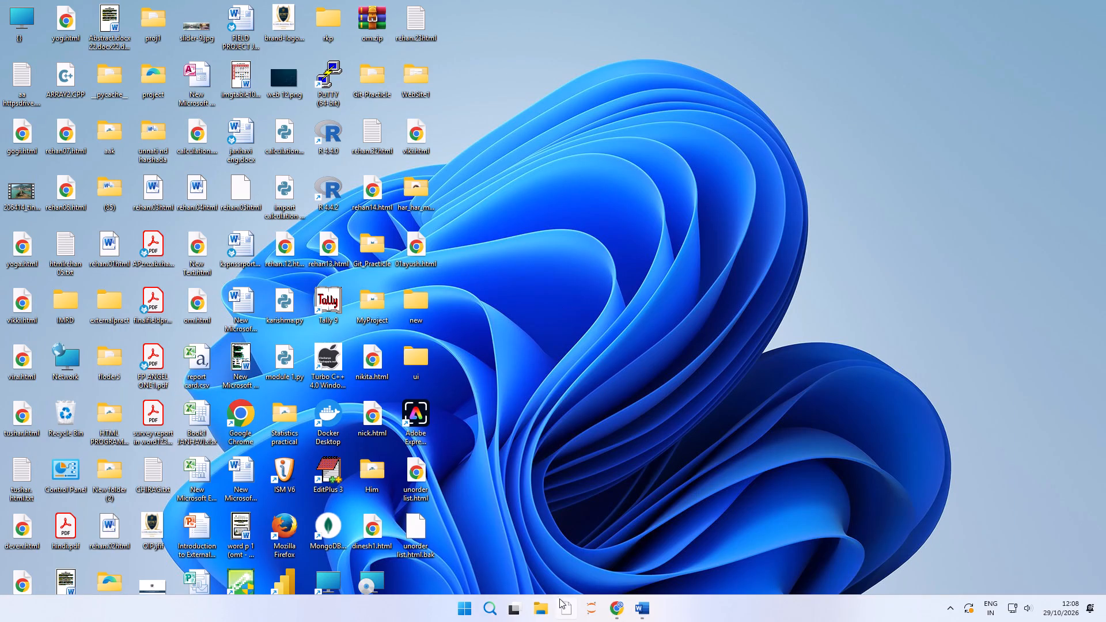
Switch to File Explorer and look through the Documents folder for the saved field project report.
{"action": "double_click", "coordinate": [541, 605]}
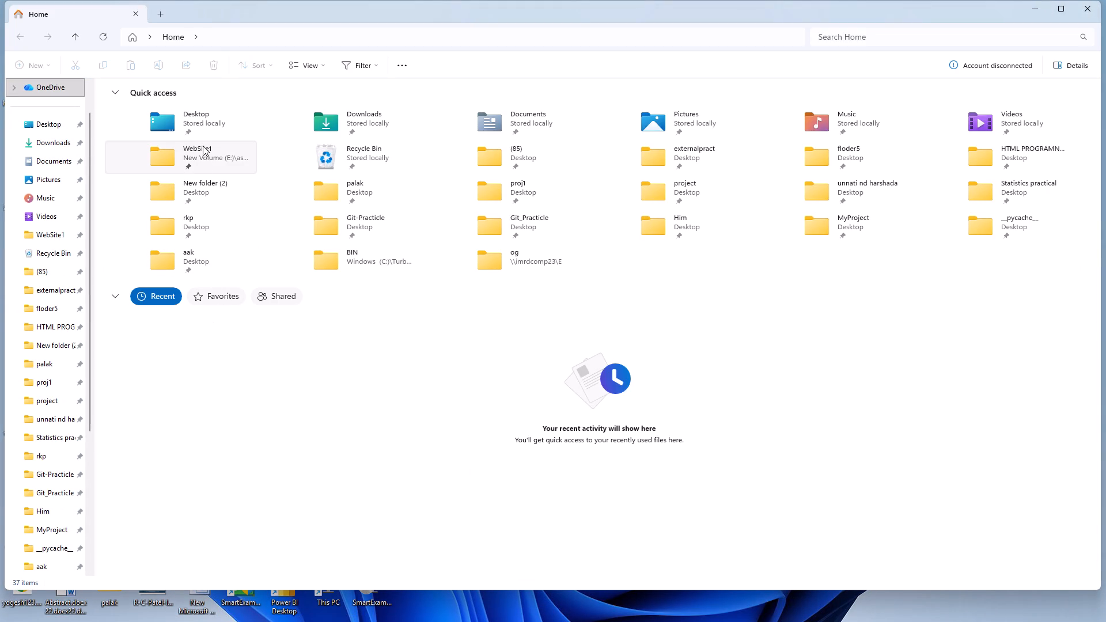
{"action": "scroll", "coordinate": [69, 224], "scroll_direction": "down", "scroll_amount": 5}
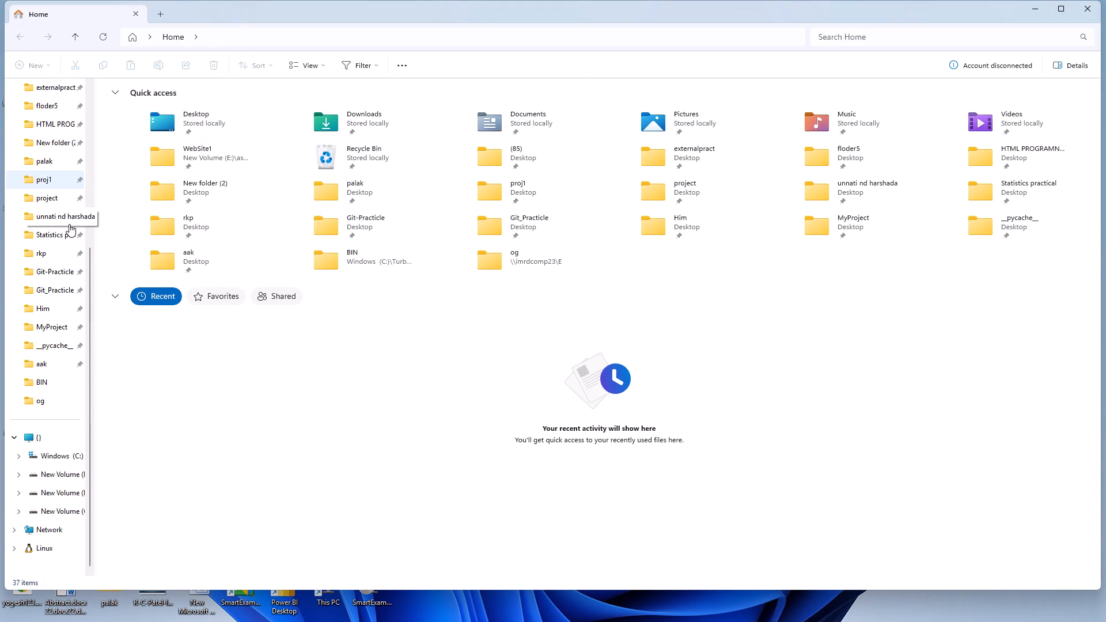
{"action": "scroll", "coordinate": [69, 224], "scroll_direction": "down", "scroll_amount": 5}
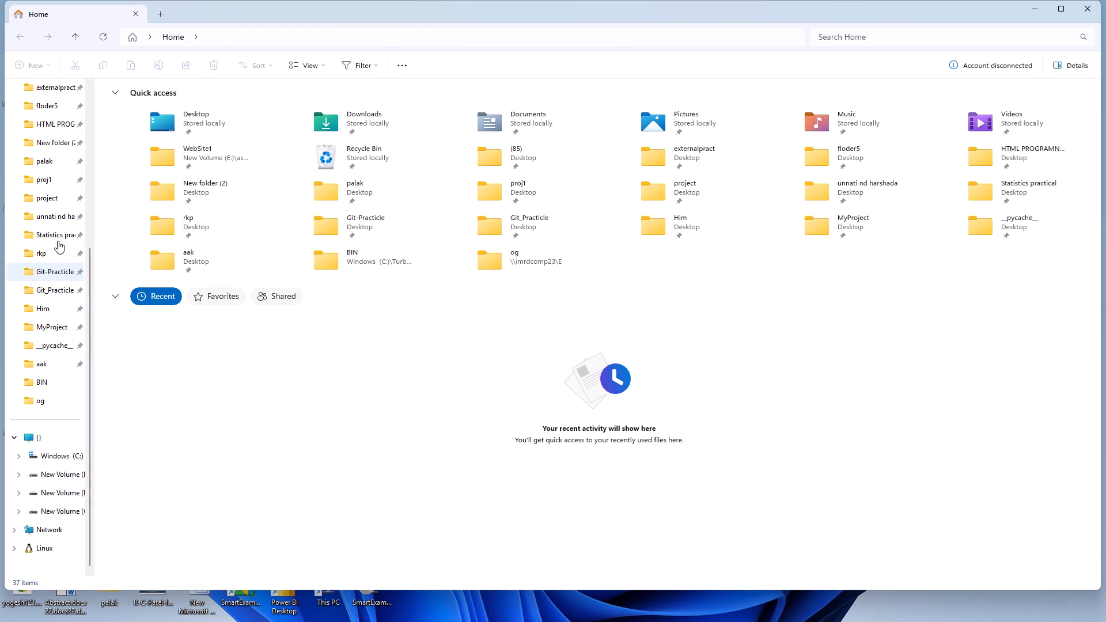
{"action": "scroll", "coordinate": [78, 371], "scroll_direction": "up", "scroll_amount": 5}
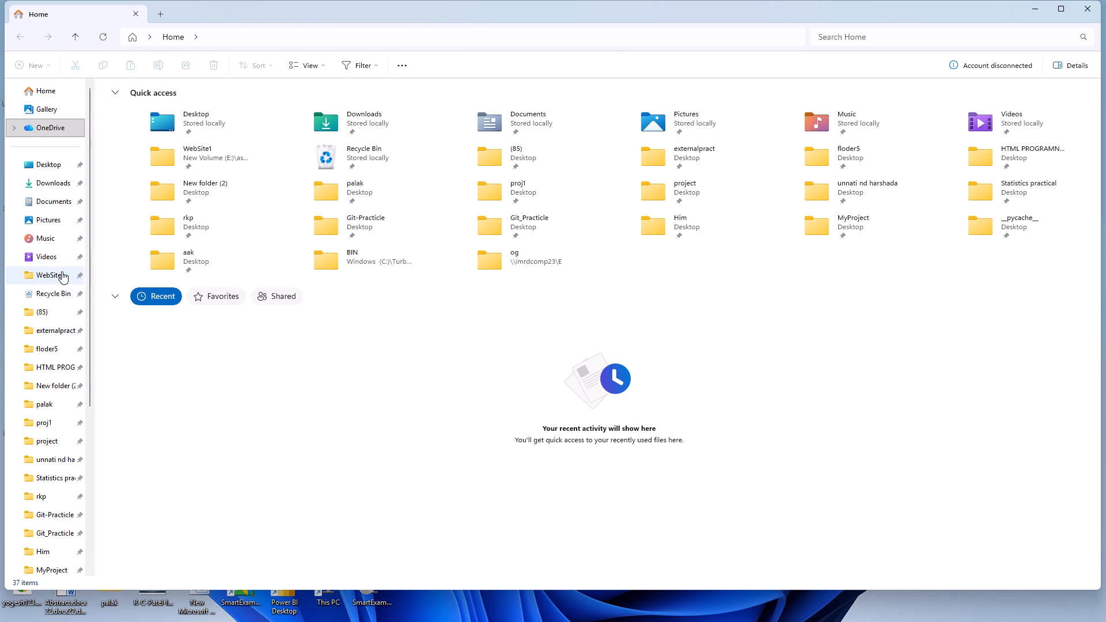
{"action": "left_click", "coordinate": [60, 193]}
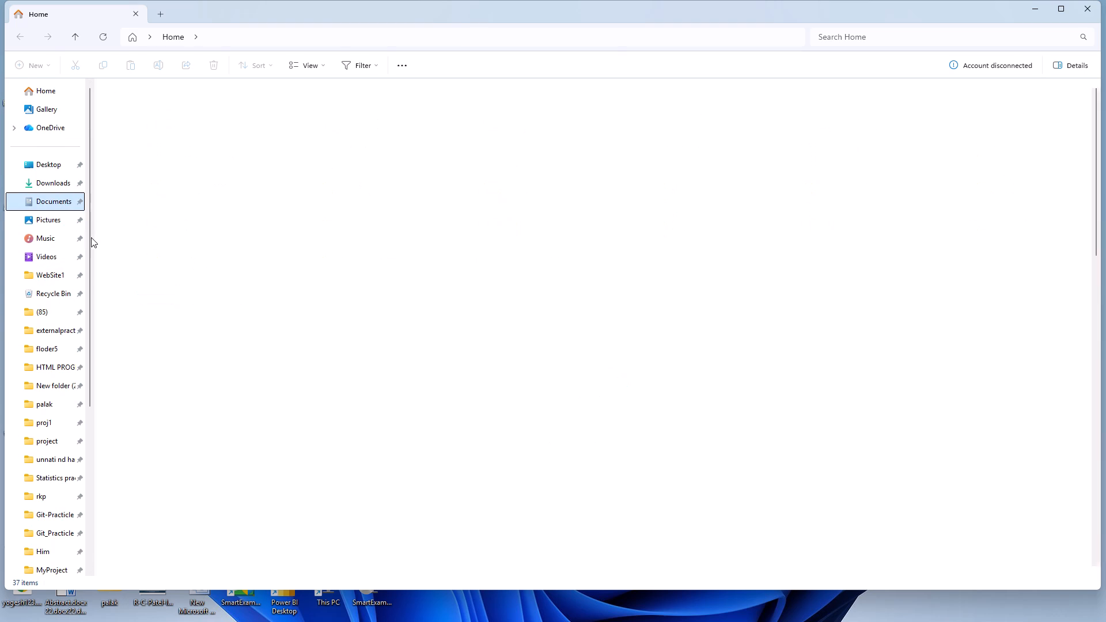
{"action": "scroll", "coordinate": [203, 162], "scroll_direction": "down", "scroll_amount": 8}
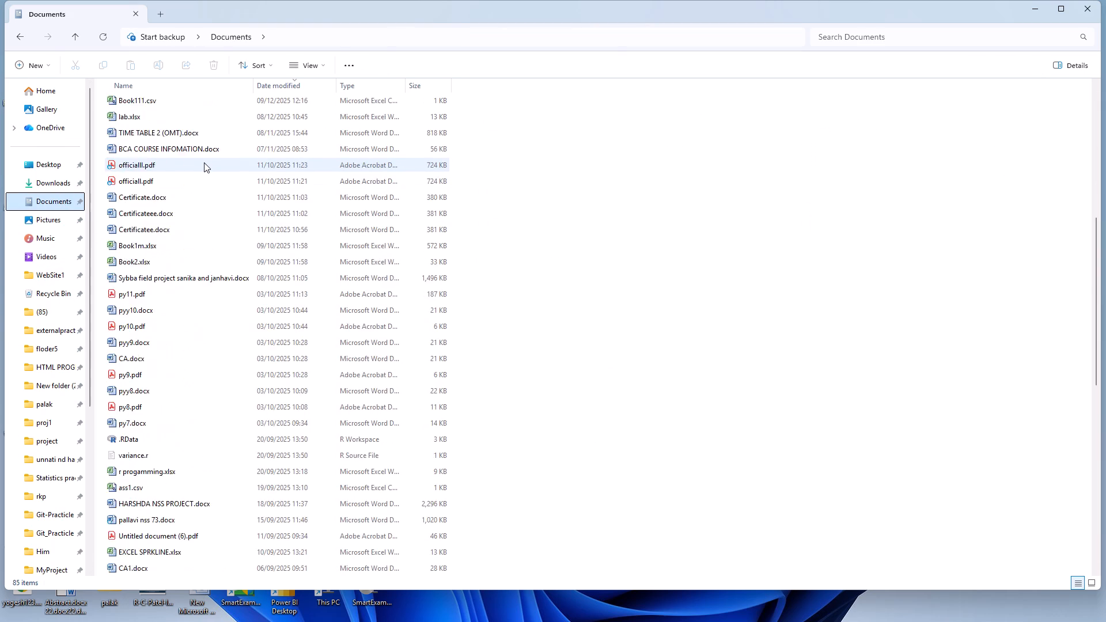
{"action": "scroll", "coordinate": [204, 162], "scroll_direction": "down", "scroll_amount": 4}
{"action": "scroll", "coordinate": [204, 162], "scroll_direction": "down", "scroll_amount": 19}
{"action": "scroll", "coordinate": [240, 265], "scroll_direction": "up", "scroll_amount": 6}
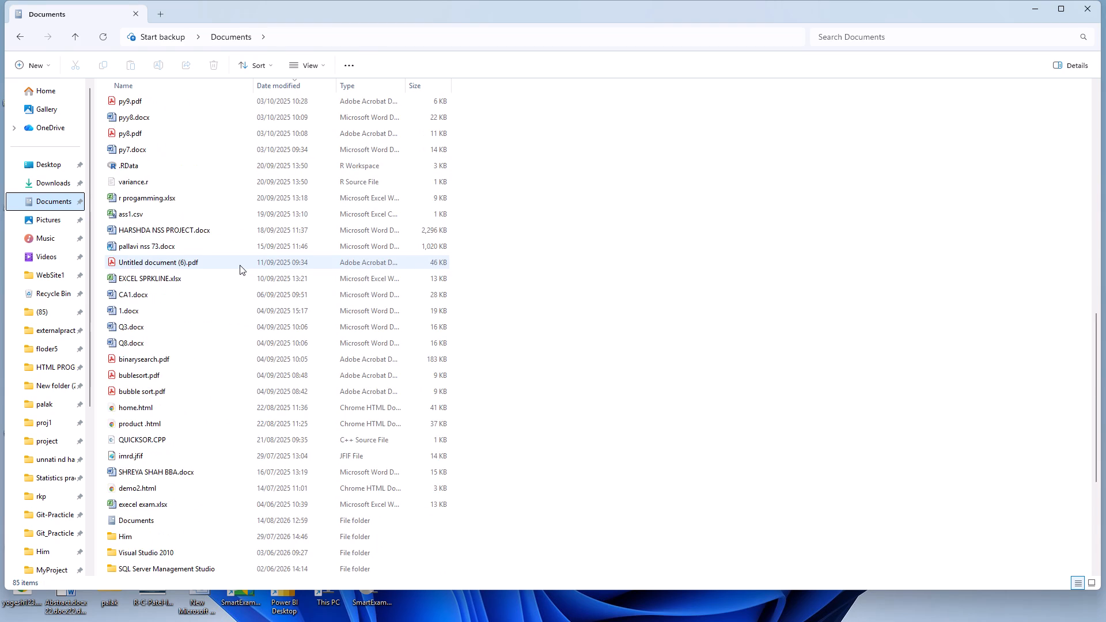
{"action": "scroll", "coordinate": [240, 265], "scroll_direction": "up", "scroll_amount": 20}
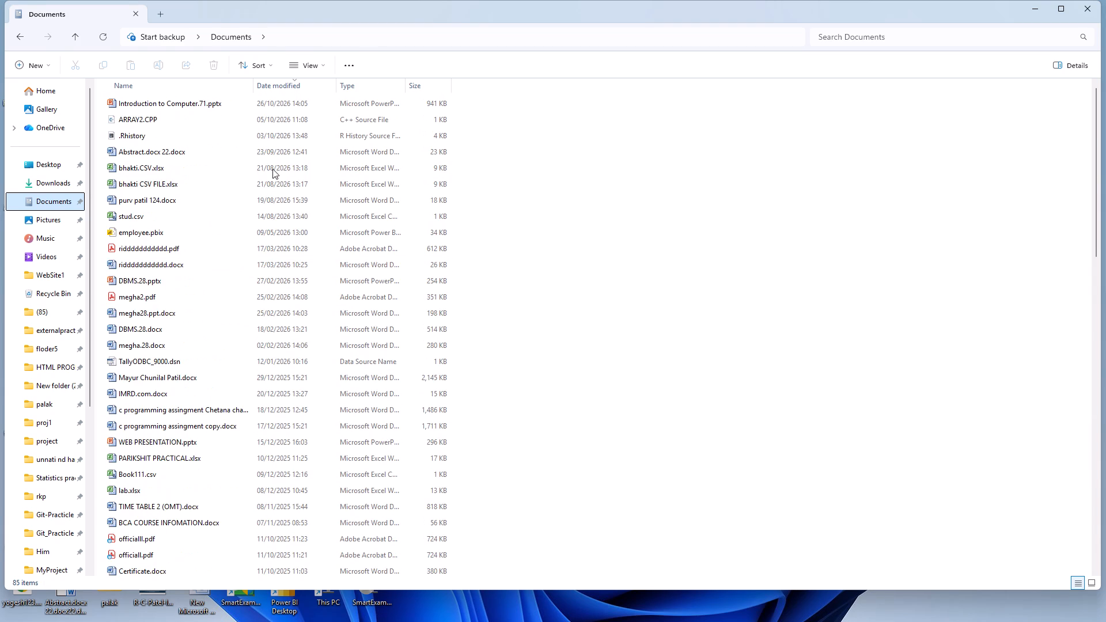
Search the Documents folder for the report by "jayd" and by "rehan".
{"action": "left_click", "coordinate": [993, 40]}
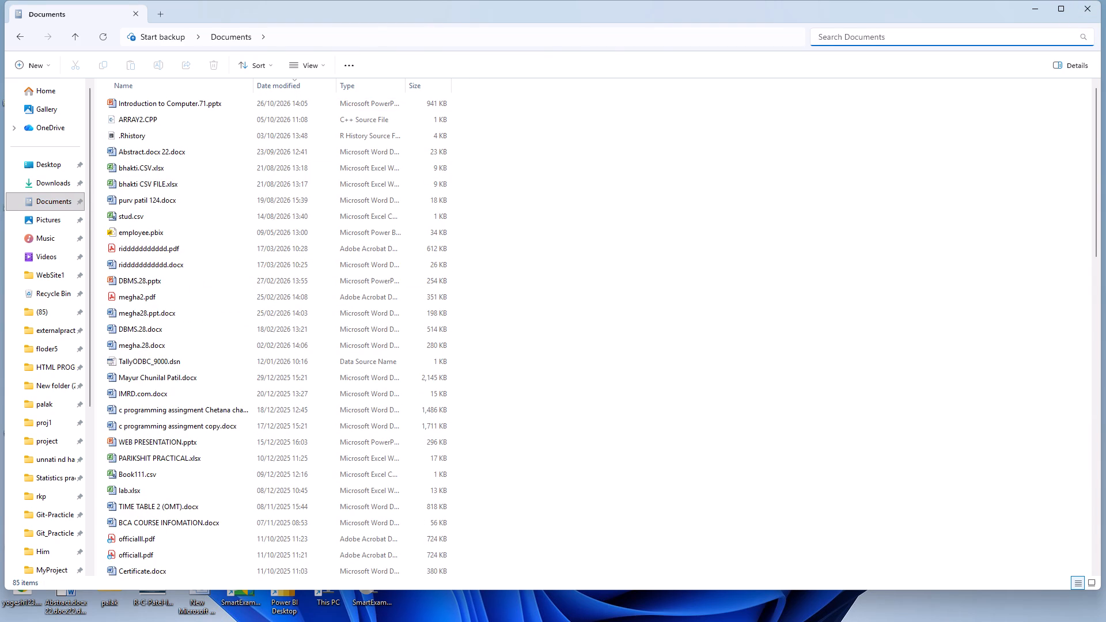
{"action": "type", "text": "jayd"}
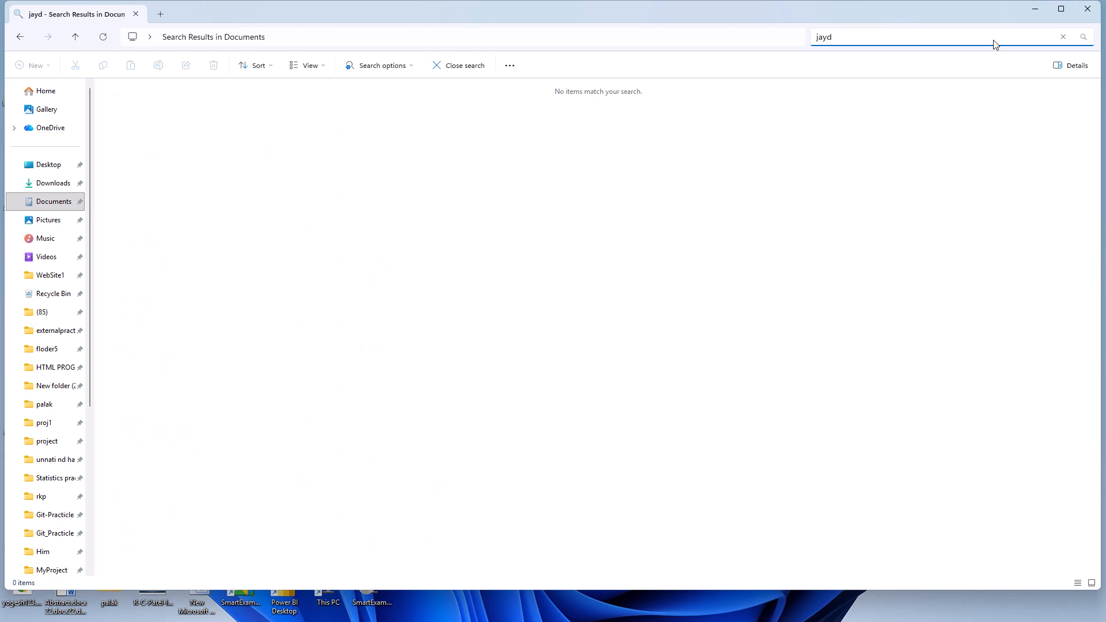
{"action": "key", "text": "BackSpace"}
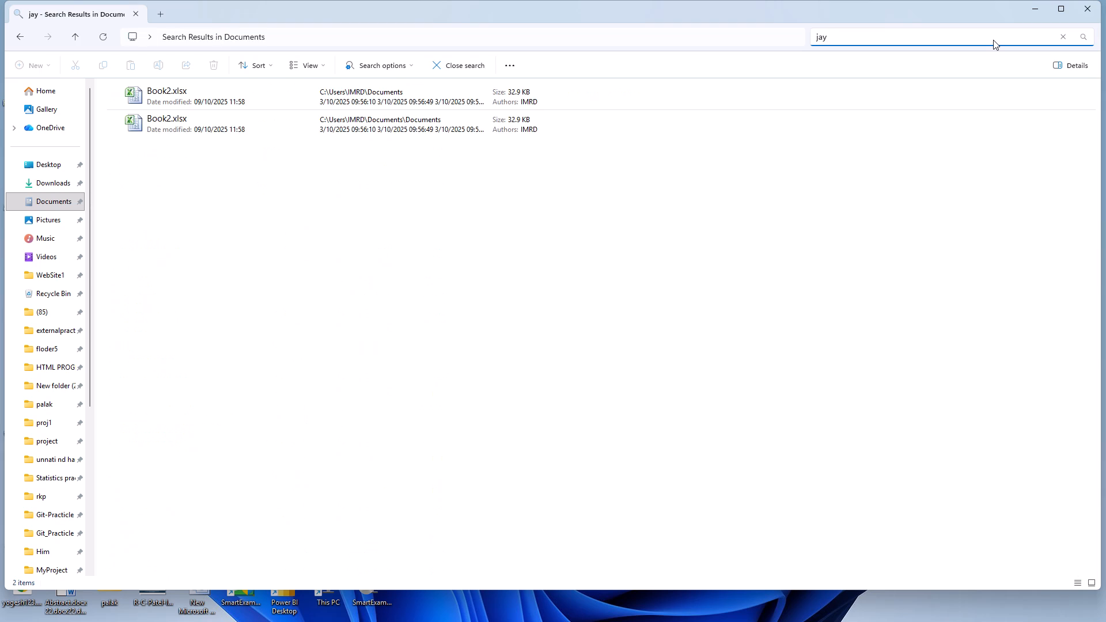
{"action": "key", "text": "BackSpace"}
{"action": "key", "text": "BackSpace"}
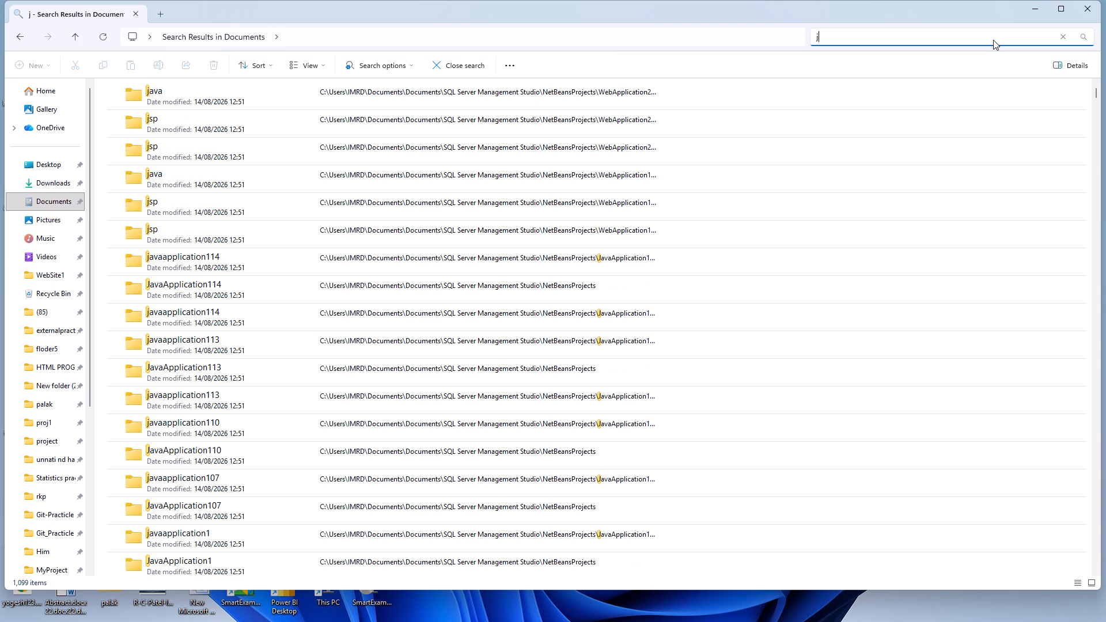
{"action": "key", "text": "BackSpace"}
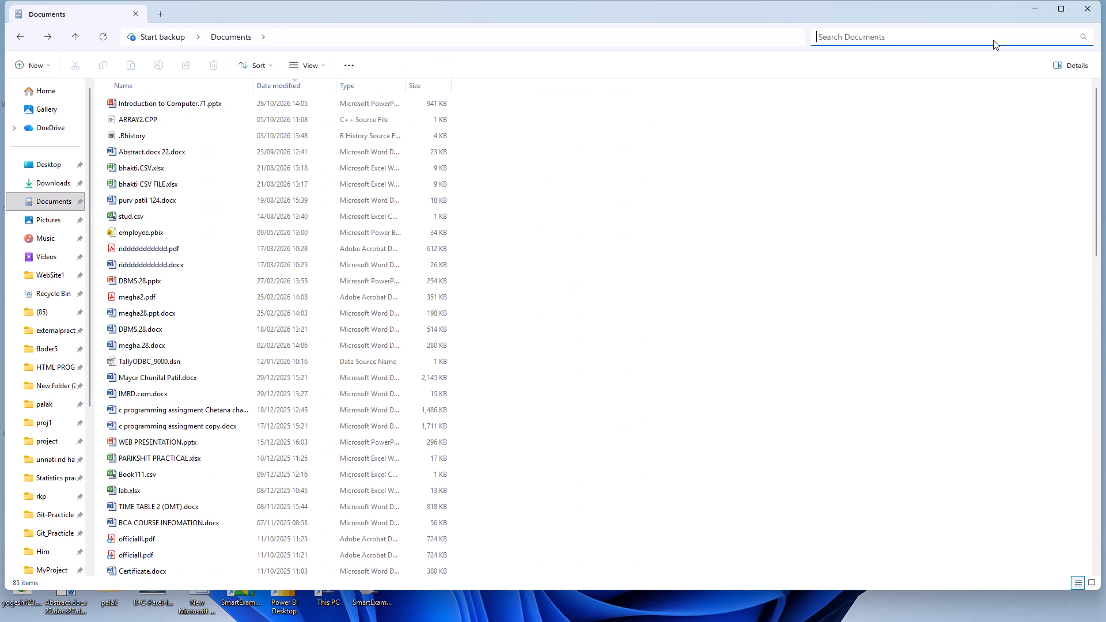
{"action": "type", "text": "re"}
{"action": "type", "text": "han"}
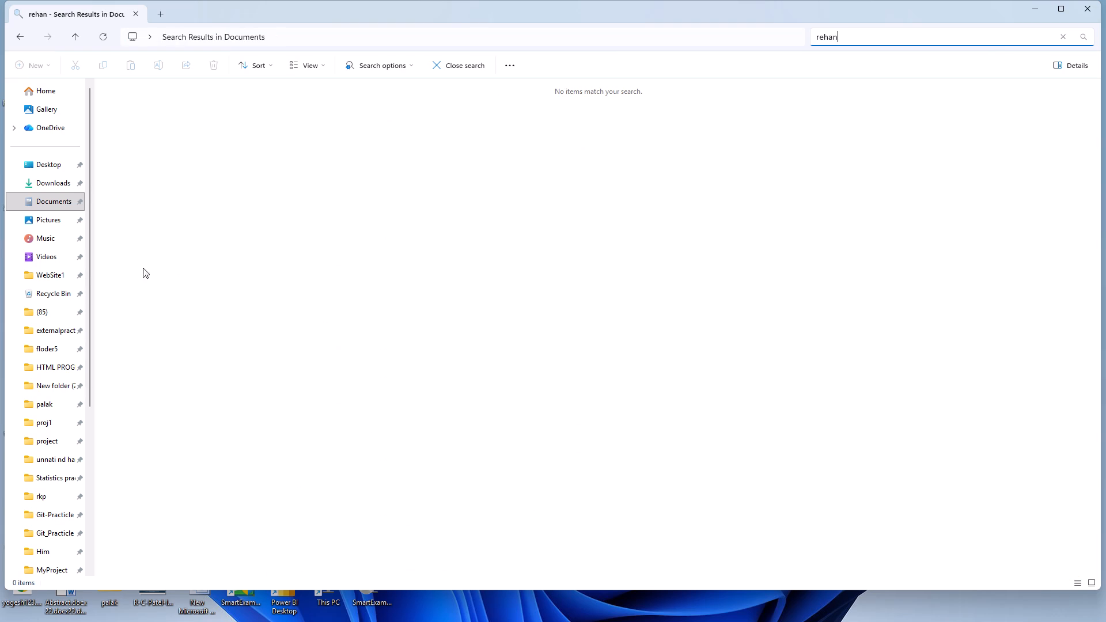
{"action": "left_click", "coordinate": [300, 263]}
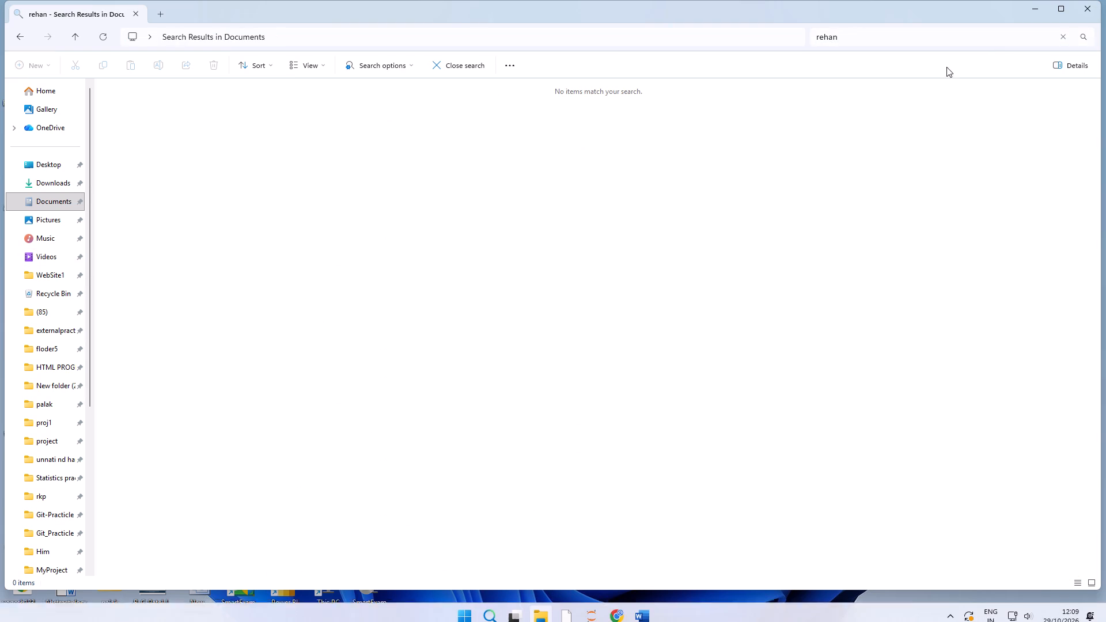
{"action": "left_click", "coordinate": [1028, 10]}
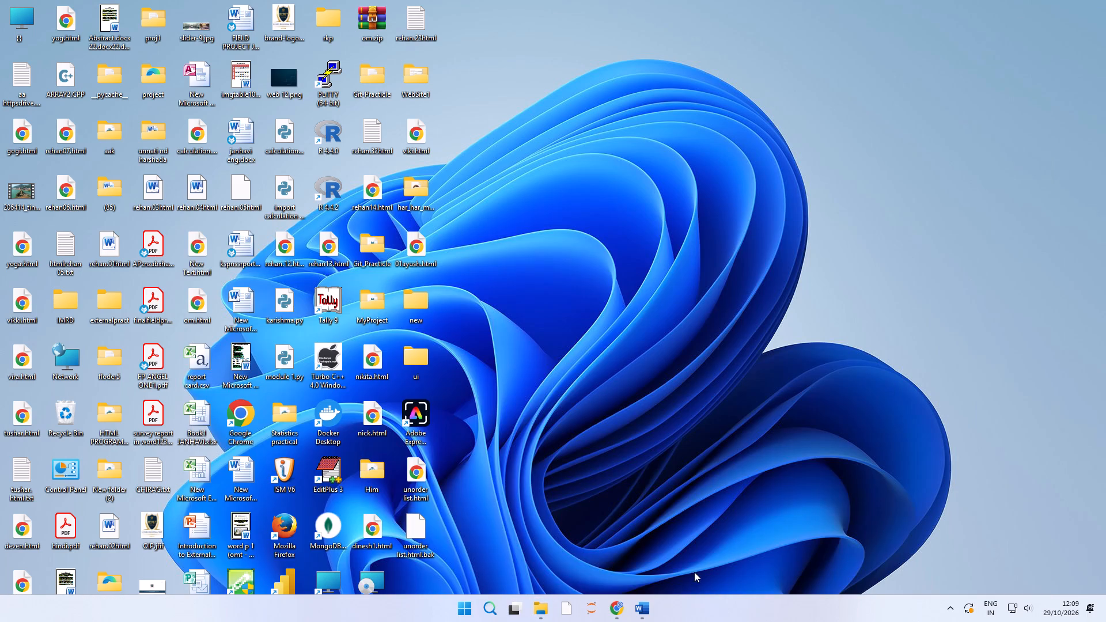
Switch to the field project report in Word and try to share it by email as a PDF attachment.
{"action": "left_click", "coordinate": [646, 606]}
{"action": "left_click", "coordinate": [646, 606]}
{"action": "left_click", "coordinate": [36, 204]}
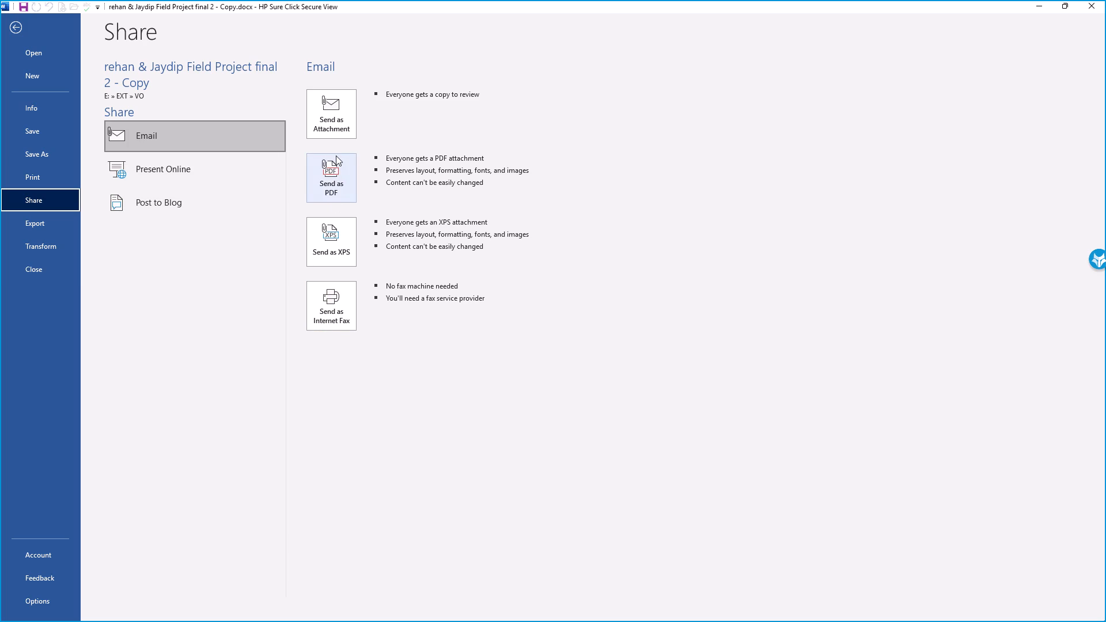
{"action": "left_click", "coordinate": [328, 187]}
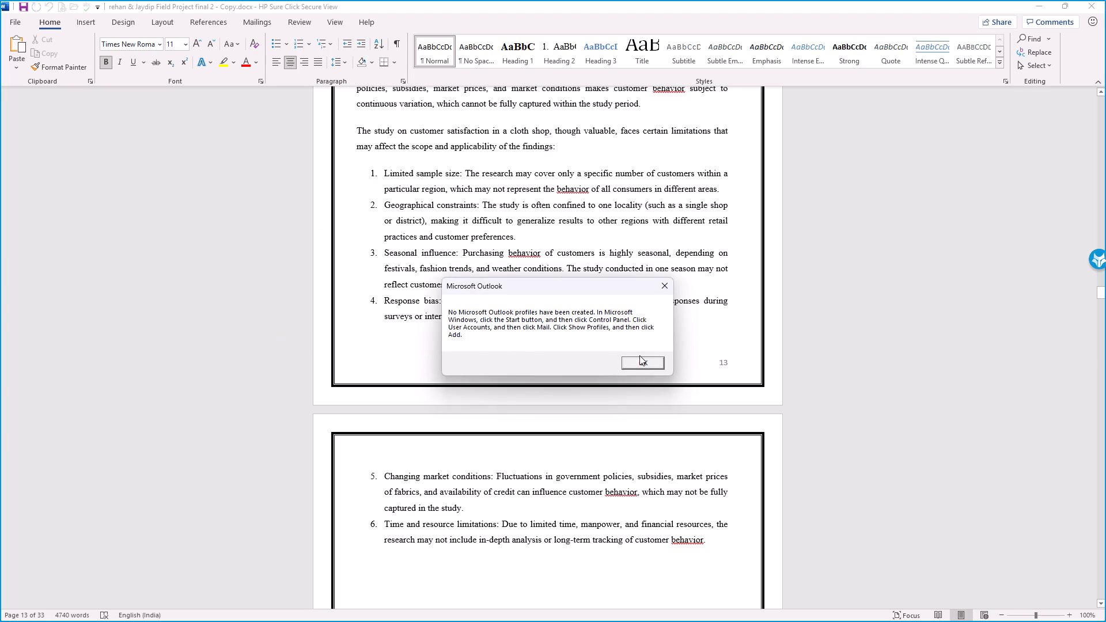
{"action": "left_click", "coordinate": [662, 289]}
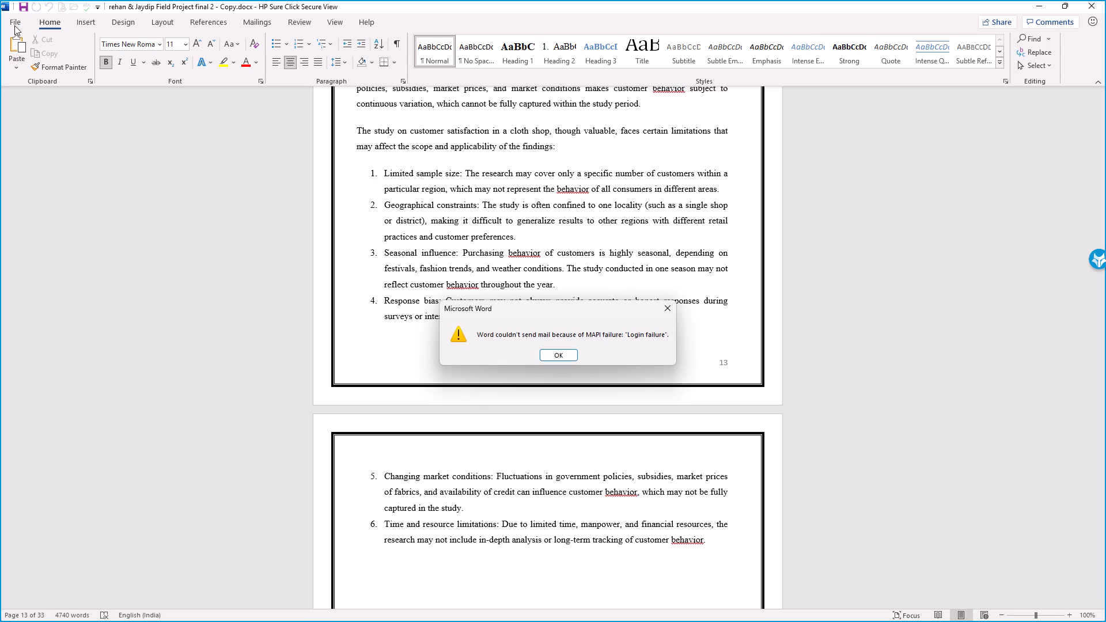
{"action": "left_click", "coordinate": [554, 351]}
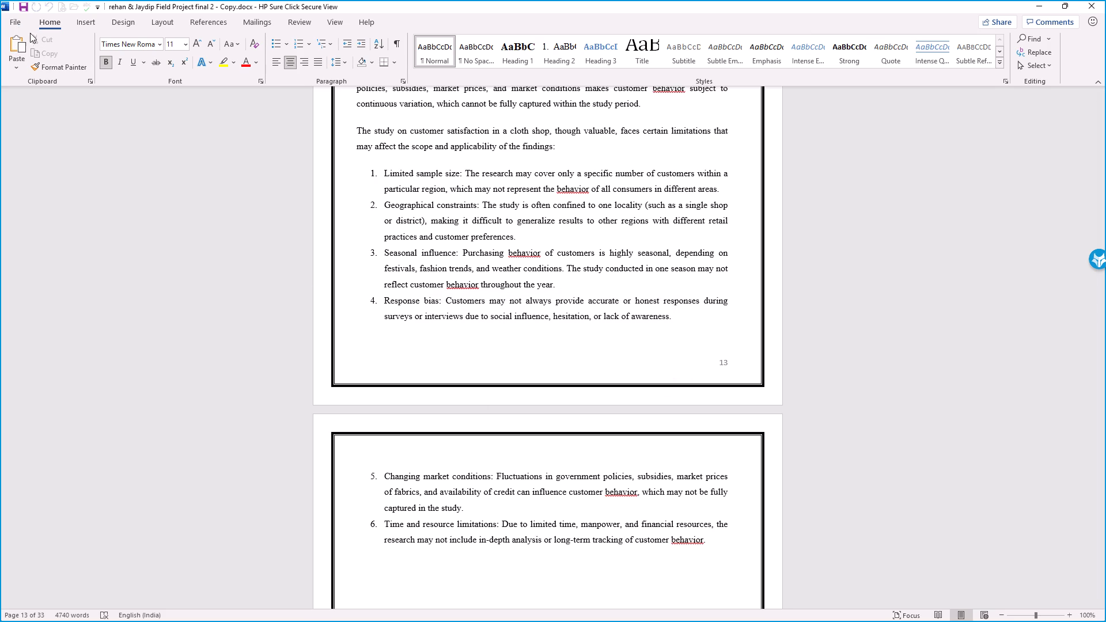
Open Save As for the report to check the Downloads folder for the saved copies.
{"action": "left_click", "coordinate": [22, 24]}
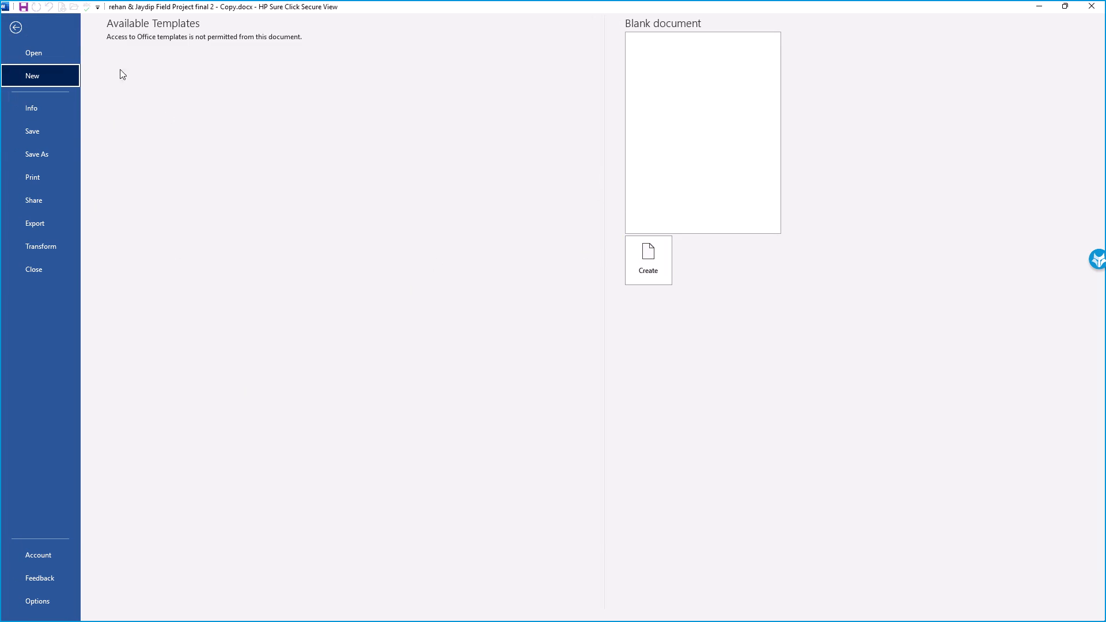
{"action": "left_click", "coordinate": [16, 25]}
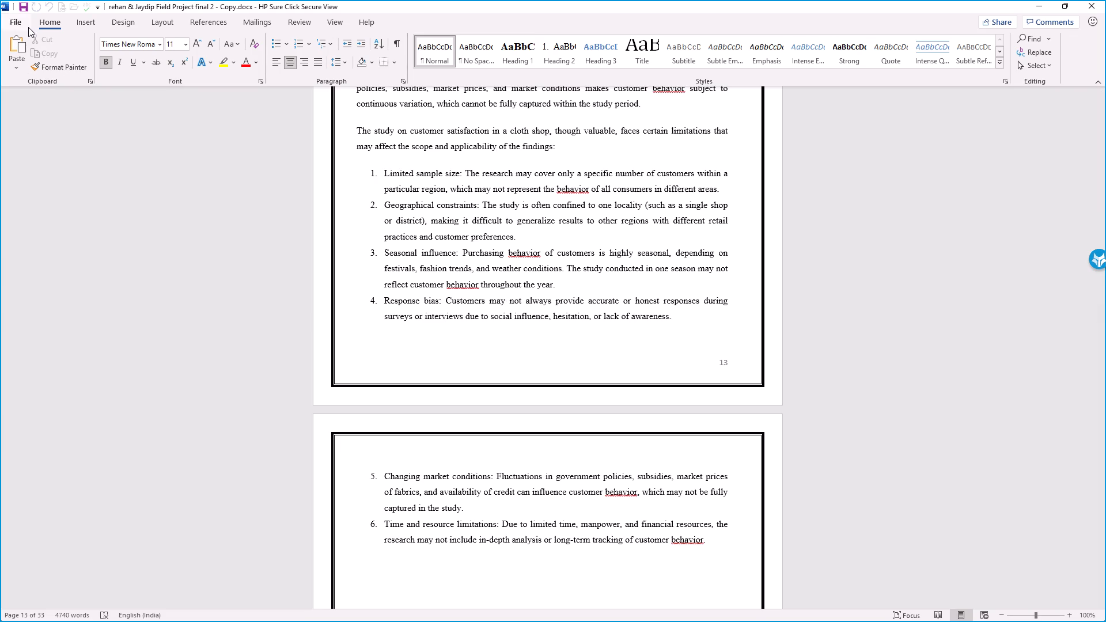
{"action": "left_click", "coordinate": [28, 27]}
{"action": "left_click", "coordinate": [42, 159]}
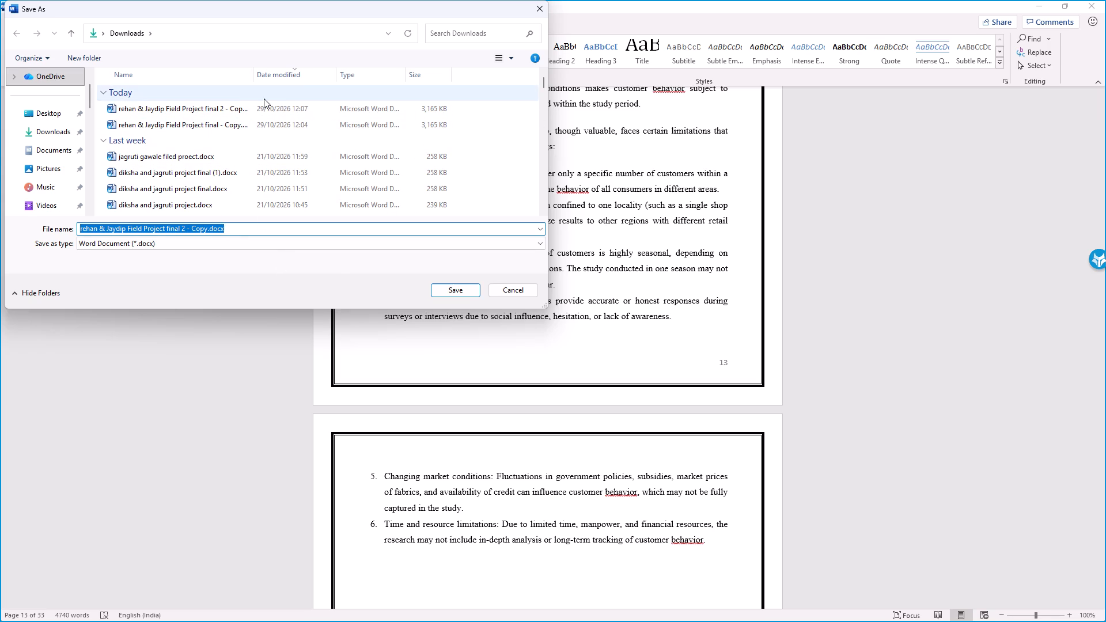
{"action": "left_click", "coordinate": [1039, 4]}
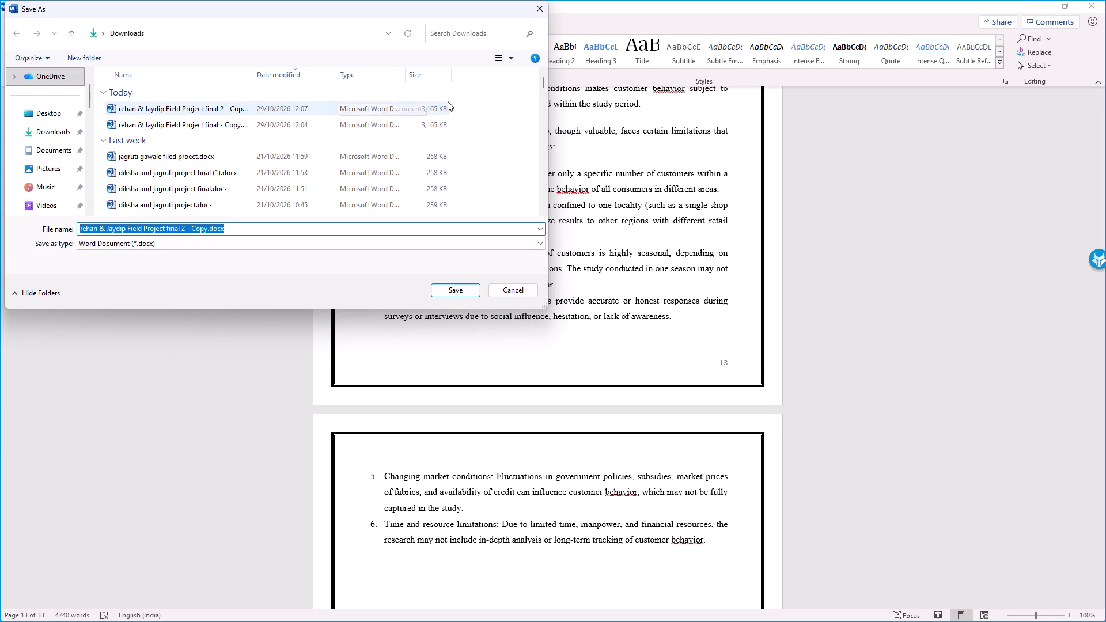
Dismiss the open Save As dialog and look through the OneDrive and Desktop folders in File Explorer for the saved report.
{"action": "left_click", "coordinate": [538, 14]}
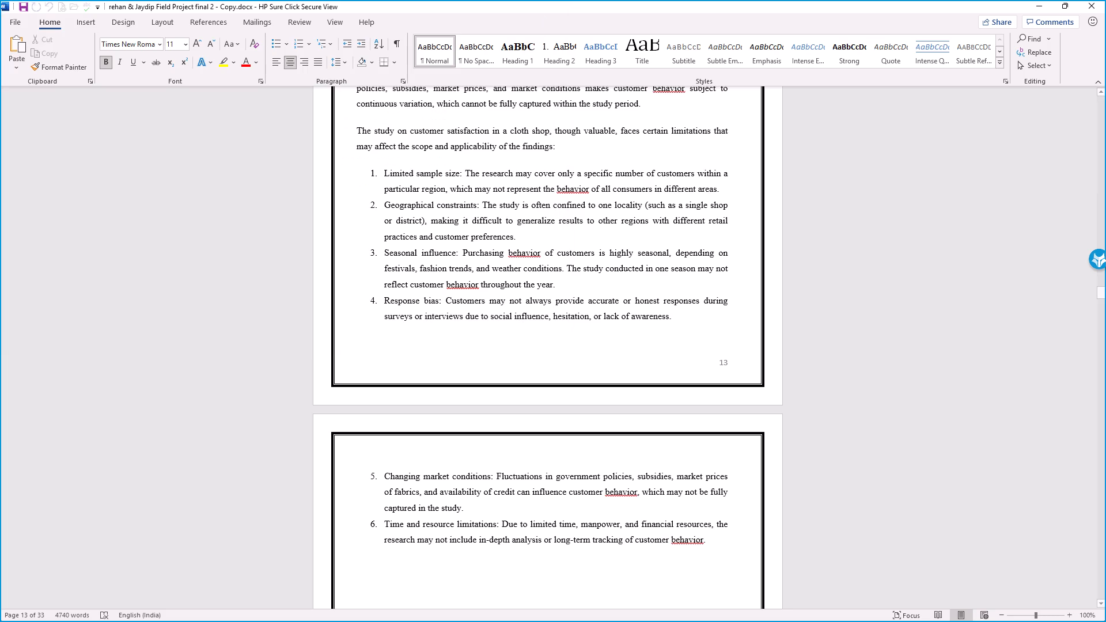
{"action": "left_click", "coordinate": [1037, 2]}
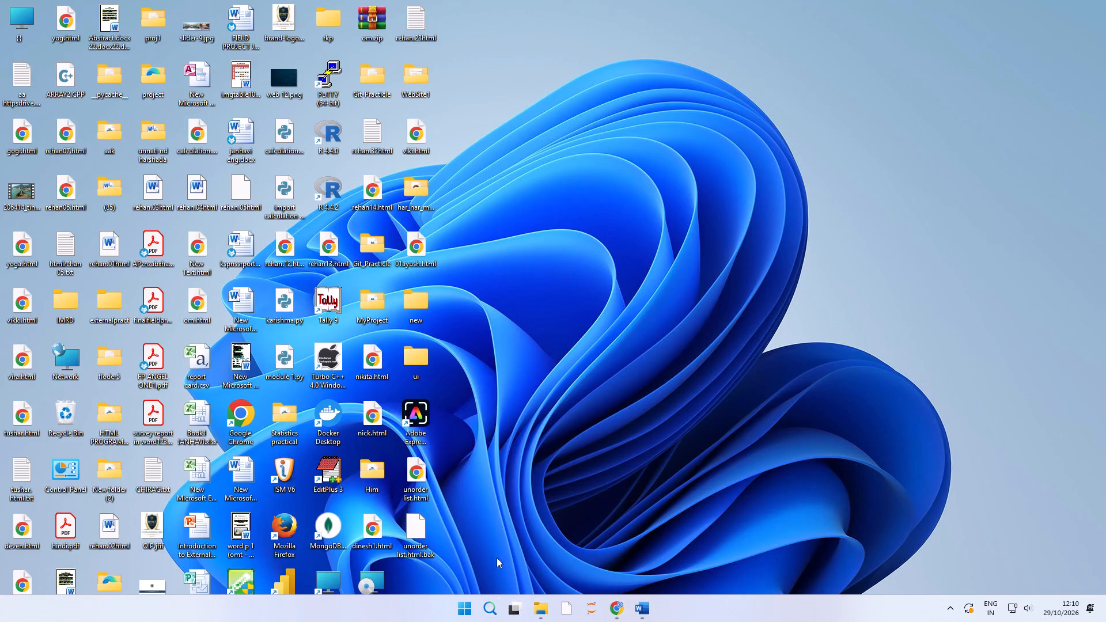
{"action": "left_click", "coordinate": [541, 601]}
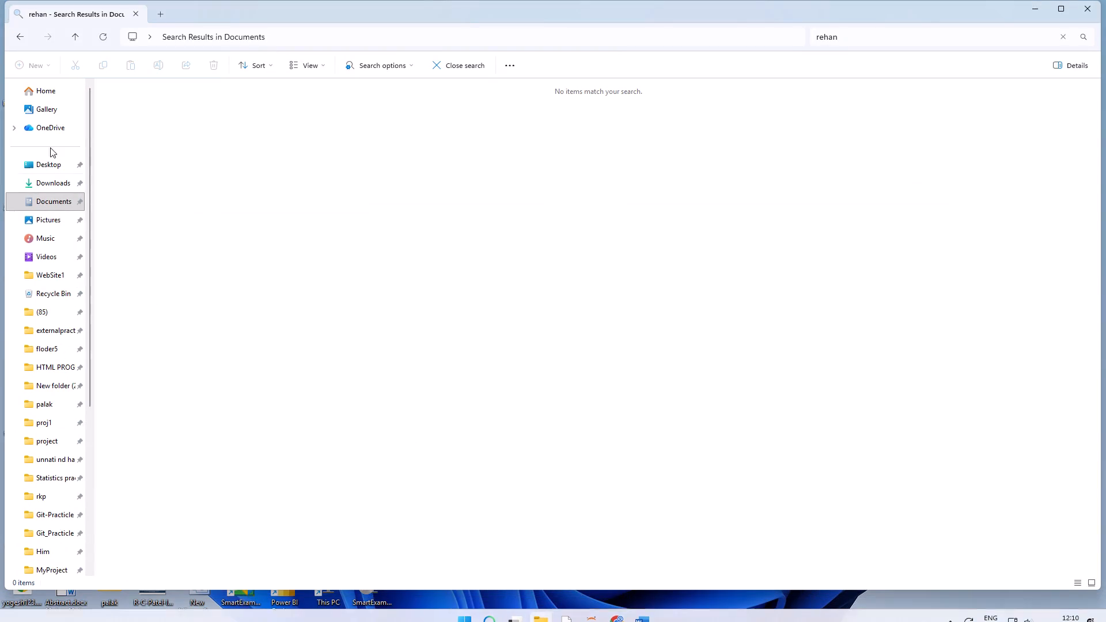
{"action": "left_click", "coordinate": [61, 135]}
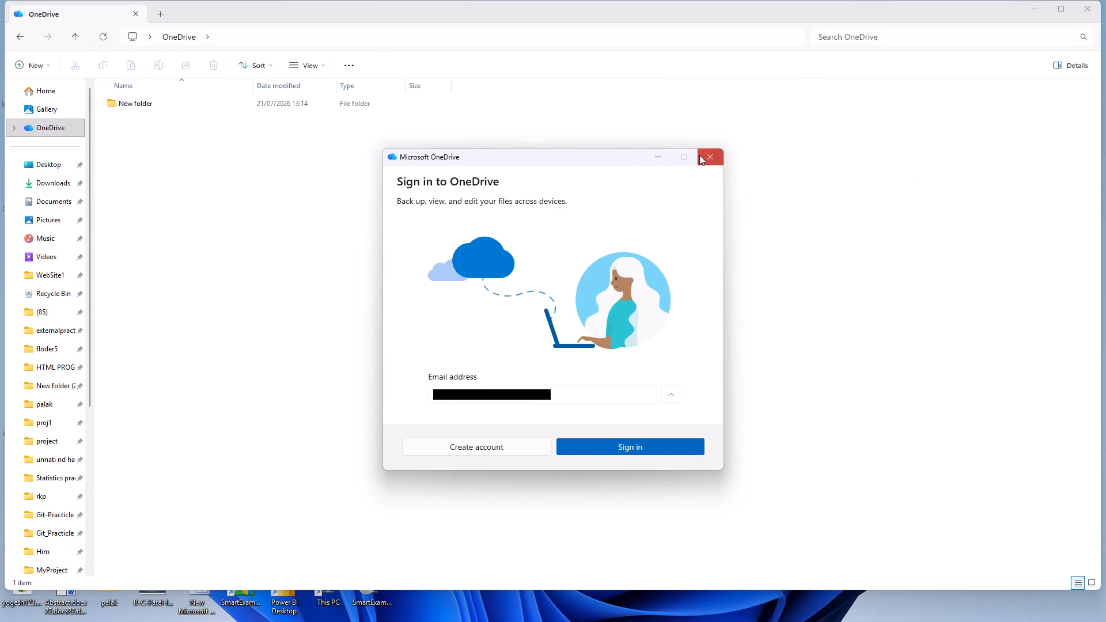
{"action": "left_click", "coordinate": [711, 157]}
{"action": "double_click", "coordinate": [218, 100]}
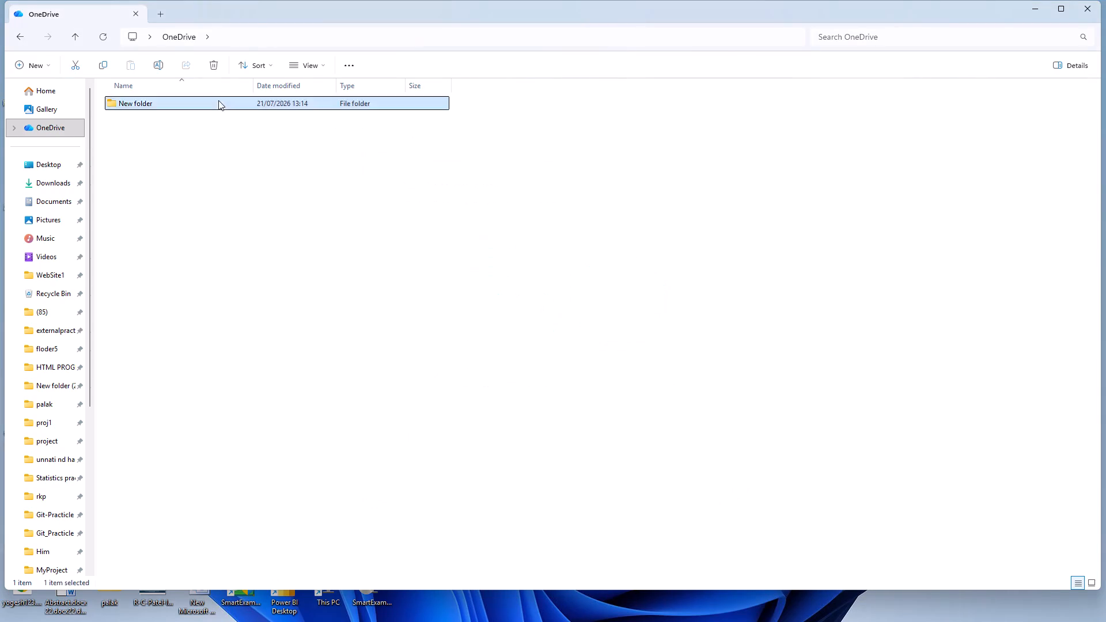
{"action": "left_click", "coordinate": [47, 129]}
{"action": "left_click", "coordinate": [47, 129]}
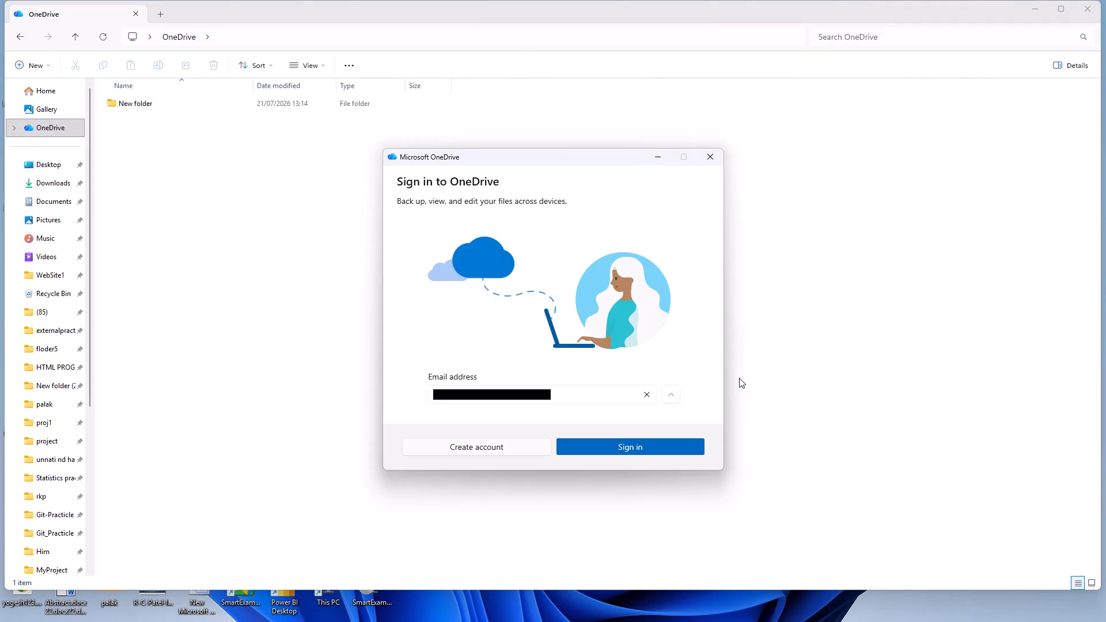
{"action": "left_click", "coordinate": [710, 155]}
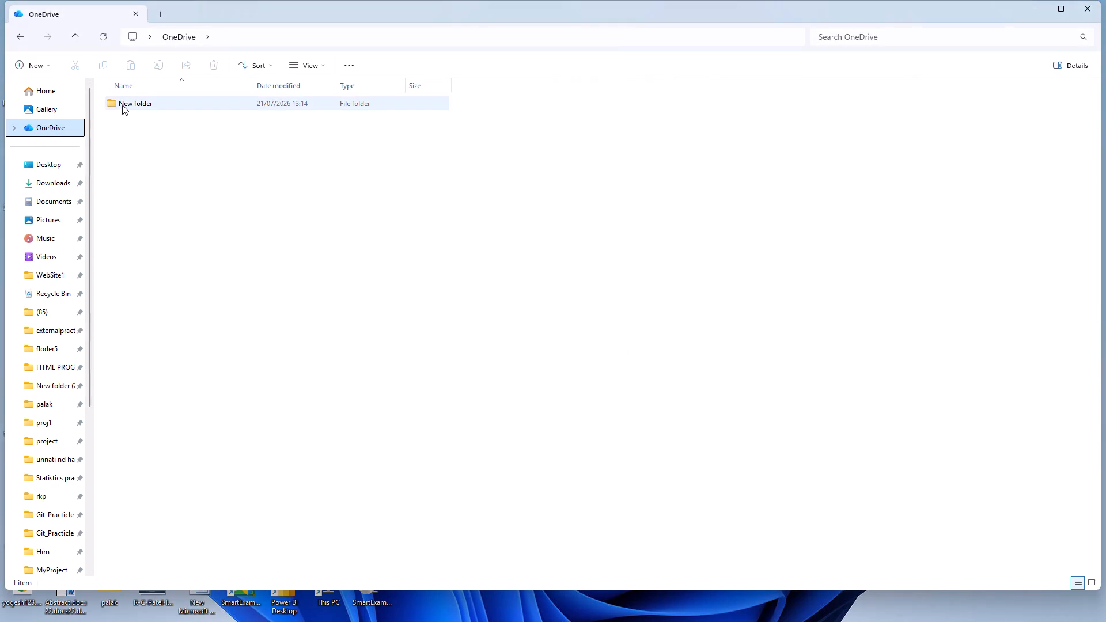
{"action": "left_click", "coordinate": [57, 164]}
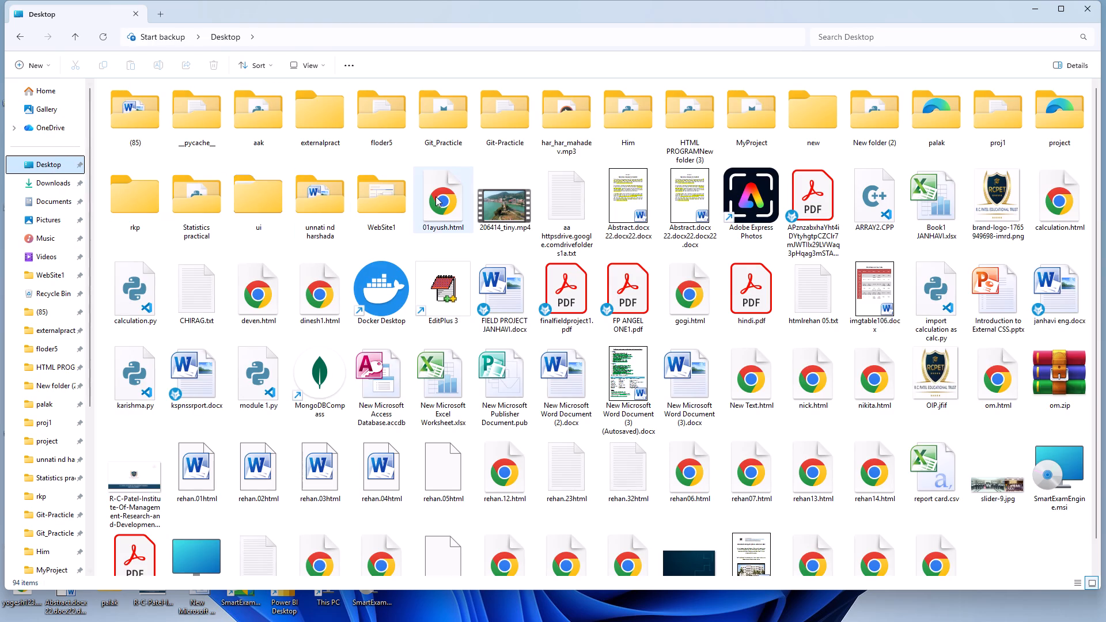
{"action": "scroll", "coordinate": [559, 452], "scroll_direction": "down", "scroll_amount": 6}
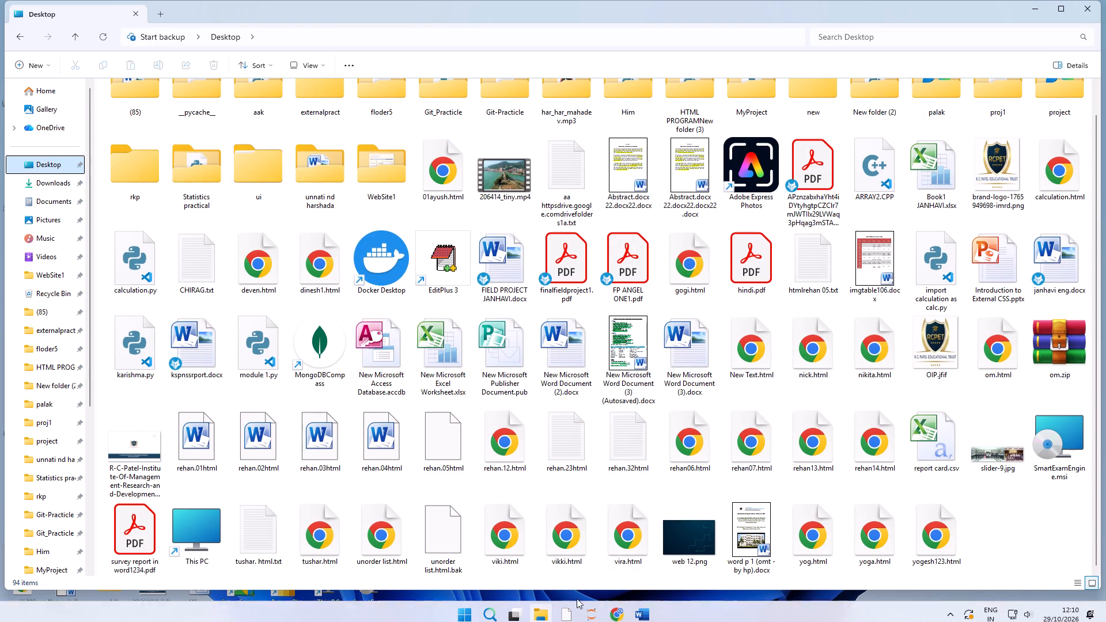
Return to the report and save a copy in the Documents folder as a Word Document (*.docx) under its current name.
{"action": "left_click", "coordinate": [635, 612]}
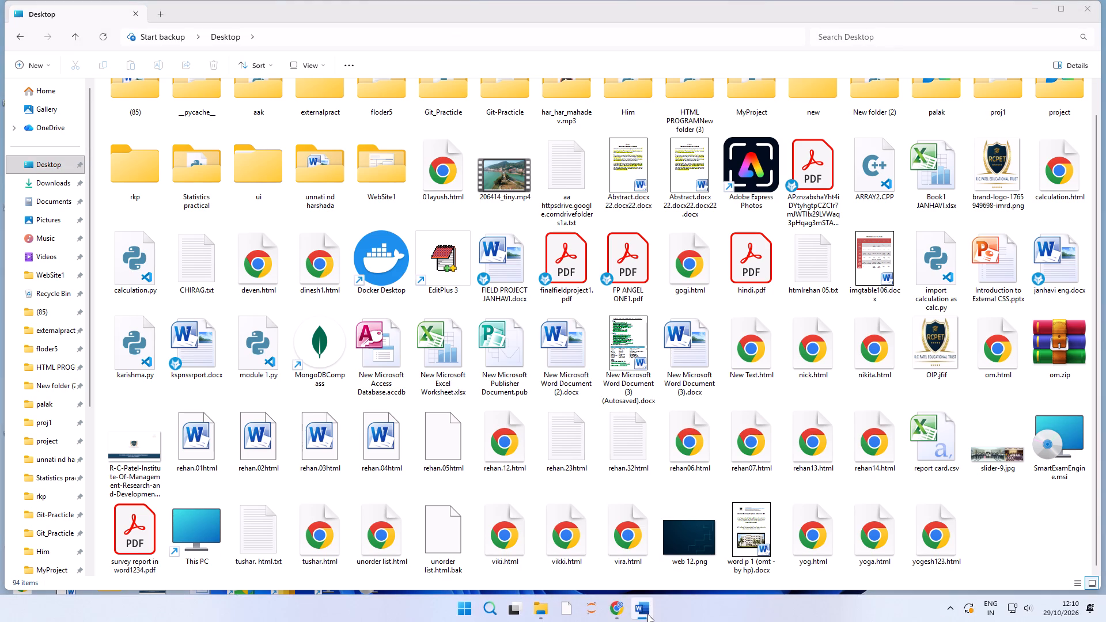
{"action": "double_click", "coordinate": [647, 614]}
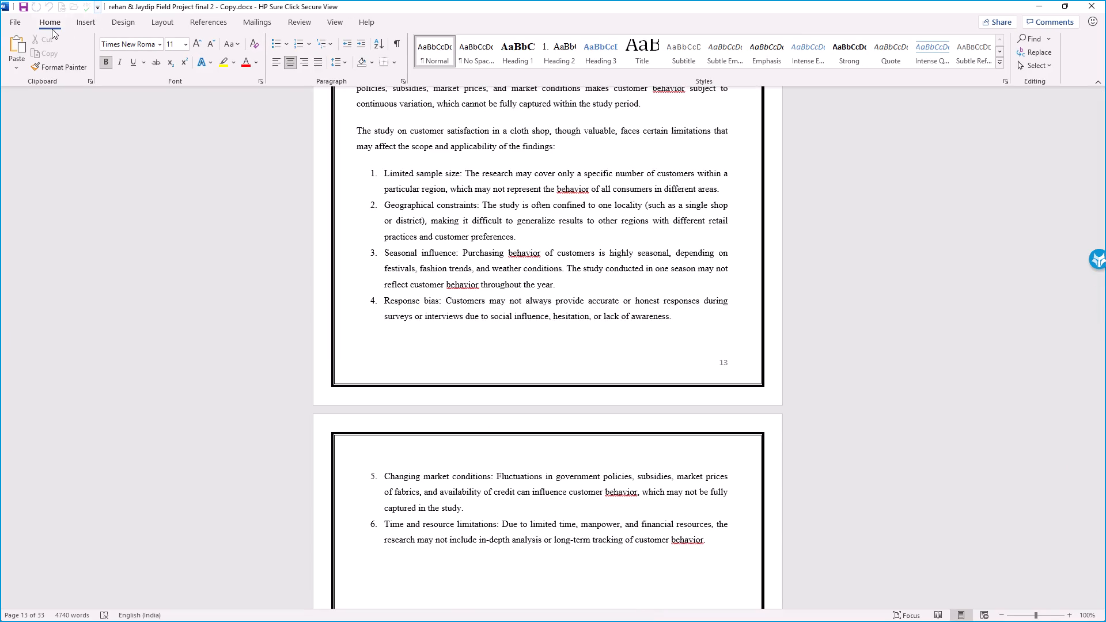
{"action": "left_click", "coordinate": [19, 29]}
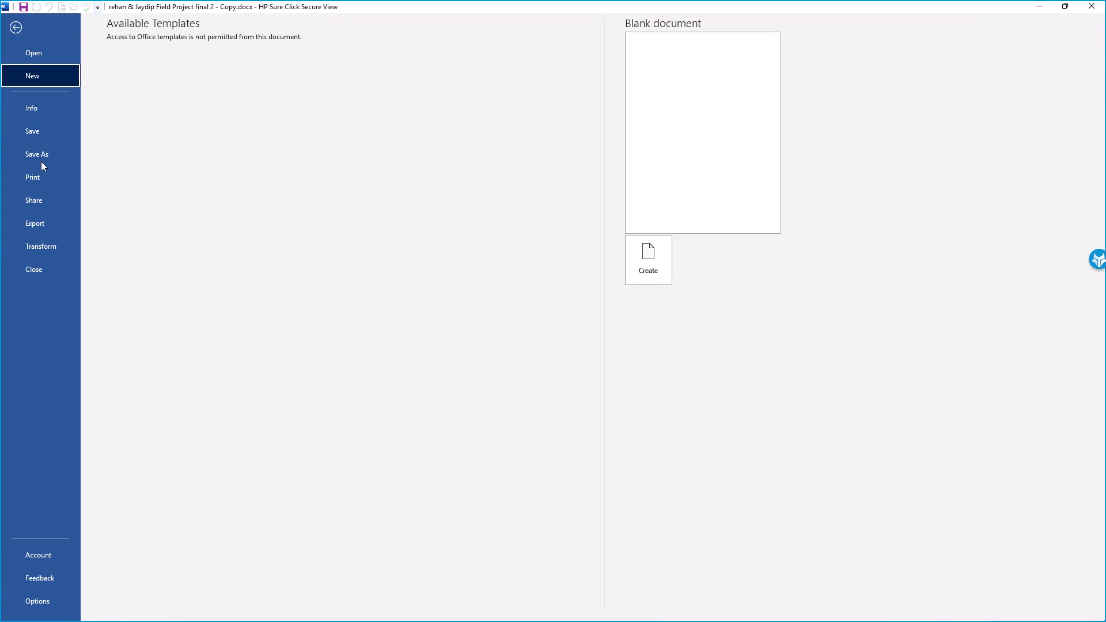
{"action": "left_click", "coordinate": [41, 161]}
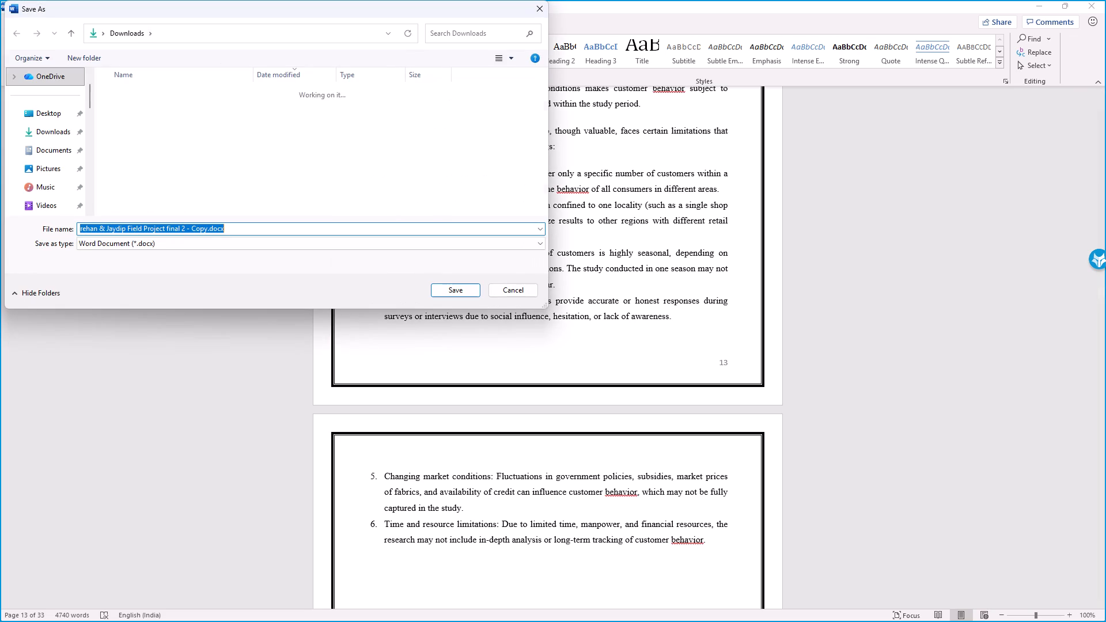
{"action": "left_click", "coordinate": [54, 119]}
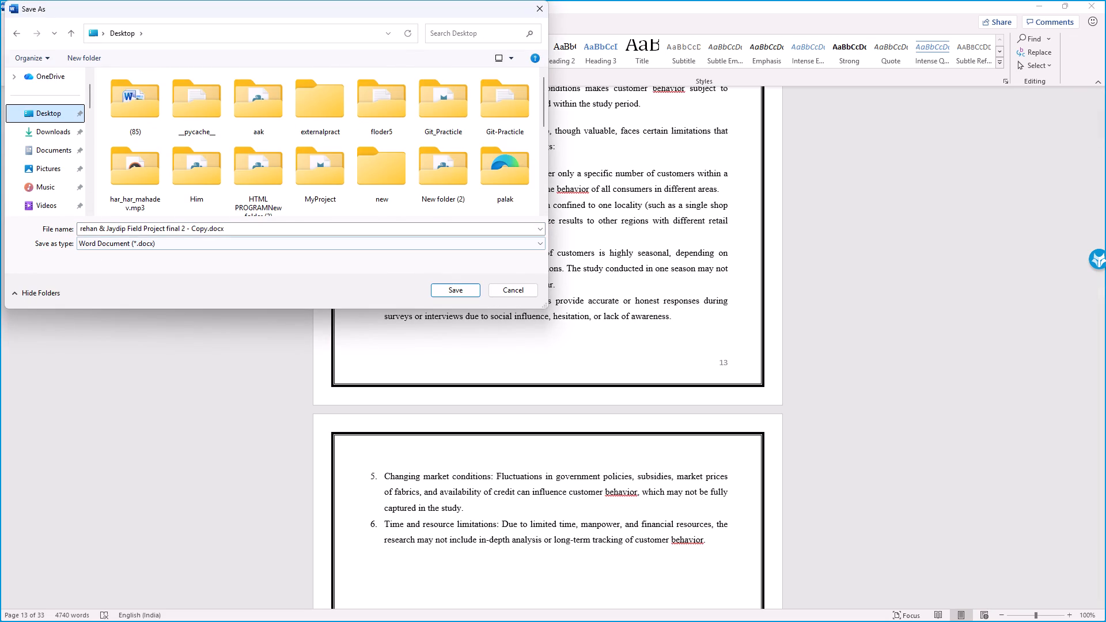
{"action": "left_click", "coordinate": [172, 245]}
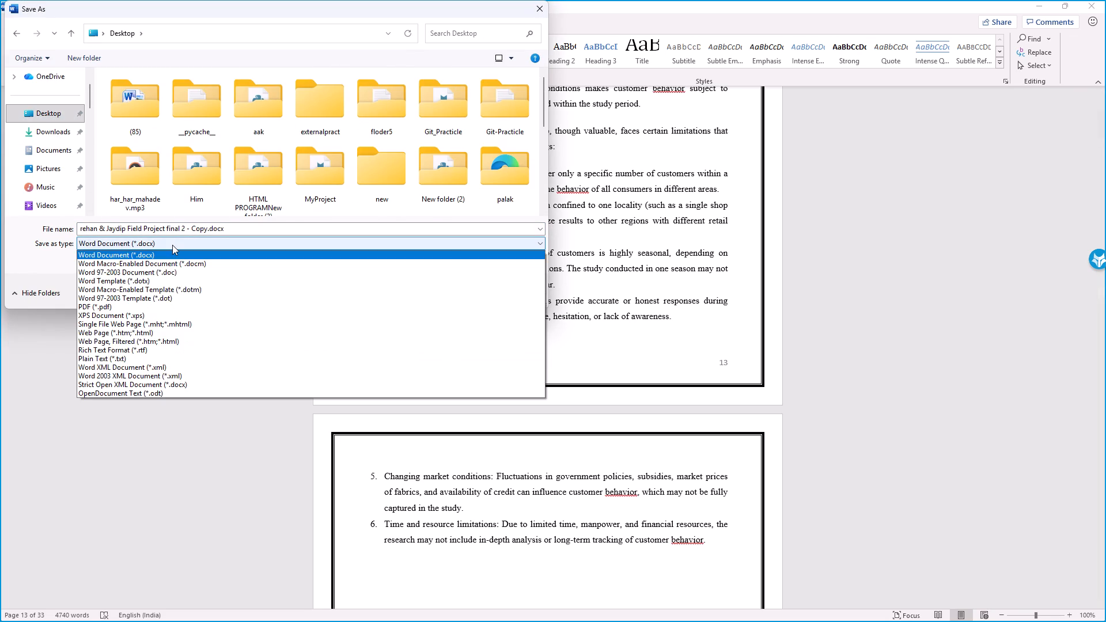
{"action": "left_click", "coordinate": [172, 245]}
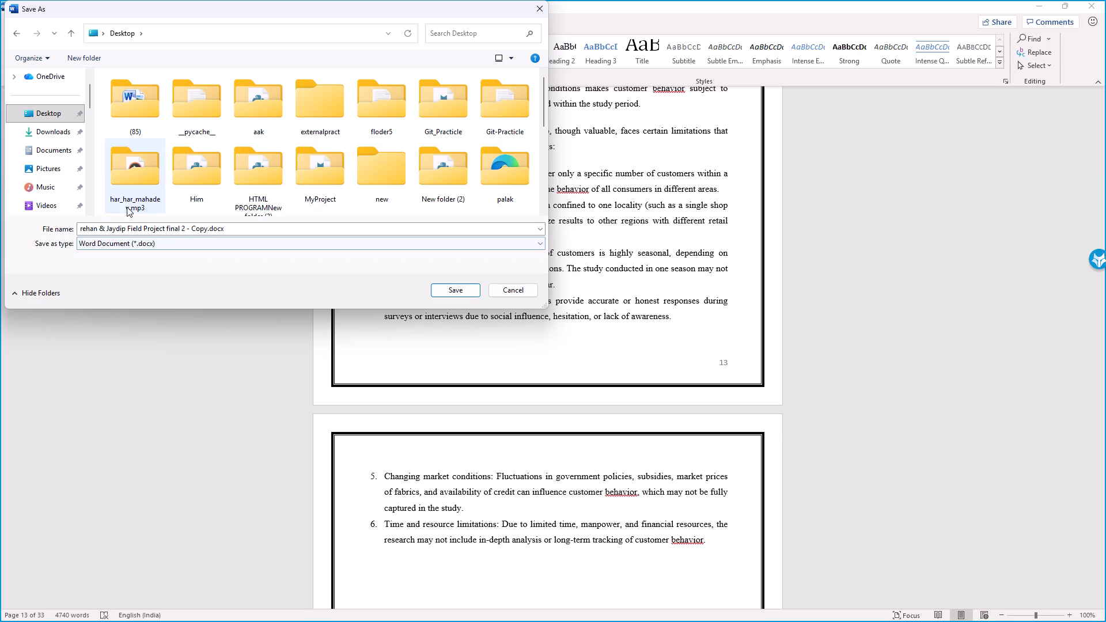
{"action": "left_click", "coordinate": [60, 118]}
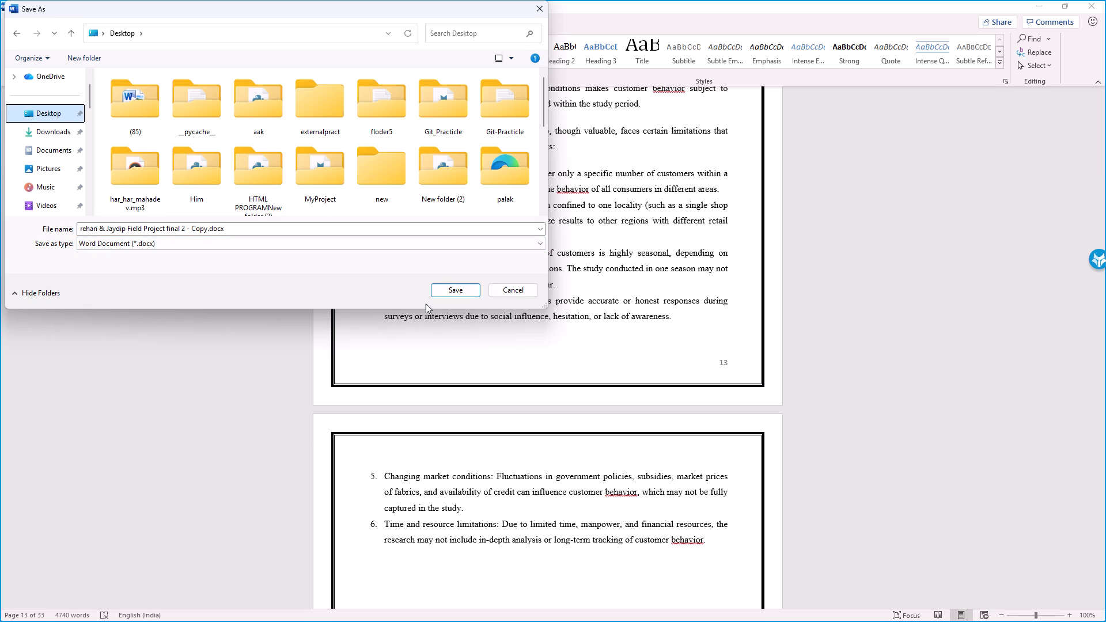
{"action": "left_click", "coordinate": [65, 149]}
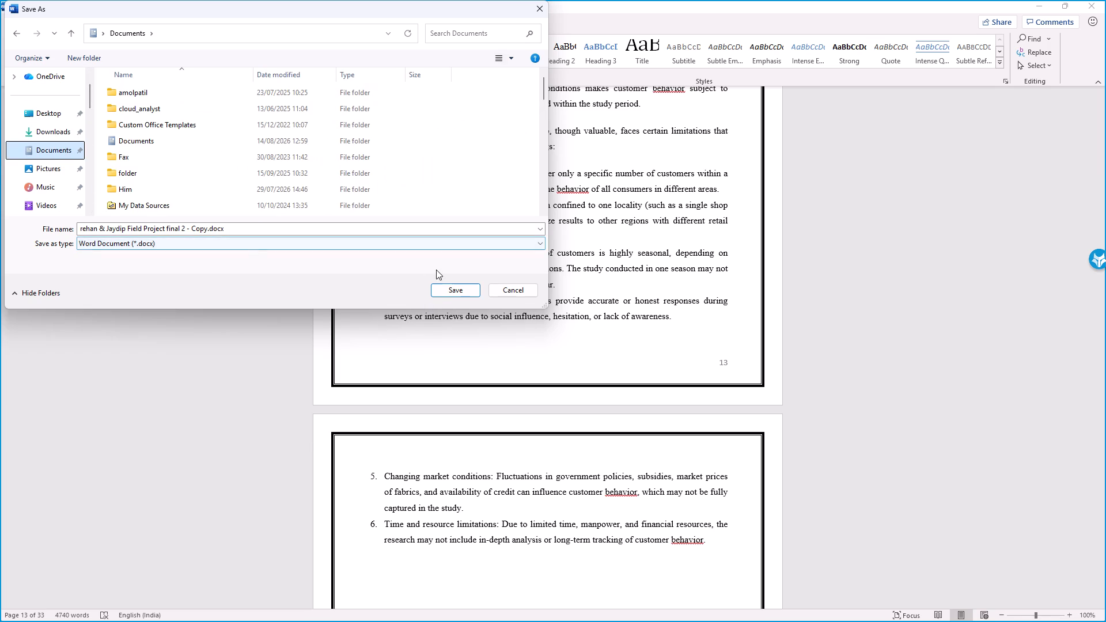
Complete saving the report under its current name in the Documents folder as a Word Document (*.docx).
{"action": "left_click", "coordinate": [456, 285]}
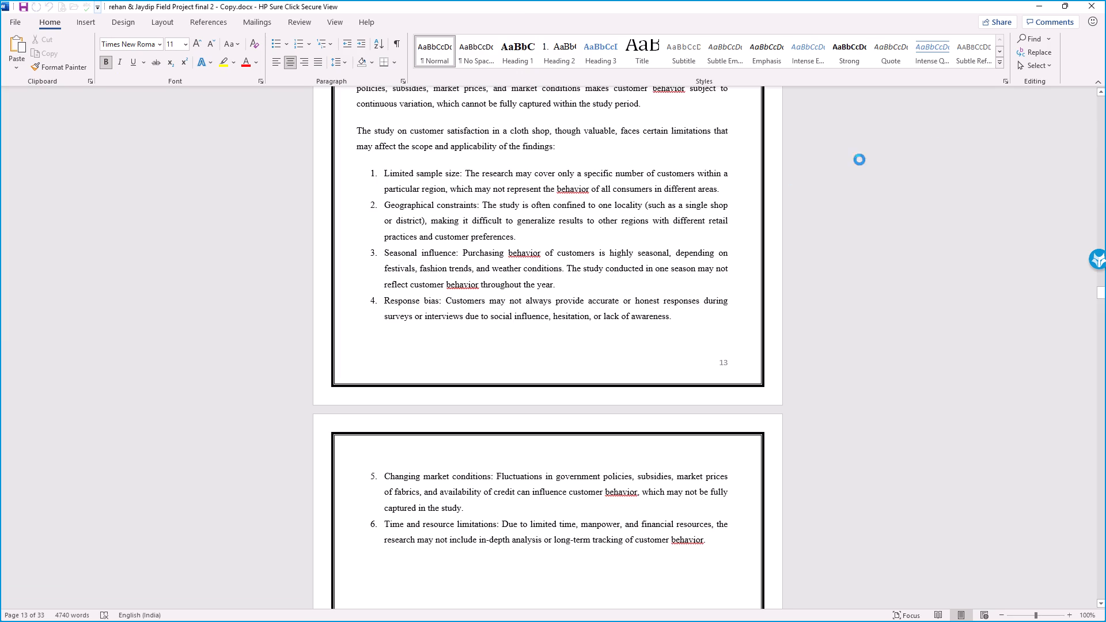
Minimize the report window and the File Explorer window showing the Desktop folder.
{"action": "left_click", "coordinate": [1040, 7]}
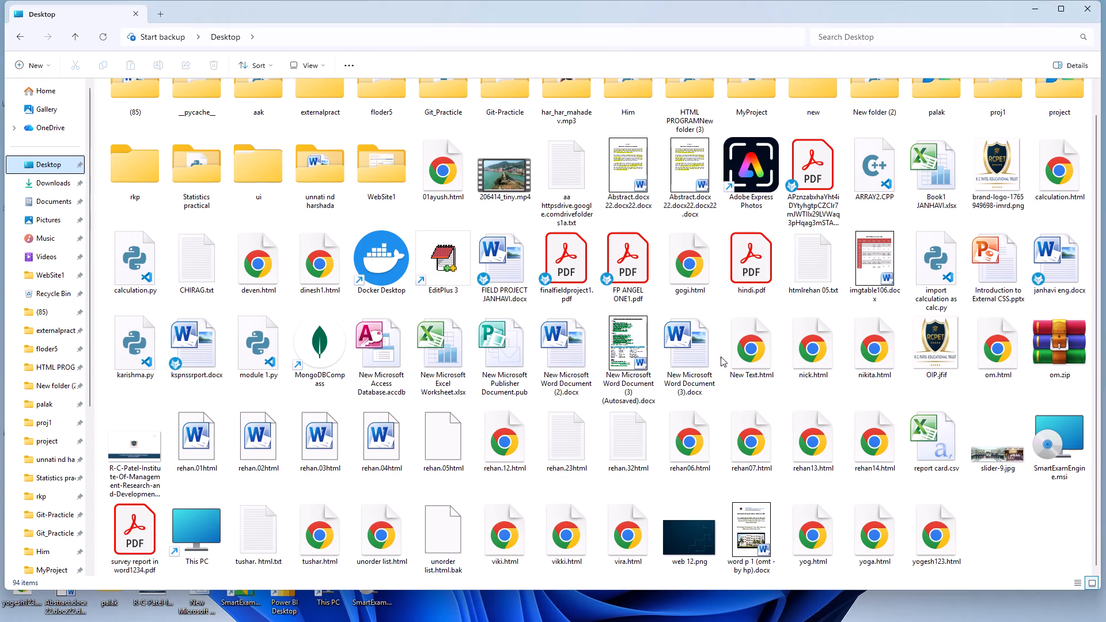
{"action": "left_click", "coordinate": [1037, 18]}
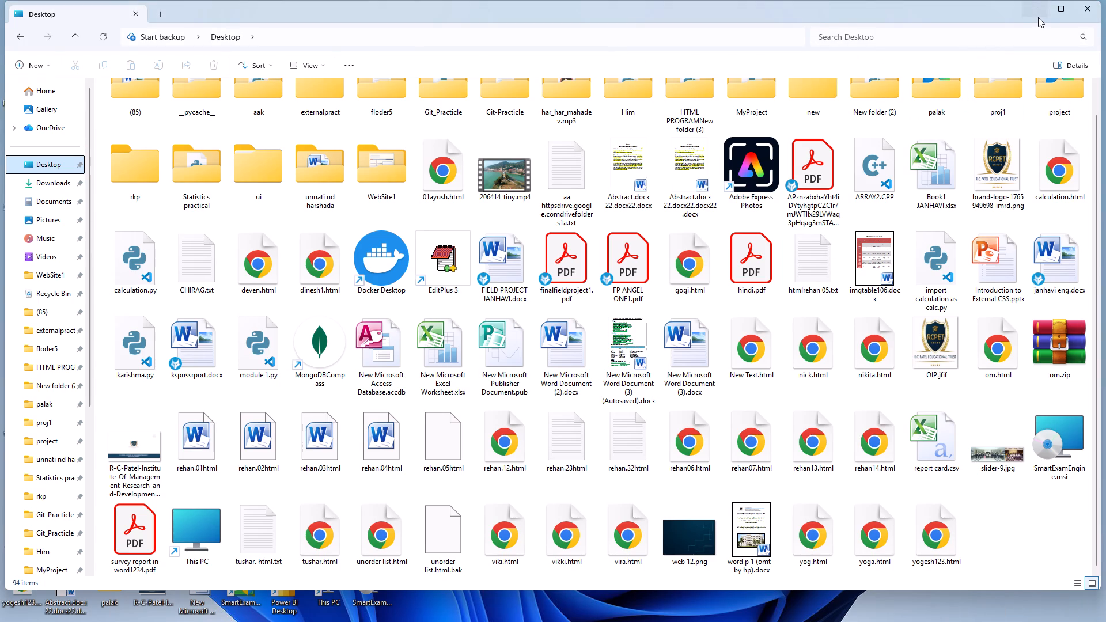
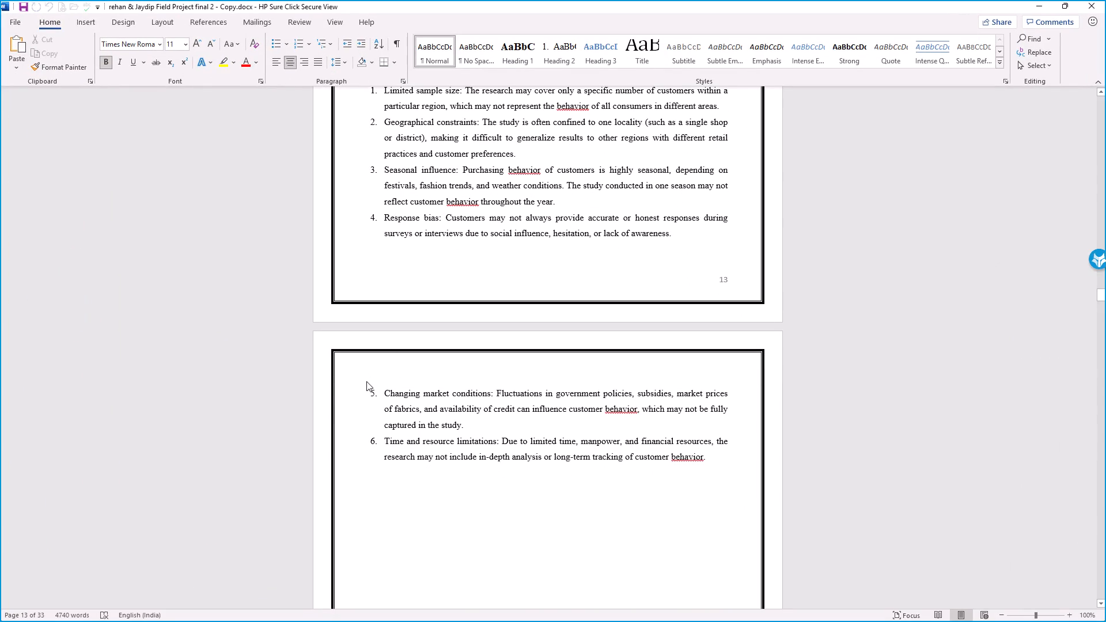
Review the fifth and sixth limitation points on page 14 and the layout down to the Chapter 2 heading.
{"action": "left_click_drag", "start_coordinate": [369, 392], "coordinate": [599, 420]}
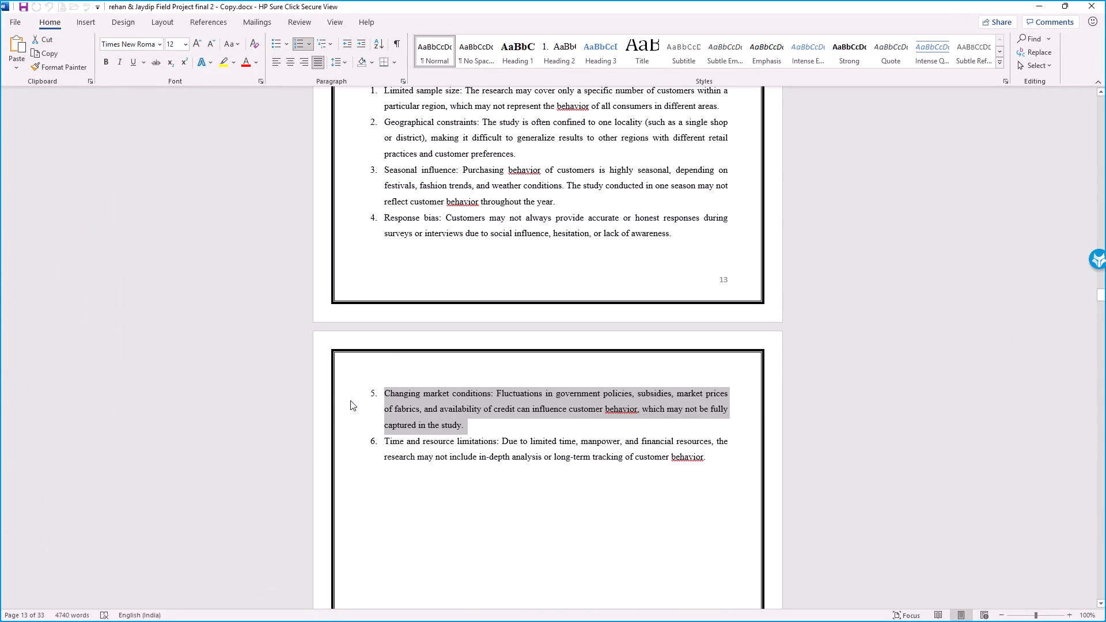
{"action": "left_click", "coordinate": [990, 408]}
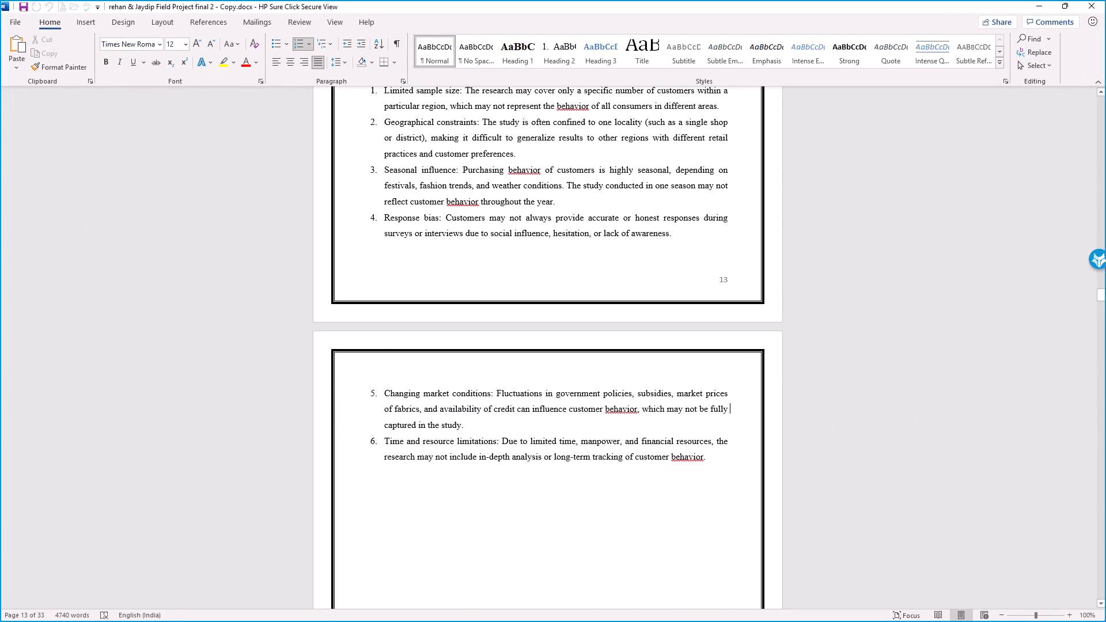
{"action": "left_click_drag", "start_coordinate": [370, 394], "coordinate": [427, 404]}
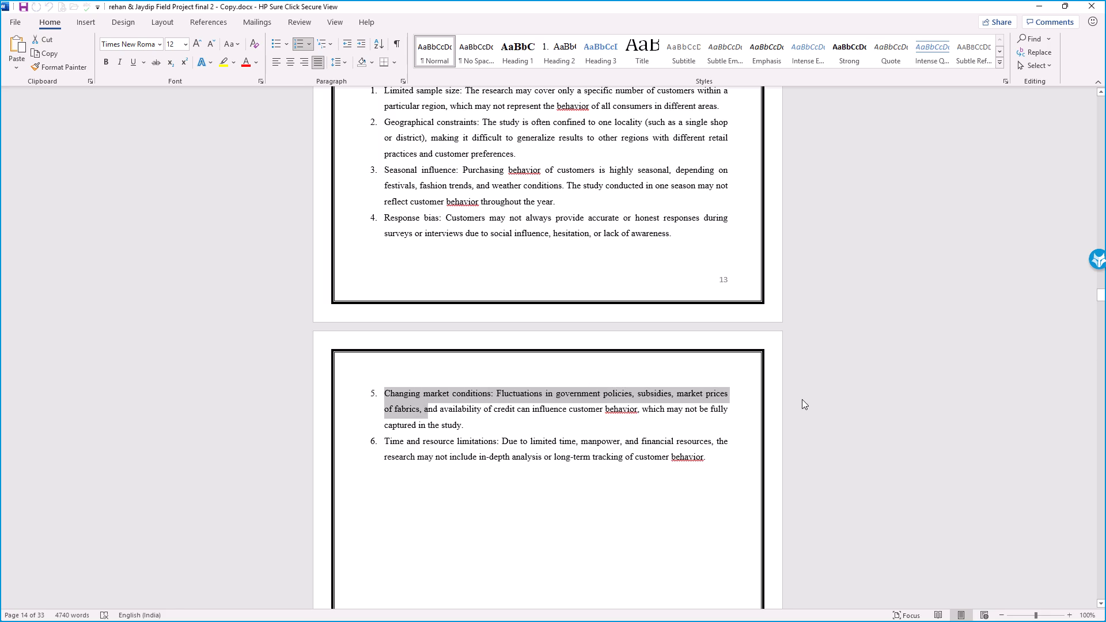
{"action": "scroll", "coordinate": [1073, 414], "scroll_direction": "down", "scroll_amount": 8}
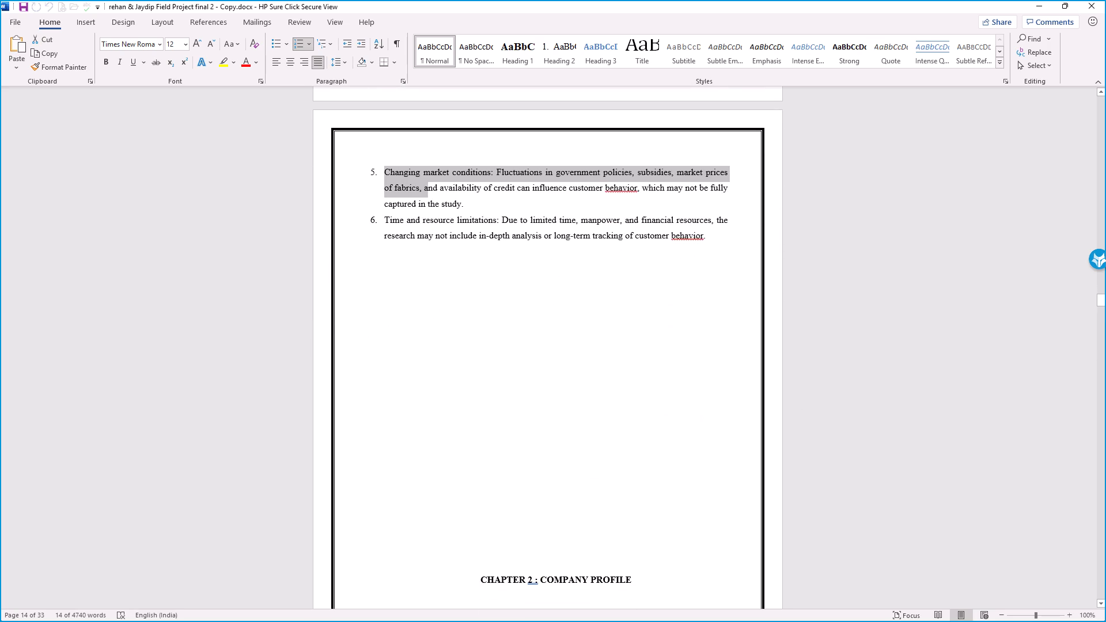
Delete the heading "CHAPTER 2 : COMPANY PROFILE" near the bottom of page 14.
{"action": "scroll", "coordinate": [555, 219], "scroll_direction": "down", "scroll_amount": 2}
{"action": "scroll", "coordinate": [547, 211], "scroll_direction": "up", "scroll_amount": 3}
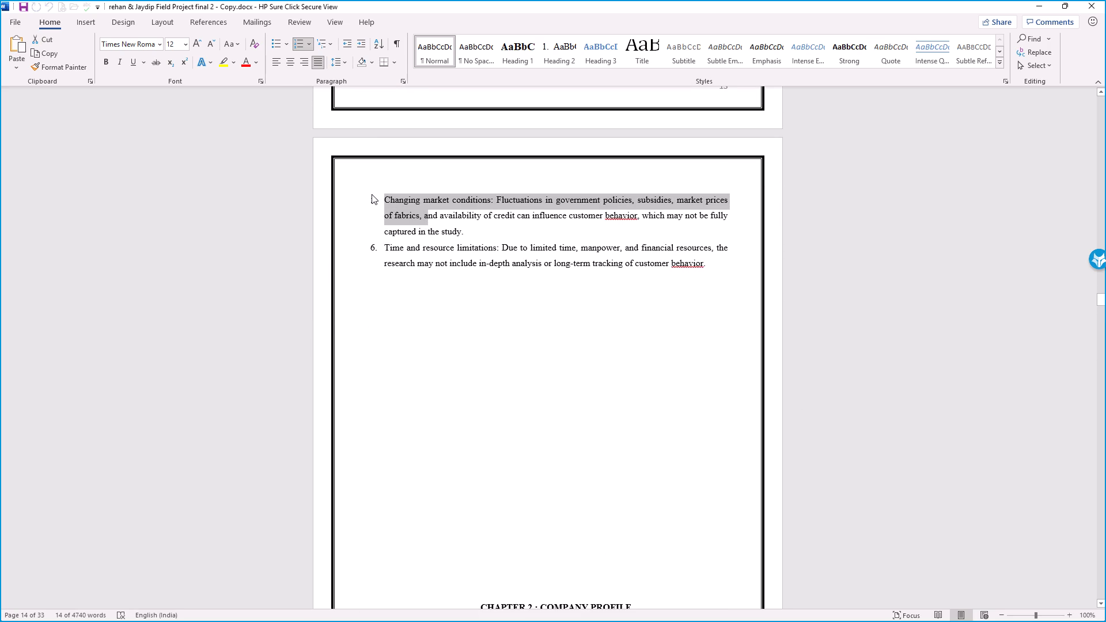
{"action": "left_click", "coordinate": [370, 194]}
{"action": "scroll", "coordinate": [568, 311], "scroll_direction": "down", "scroll_amount": 8}
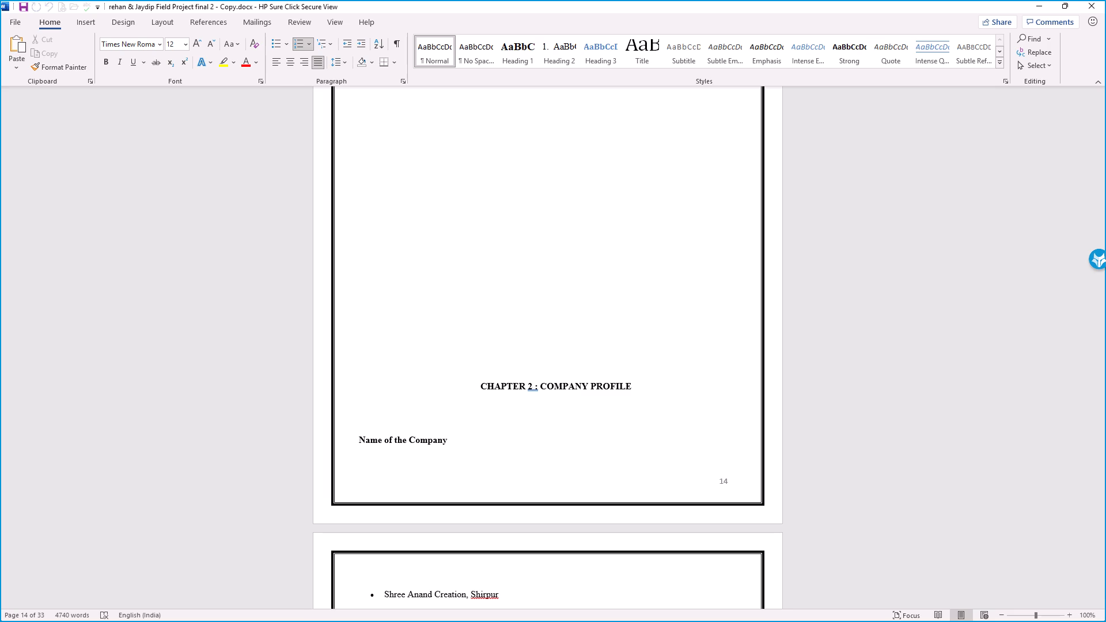
{"action": "left_click", "coordinate": [631, 388]}
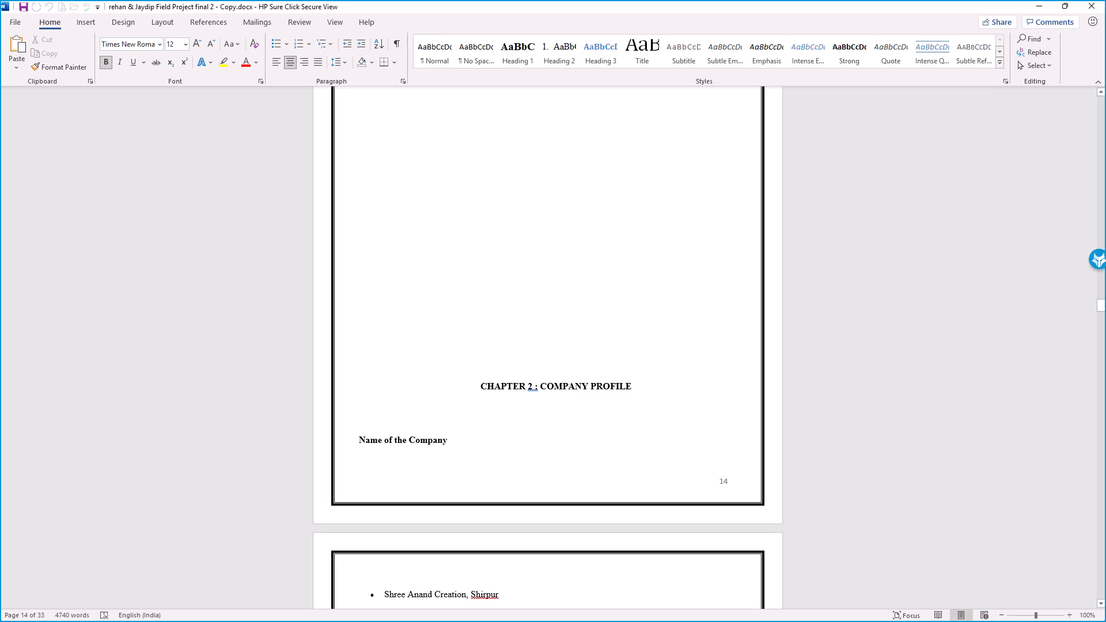
{"action": "key", "text": "BackSpace"}
{"action": "key", "text": "BackSpace"}
{"action": "key", "text": "BackSpace"}
{"action": "key", "text": "BackSpace"}
{"action": "key", "text": "BackSpace"}
{"action": "key", "text": "BackSpace"}
{"action": "key", "text": "BackSpace"}
{"action": "key", "text": "BackSpace"}
{"action": "key", "text": "BackSpace"}
{"action": "key", "text": "BackSpace"}
{"action": "key", "text": "BackSpace"}
{"action": "key", "text": "BackSpace"}
{"action": "key", "text": "BackSpace"}
{"action": "key", "text": "BackSpace"}
{"action": "key", "text": "BackSpace"}
{"action": "key", "text": "BackSpace"}
{"action": "key", "text": "BackSpace"}
{"action": "key", "text": "BackSpace"}
{"action": "key", "text": "BackSpace"}
{"action": "key", "text": "BackSpace"}
{"action": "key", "text": "BackSpace"}
{"action": "key", "text": "BackSpace"}
{"action": "key", "text": "BackSpace"}
{"action": "key", "text": "BackSpace"}
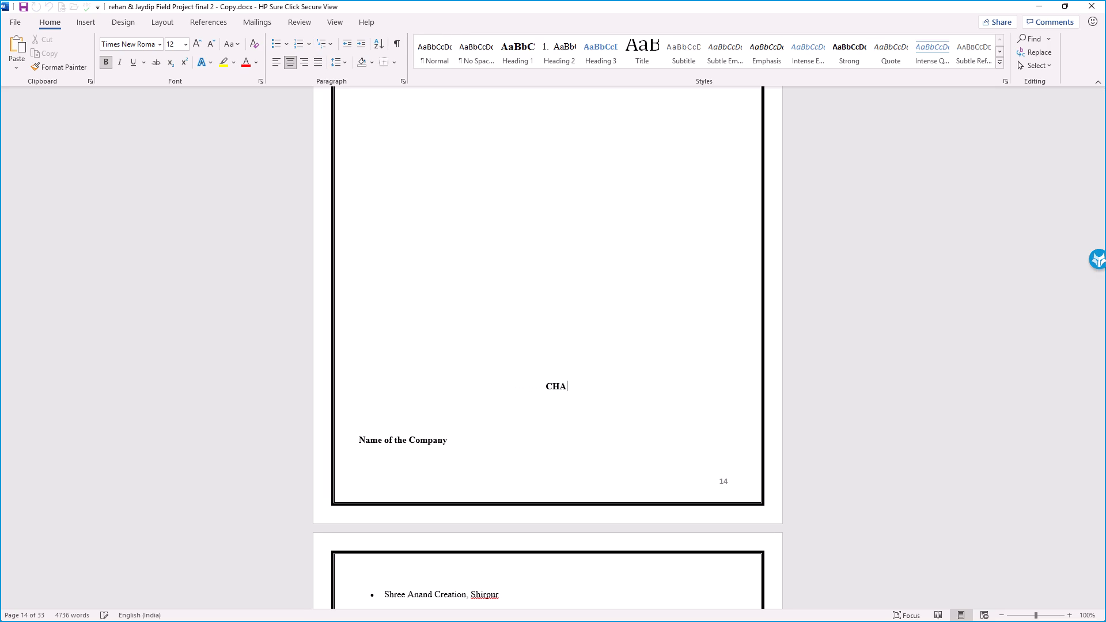
{"action": "key", "text": "BackSpace"}
{"action": "key", "text": "BackSpace"}
{"action": "key", "text": "BackSpace"}
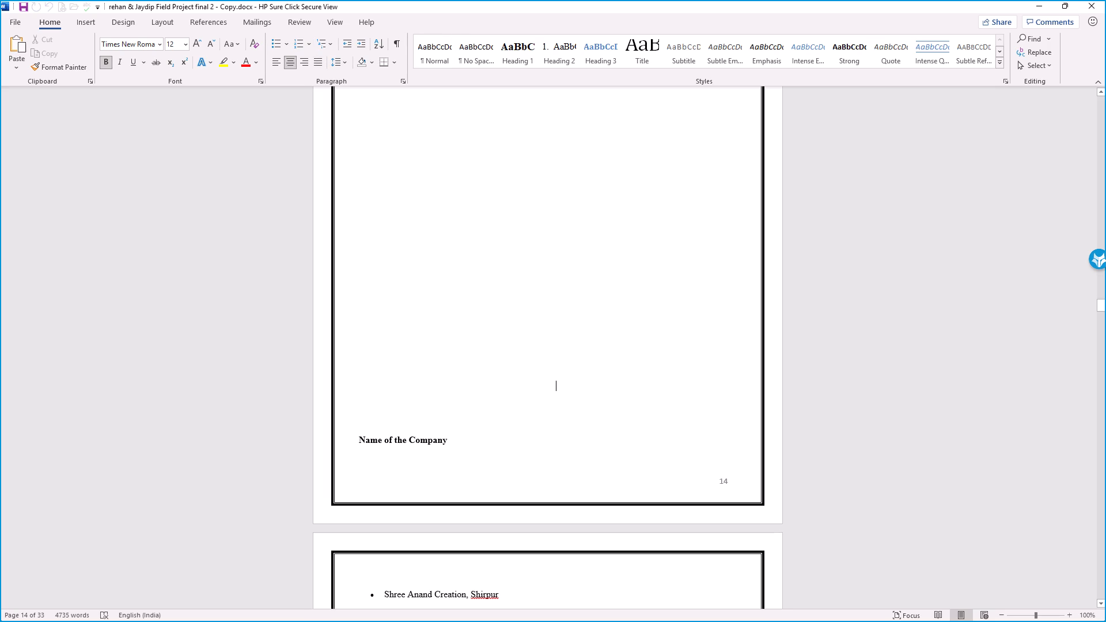
Delete the "Name of the Company" subheading at the bottom of page 14.
{"action": "left_click", "coordinate": [450, 439]}
{"action": "key", "text": "BackSpace"}
{"action": "key", "text": "BackSpace"}
{"action": "key", "text": "BackSpace"}
{"action": "key", "text": "BackSpace"}
{"action": "key", "text": "BackSpace"}
{"action": "key", "text": "BackSpace"}
{"action": "key", "text": "BackSpace"}
{"action": "key", "text": "BackSpace"}
{"action": "key", "text": "BackSpace"}
{"action": "key", "text": "BackSpace"}
{"action": "key", "text": "BackSpace"}
{"action": "key", "text": "BackSpace"}
{"action": "key", "text": "BackSpace"}
{"action": "key", "text": "BackSpace"}
{"action": "key", "text": "BackSpace"}
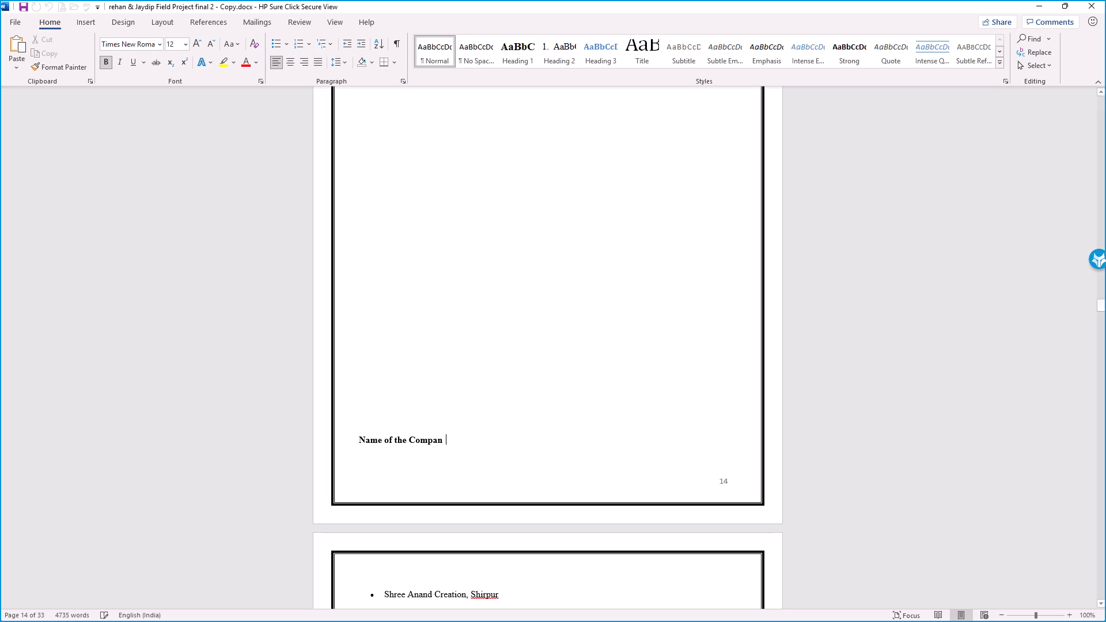
{"action": "key", "text": "BackSpace"}
{"action": "key", "text": "BackSpace"}
{"action": "key", "text": "BackSpace"}
{"action": "key", "text": "BackSpace"}
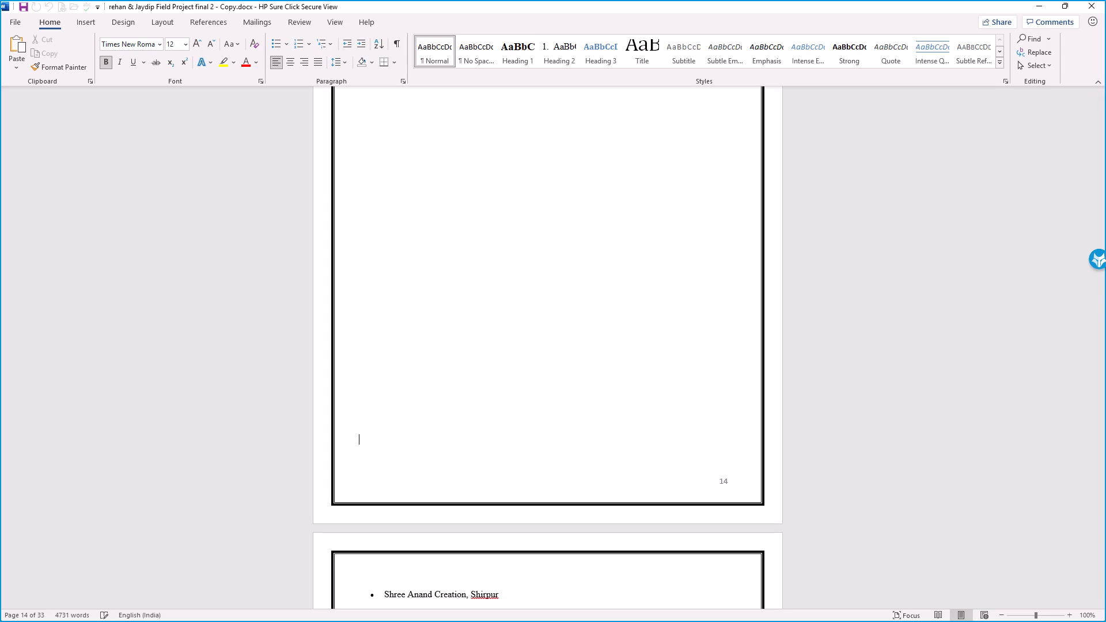
Review the limitations section and its numbered list on pages 13 and 14, through to the company details on the following page.
{"action": "scroll", "coordinate": [665, 473], "scroll_direction": "up", "scroll_amount": 15}
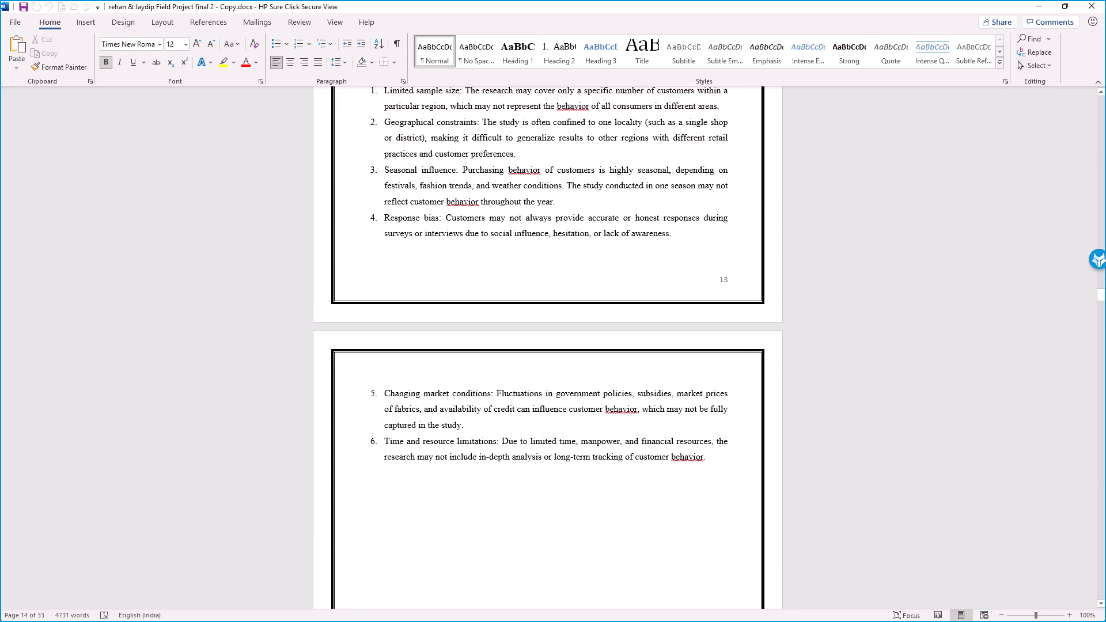
{"action": "scroll", "coordinate": [436, 251], "scroll_direction": "up", "scroll_amount": 4}
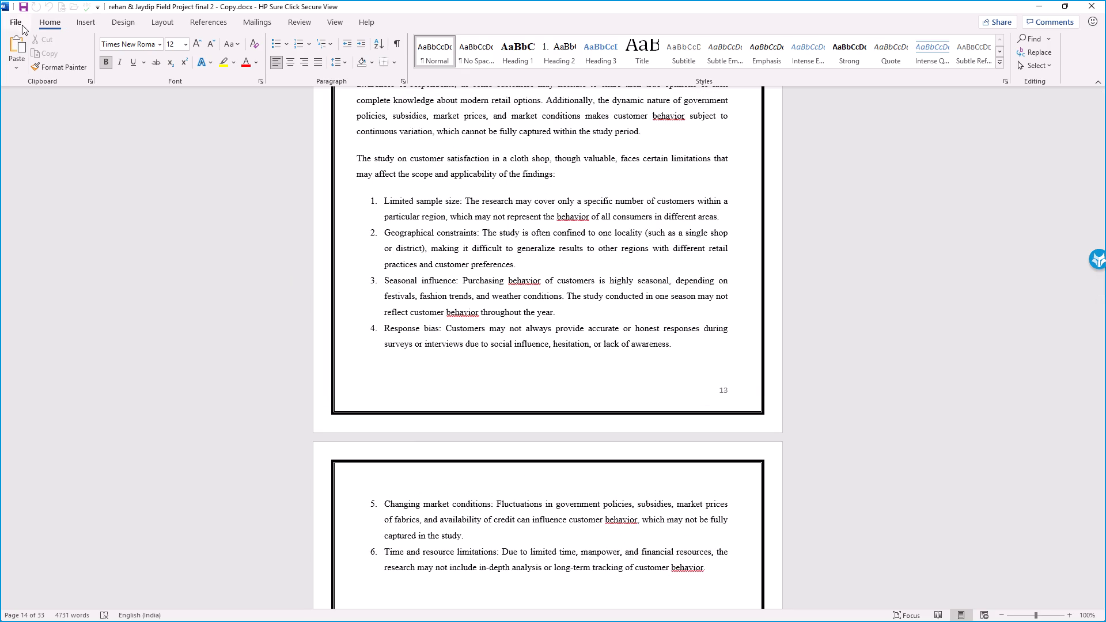
{"action": "left_click", "coordinate": [22, 23]}
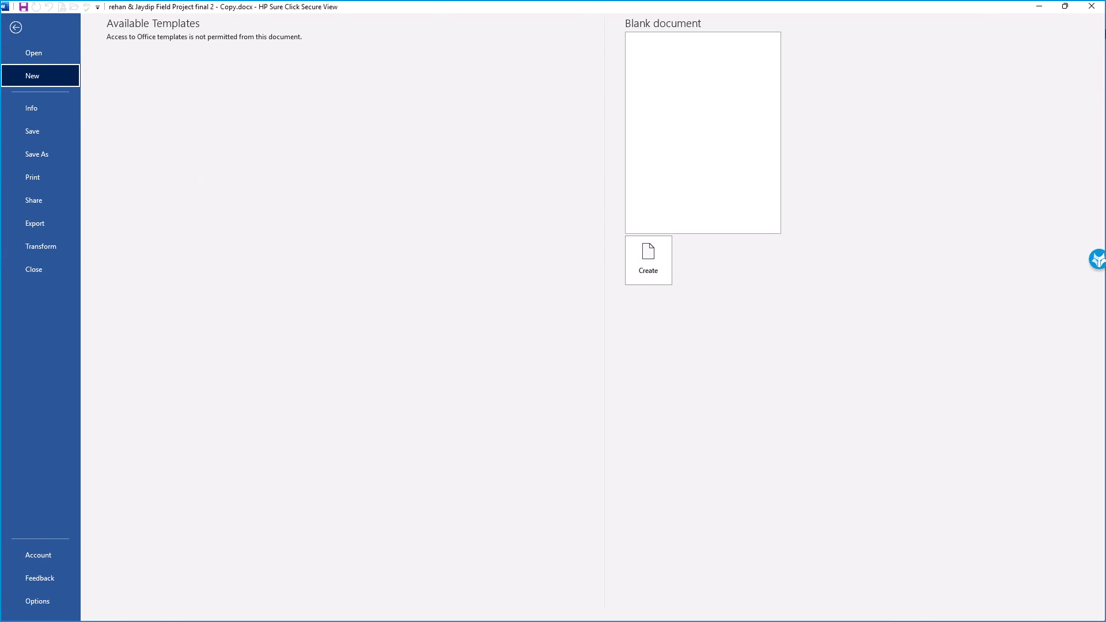
{"action": "left_click", "coordinate": [13, 26]}
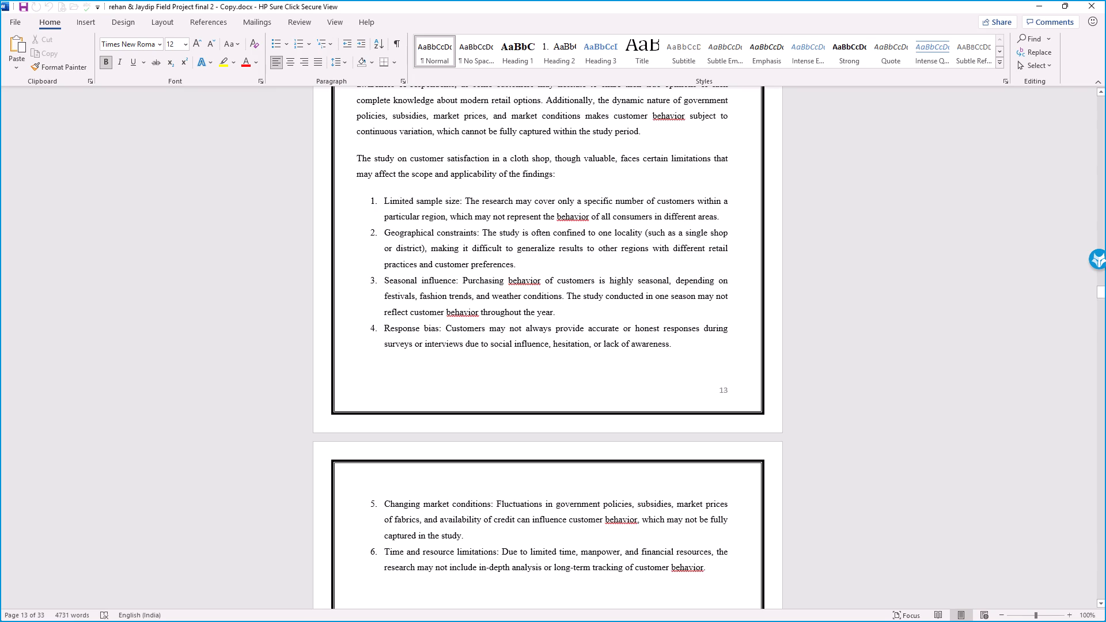
{"action": "scroll", "coordinate": [523, 340], "scroll_direction": "up", "scroll_amount": 7}
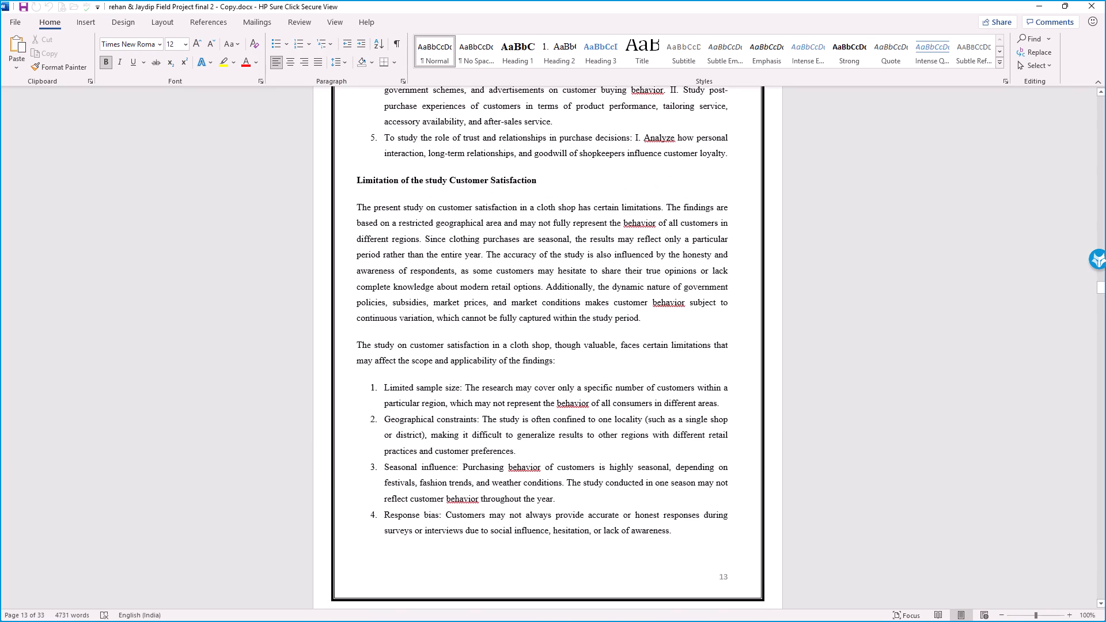
{"action": "scroll", "coordinate": [523, 340], "scroll_direction": "up", "scroll_amount": 7}
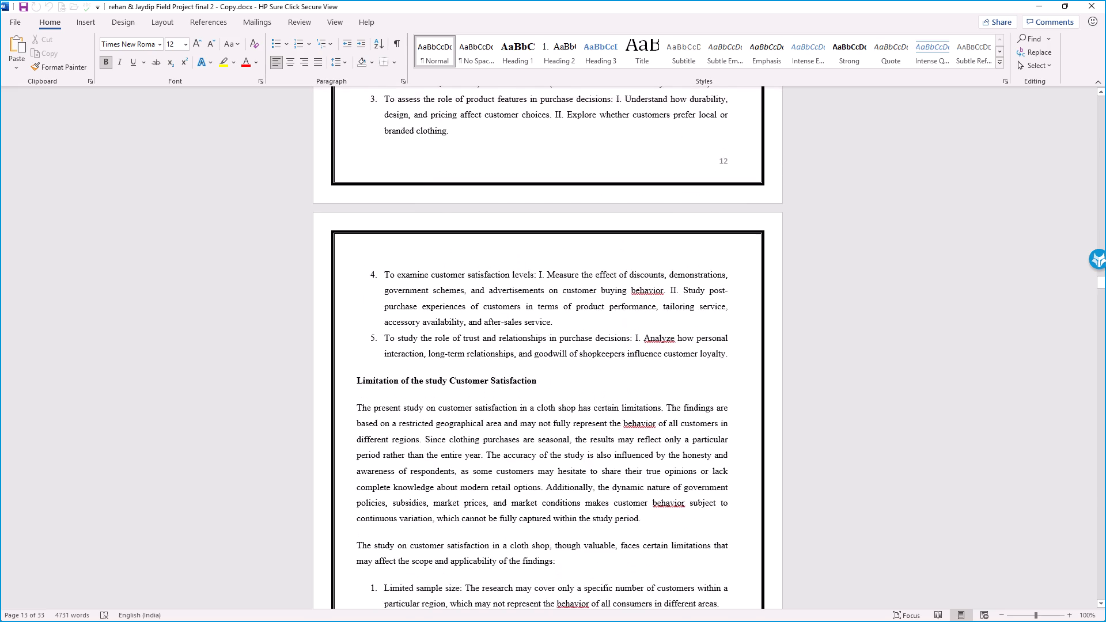
{"action": "scroll", "coordinate": [523, 340], "scroll_direction": "up", "scroll_amount": 4}
{"action": "scroll", "coordinate": [523, 340], "scroll_direction": "down", "scroll_amount": 18}
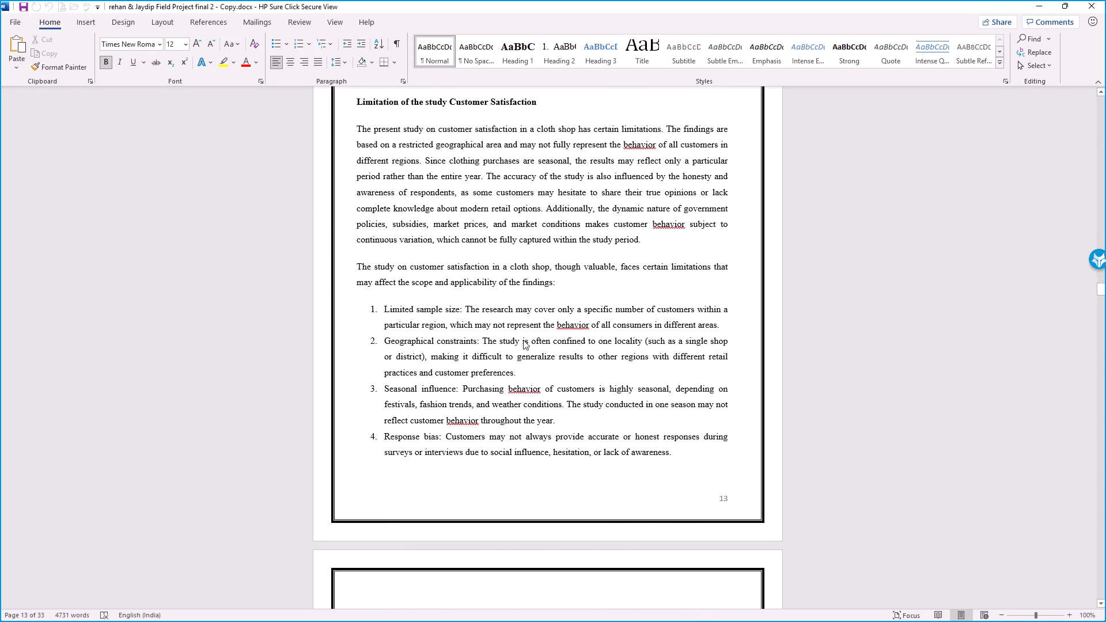
{"action": "scroll", "coordinate": [523, 340], "scroll_direction": "down", "scroll_amount": 17}
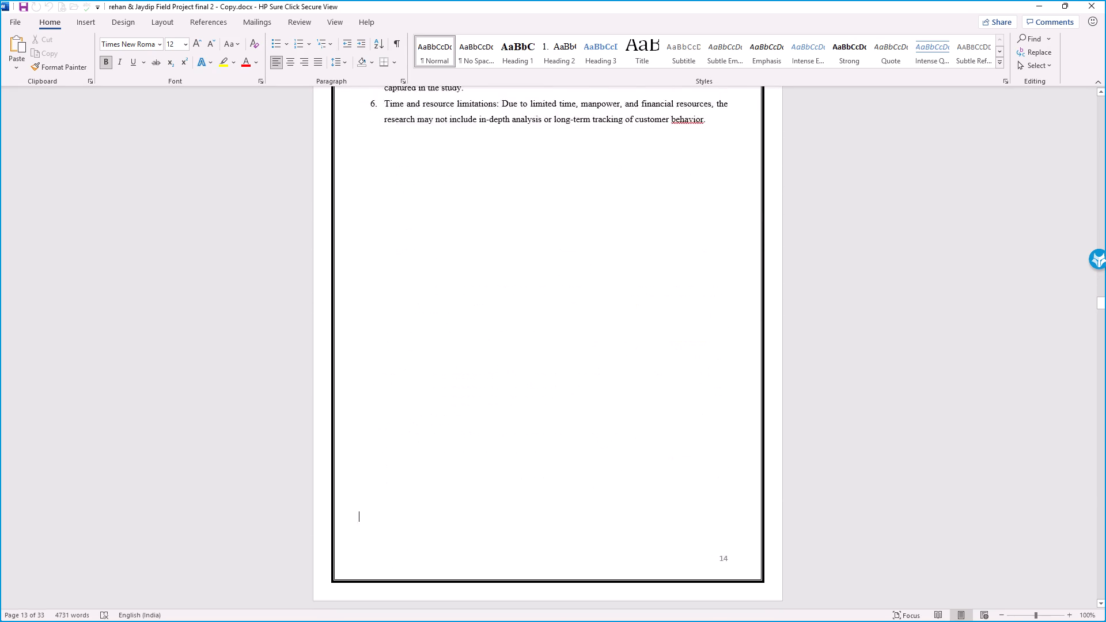
{"action": "scroll", "coordinate": [523, 340], "scroll_direction": "down", "scroll_amount": 12}
{"action": "scroll", "coordinate": [523, 340], "scroll_direction": "up", "scroll_amount": 6}
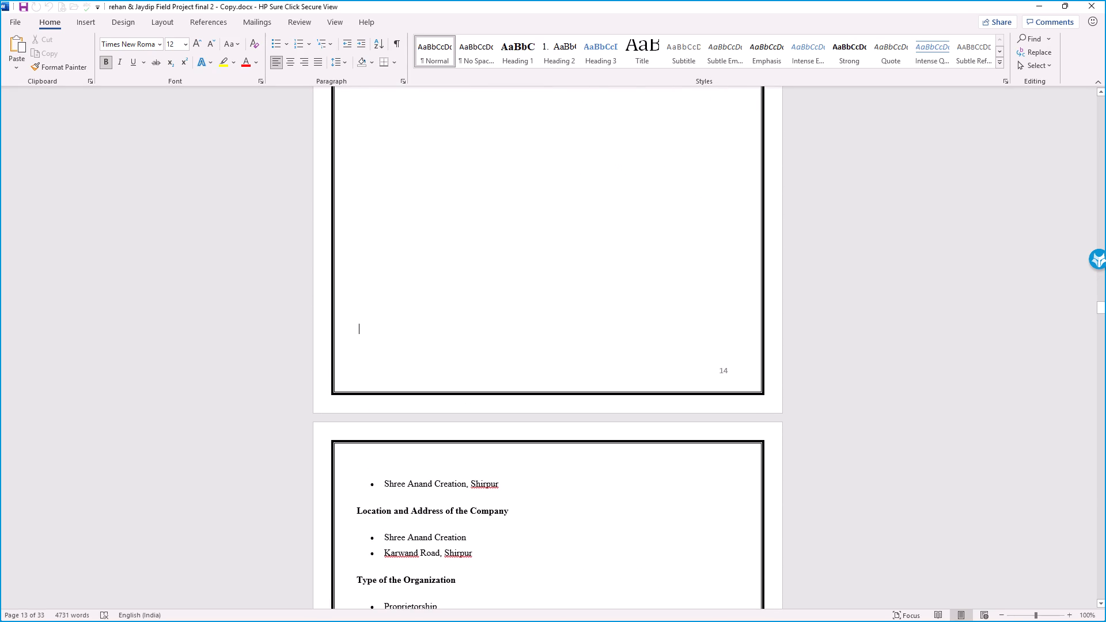
Save a copy of the report in the Documents folder, changing the file name's number to read "final 3".
{"action": "left_click", "coordinate": [21, 26]}
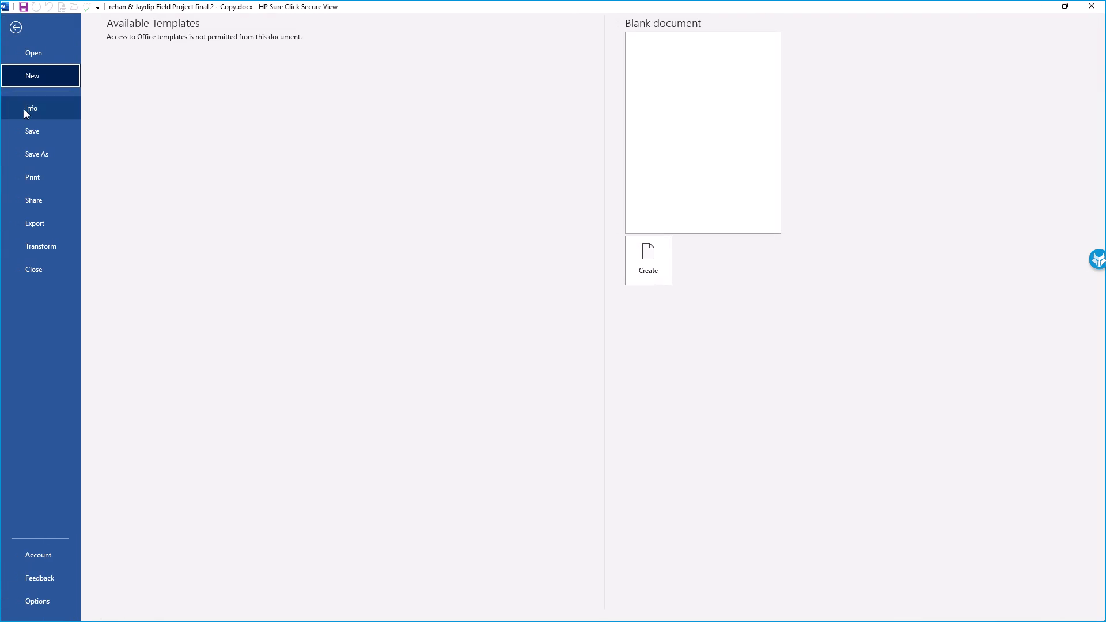
{"action": "left_click", "coordinate": [33, 153]}
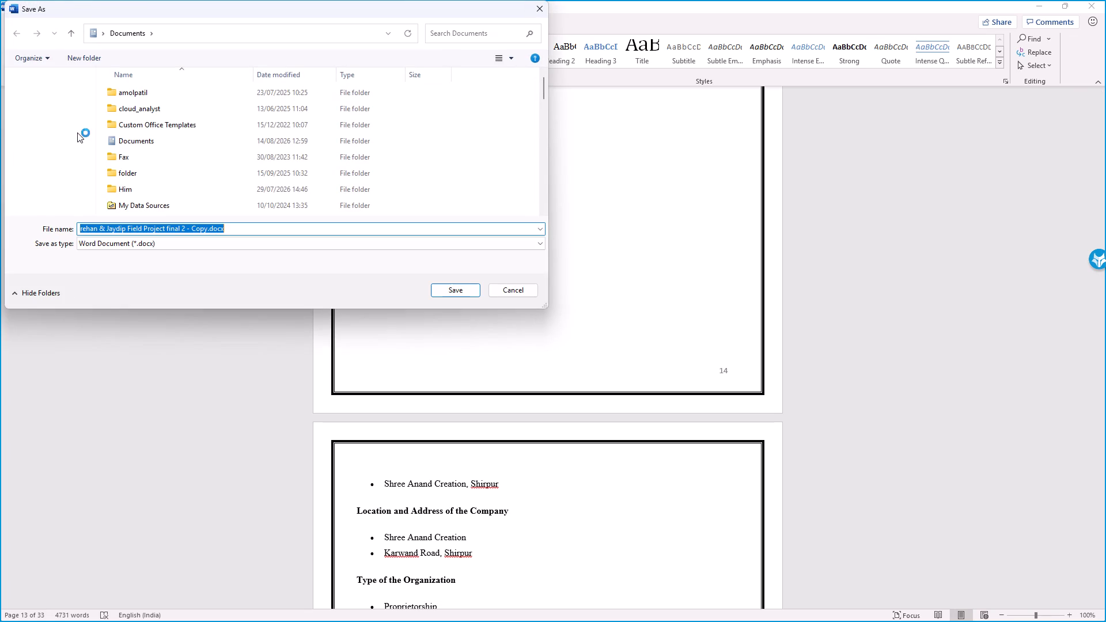
{"action": "left_click", "coordinate": [184, 230]}
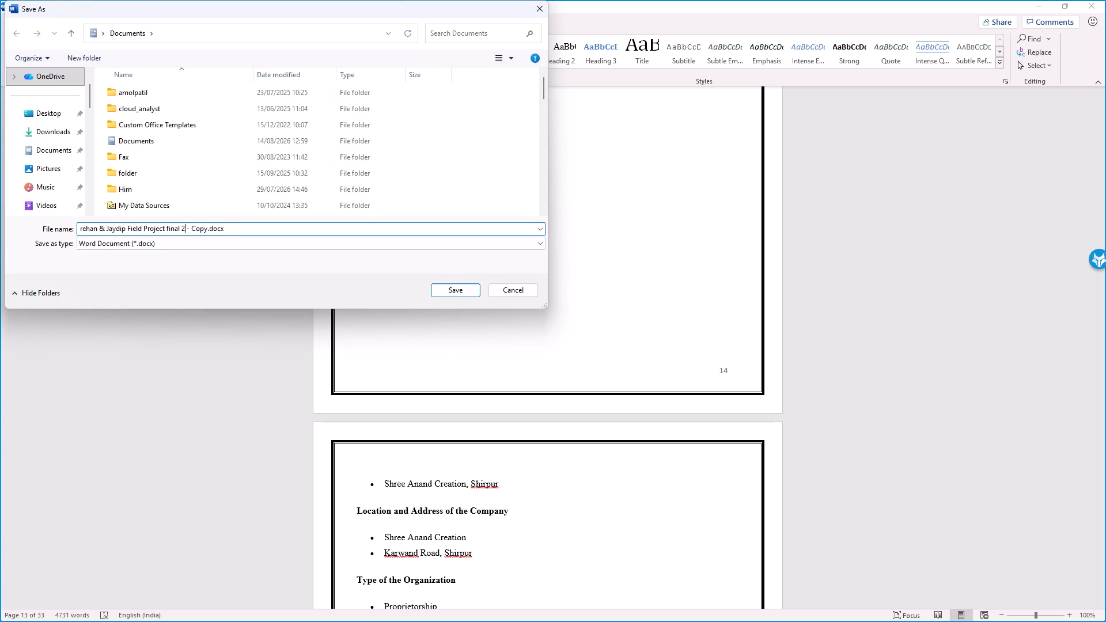
{"action": "key", "text": "BackSpace"}
{"action": "key", "text": "3"}
{"action": "left_click", "coordinate": [65, 148]}
{"action": "left_click", "coordinate": [65, 148]}
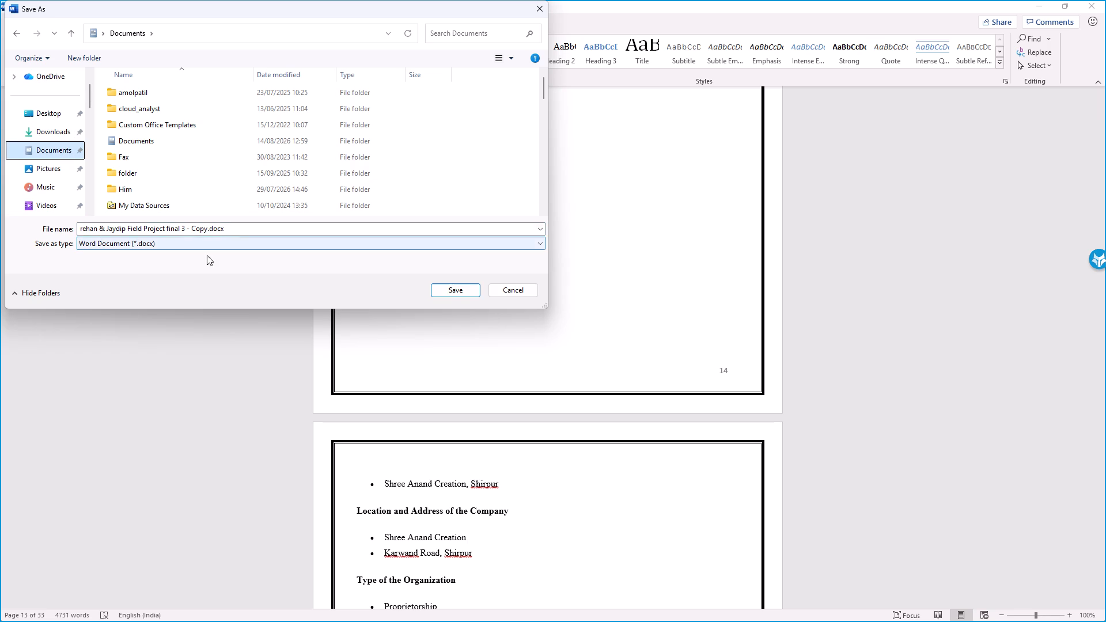
Save the report copy in the Documents folder as a Word document, with the file name ending "Field Project final 3 - Copy".
{"action": "left_click", "coordinate": [450, 294]}
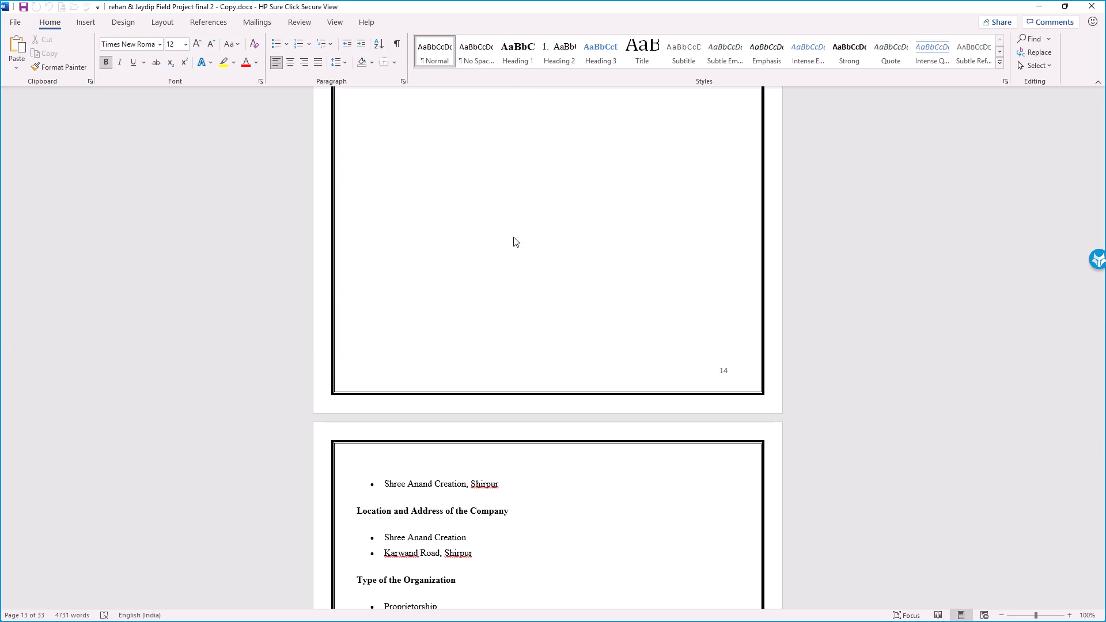
Minimize the report window.
{"action": "left_click", "coordinate": [1046, 6]}
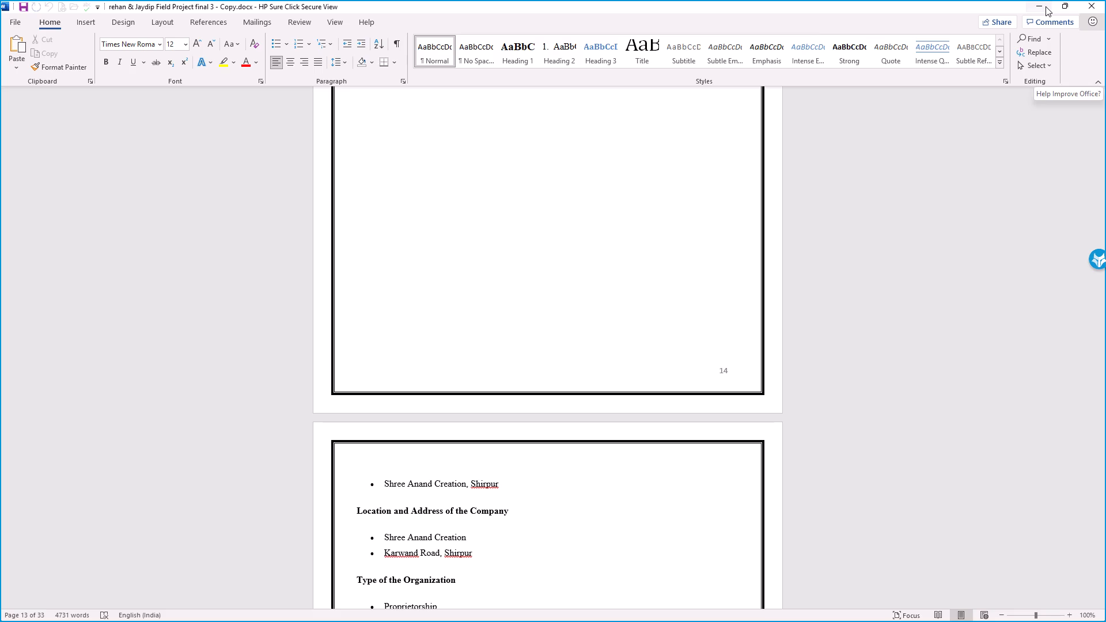
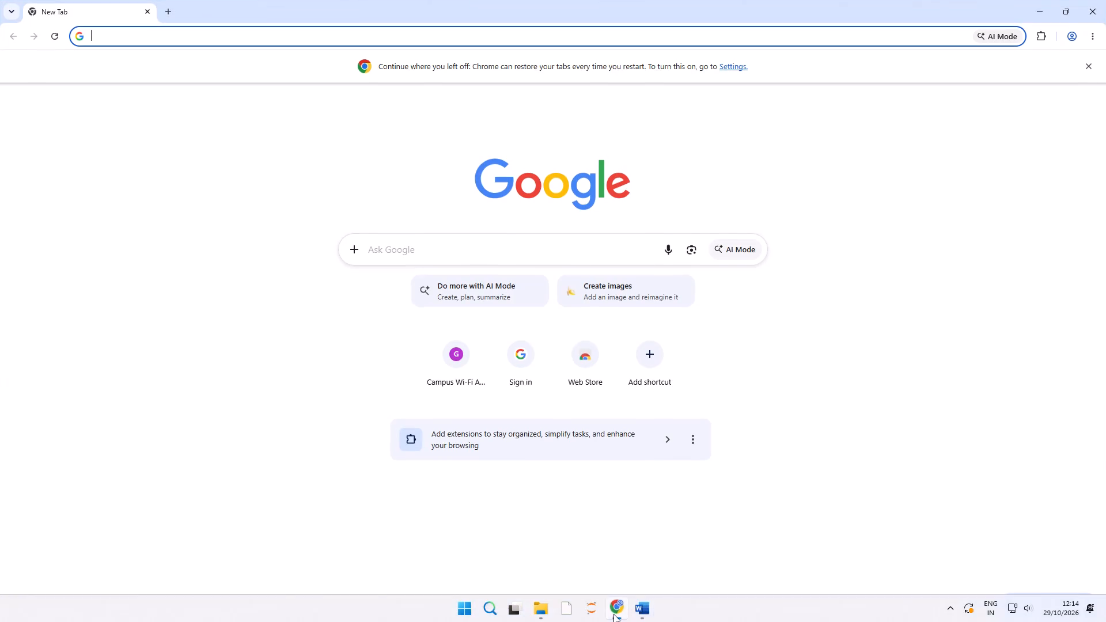
Close the browser window and the final 3 copy of the field project report.
{"action": "left_click", "coordinate": [1093, 18]}
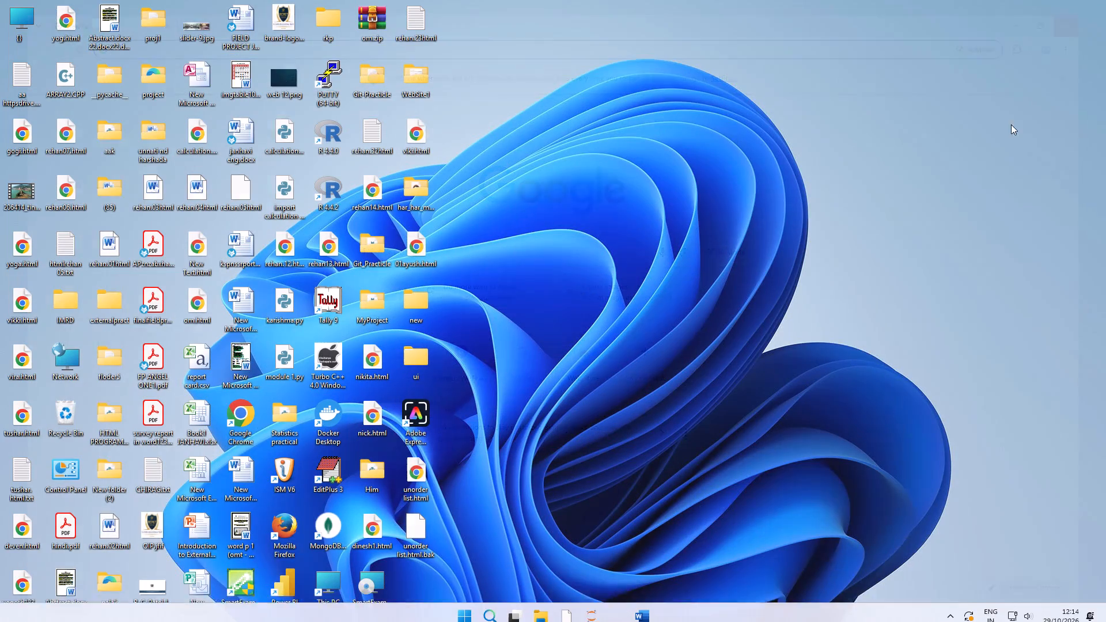
{"action": "left_click", "coordinate": [621, 605]}
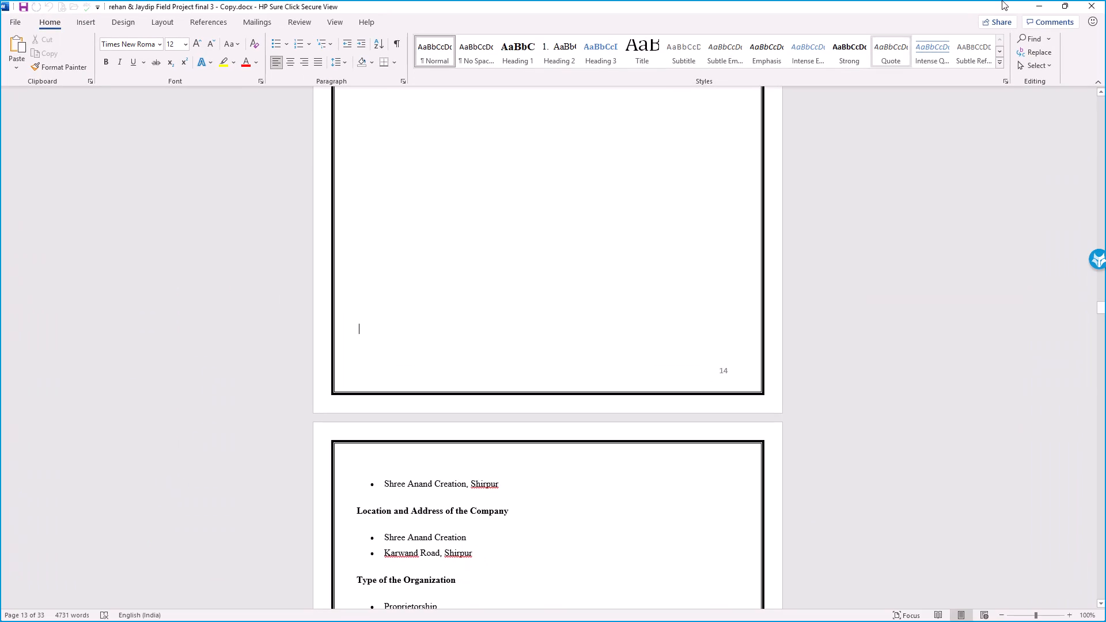
{"action": "left_click", "coordinate": [1104, 5]}
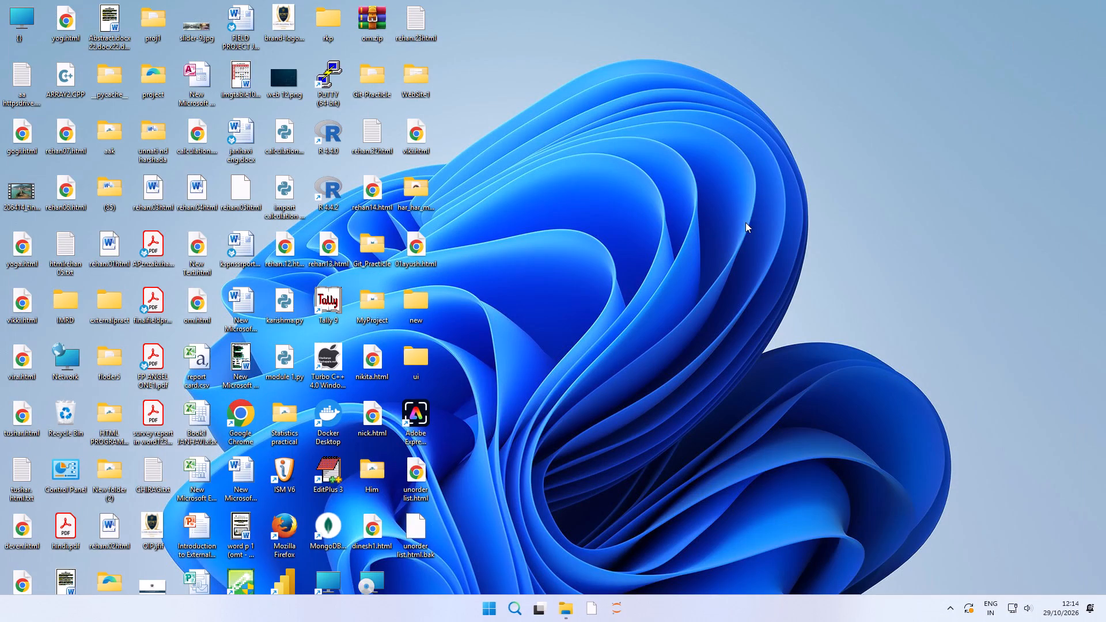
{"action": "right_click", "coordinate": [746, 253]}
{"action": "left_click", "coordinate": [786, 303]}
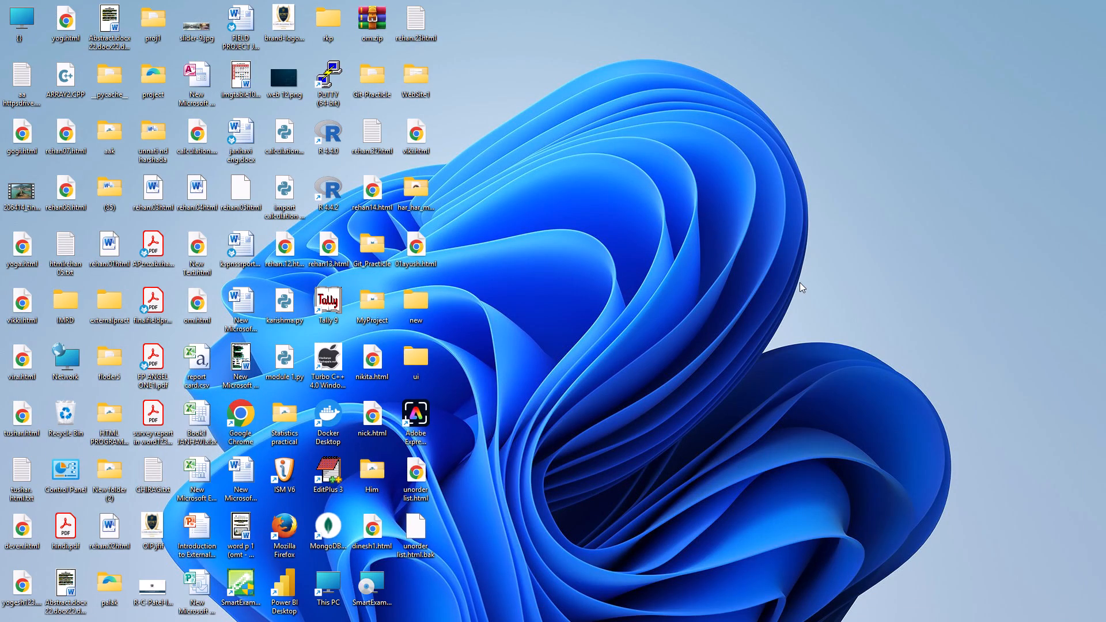
Open the Shut Down Windows dialog from the desktop.
{"action": "key", "text": "alt+F4"}
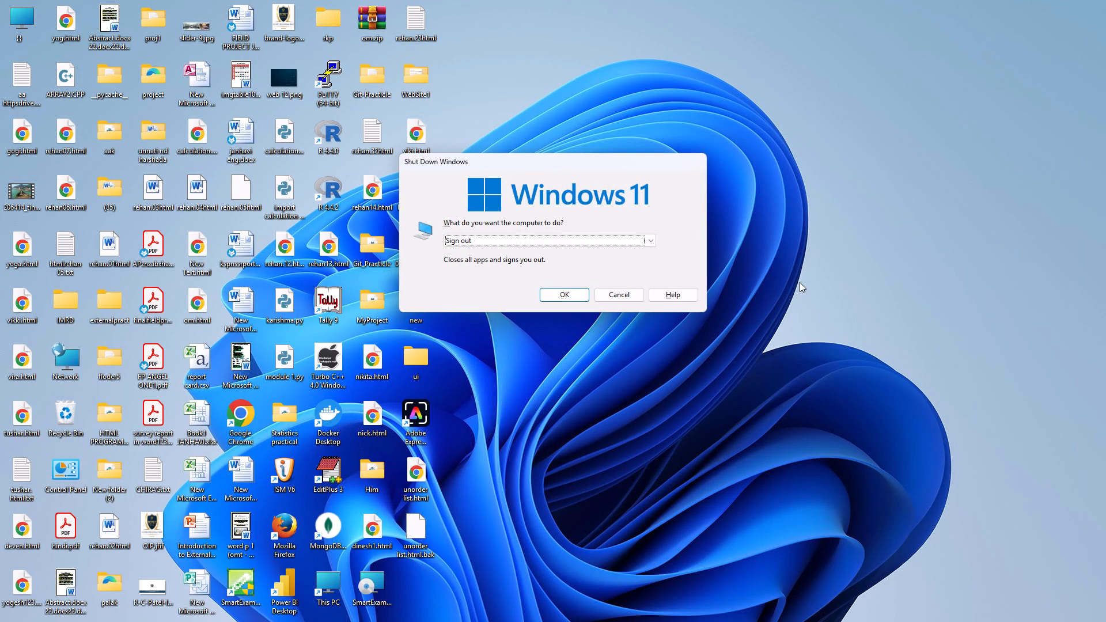